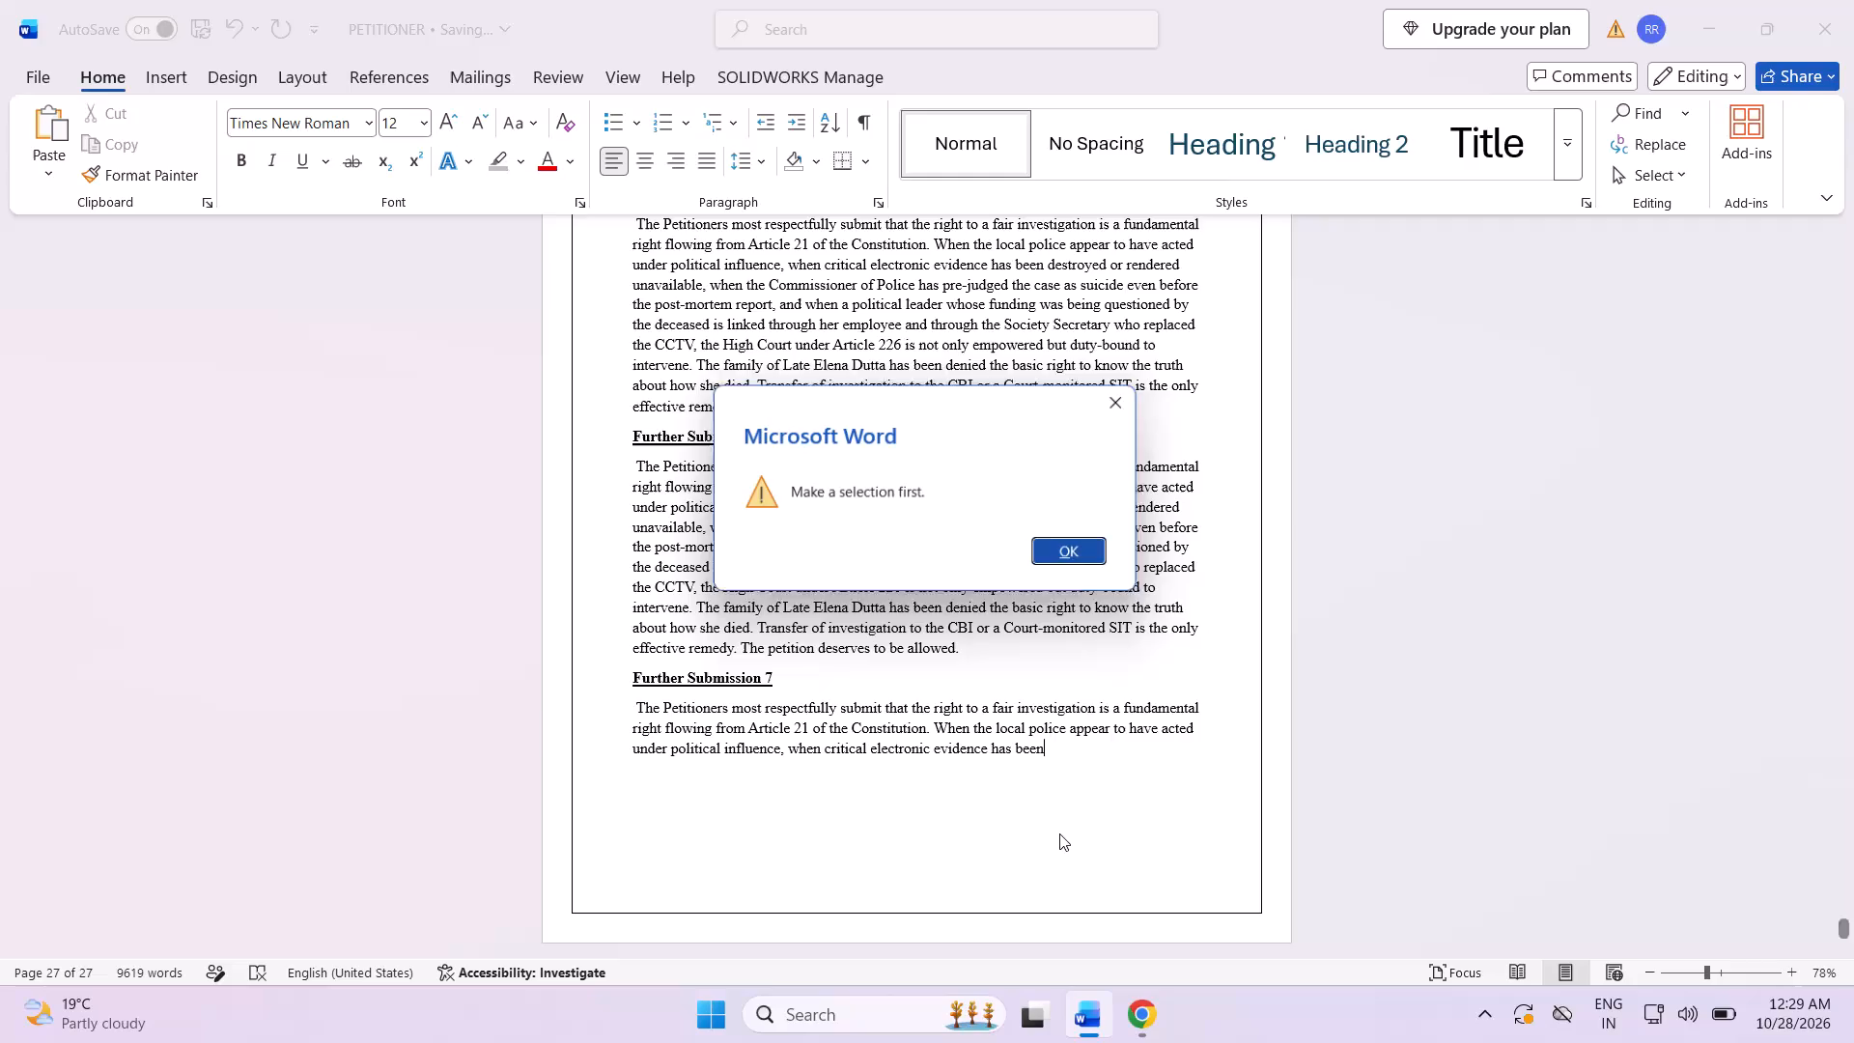
Dismiss the warning, paste the continuation text into Further Submission 7 and trim its end so it stops at "destroyed or rendered".
{"action": "left_click", "coordinate": [1113, 799]}
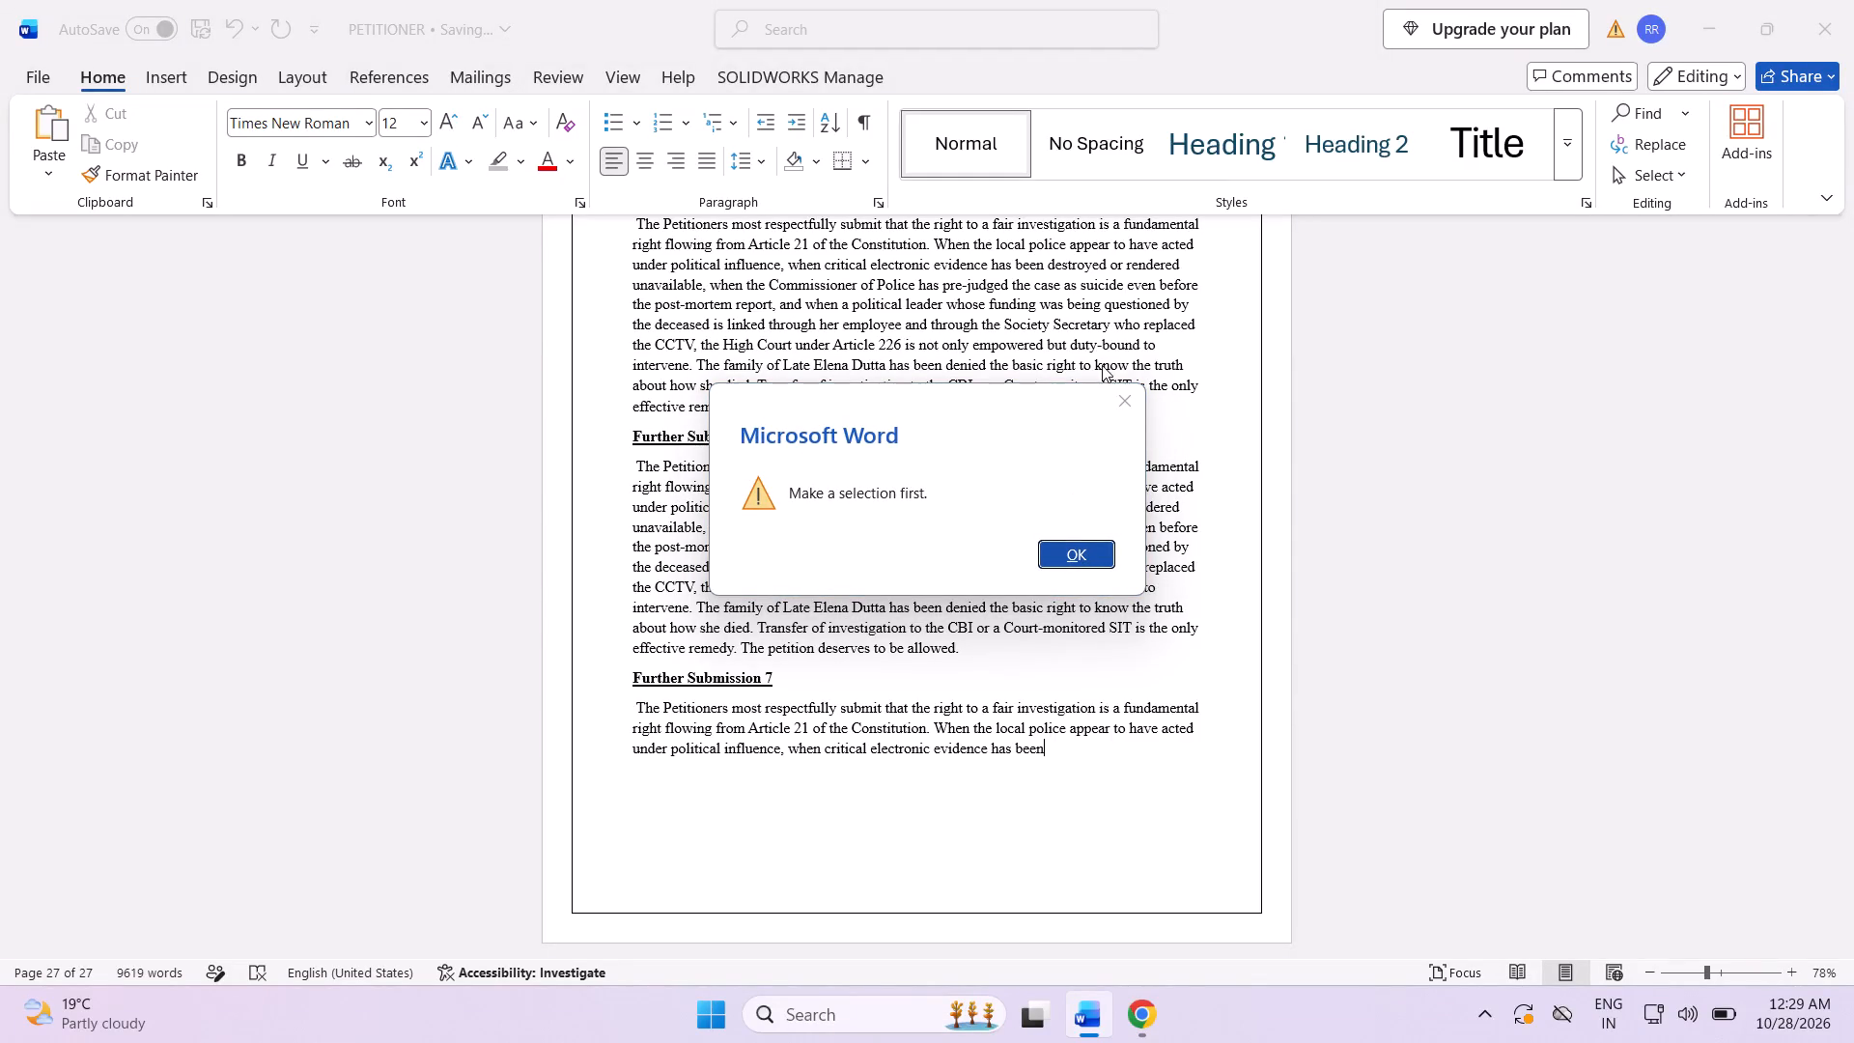
{"action": "left_click", "coordinate": [1126, 383]}
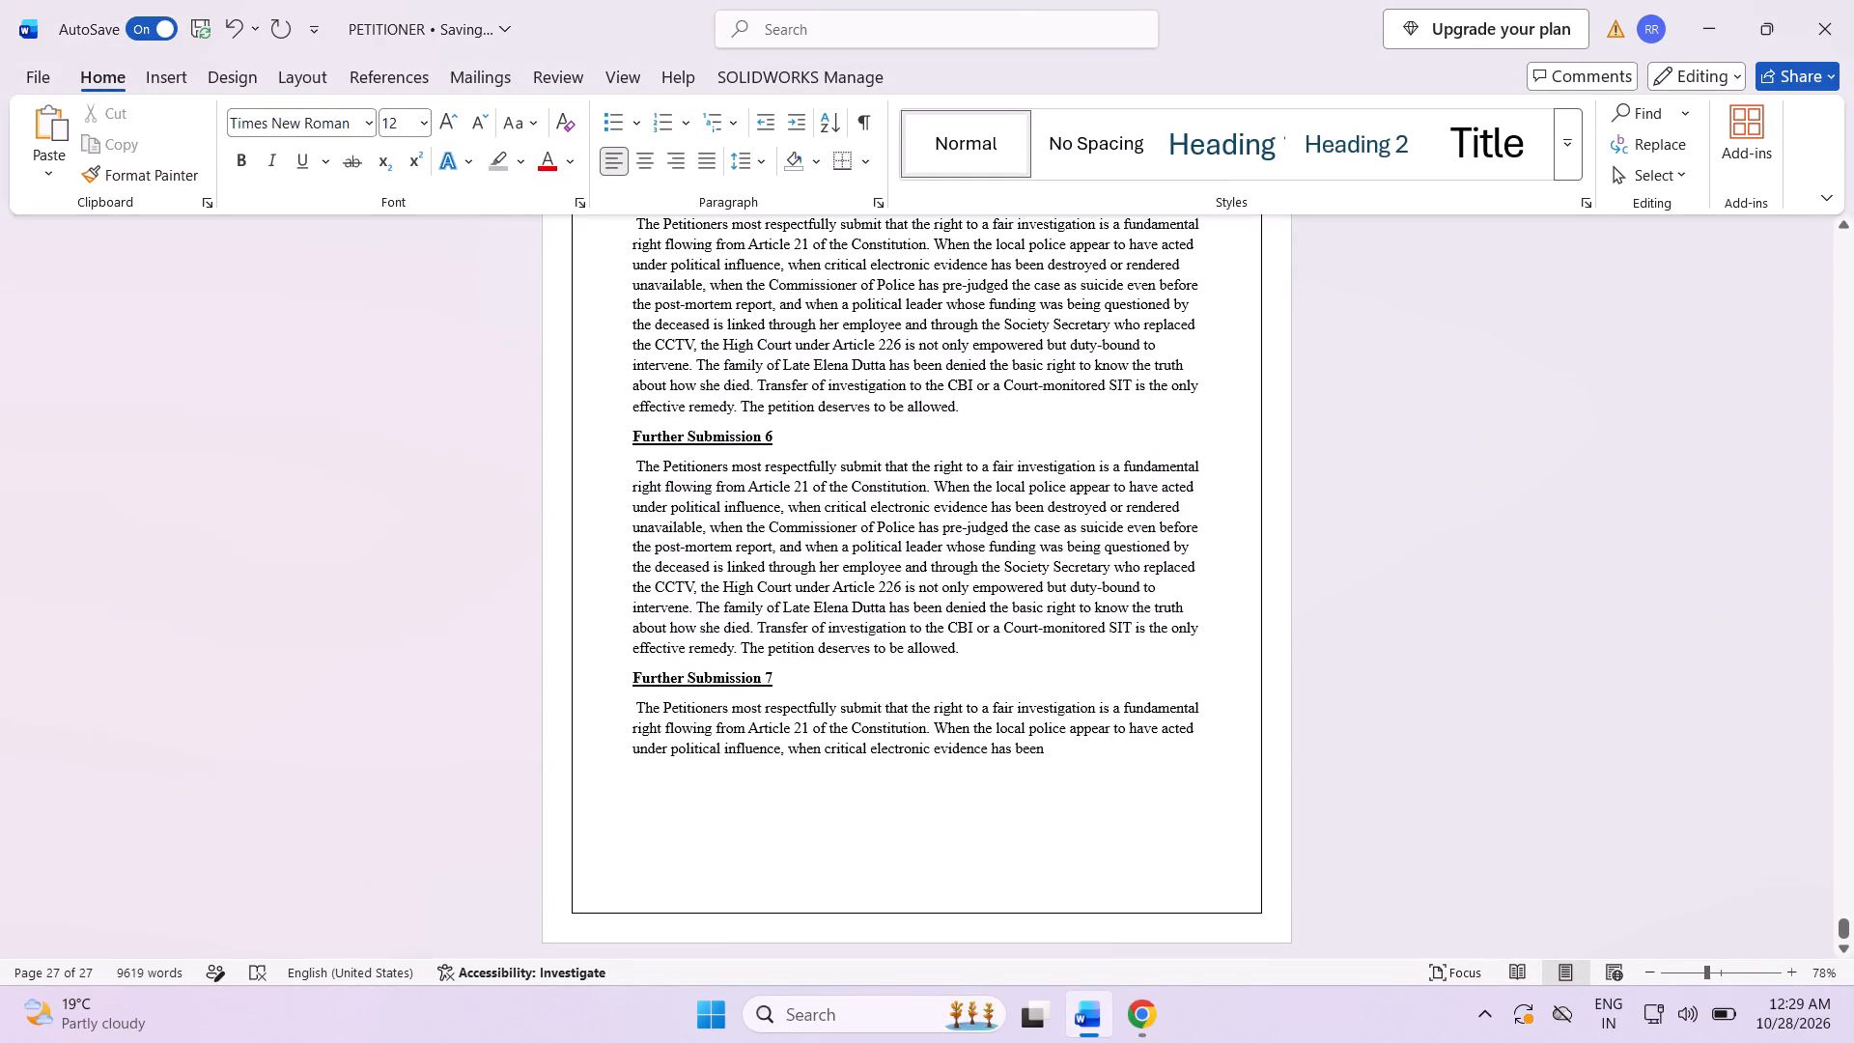
{"action": "key", "text": "ctrl+v"}
{"action": "left_click", "coordinate": [737, 778]}
{"action": "key", "text": "BackSpace"}
{"action": "key", "text": "BackSpace"}
{"action": "key", "text": "BackSpace"}
{"action": "key", "text": "BackSpace"}
{"action": "key", "text": "BackSpace"}
{"action": "key", "text": "BackSpace"}
{"action": "key", "text": "BackSpace"}
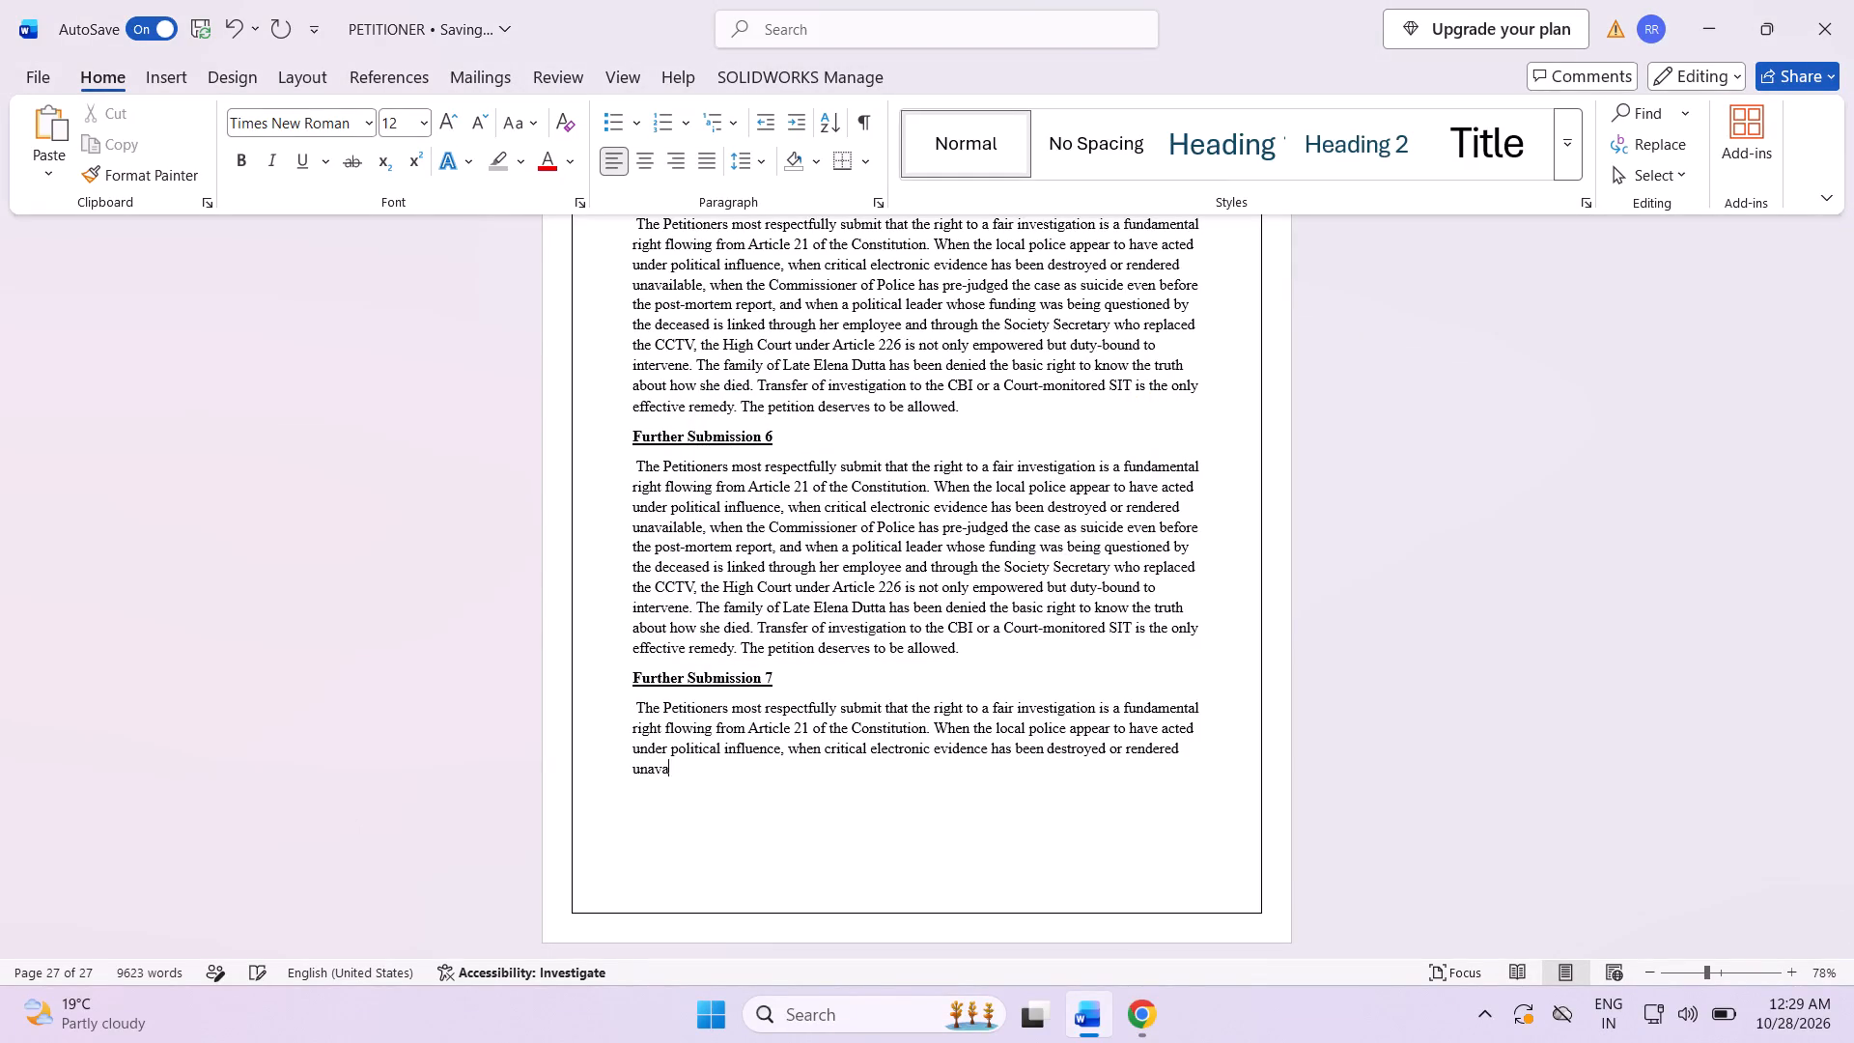
{"action": "key", "text": "BackSpace"}
{"action": "key", "text": "BackSpace"}
{"action": "key", "text": "BackSpace"}
{"action": "key", "text": "BackSpace"}
{"action": "key", "text": "BackSpace"}
Add four paragraph breaks after the Further Submission 7 text to continue on a new page.
{"action": "key", "text": "Return"}
{"action": "key", "text": "Return"}
{"action": "key", "text": "Return"}
{"action": "key", "text": "Return"}
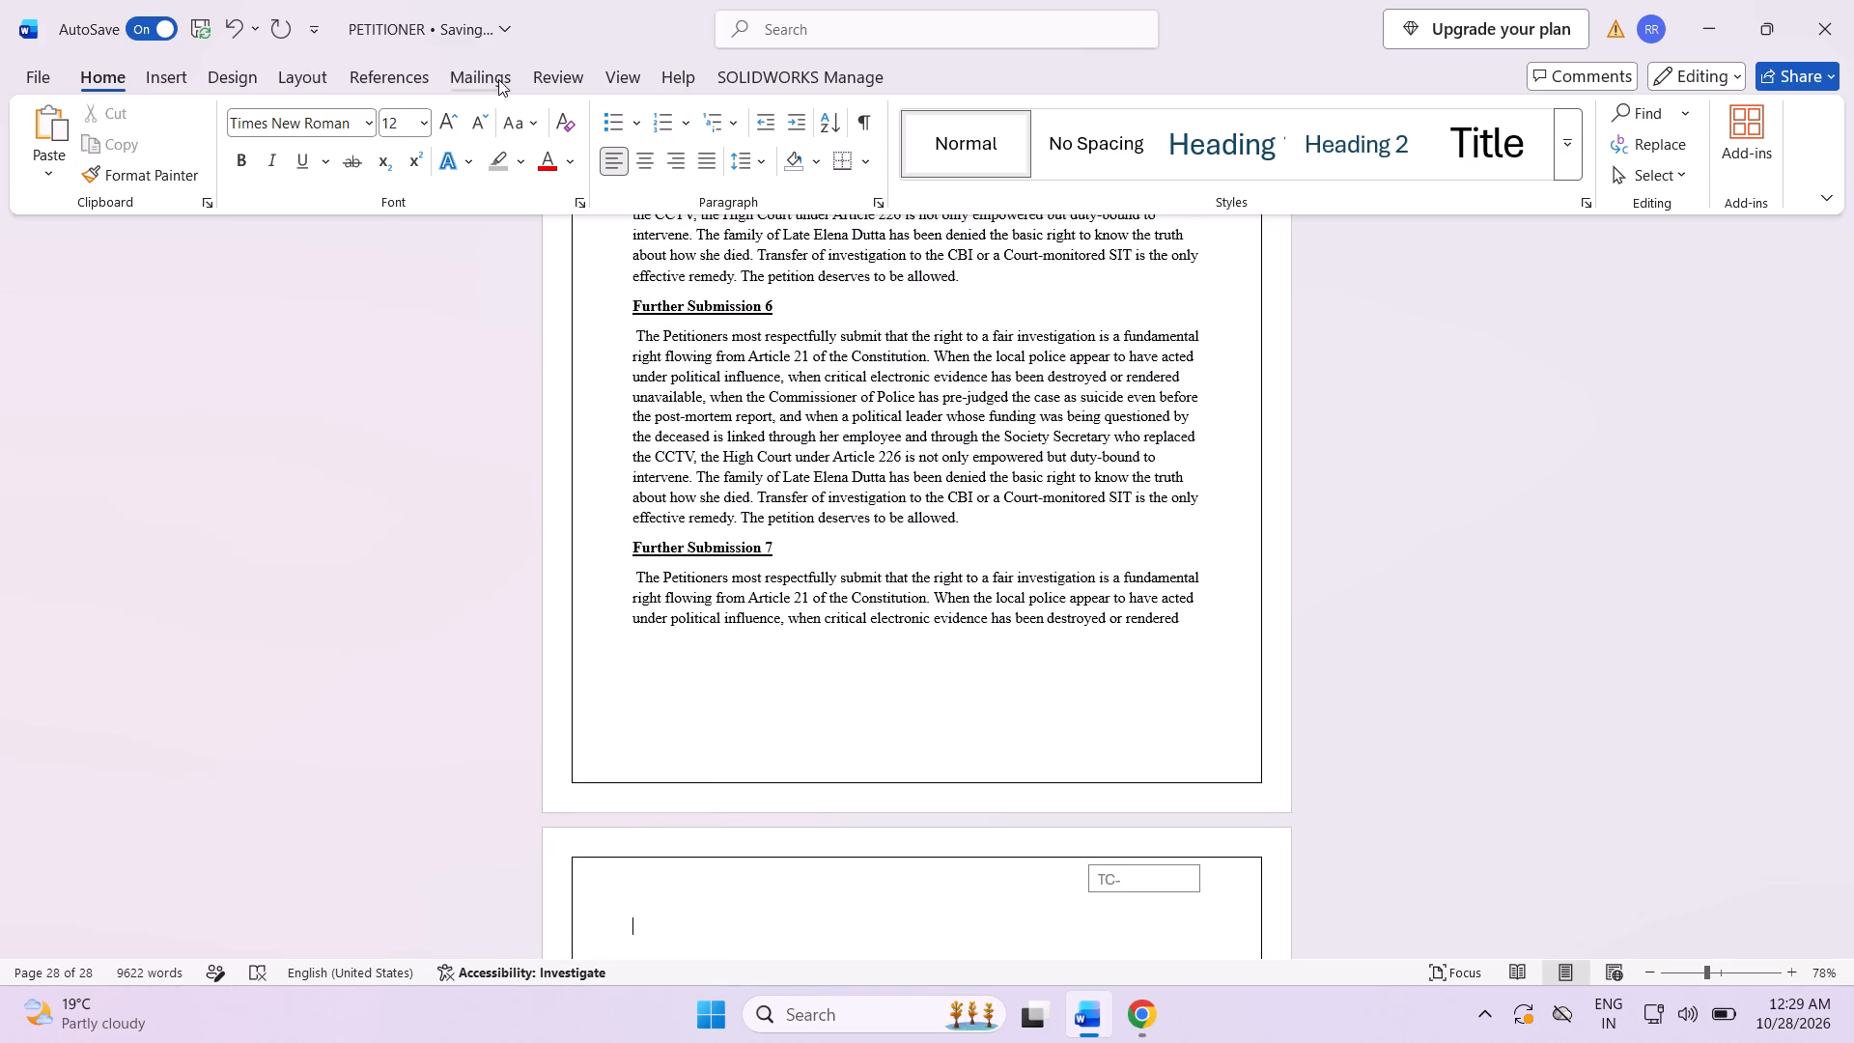
Choose a preset paper size for the PETITIONER document's pages.
{"action": "left_click", "coordinate": [314, 70]}
{"action": "left_click", "coordinate": [170, 149]}
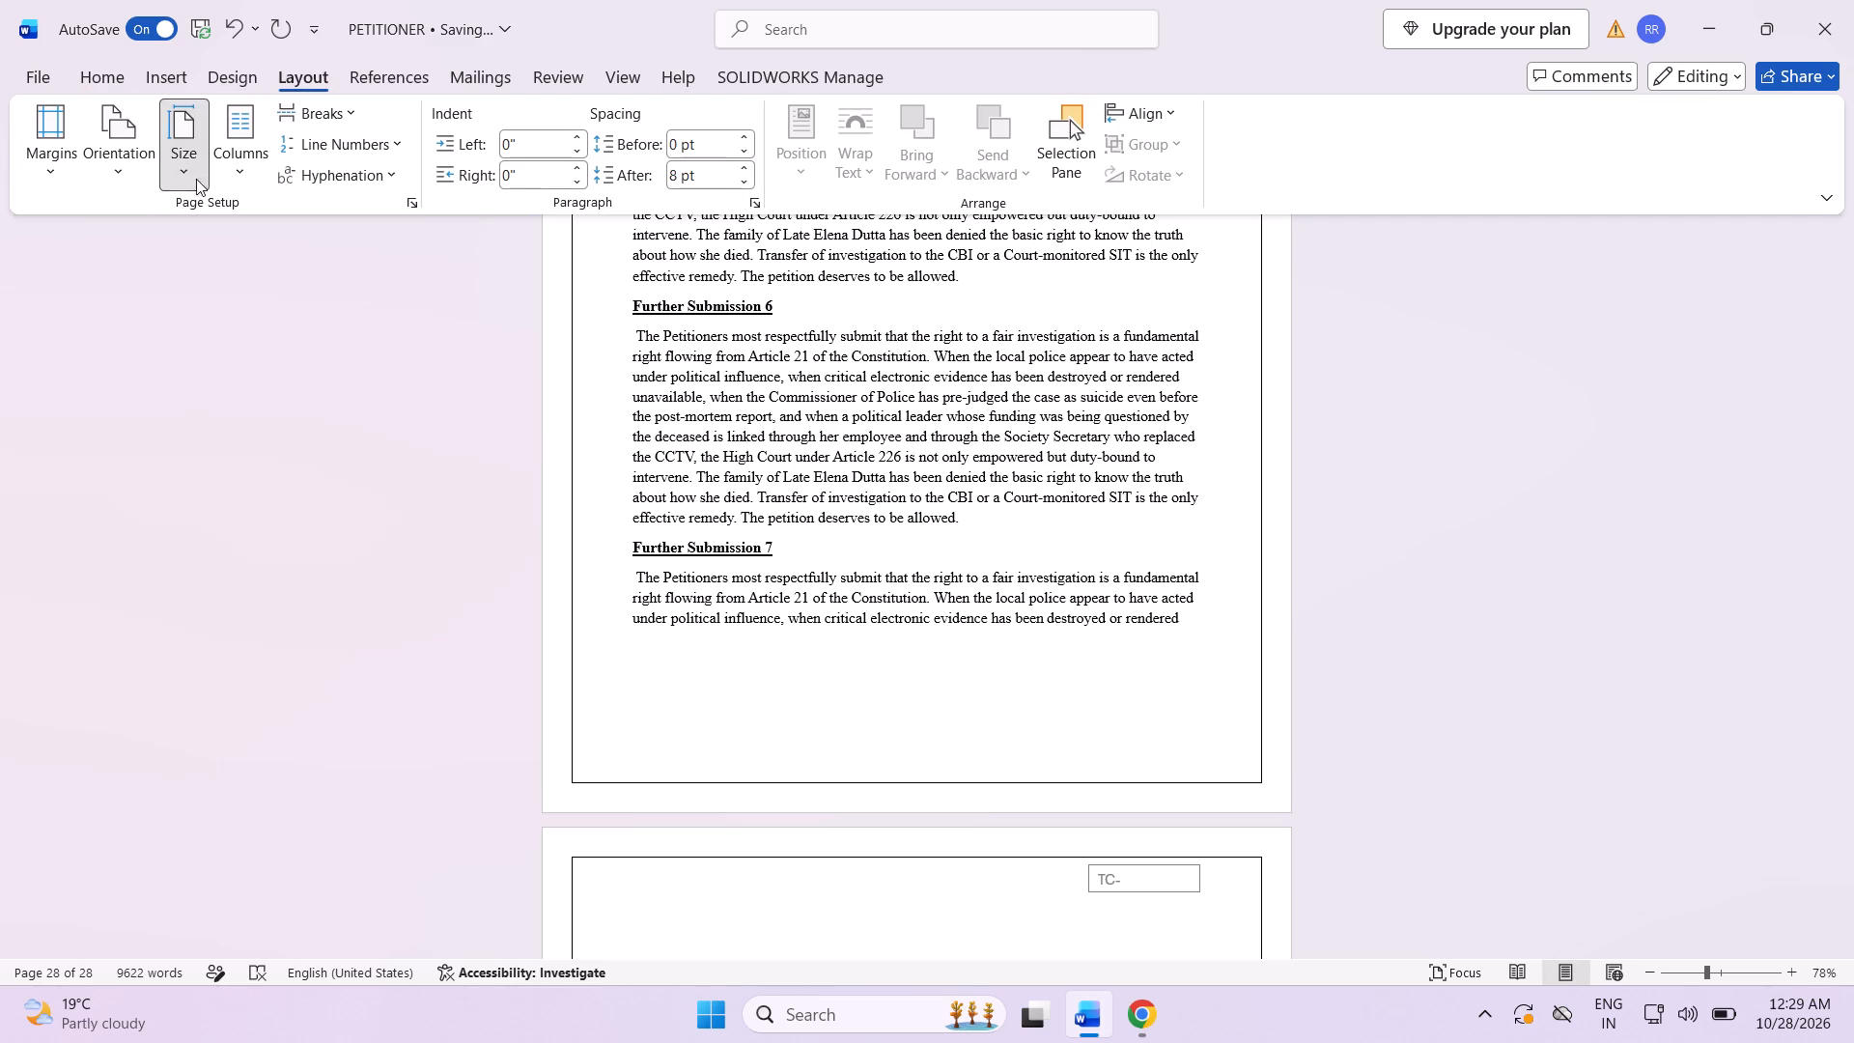
{"action": "left_click", "coordinate": [211, 574]}
{"action": "scroll", "coordinate": [474, 607], "scroll_direction": "down", "scroll_amount": 2}
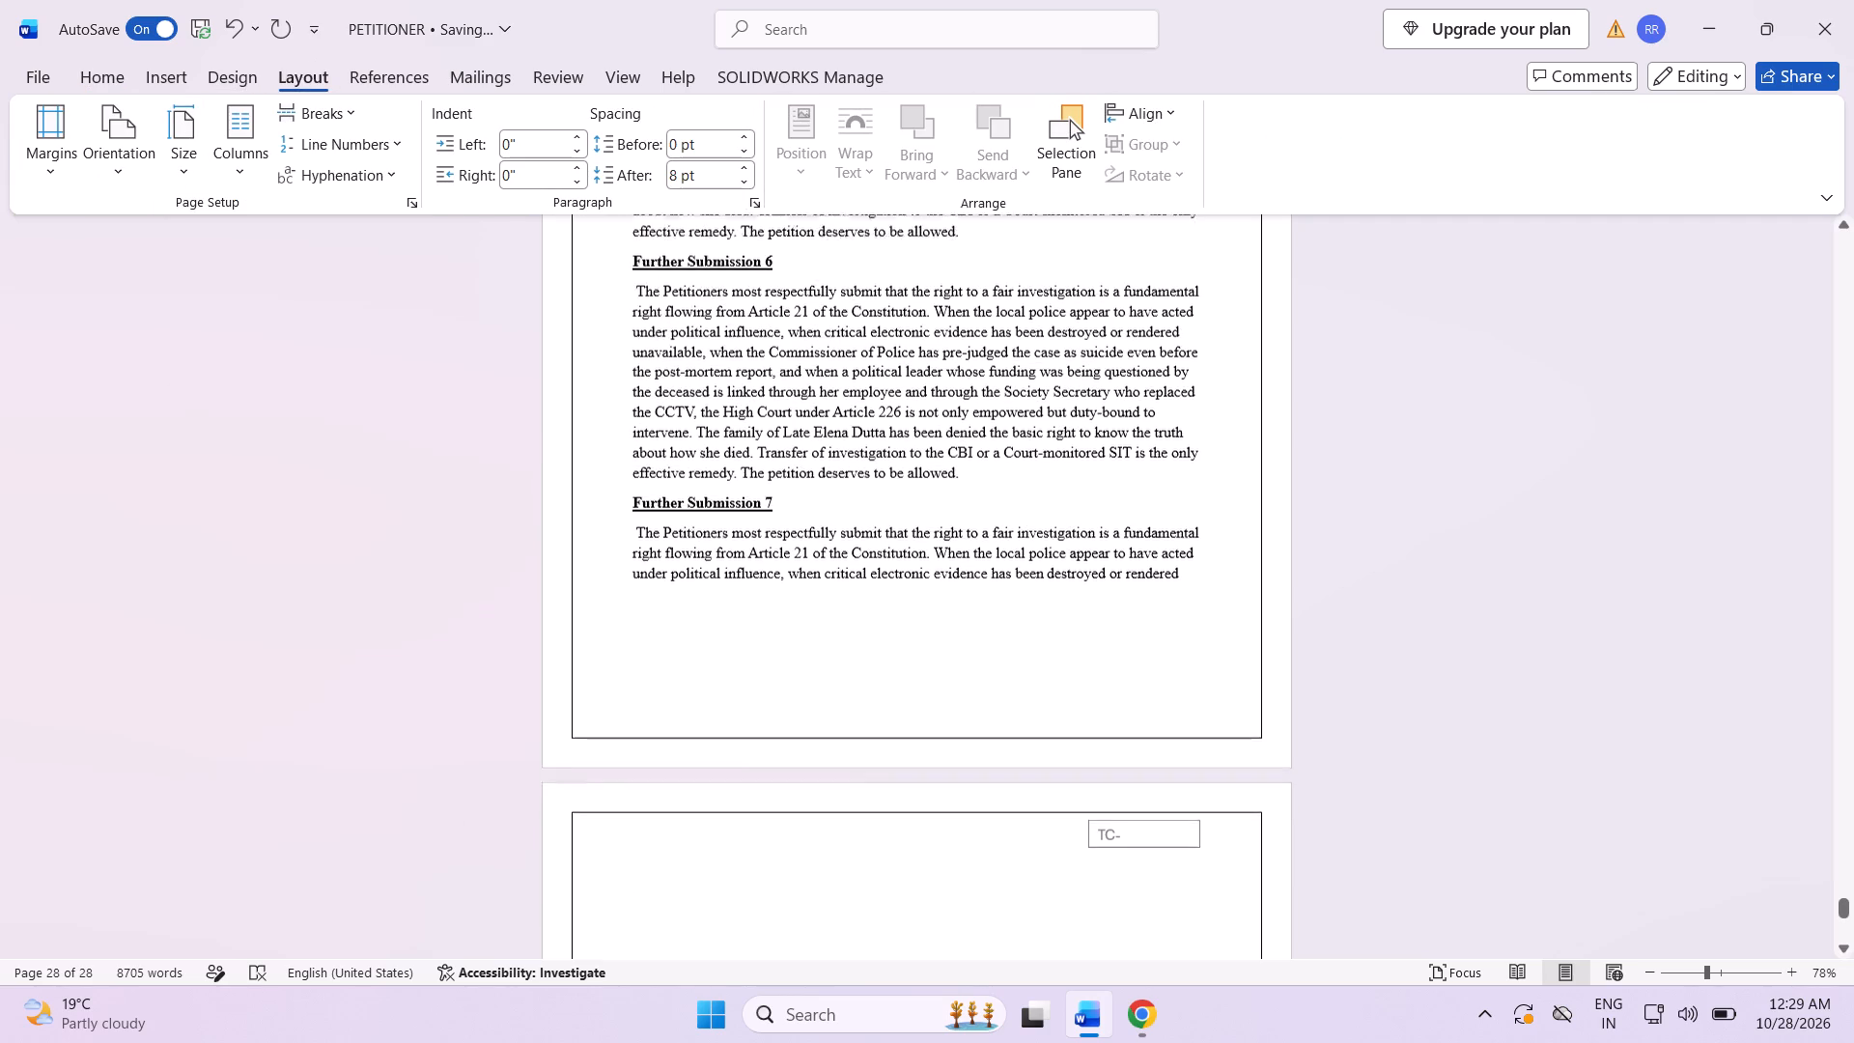
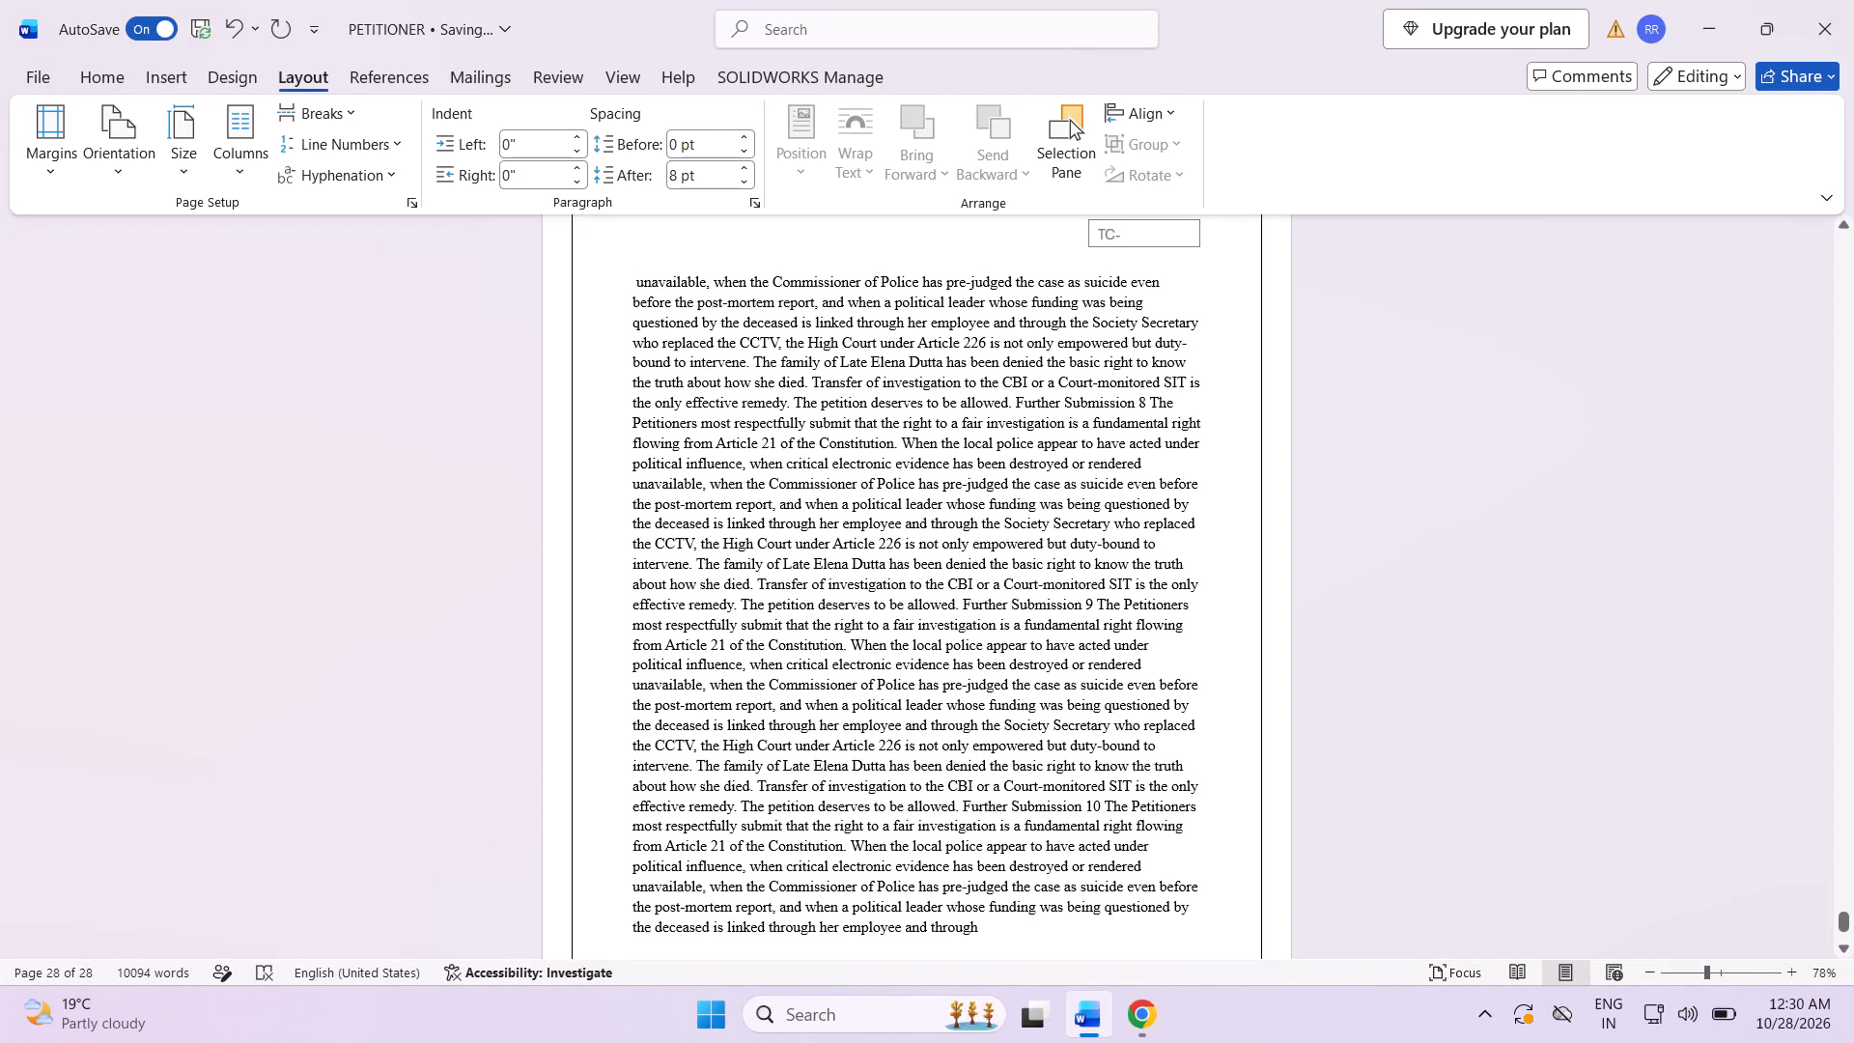
Remove the leading space before "unavailable" at the start of the continuation text on page 28.
{"action": "key", "text": "BackSpace"}
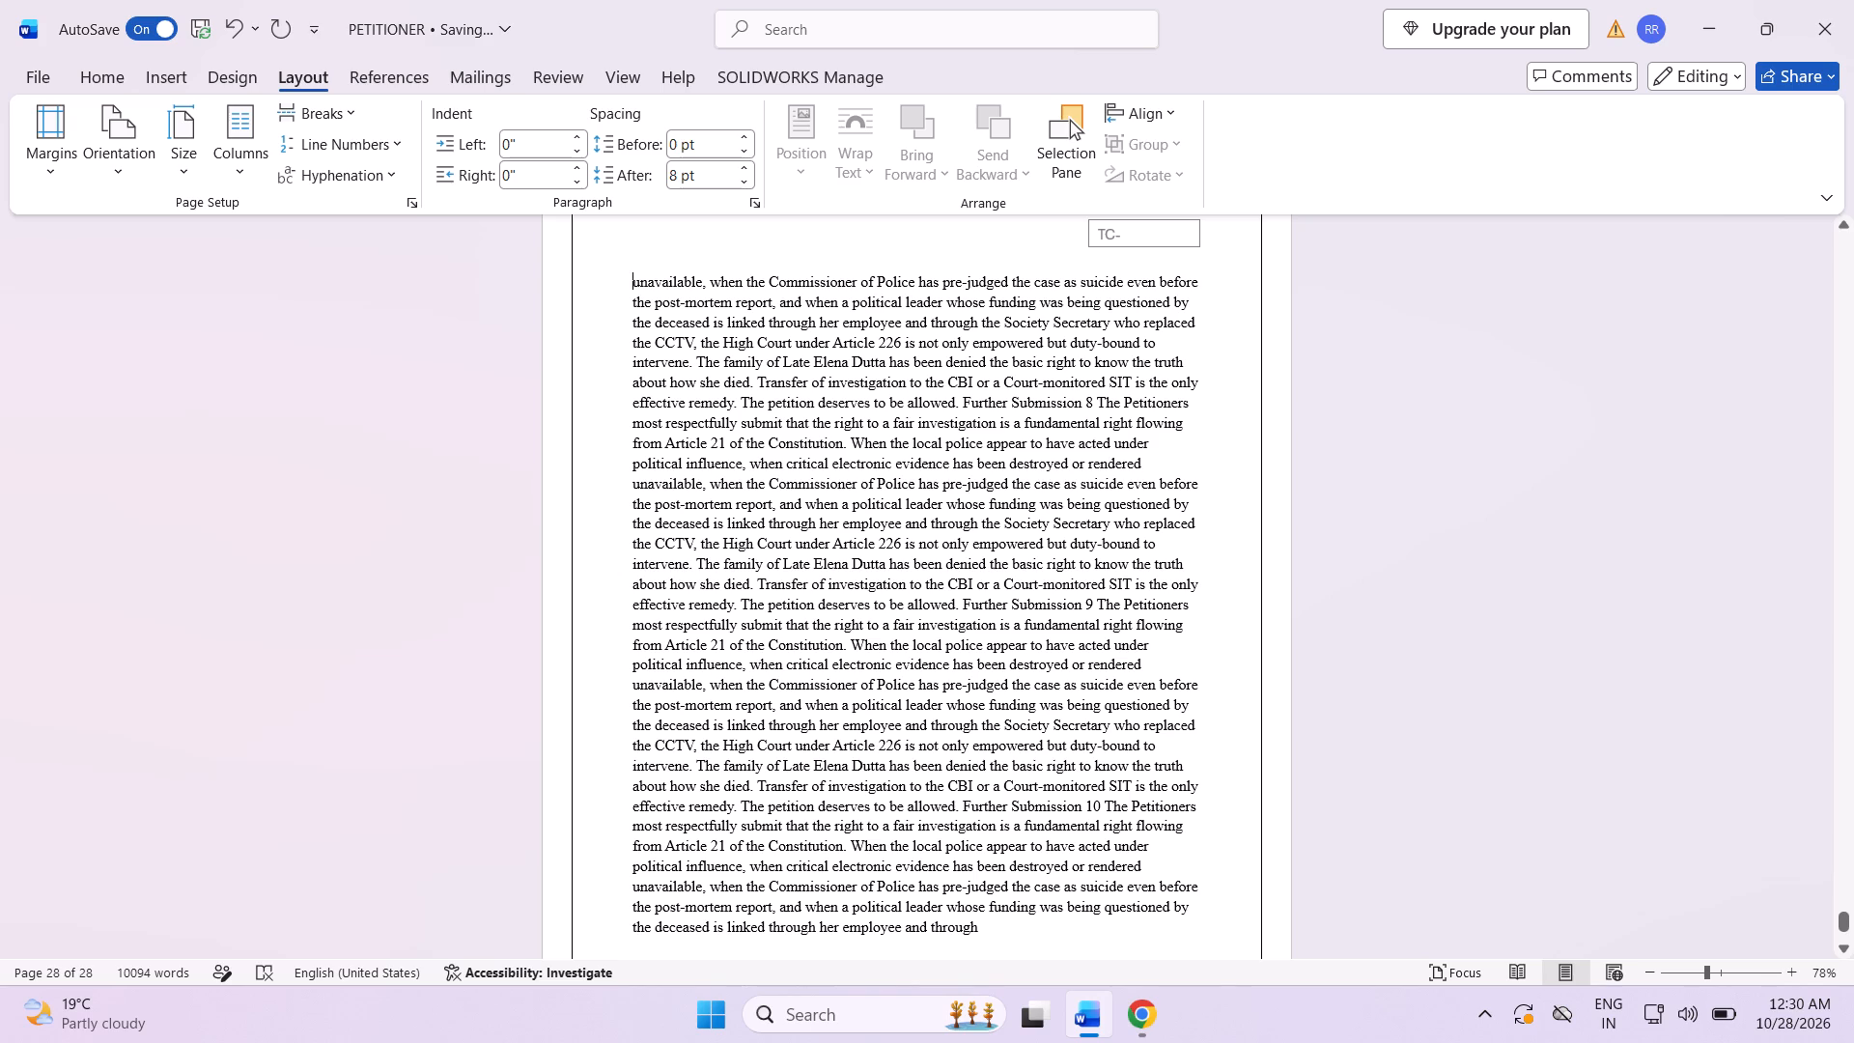
Break the running text around "Further Submission 8" so that this heading stands on its own line above its paragraph.
{"action": "left_click", "coordinate": [962, 402]}
{"action": "right_click_drag", "start_coordinate": [1008, 449], "coordinate": [993, 442]}
{"action": "key", "text": "Return"}
{"action": "right_click_drag", "start_coordinate": [993, 442], "coordinate": [989, 442]}
{"action": "left_click", "coordinate": [1063, 464]}
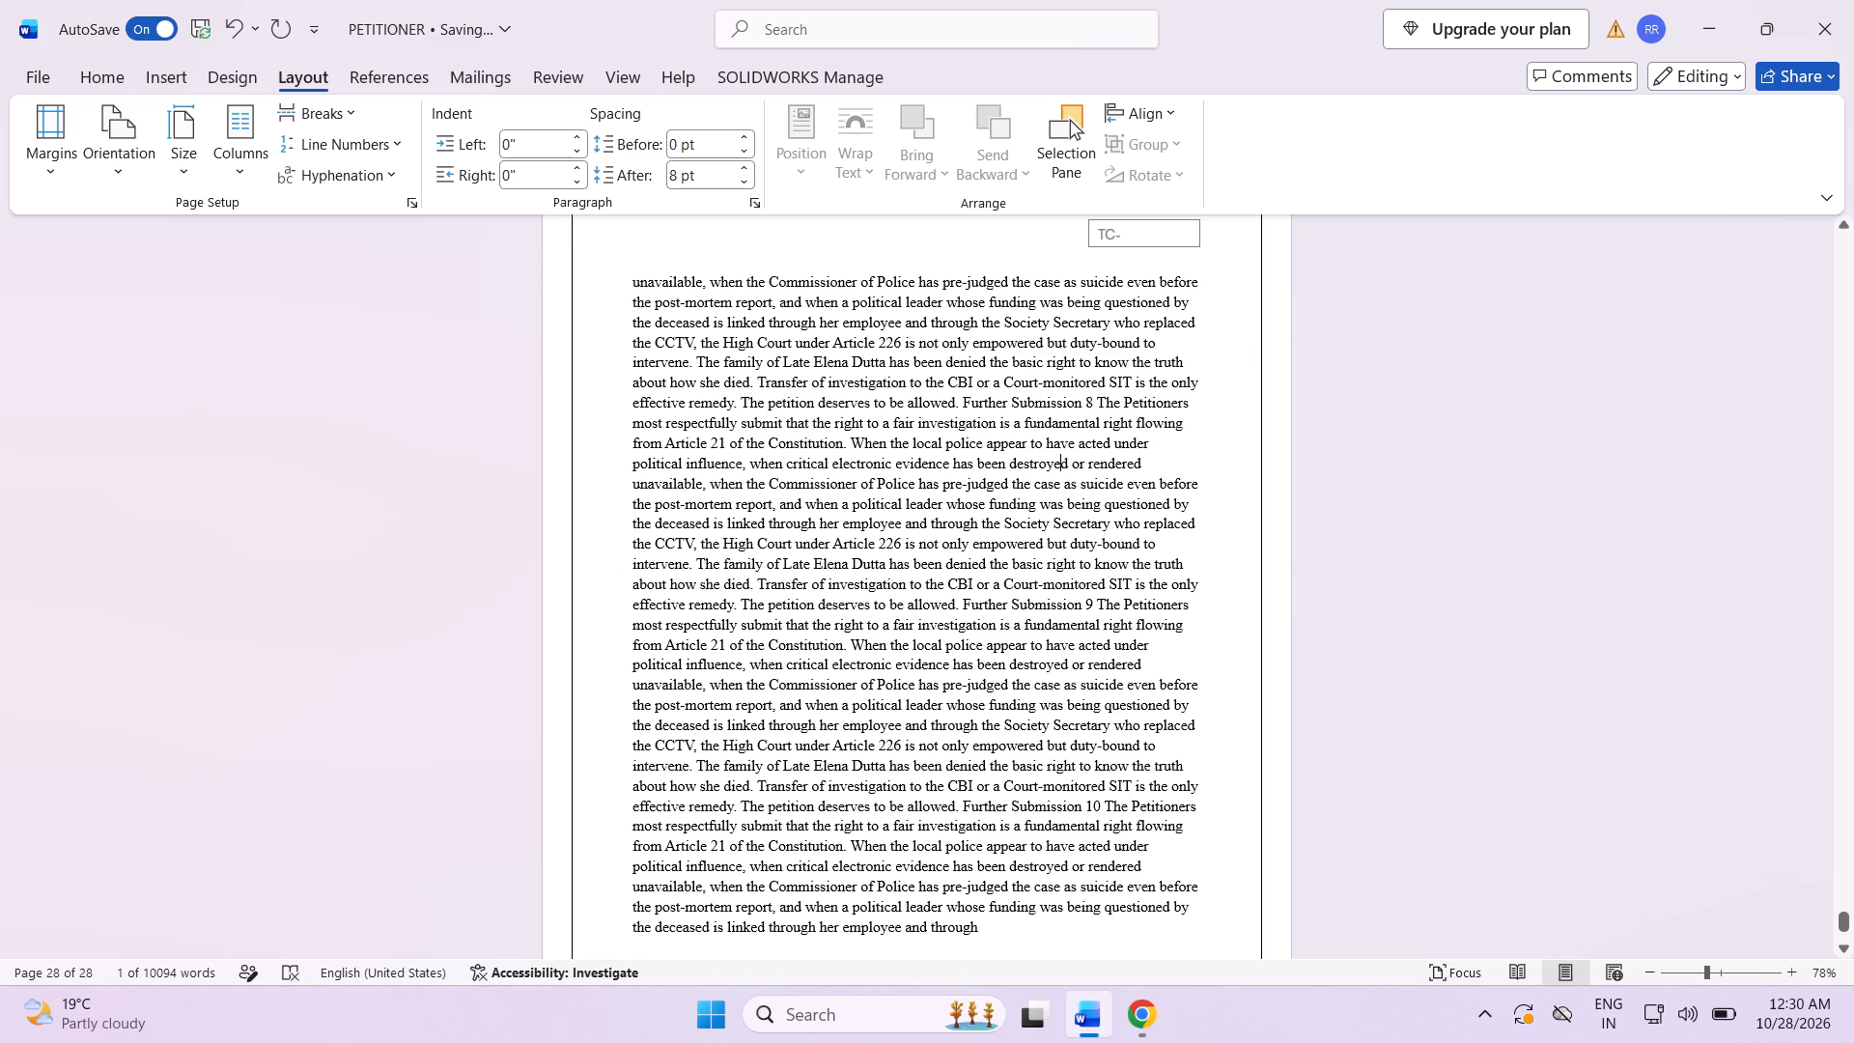
{"action": "left_click", "coordinate": [961, 401]}
{"action": "key", "text": "Return"}
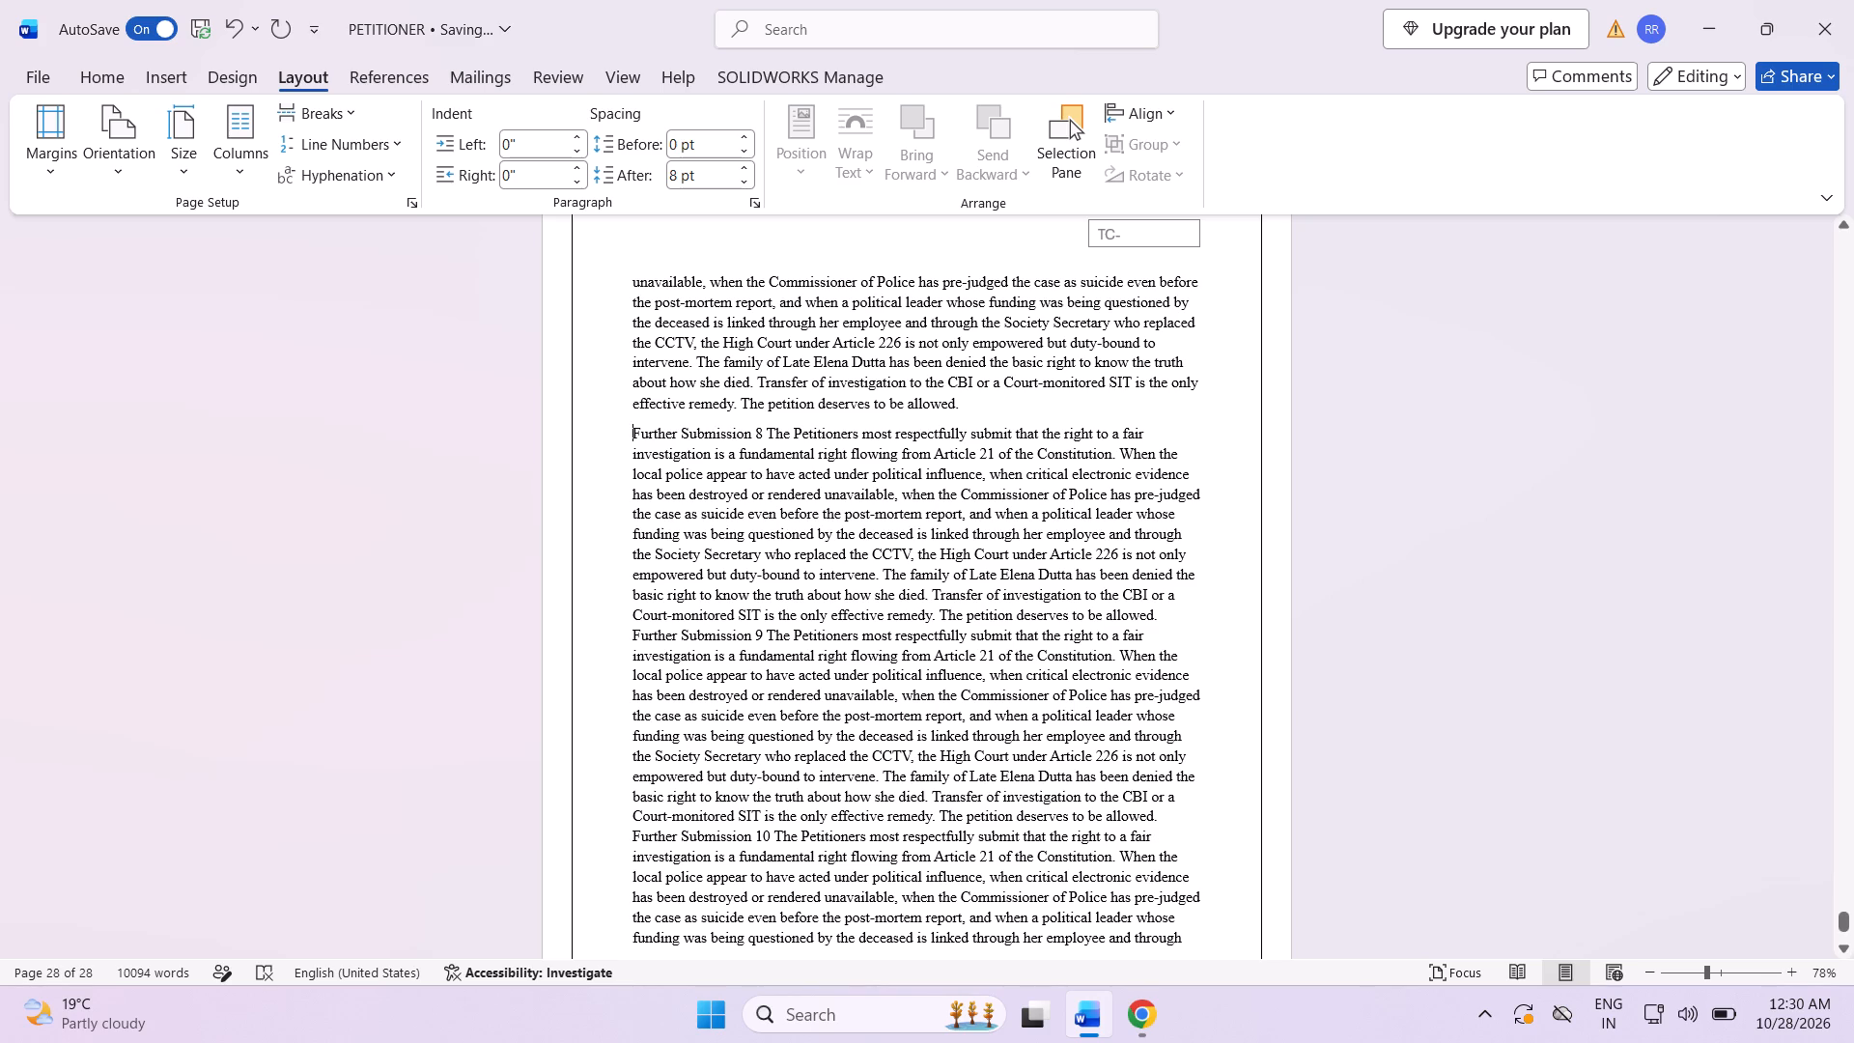
{"action": "left_click", "coordinate": [760, 433]}
{"action": "key", "text": "Return"}
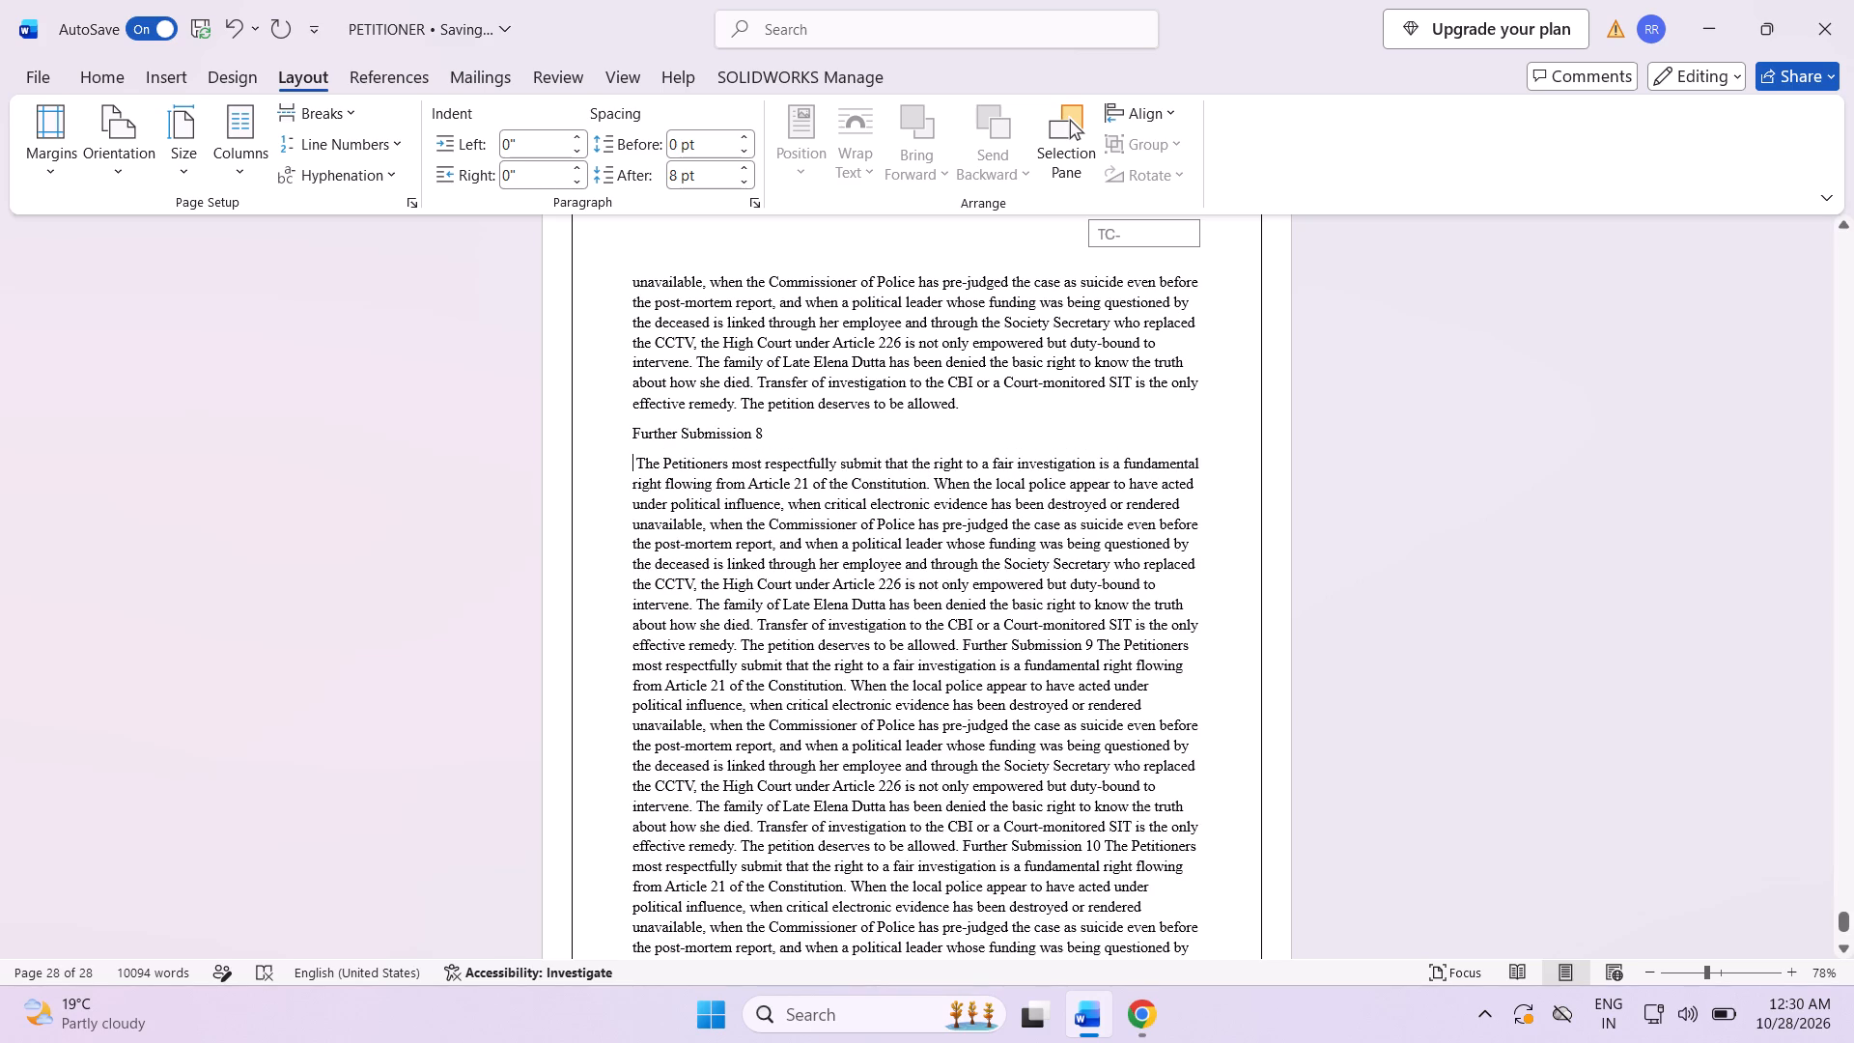
Separate "Further Submission 9" from the surrounding text into its own heading line.
{"action": "left_click", "coordinate": [959, 643]}
{"action": "key", "text": "Return"}
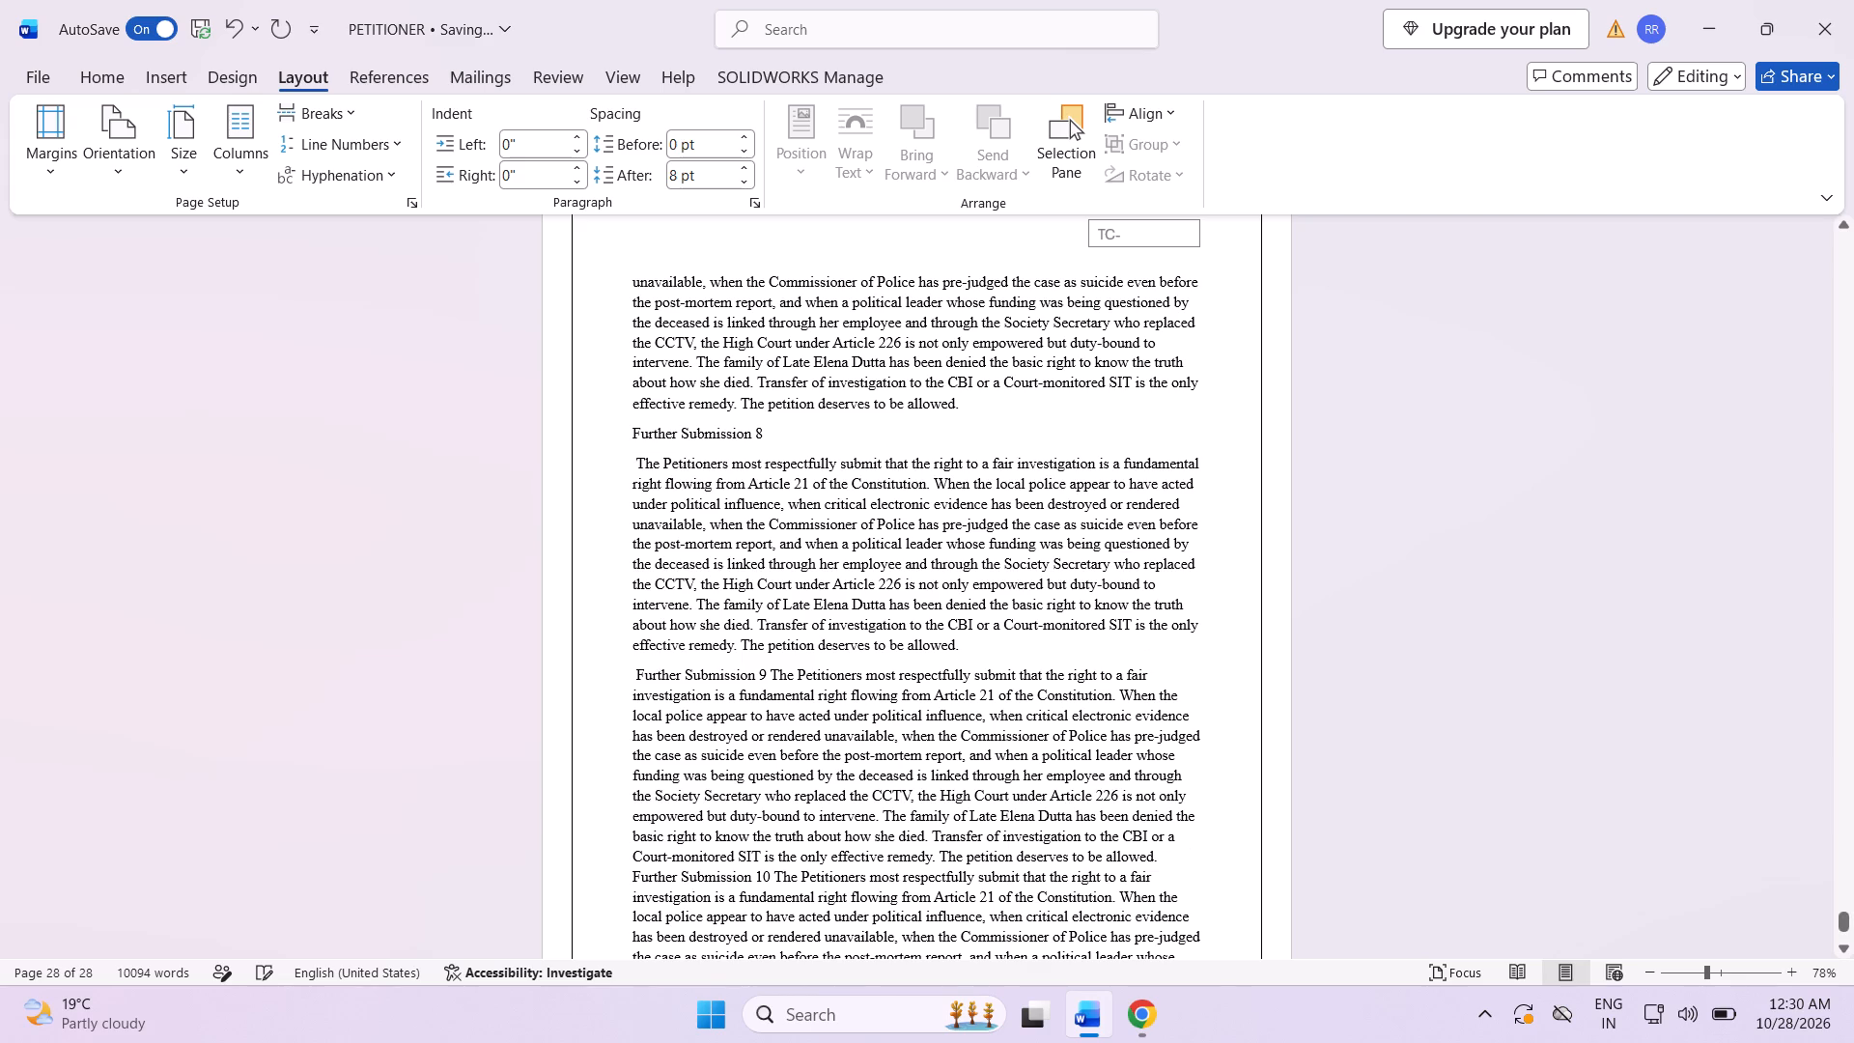
{"action": "left_click", "coordinate": [771, 682]}
{"action": "key", "text": "Return"}
Separate "Further Submission 10" from the surrounding text into its own heading line above the final paragraph.
{"action": "scroll", "coordinate": [766, 680], "scroll_direction": "down", "scroll_amount": 2}
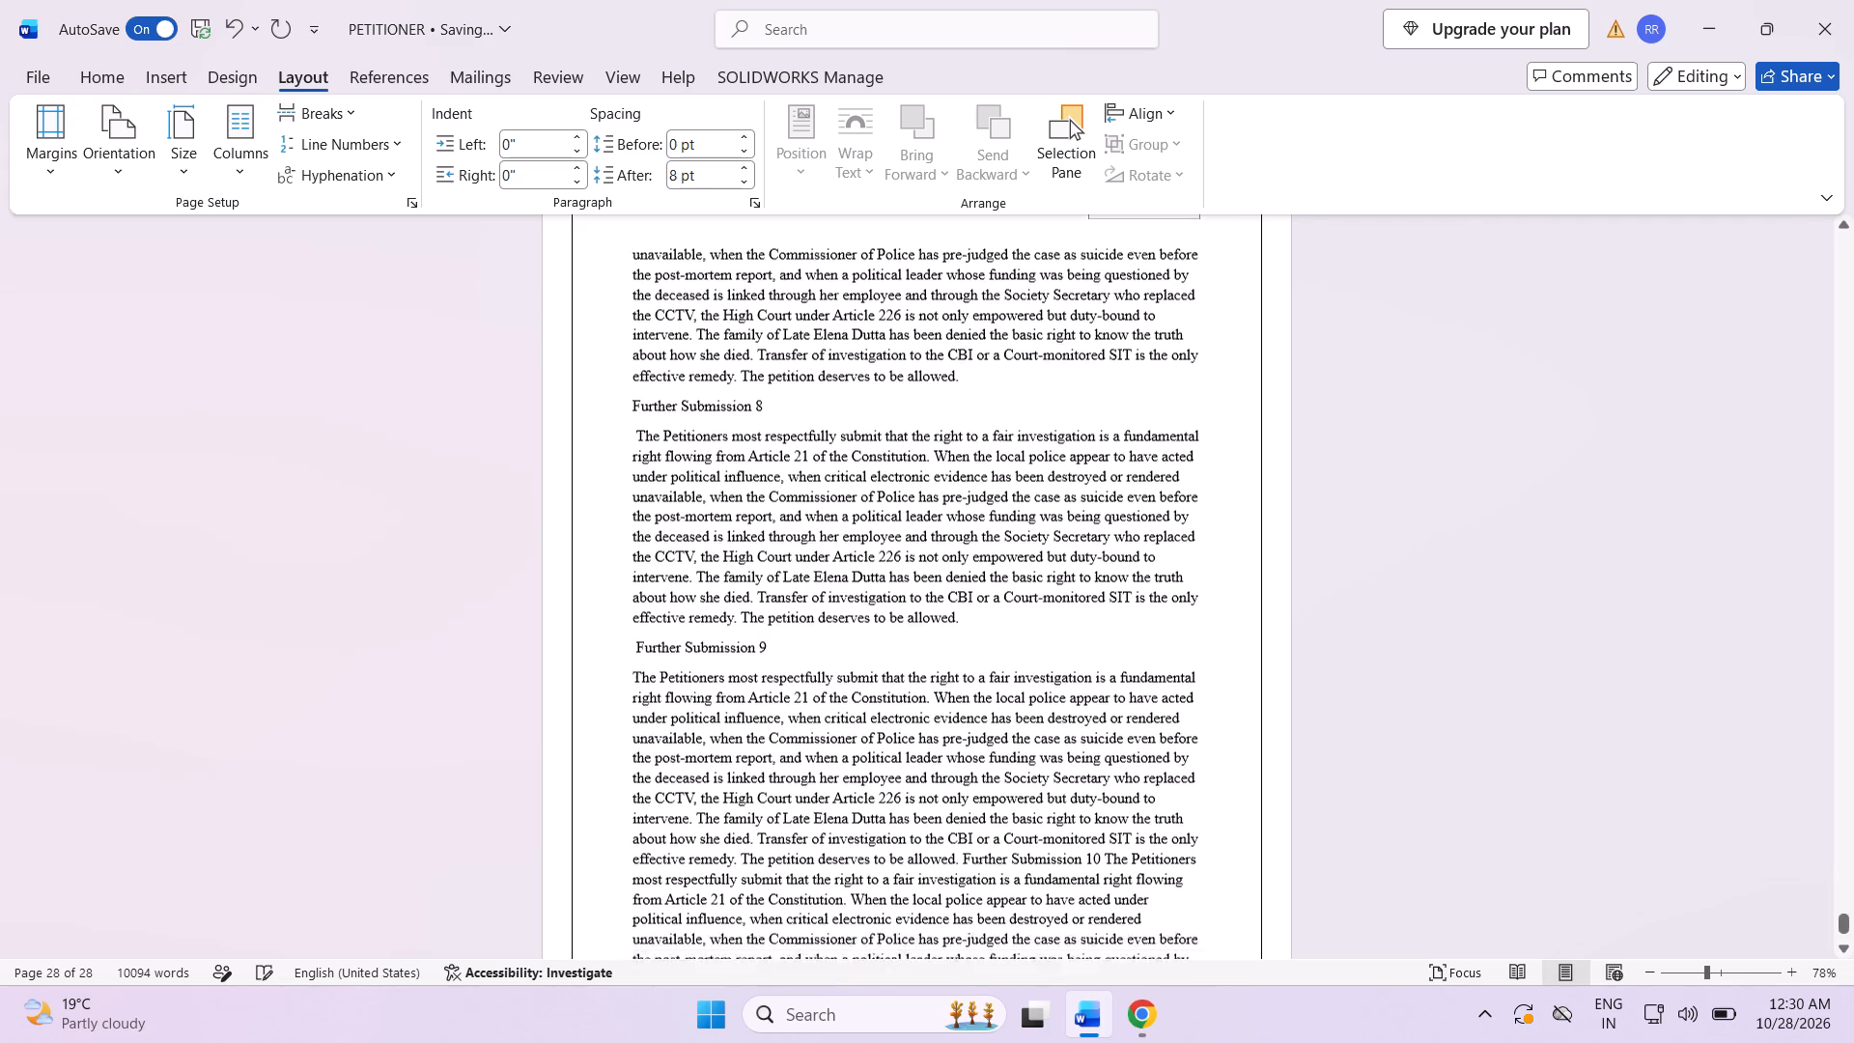
{"action": "scroll", "coordinate": [766, 680], "scroll_direction": "down", "scroll_amount": 2}
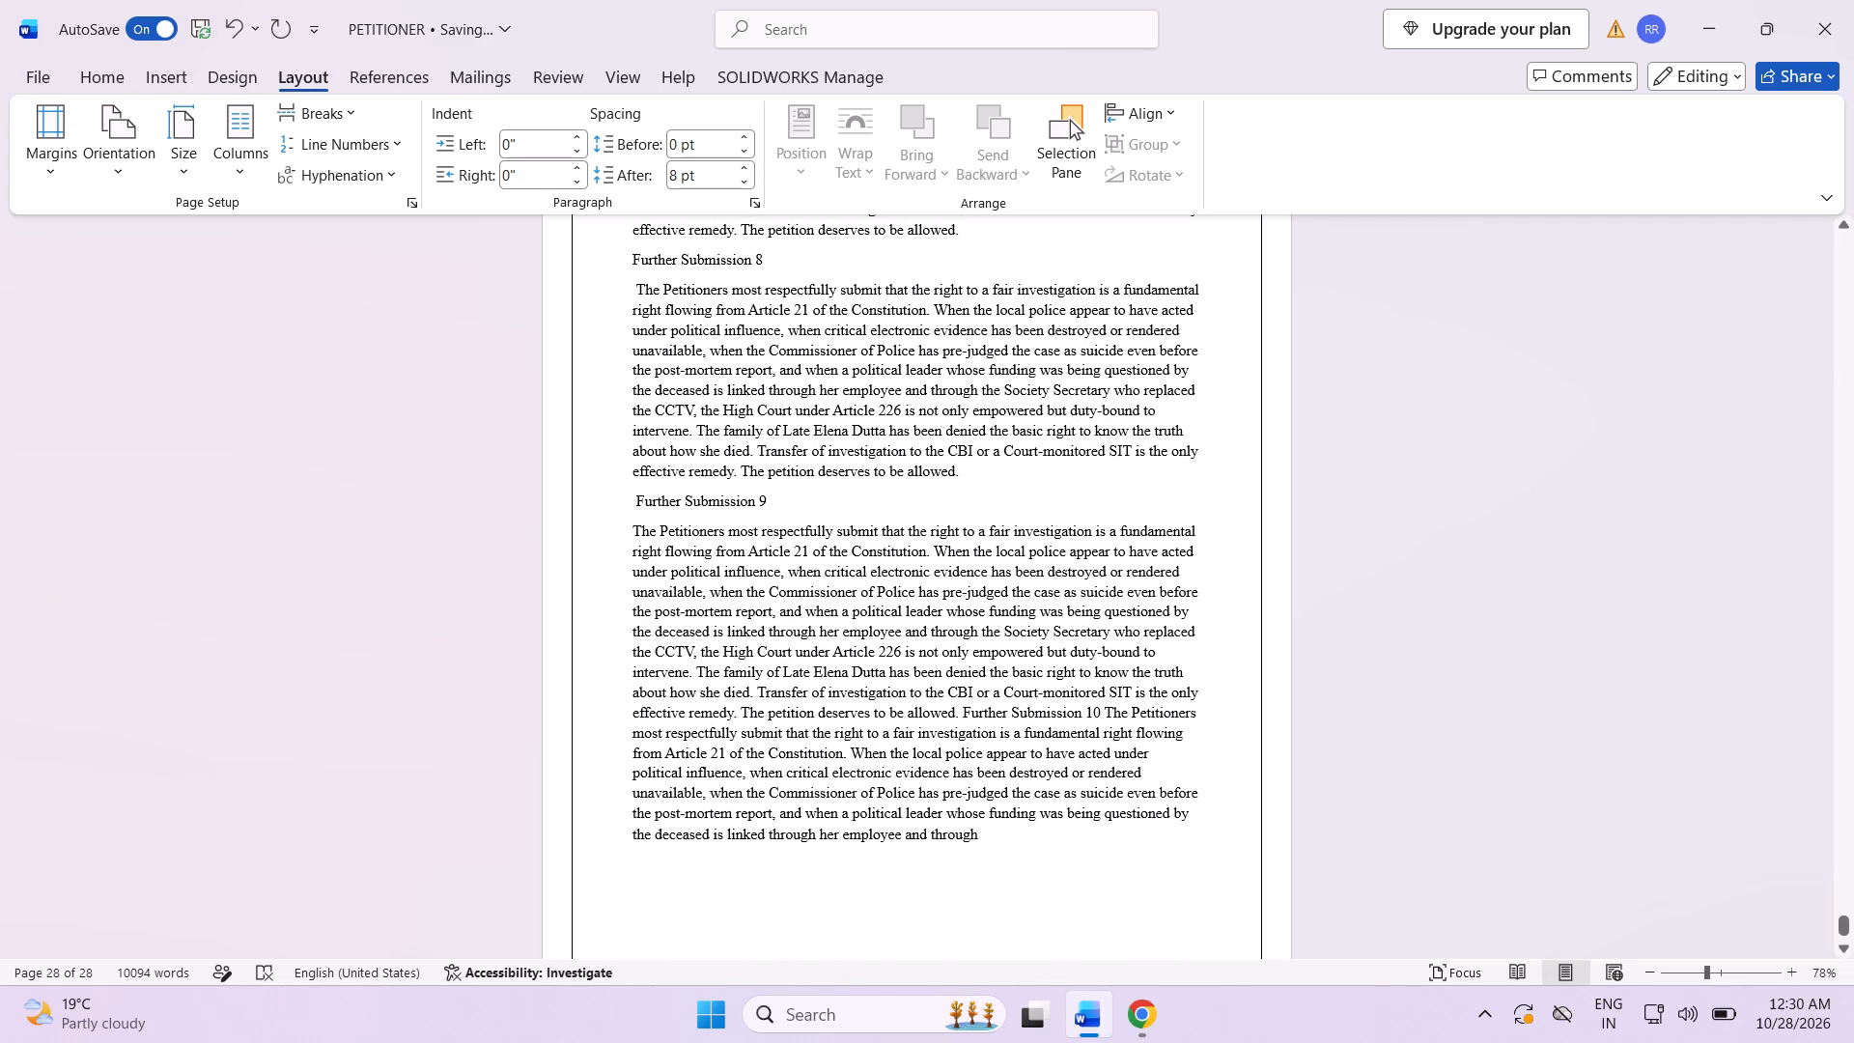
{"action": "left_click", "coordinate": [962, 716]}
{"action": "key", "text": "Return"}
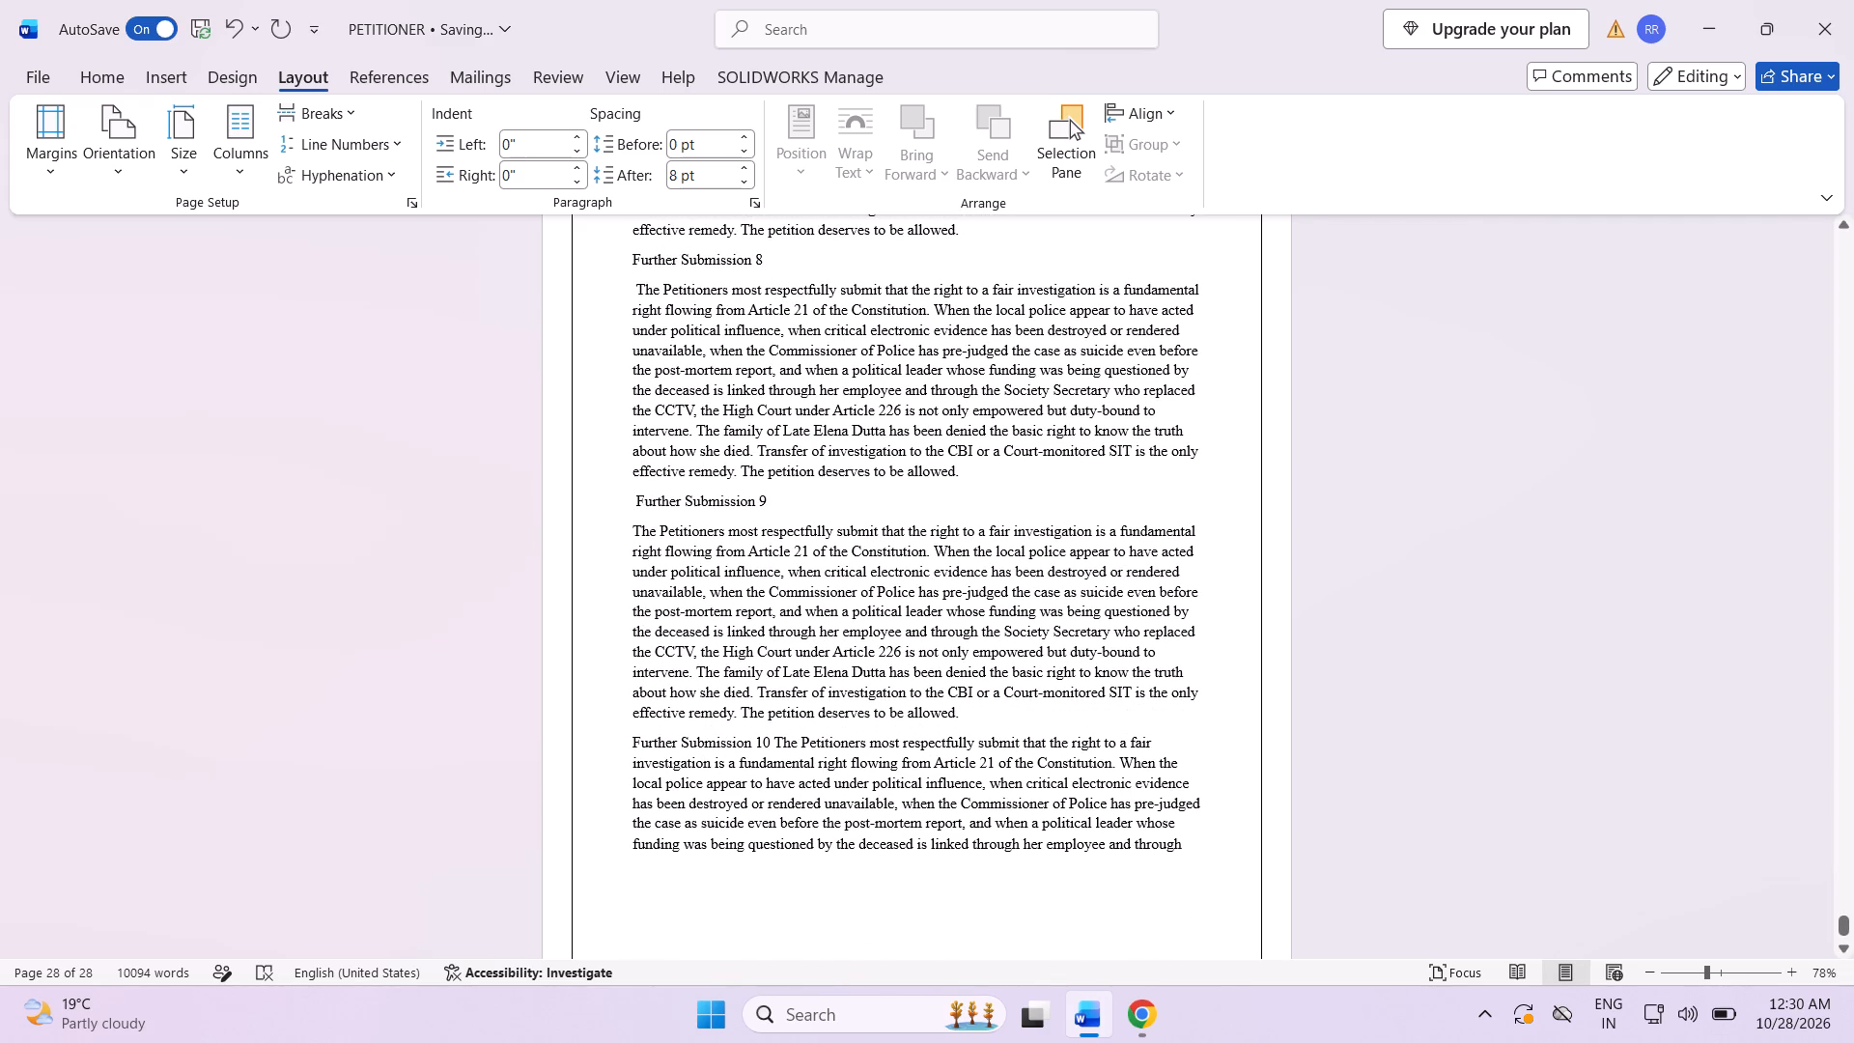
{"action": "left_click", "coordinate": [772, 740]}
{"action": "key", "text": "Return"}
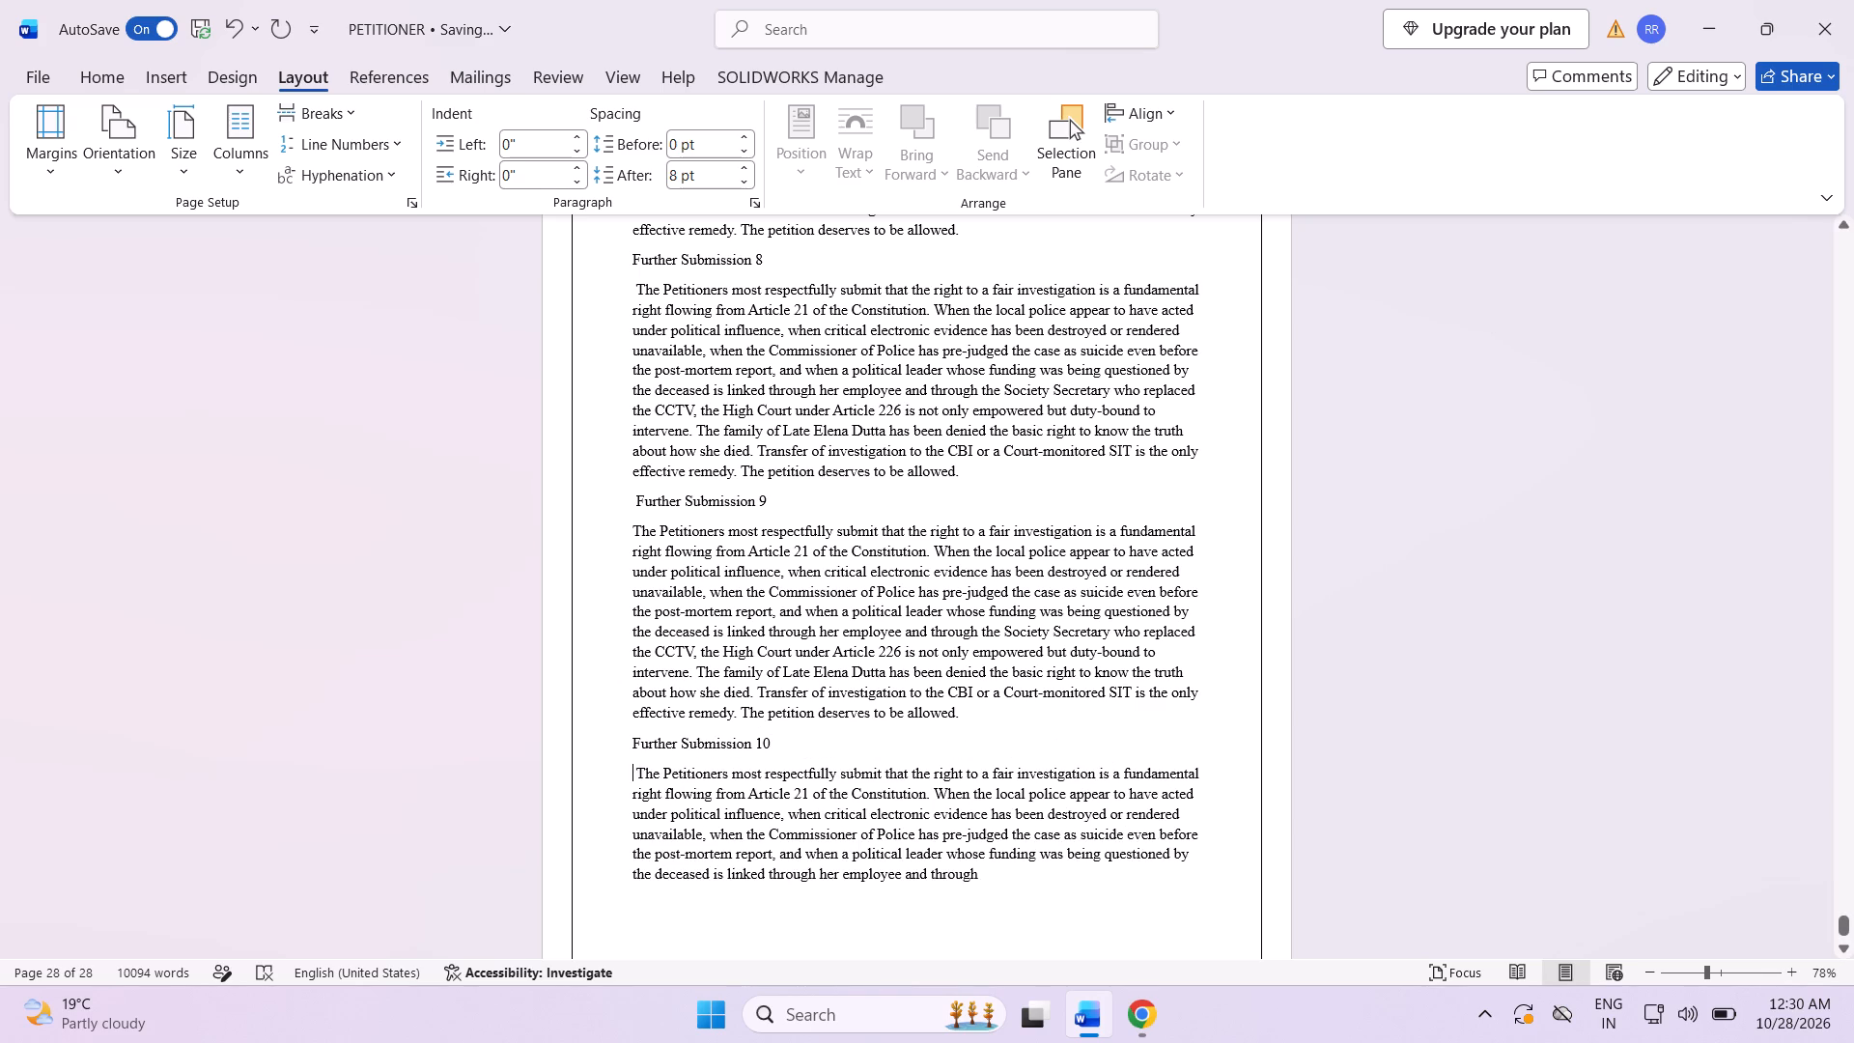
Make the "Further Submission 8" heading bold and underlined.
{"action": "scroll", "coordinate": [775, 644], "scroll_direction": "down", "scroll_amount": 1}
{"action": "scroll", "coordinate": [775, 644], "scroll_direction": "up", "scroll_amount": 2}
{"action": "scroll", "coordinate": [775, 644], "scroll_direction": "down", "scroll_amount": 3}
{"action": "scroll", "coordinate": [775, 644], "scroll_direction": "up", "scroll_amount": 5}
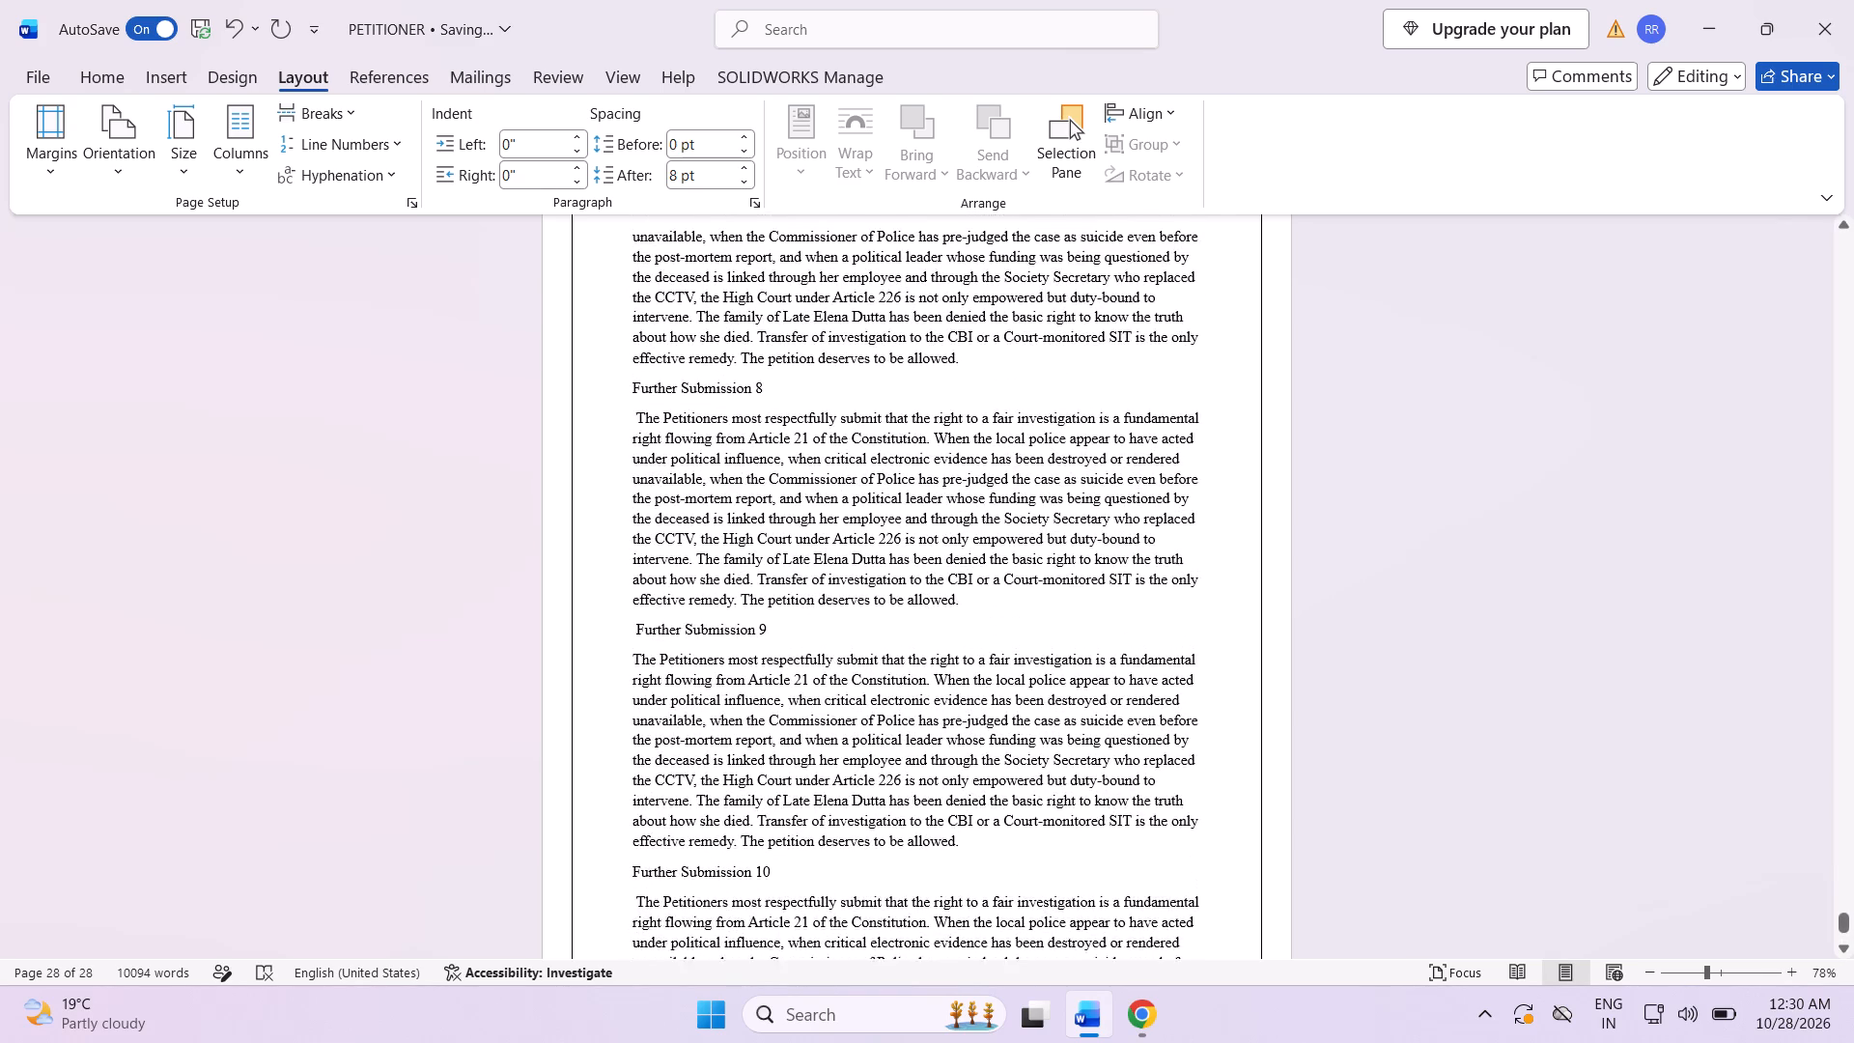
{"action": "scroll", "coordinate": [775, 644], "scroll_direction": "up", "scroll_amount": 4}
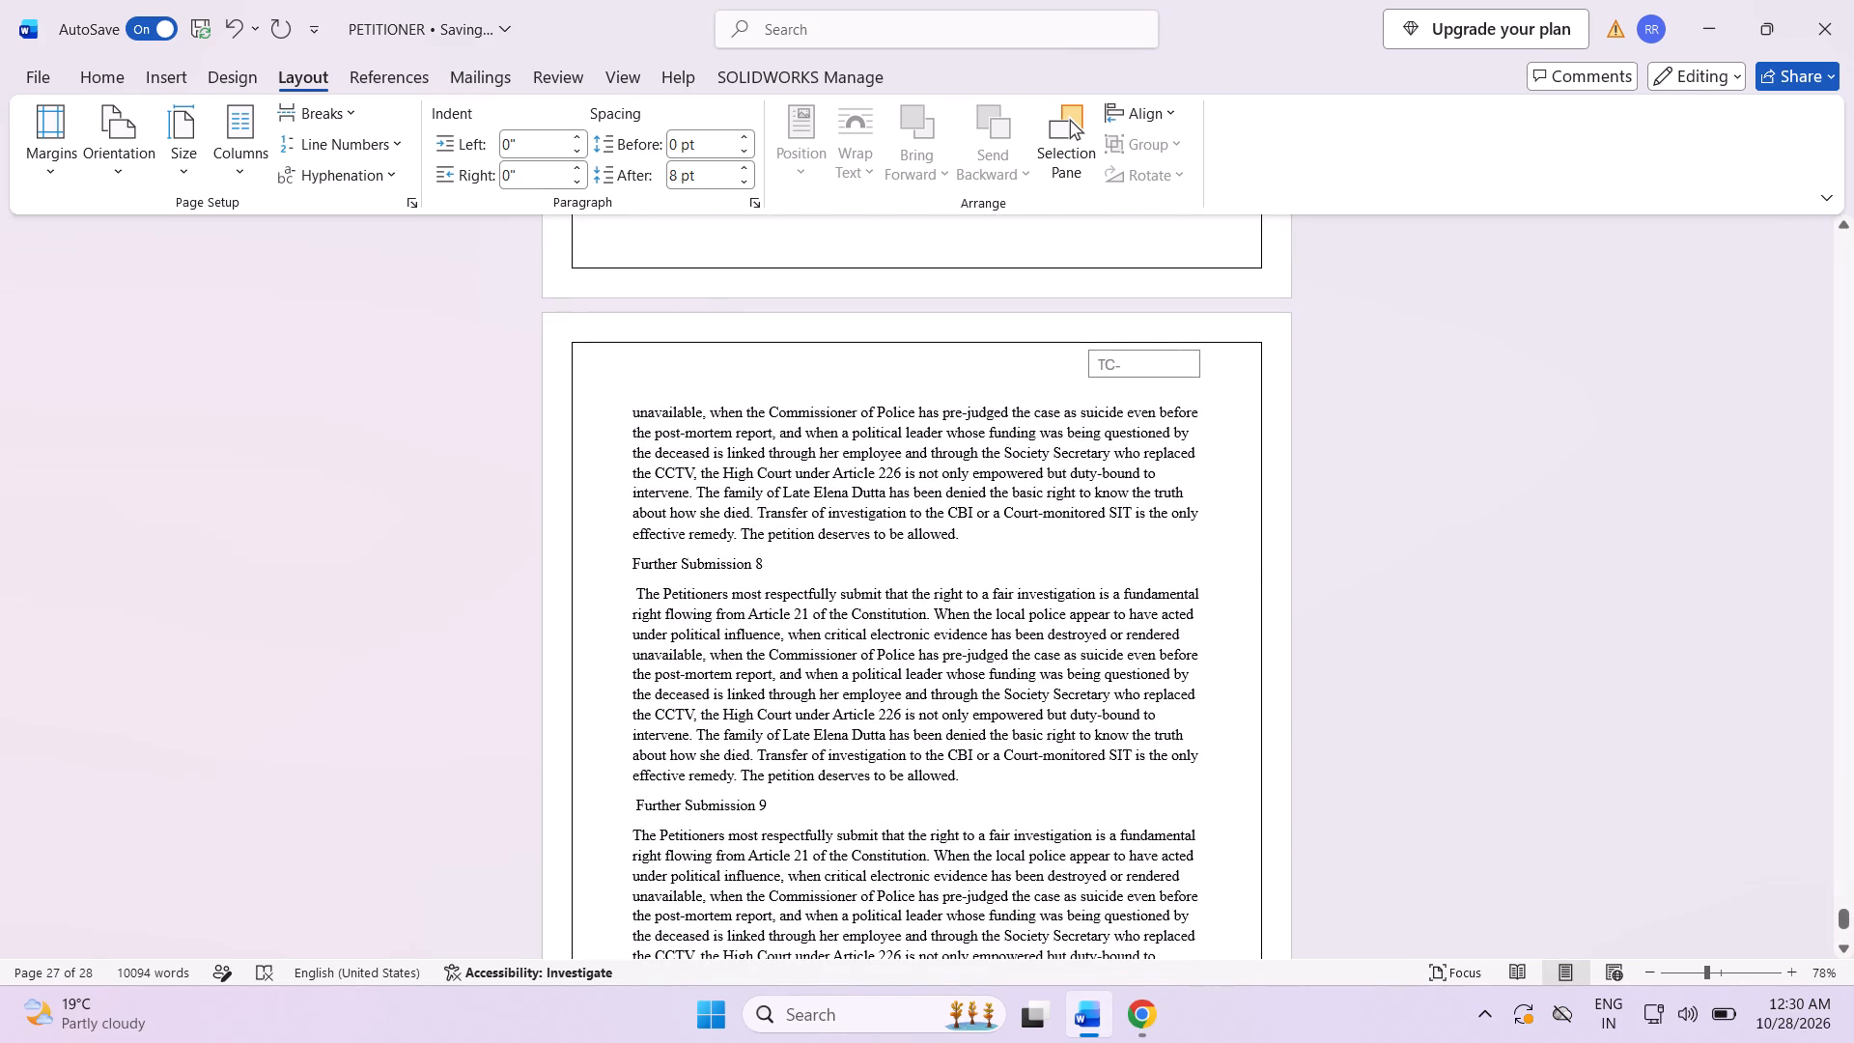
{"action": "left_click_drag", "start_coordinate": [627, 564], "coordinate": [782, 570]}
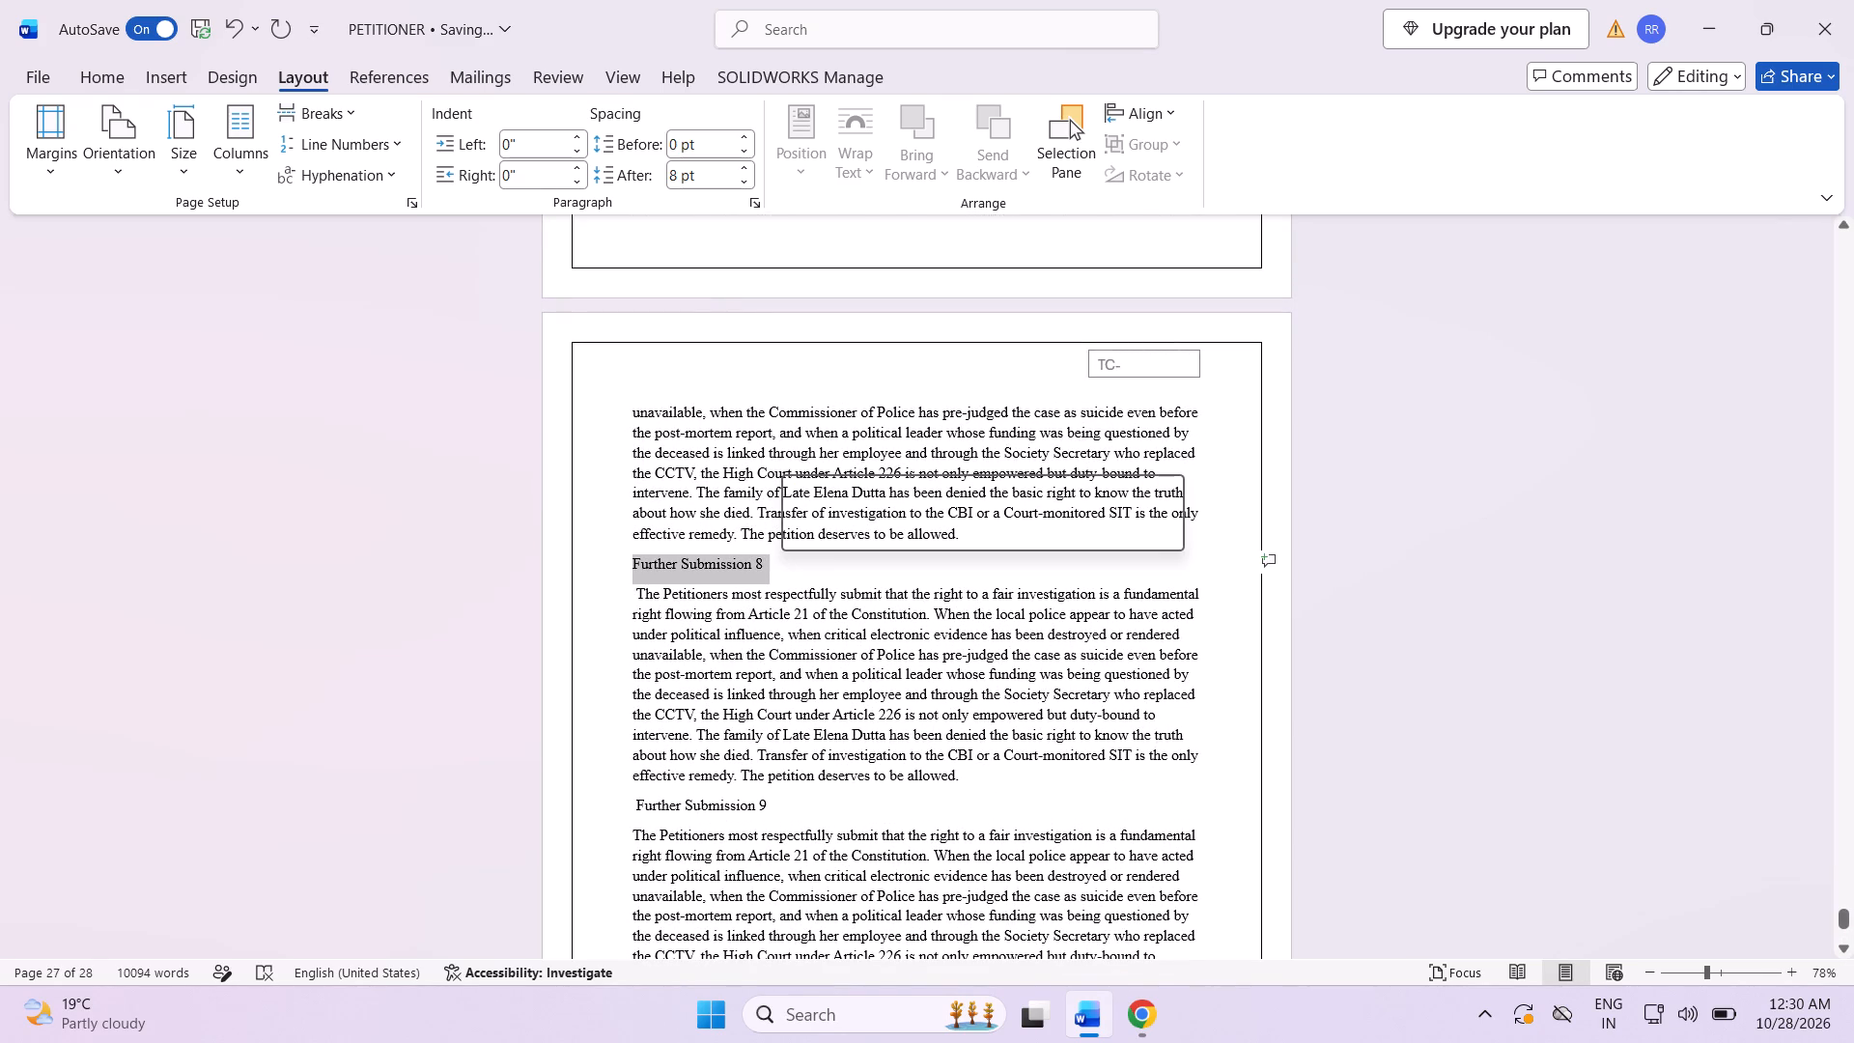
{"action": "left_click", "coordinate": [788, 521]}
{"action": "left_click", "coordinate": [851, 540]}
Make the "Further Submission 9" heading bold and underlined.
{"action": "scroll", "coordinate": [850, 575], "scroll_direction": "down", "scroll_amount": 5}
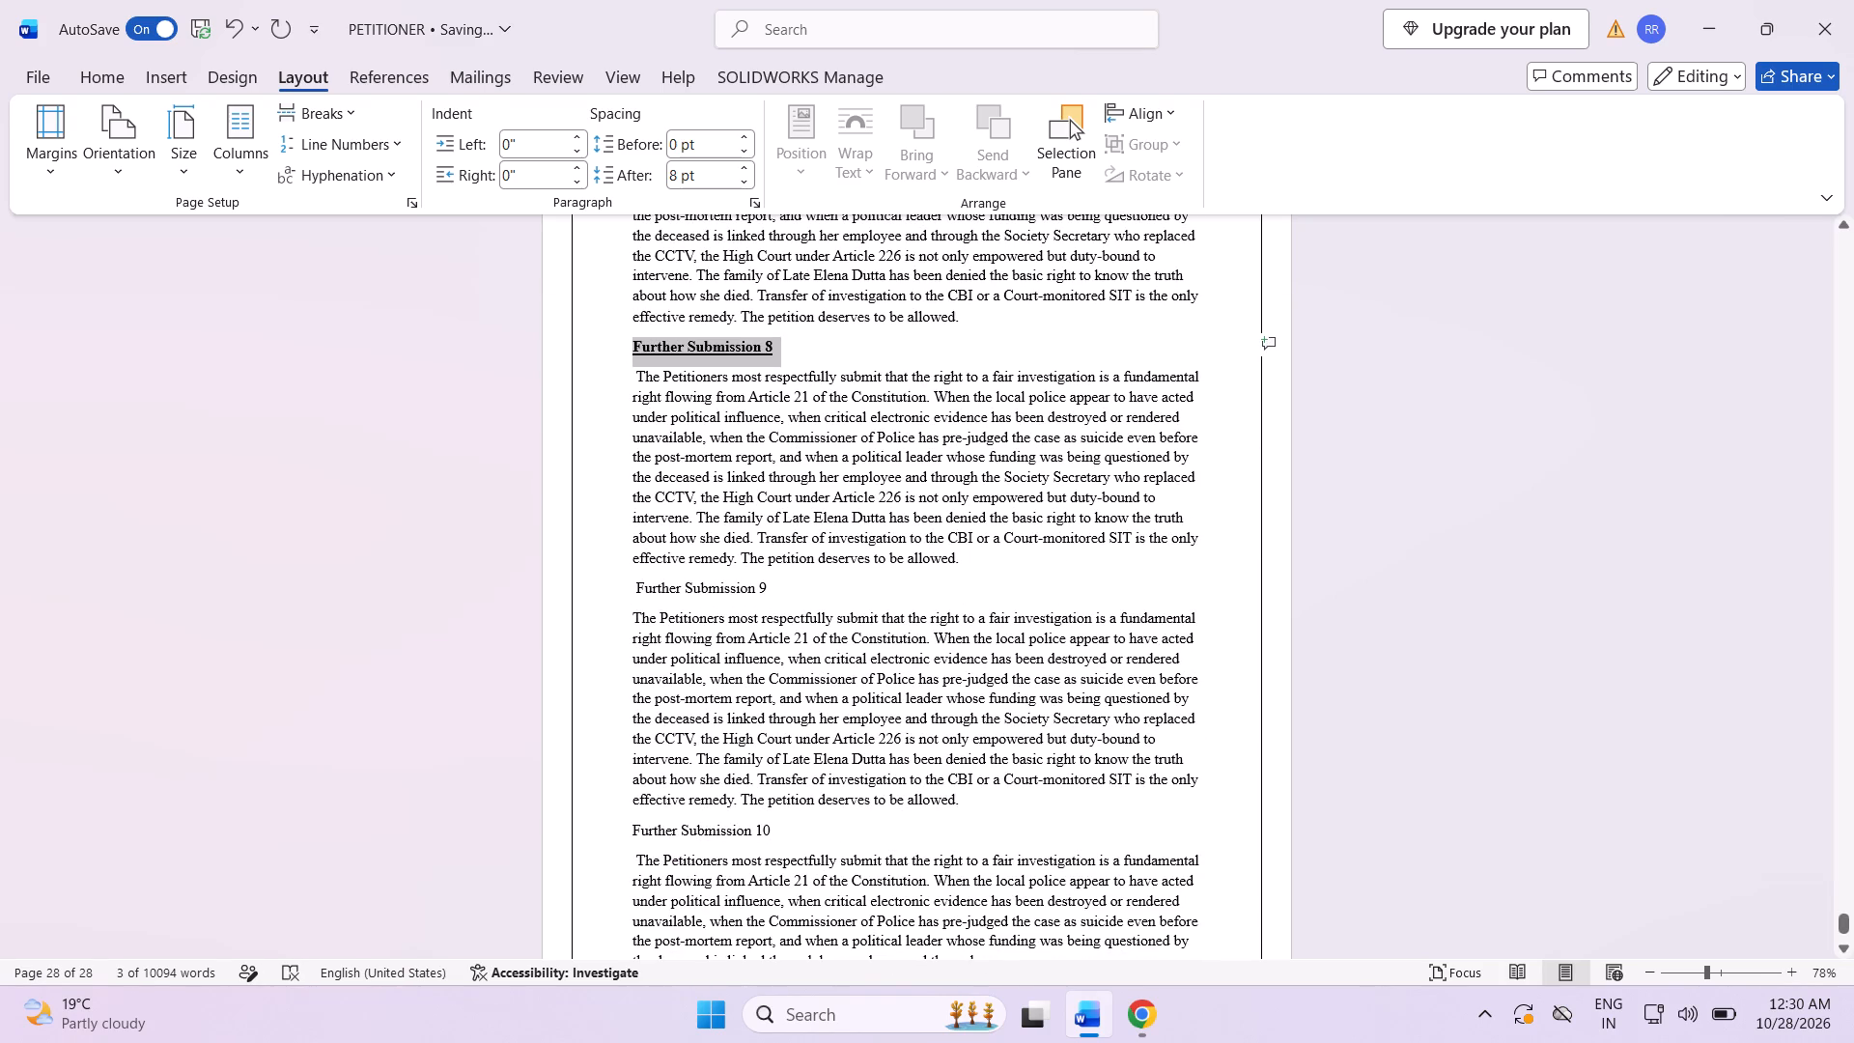
{"action": "left_click_drag", "start_coordinate": [629, 585], "coordinate": [804, 594]}
{"action": "left_click", "coordinate": [815, 556]}
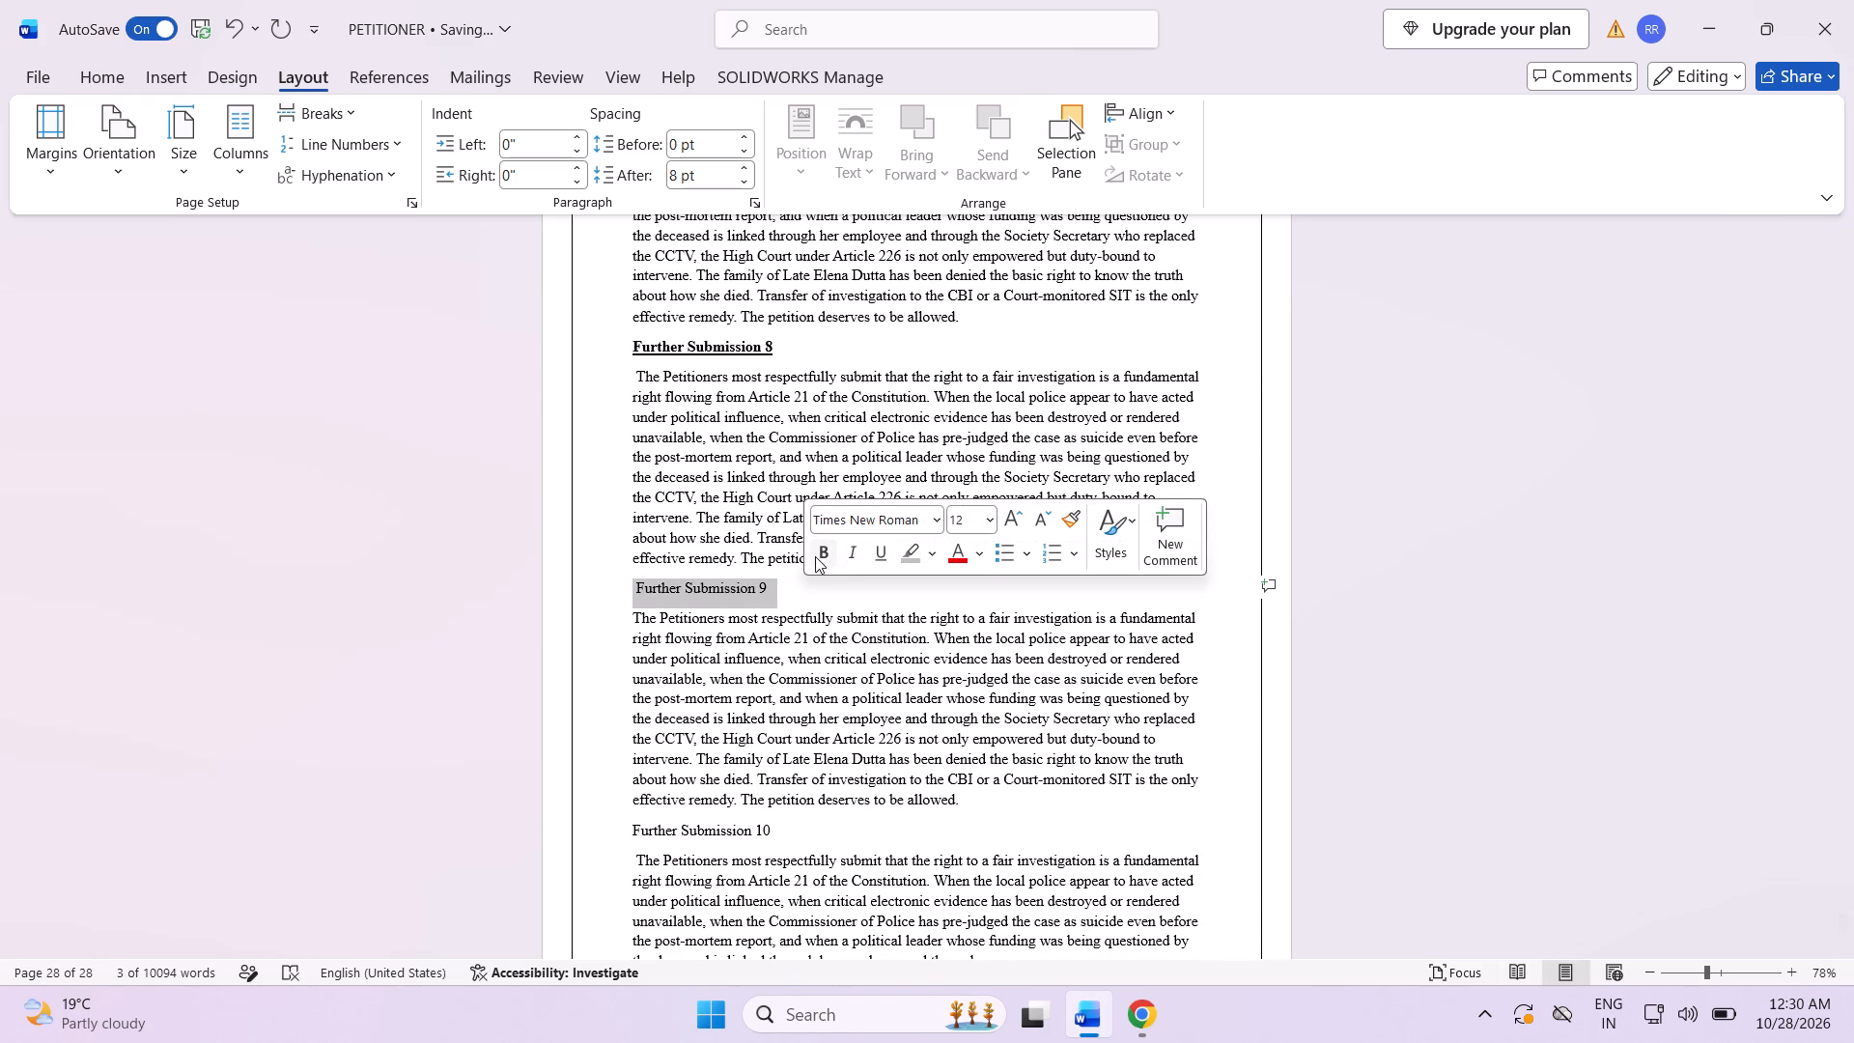
{"action": "left_click", "coordinate": [882, 556]}
Format the "Further Submission 10" heading to match the bold, underlined headings above it.
{"action": "scroll", "coordinate": [867, 594], "scroll_direction": "down", "scroll_amount": 4}
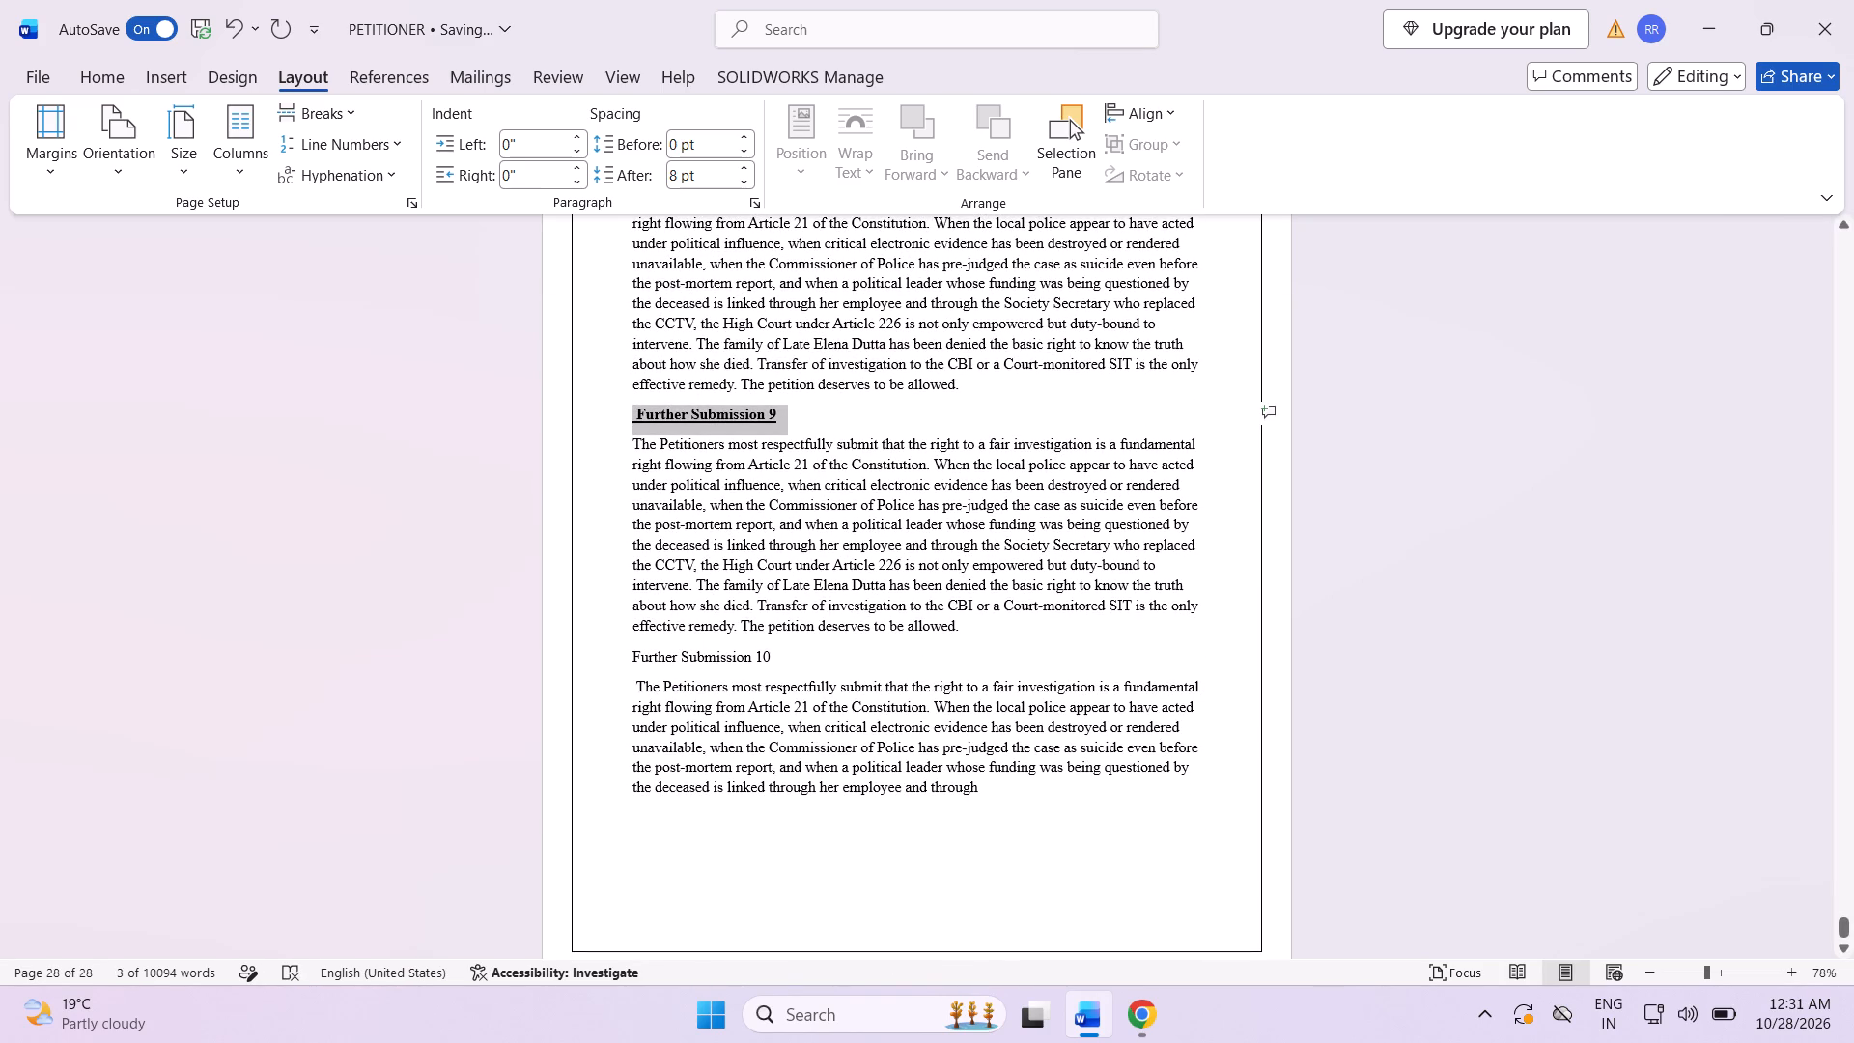
{"action": "left_click_drag", "start_coordinate": [630, 662], "coordinate": [806, 655]}
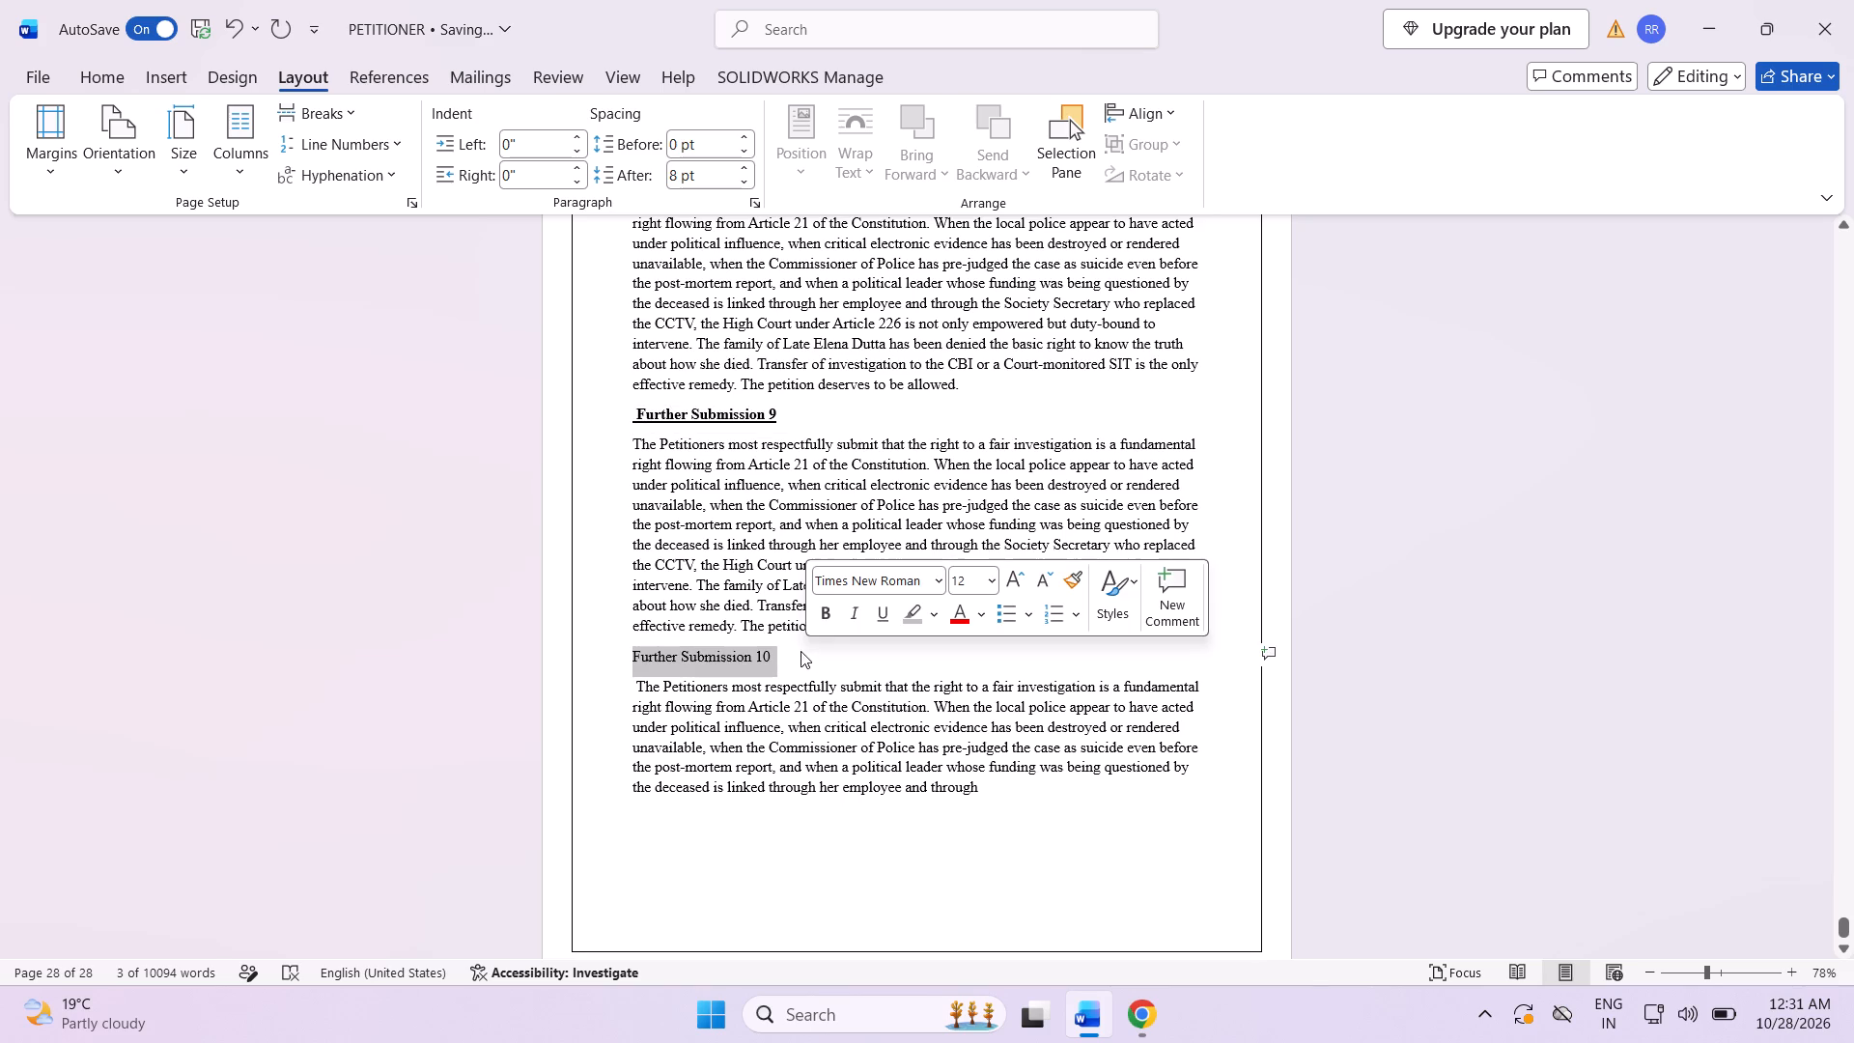
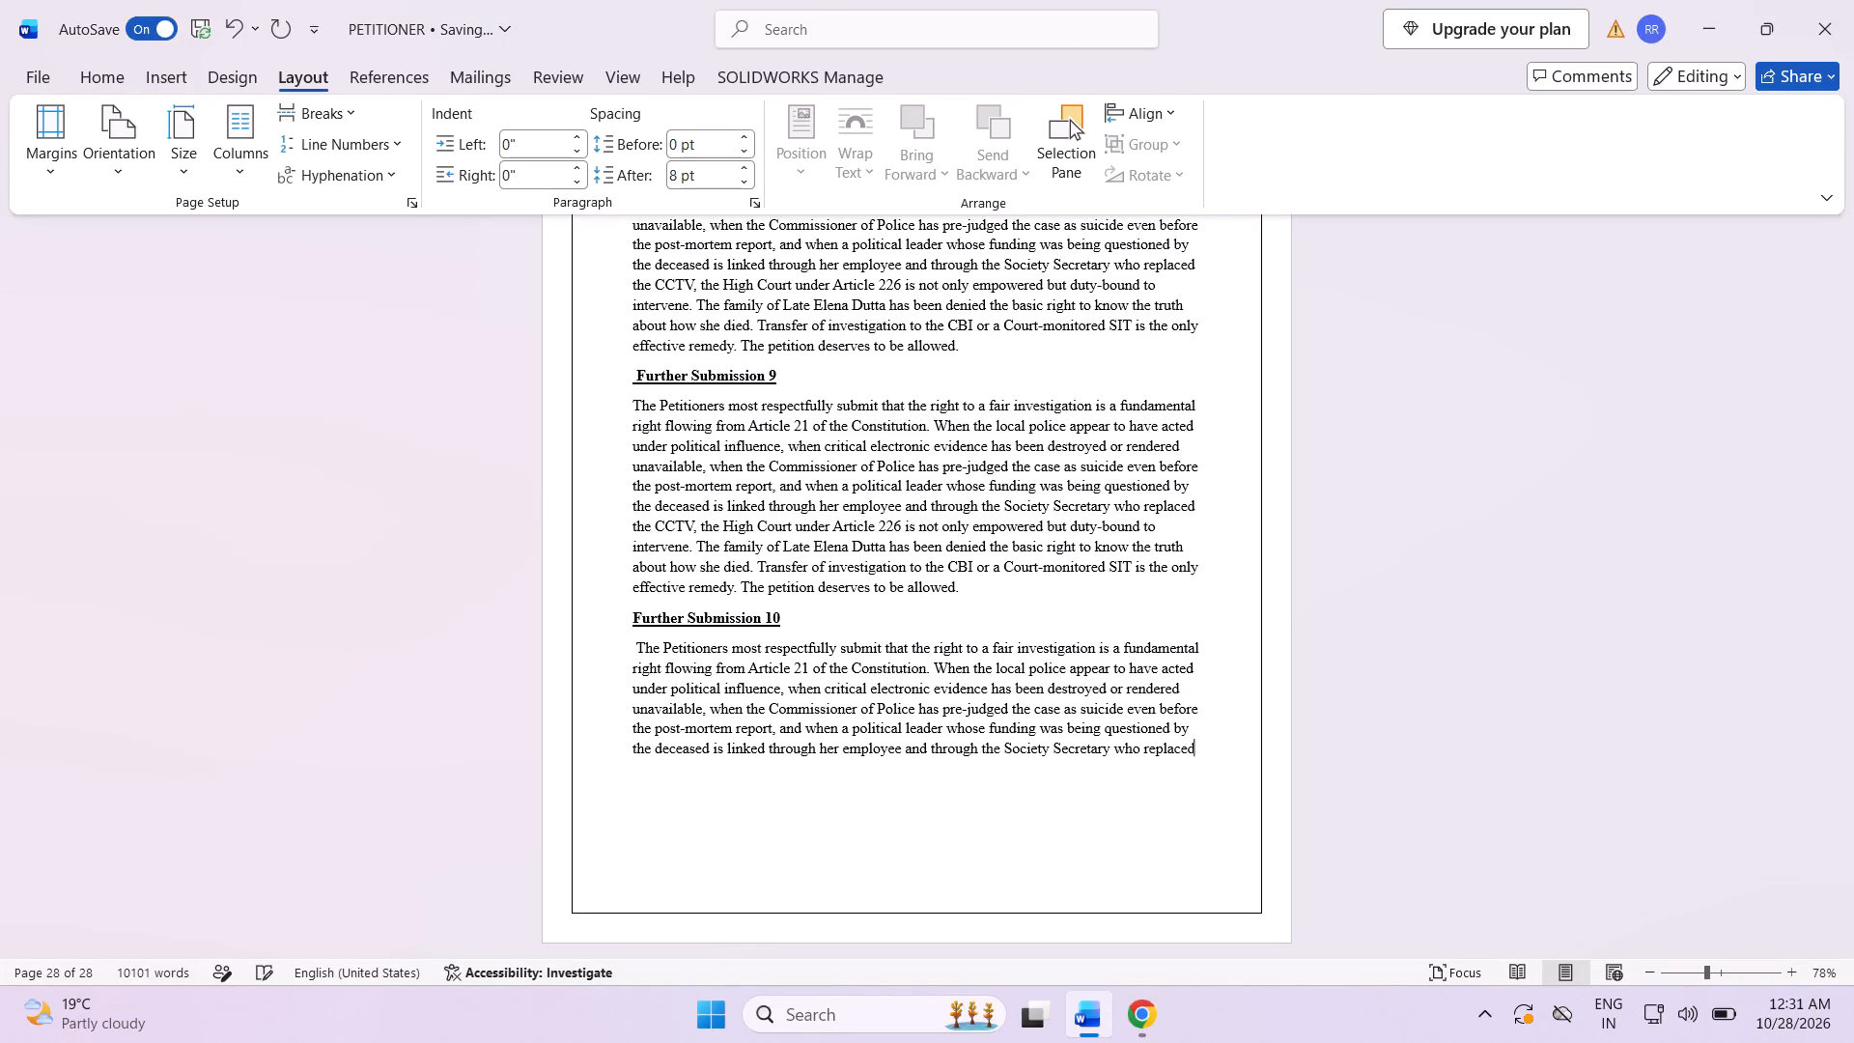
Add four blank lines after the last line of the Further Submission 10 paragraph to continue onto a new page.
{"action": "key", "text": "Return"}
{"action": "key", "text": "Return"}
{"action": "key", "text": "Return"}
{"action": "key", "text": "Return"}
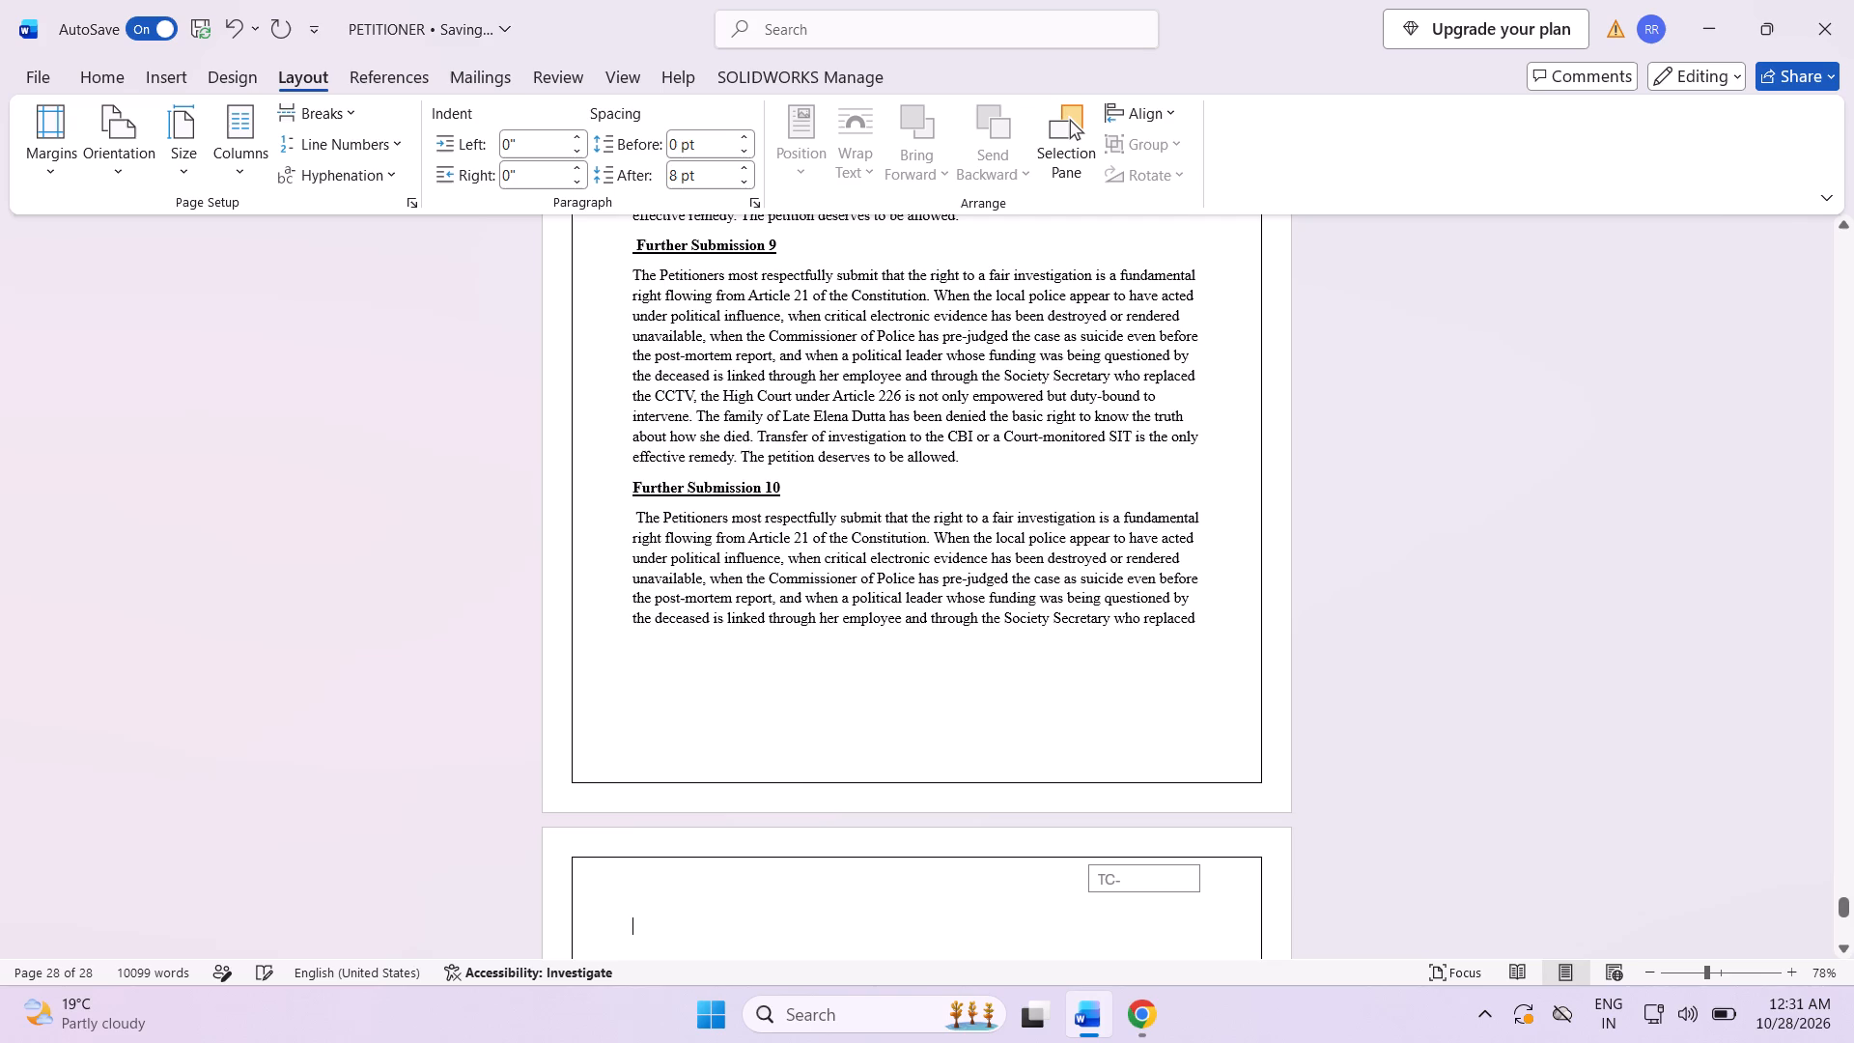
Set the paper size to A4, 8.27" x 11.69", and view the new last page.
{"action": "left_click", "coordinate": [177, 113]}
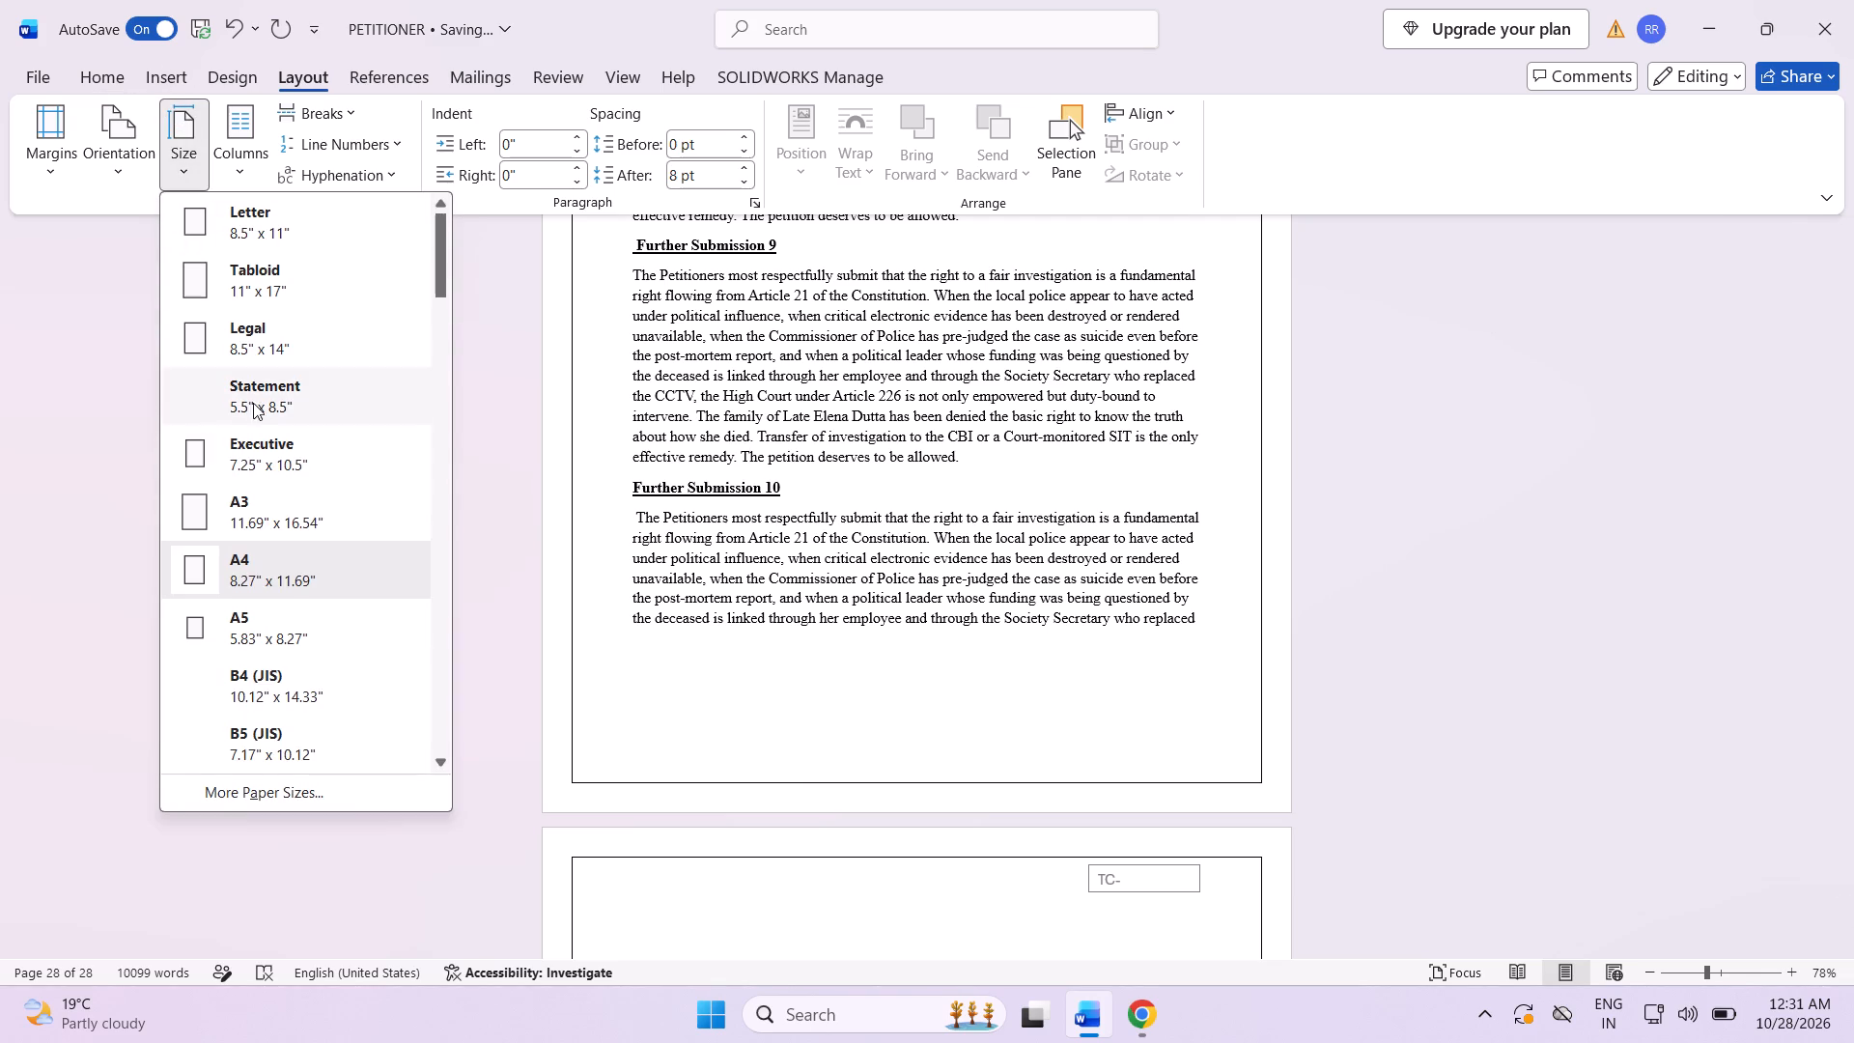
{"action": "left_click", "coordinate": [255, 574]}
{"action": "scroll", "coordinate": [552, 649], "scroll_direction": "down", "scroll_amount": 5}
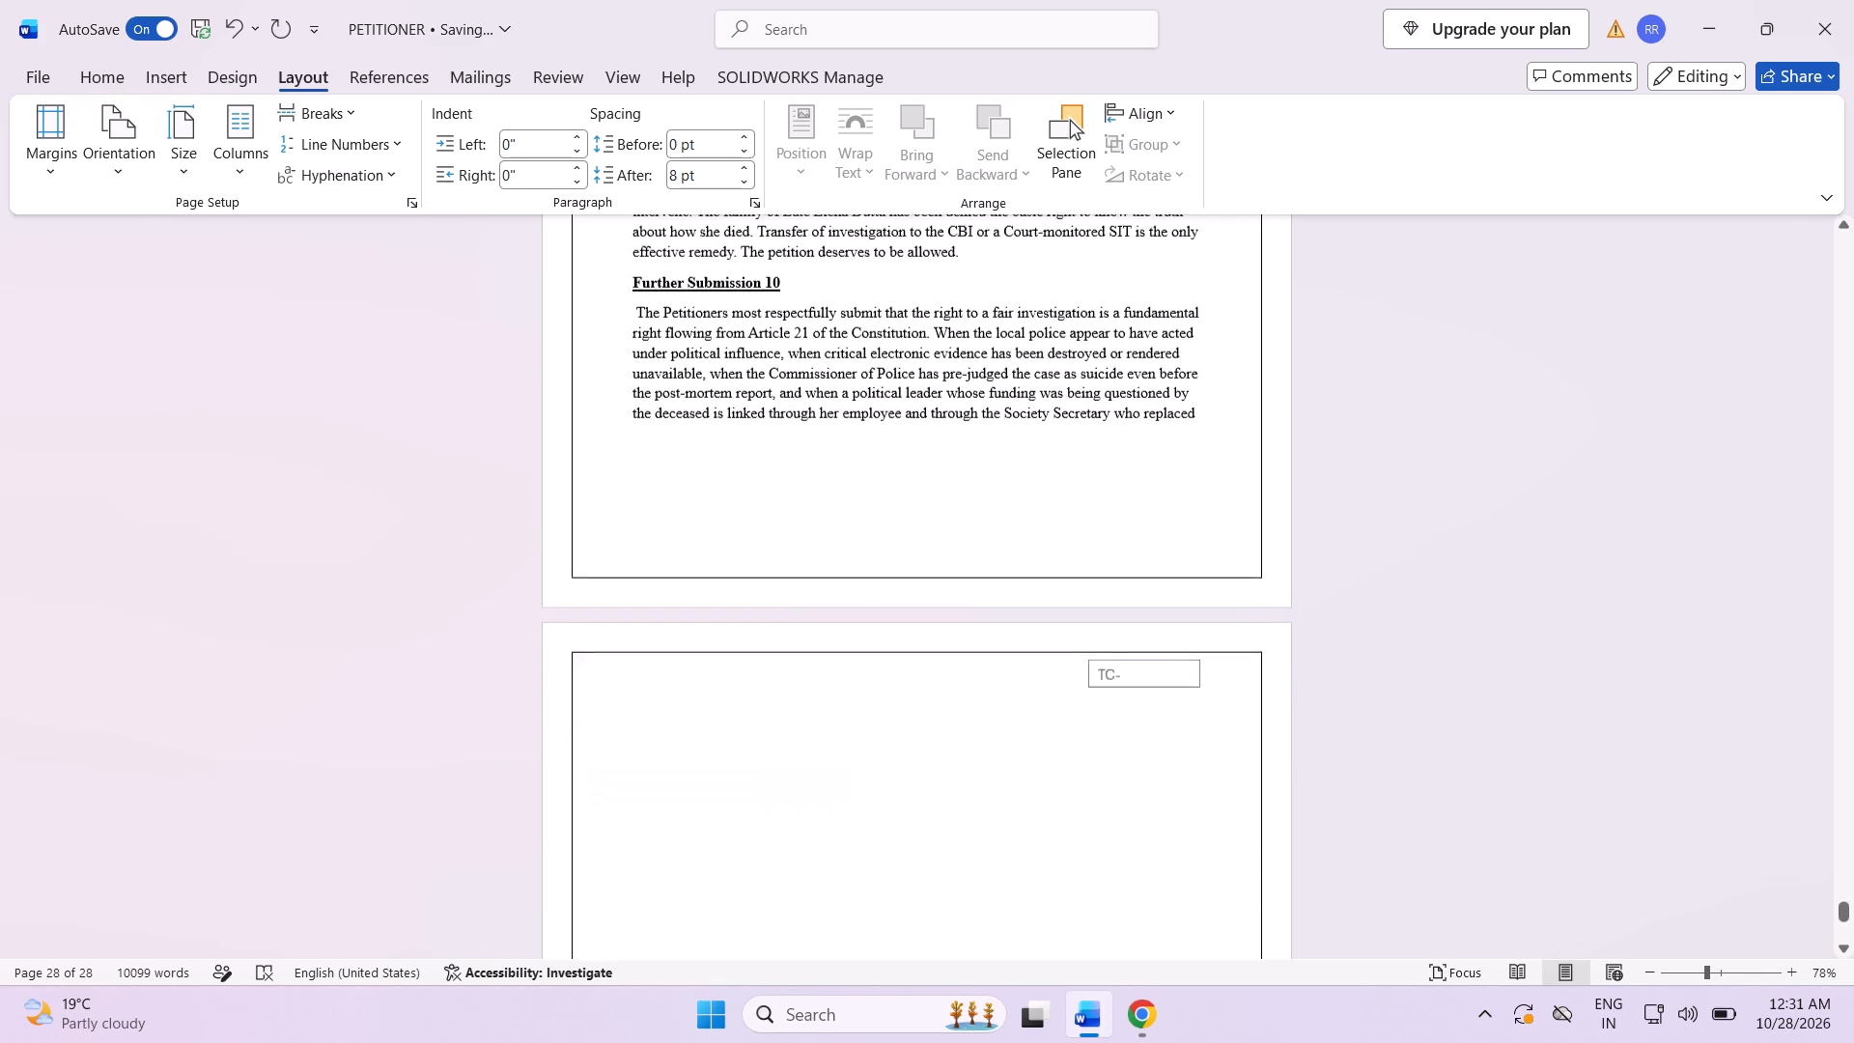
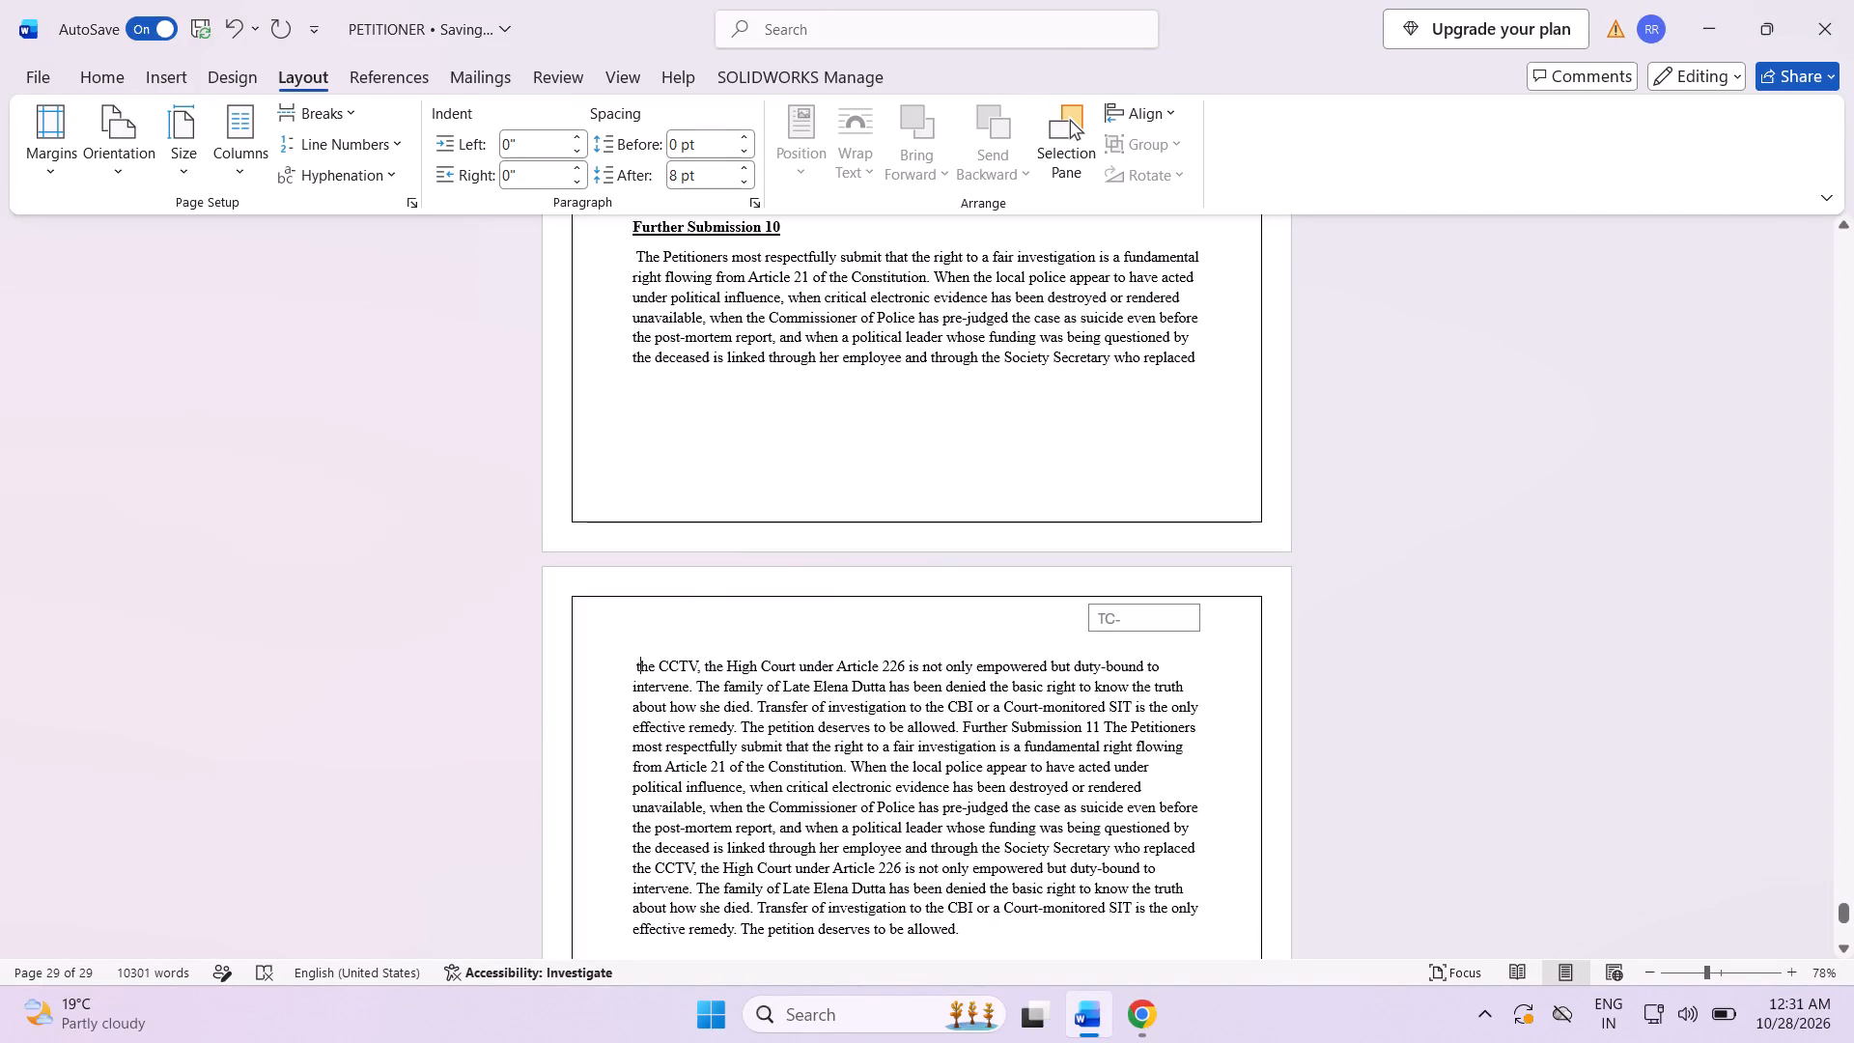
Delete the stray space before "the CCTV" at the start of the last page.
{"action": "left_click", "coordinate": [634, 672]}
{"action": "key", "text": "BackSpace"}
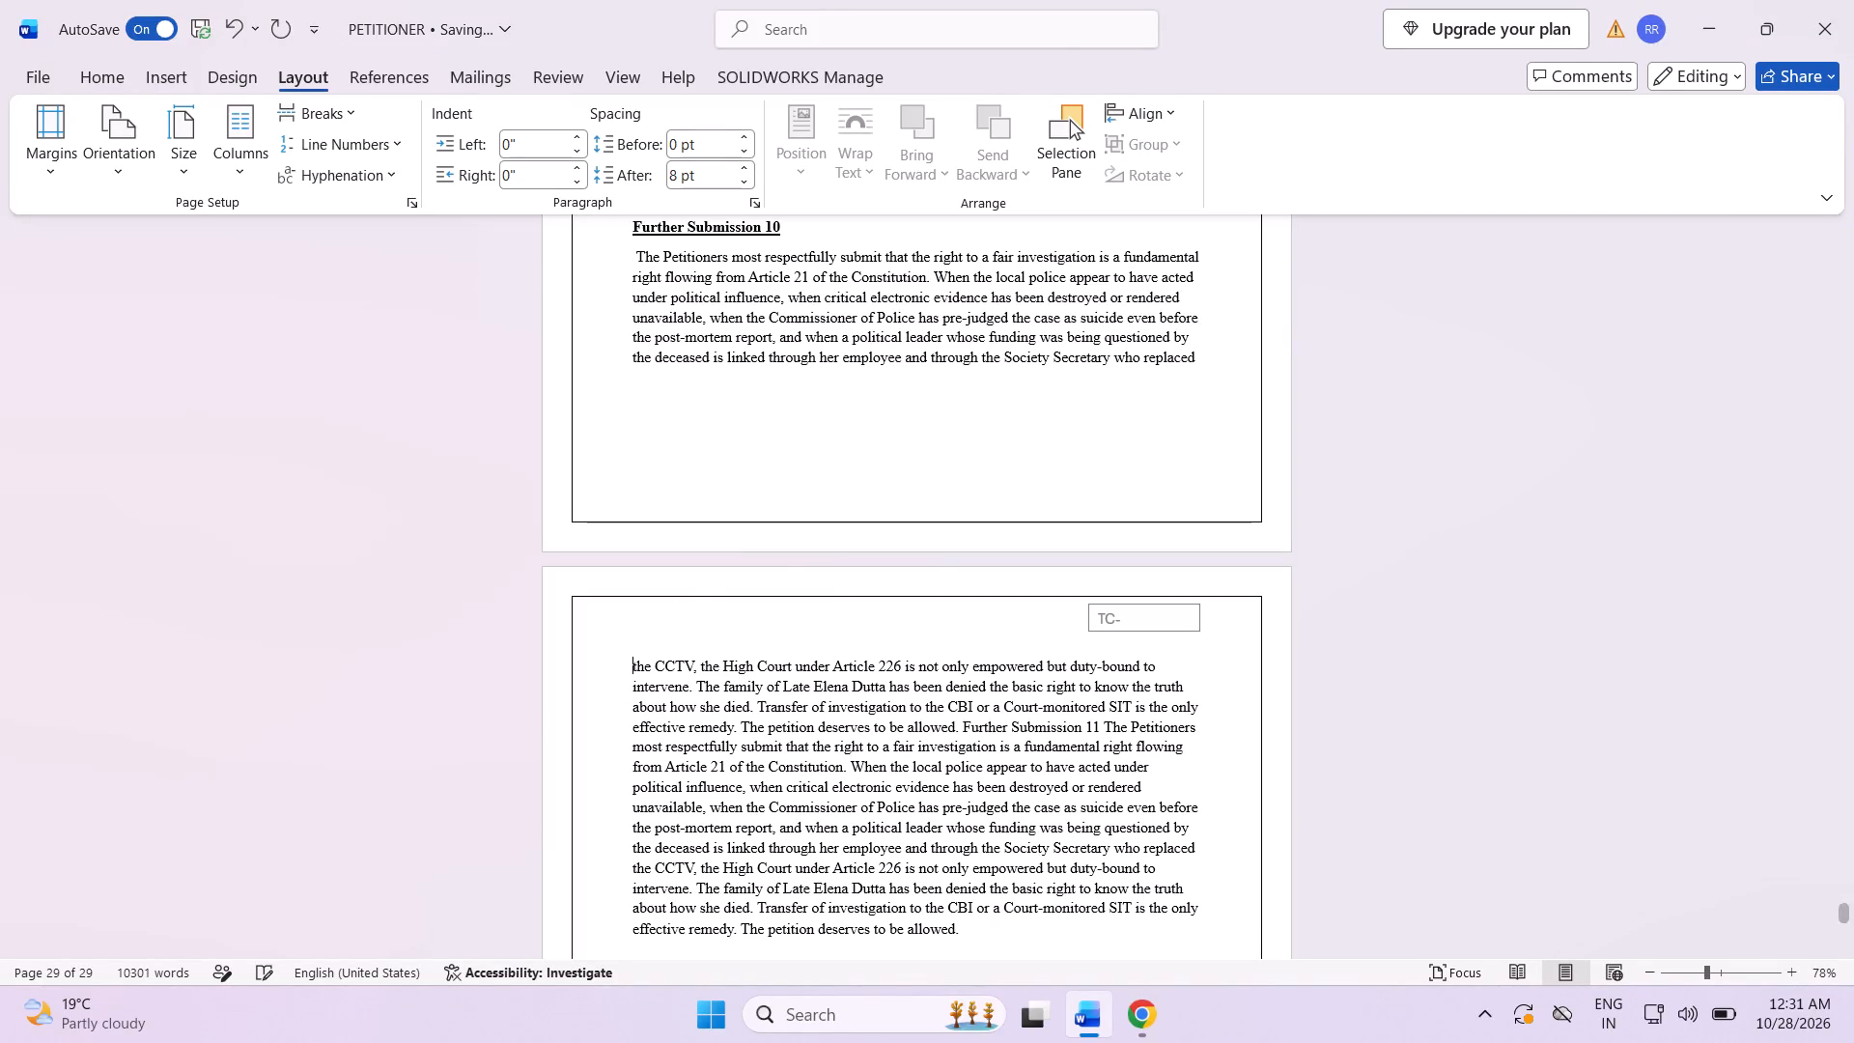
Put the "Further Submission 11" heading on its own line, separate from the text before and after it.
{"action": "scroll", "coordinate": [636, 703], "scroll_direction": "down", "scroll_amount": 3}
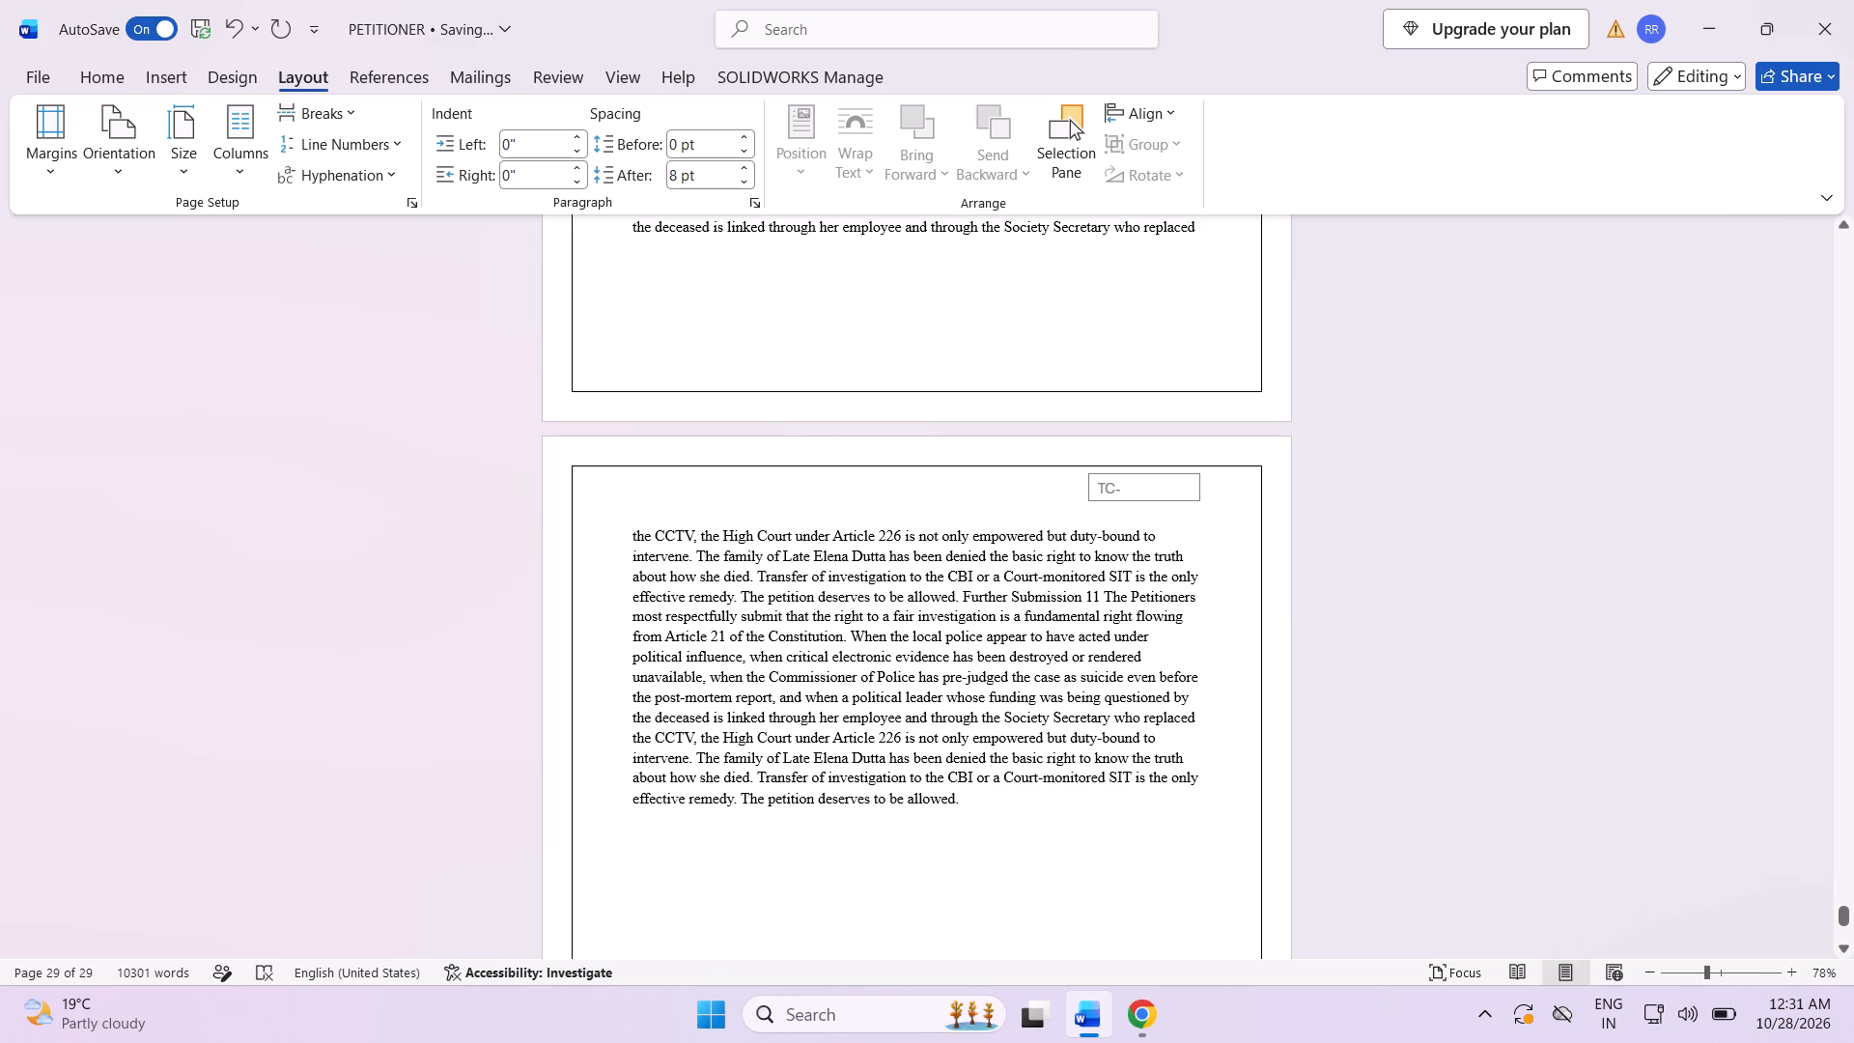
{"action": "left_click", "coordinate": [963, 600]}
{"action": "key", "text": "Return"}
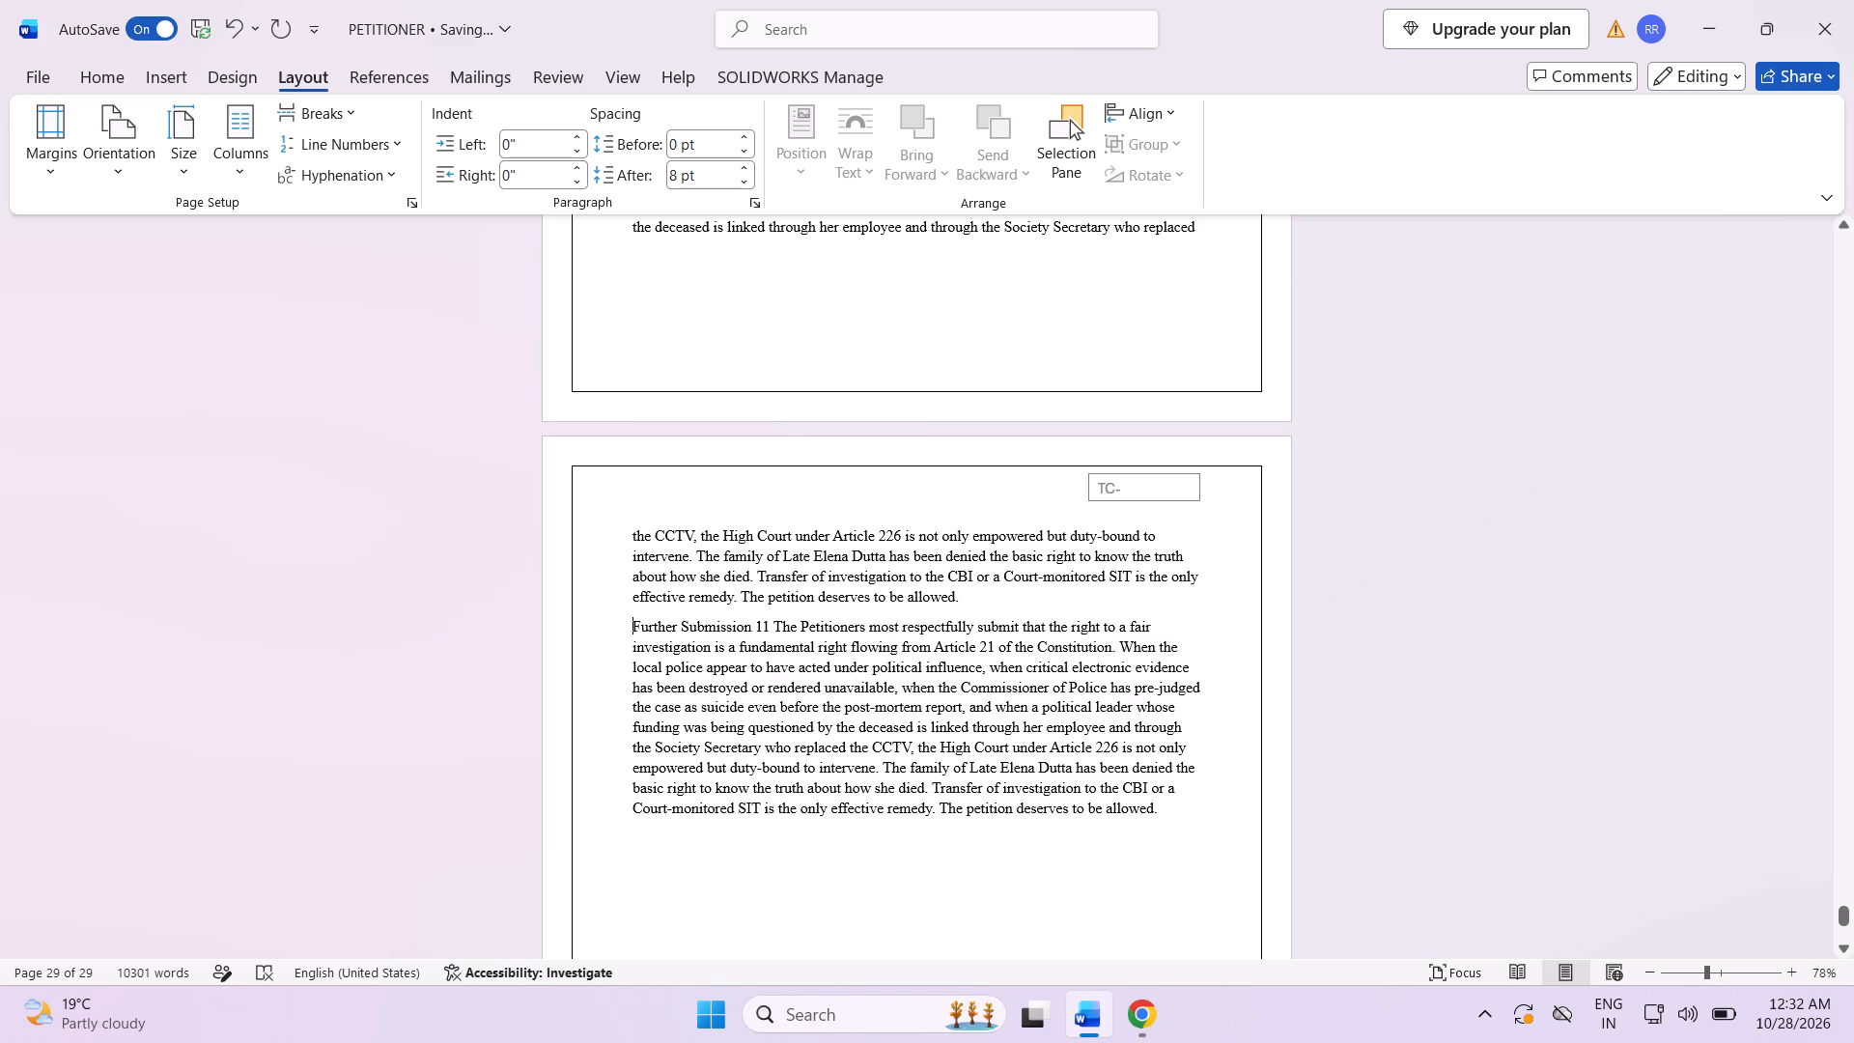
{"action": "left_click", "coordinate": [765, 624]}
{"action": "left_click", "coordinate": [772, 617]}
{"action": "key", "text": "Return"}
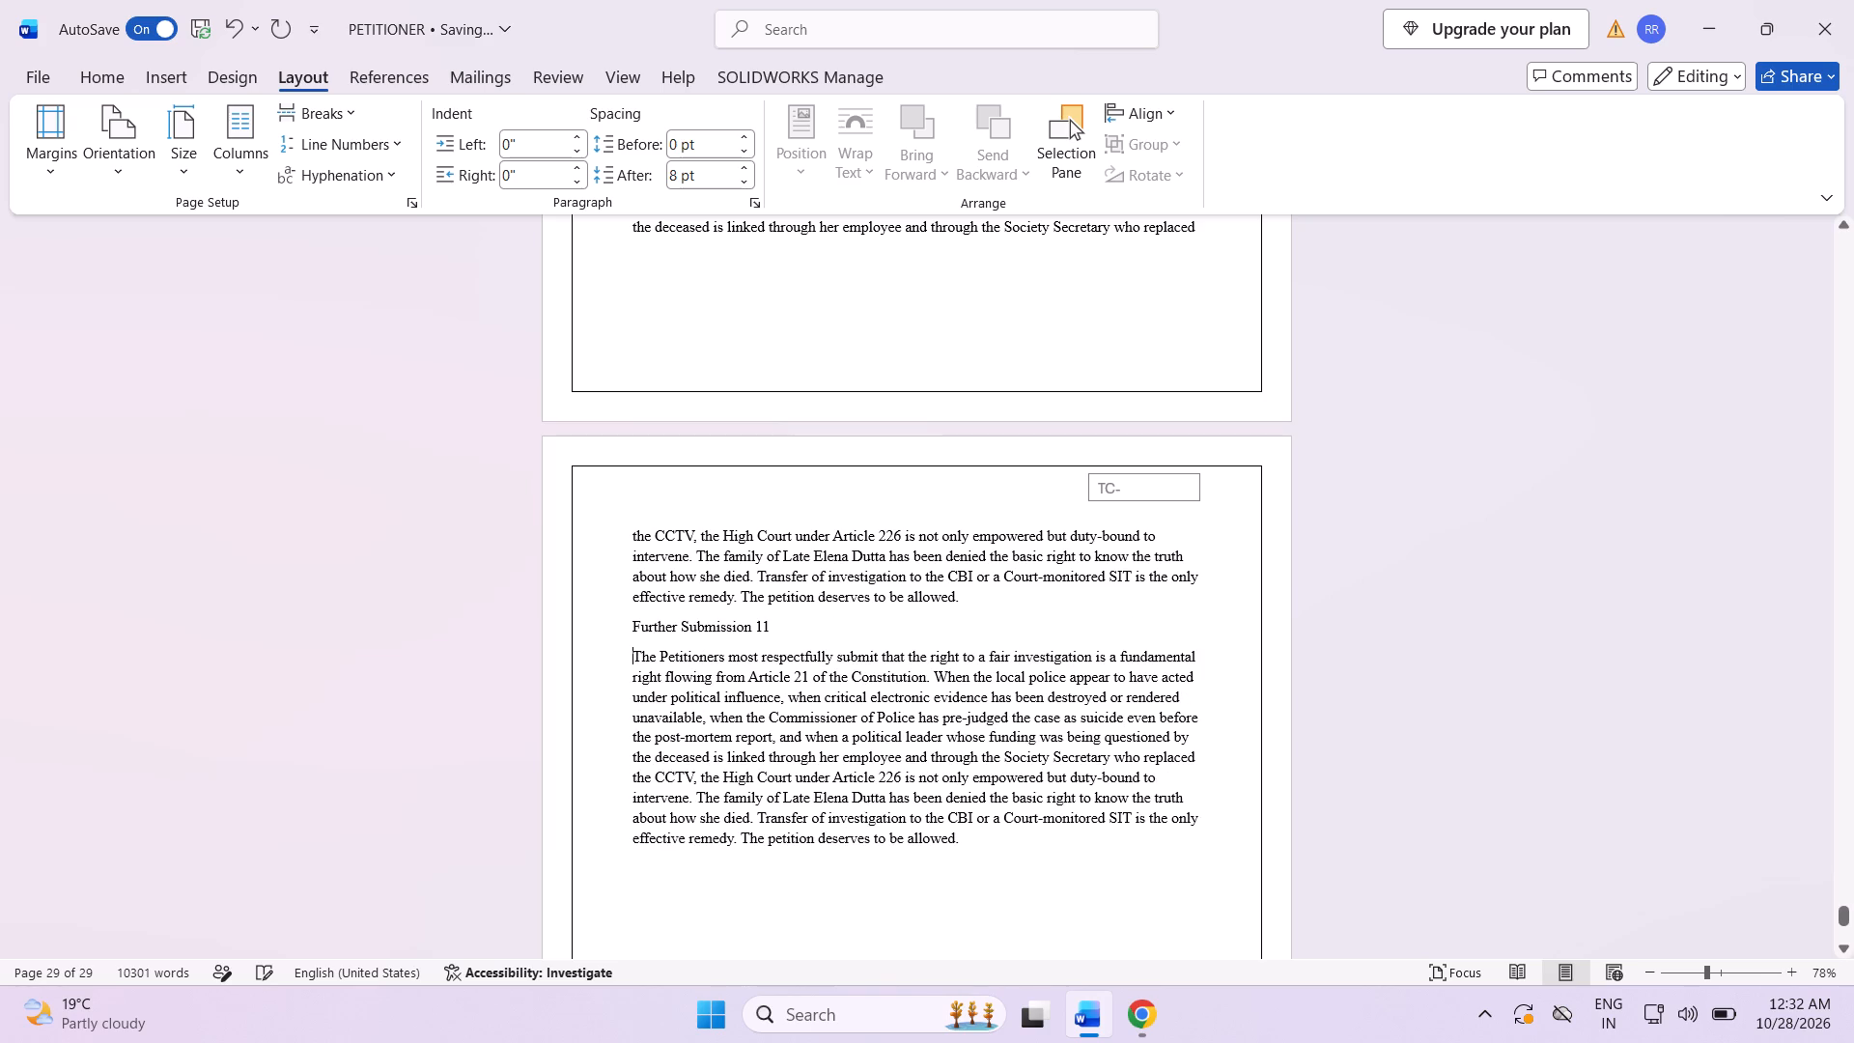
Make the "Further Submission 11" heading bold and underlined.
{"action": "left_click_drag", "start_coordinate": [766, 625], "coordinate": [608, 637]}
{"action": "left_click", "coordinate": [627, 604]}
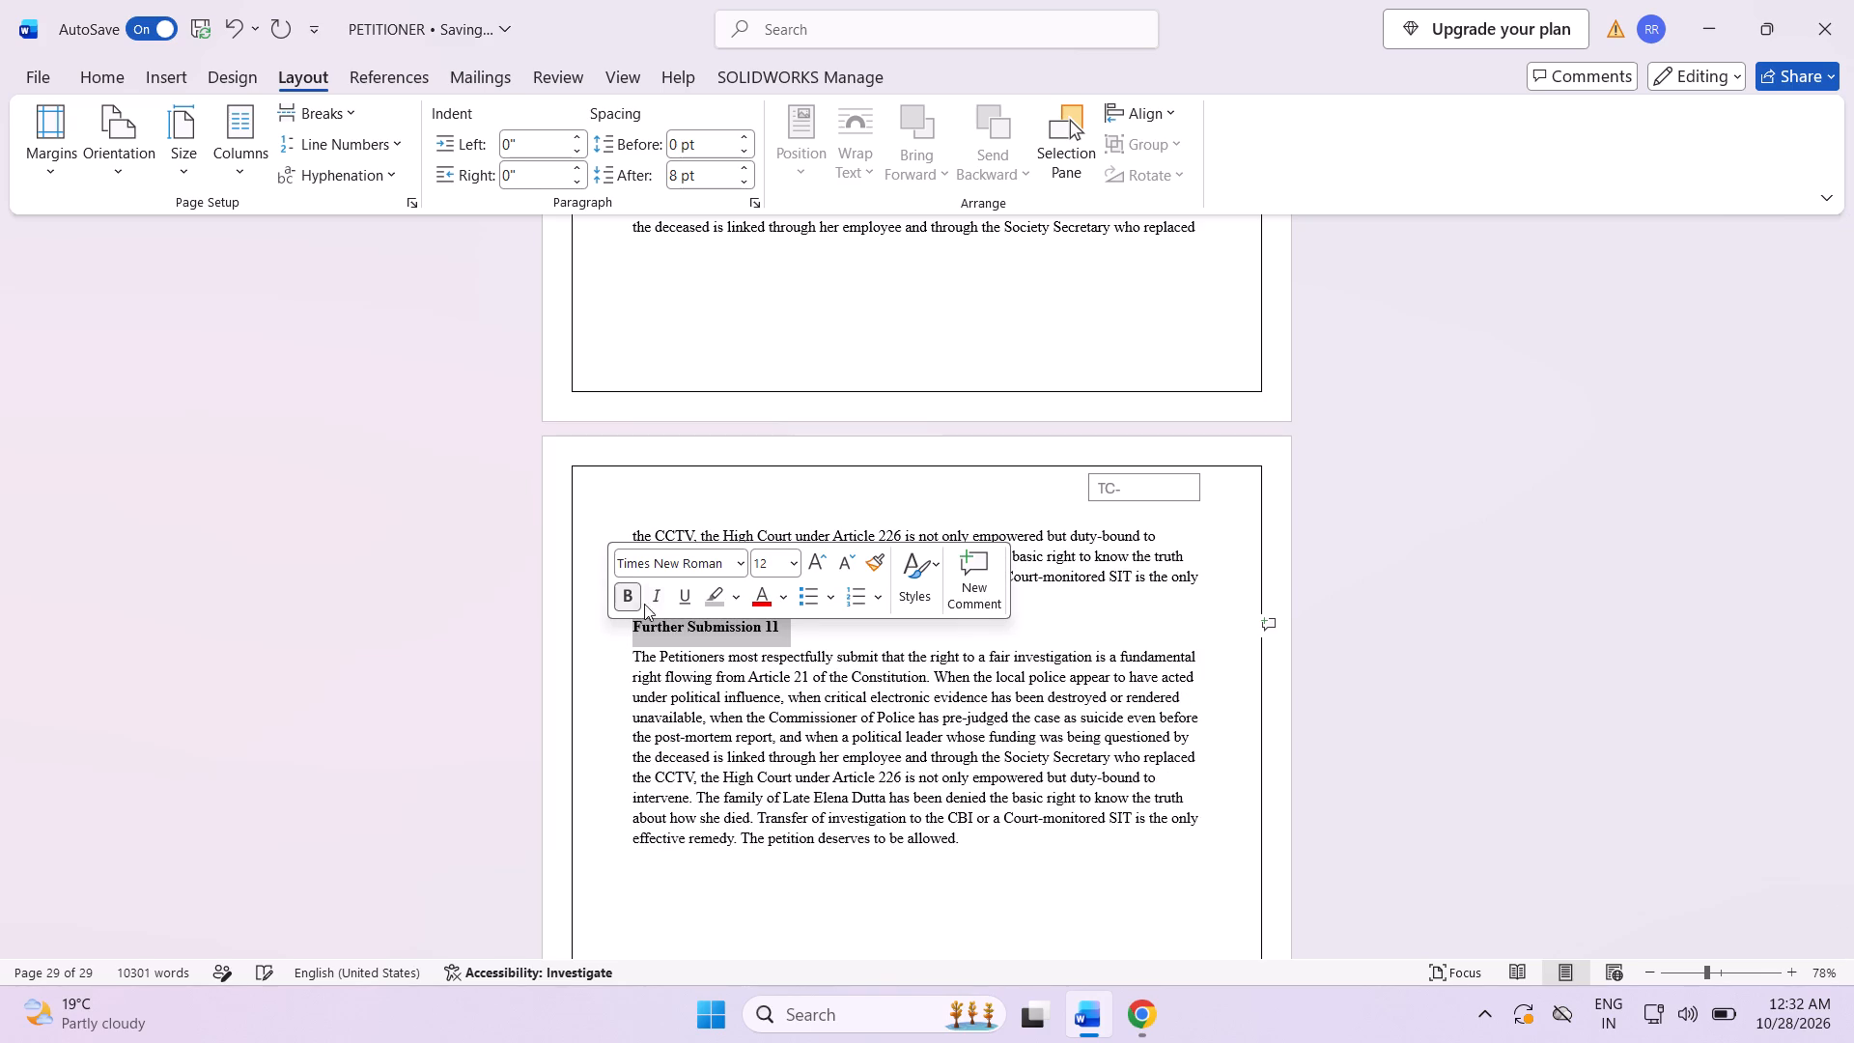
{"action": "left_click", "coordinate": [674, 599]}
{"action": "left_click", "coordinate": [916, 642]}
Place the insertion point near the bottom of the last page and add three blank lines to continue onto a new page.
{"action": "scroll", "coordinate": [885, 651], "scroll_direction": "down", "scroll_amount": 1}
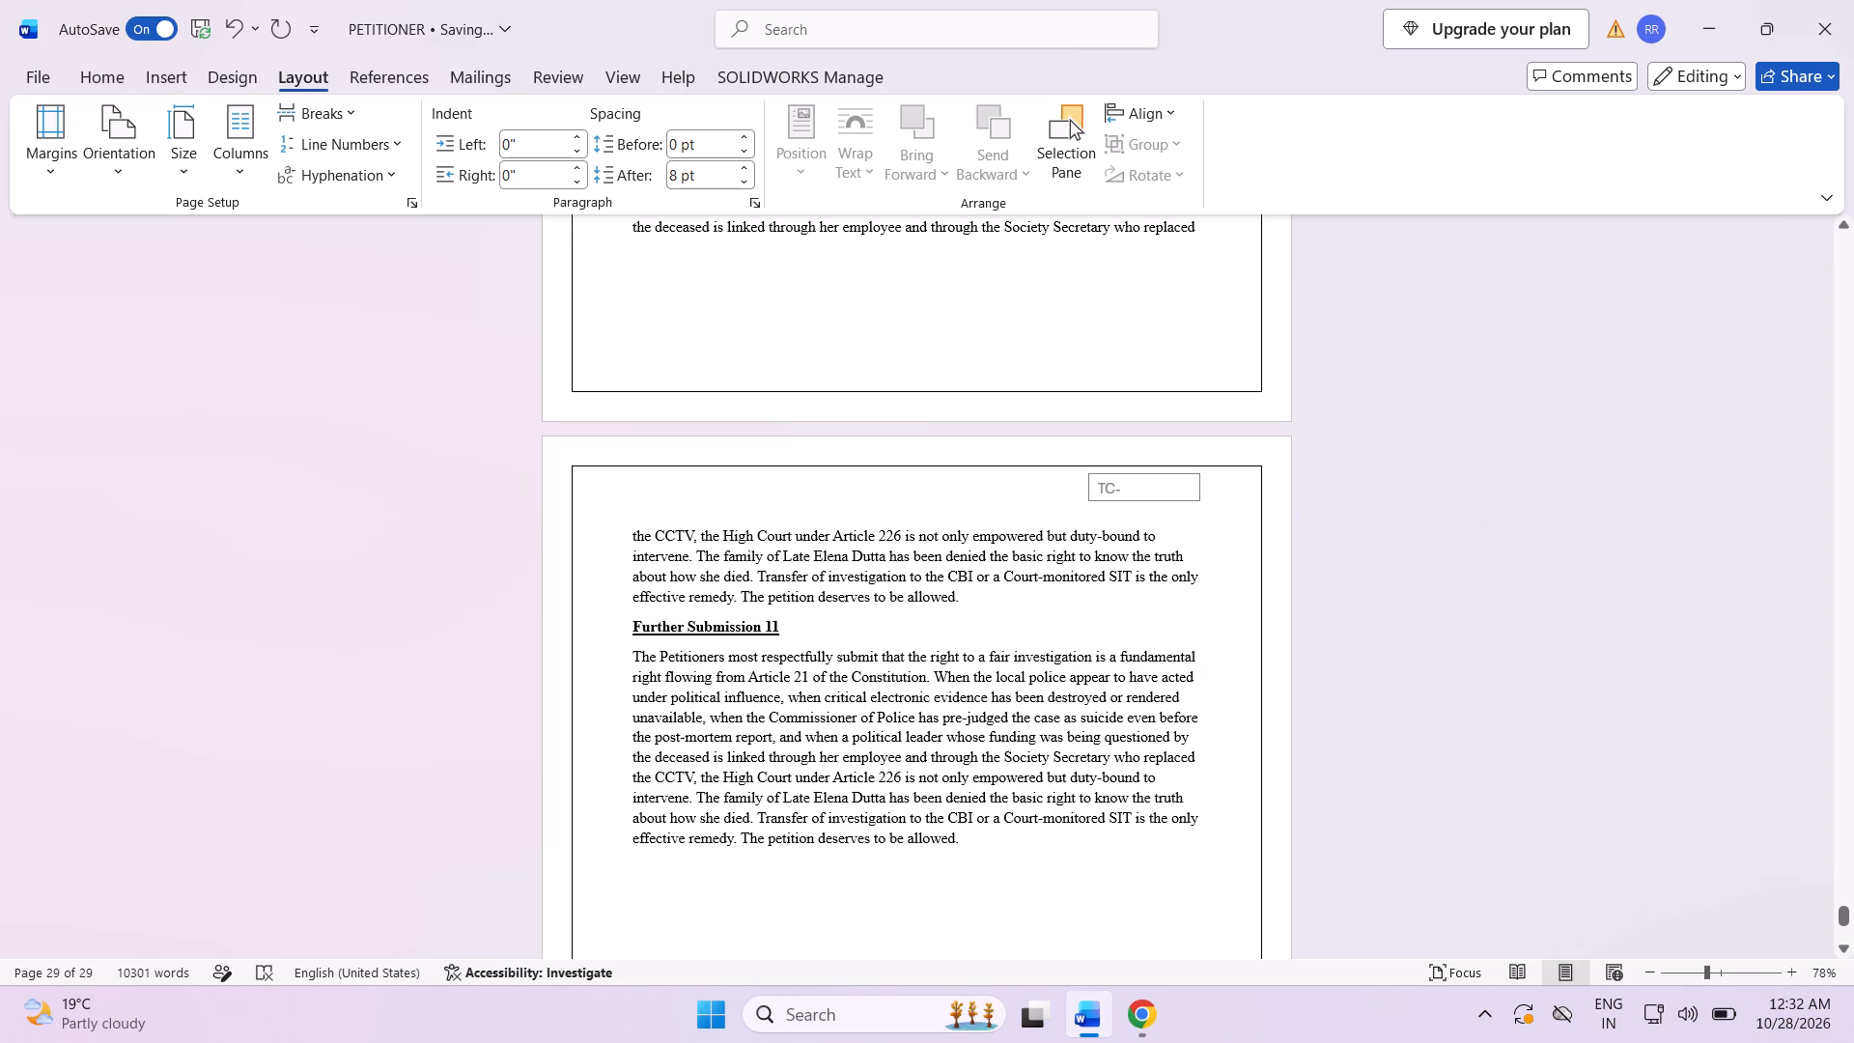
{"action": "scroll", "coordinate": [885, 652], "scroll_direction": "down", "scroll_amount": 5}
{"action": "scroll", "coordinate": [996, 624], "scroll_direction": "down", "scroll_amount": 4}
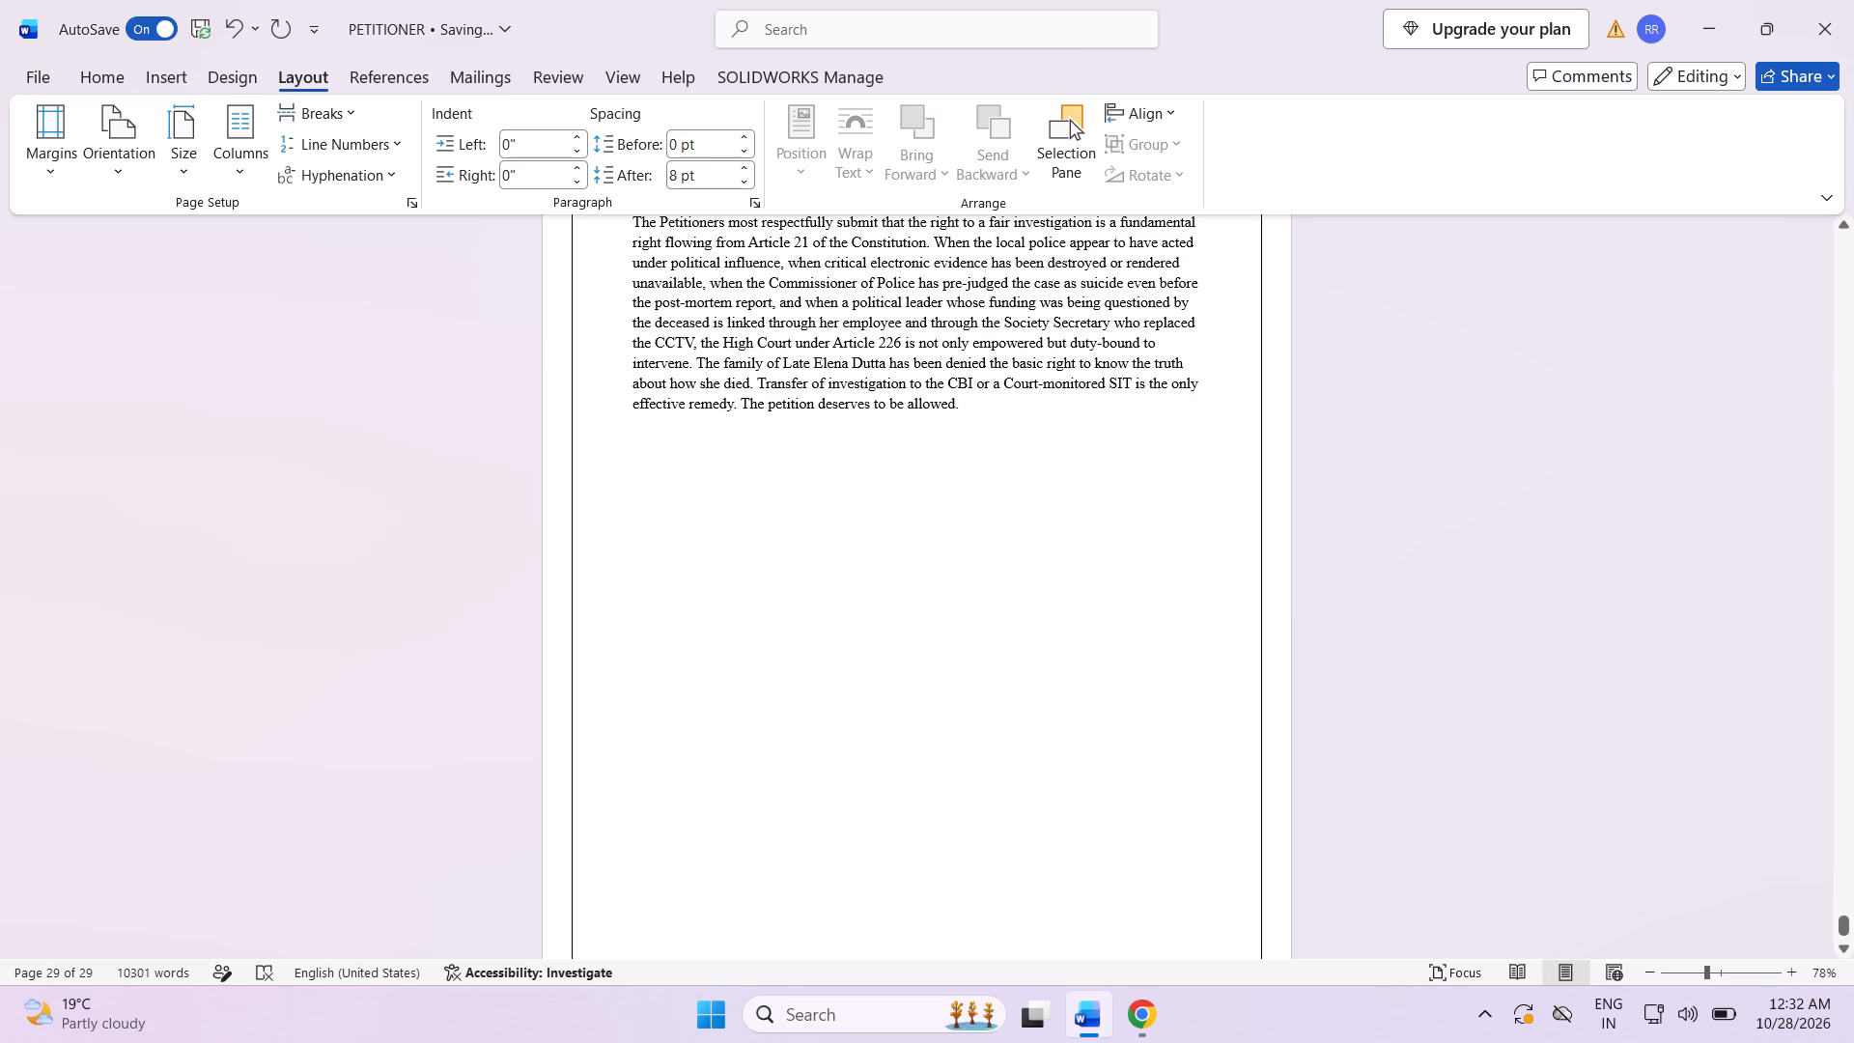
{"action": "scroll", "coordinate": [988, 625], "scroll_direction": "down", "scroll_amount": 4}
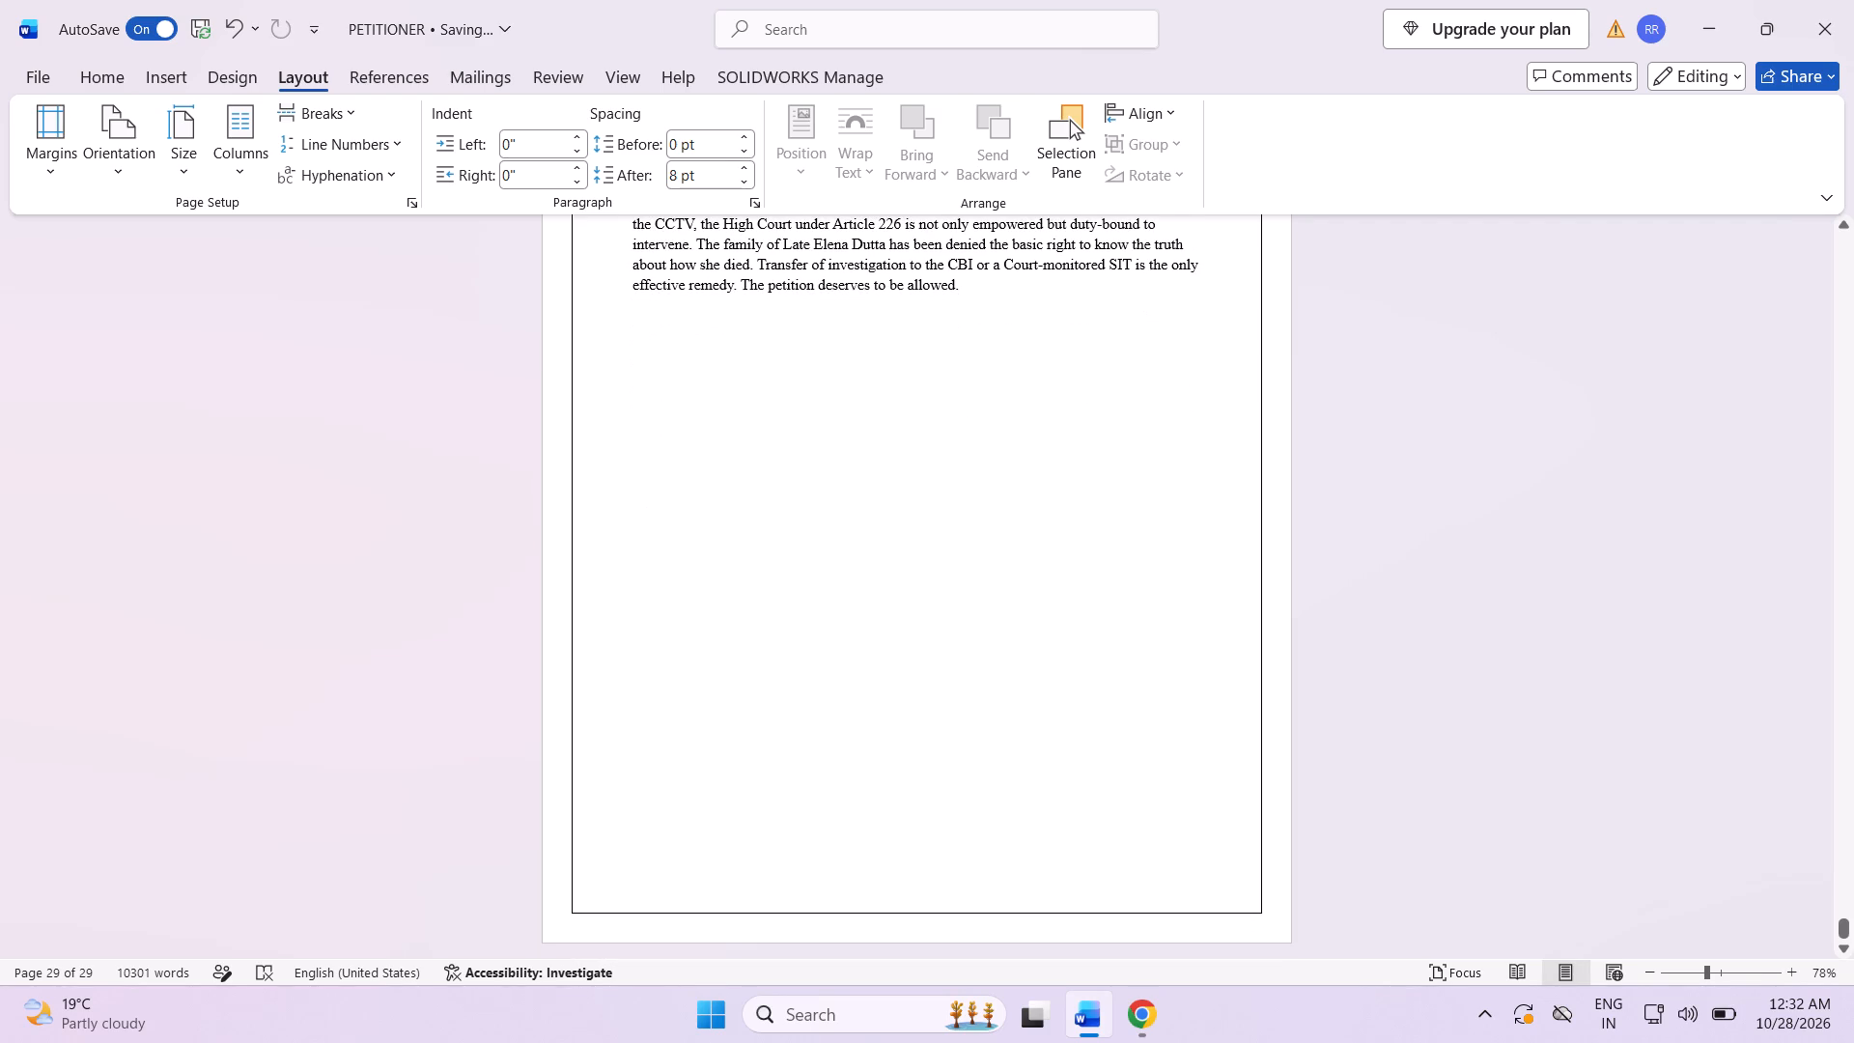
{"action": "scroll", "coordinate": [990, 627], "scroll_direction": "down", "scroll_amount": 1}
{"action": "left_click", "coordinate": [623, 784]}
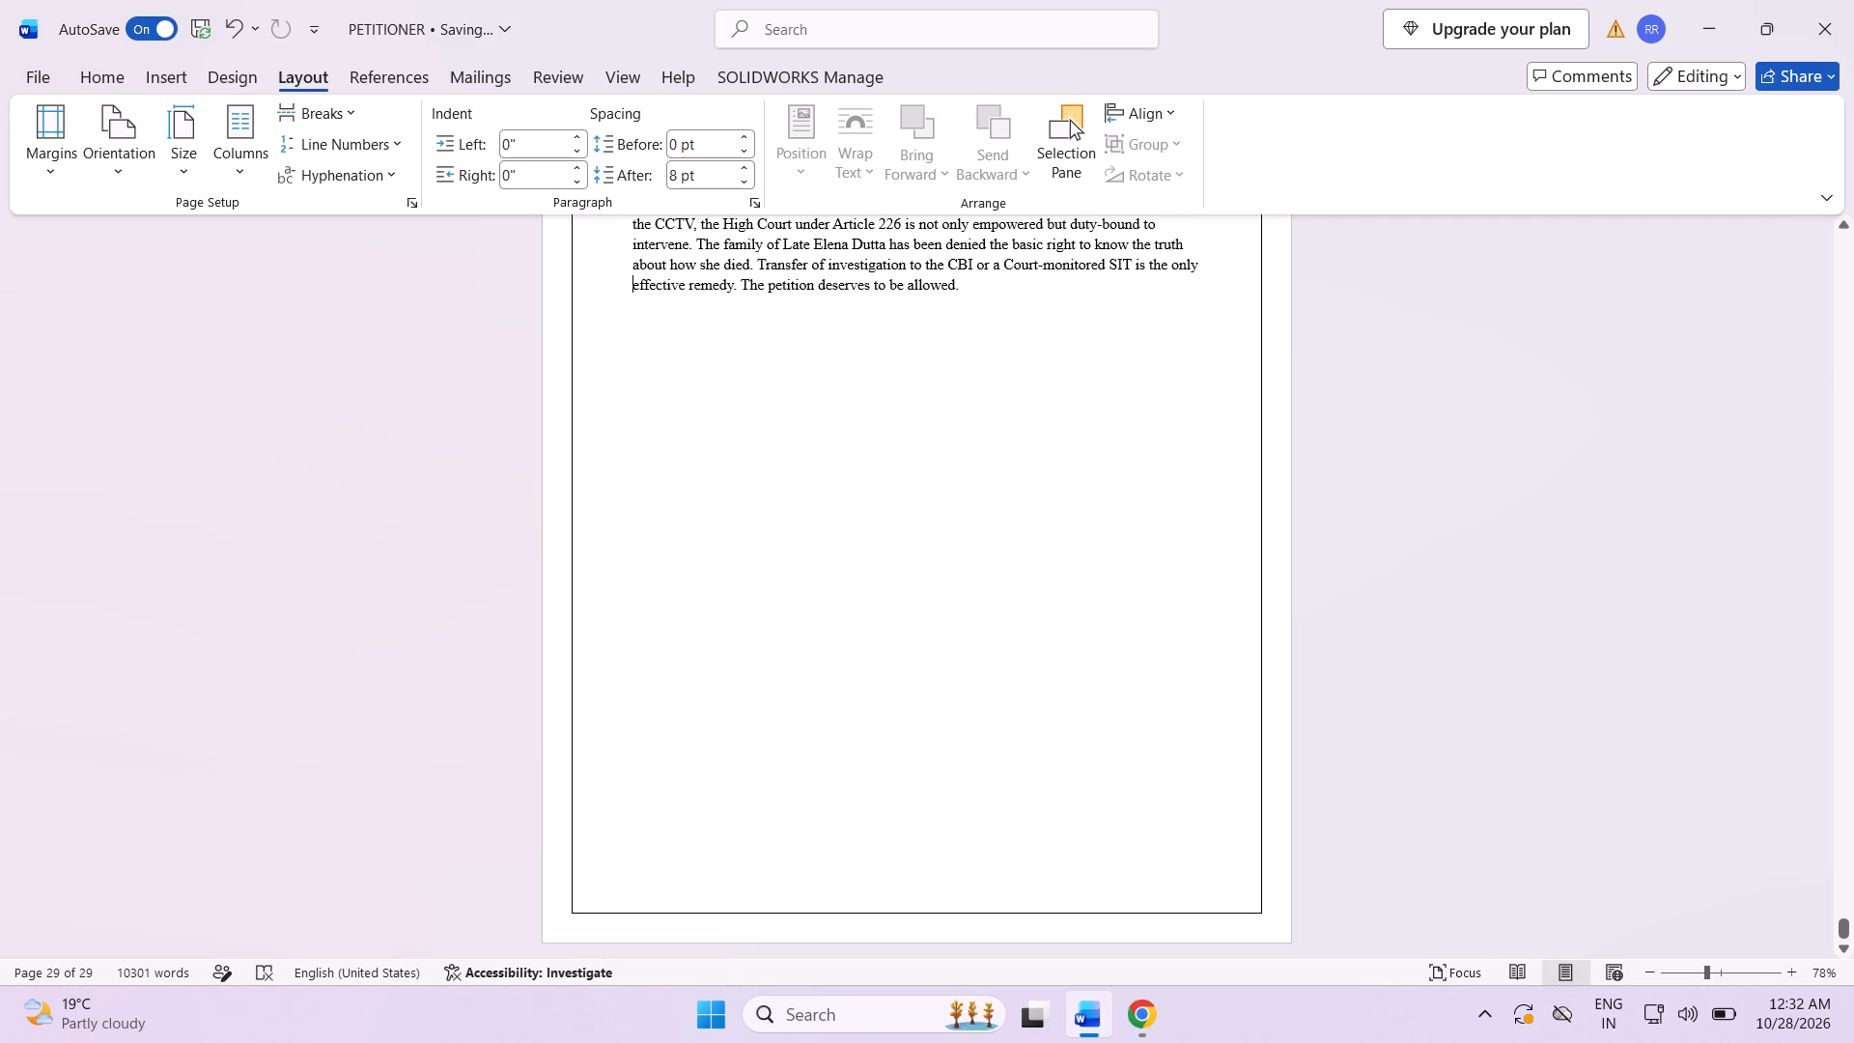
{"action": "left_click", "coordinate": [681, 754]}
{"action": "double_click", "coordinate": [663, 779]}
{"action": "key", "text": "Return"}
{"action": "key", "text": "Return"}
{"action": "key", "text": "Return"}
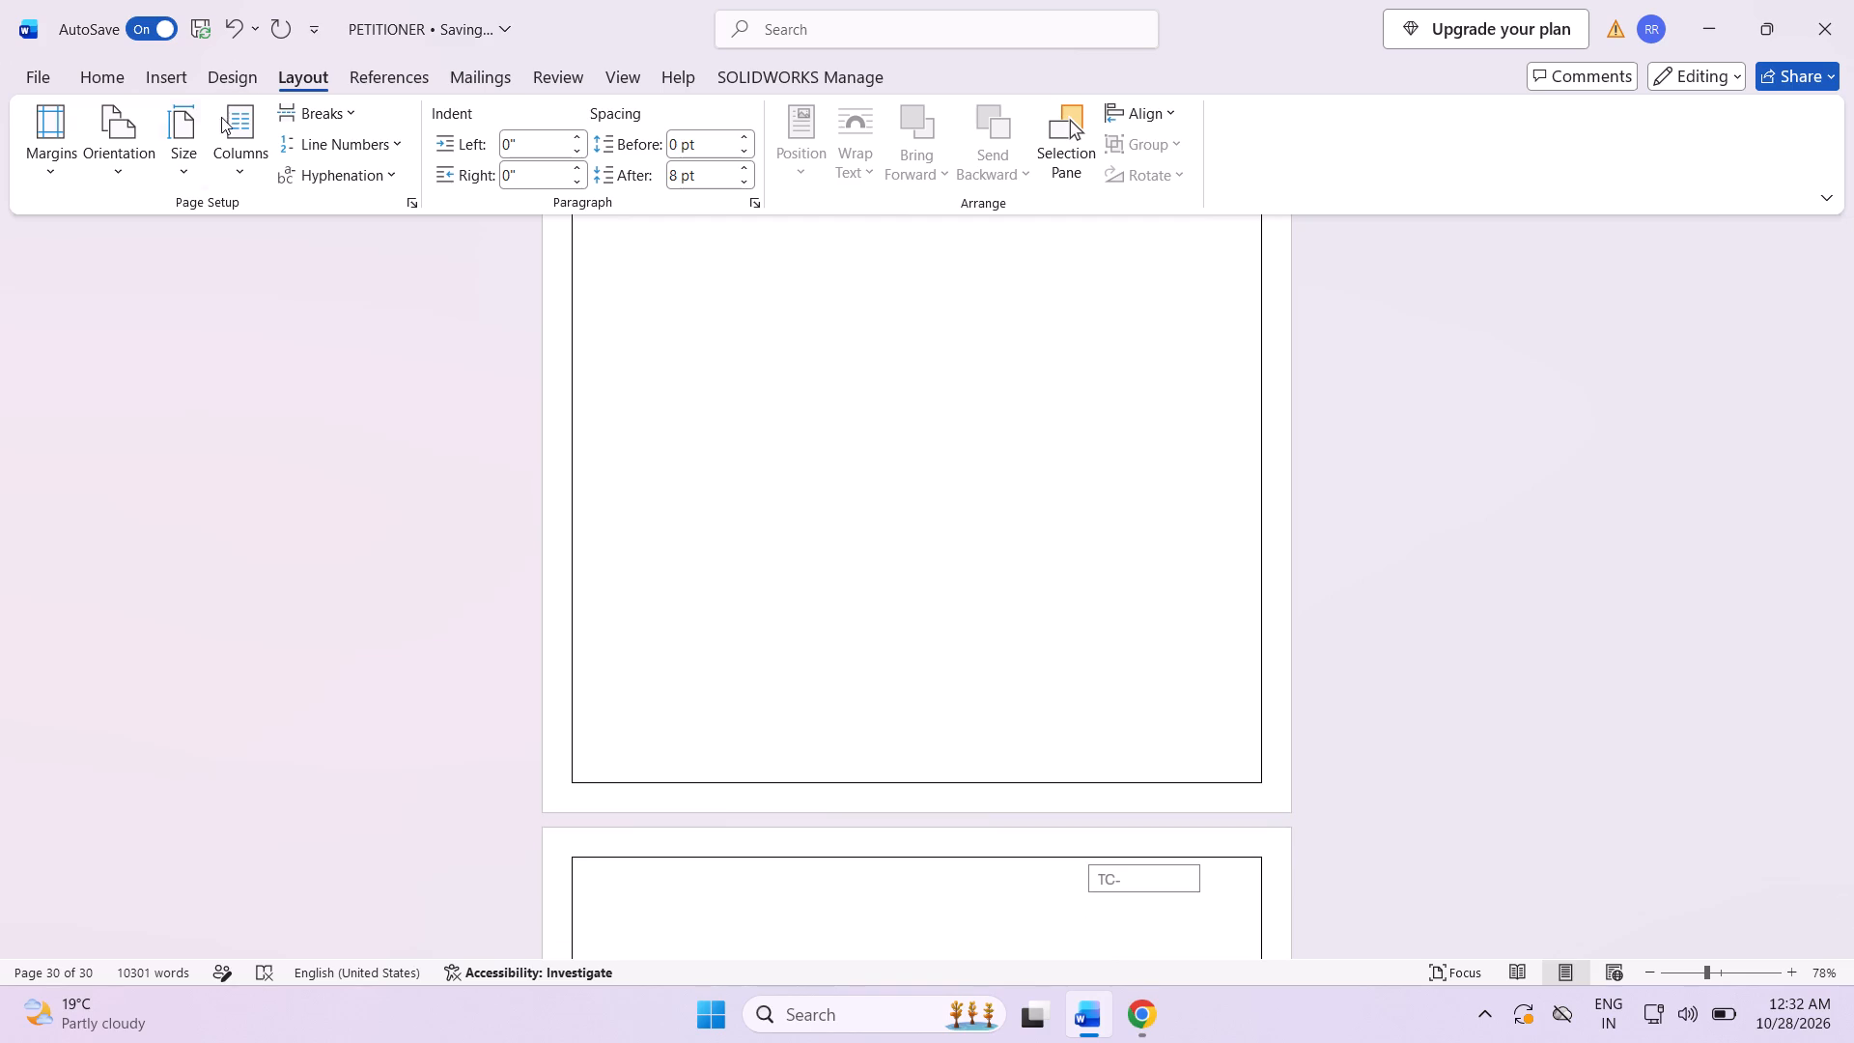
Set the paper size to A4 with the insertion point on the new last page.
{"action": "left_click", "coordinate": [183, 128]}
{"action": "left_click", "coordinate": [203, 577]}
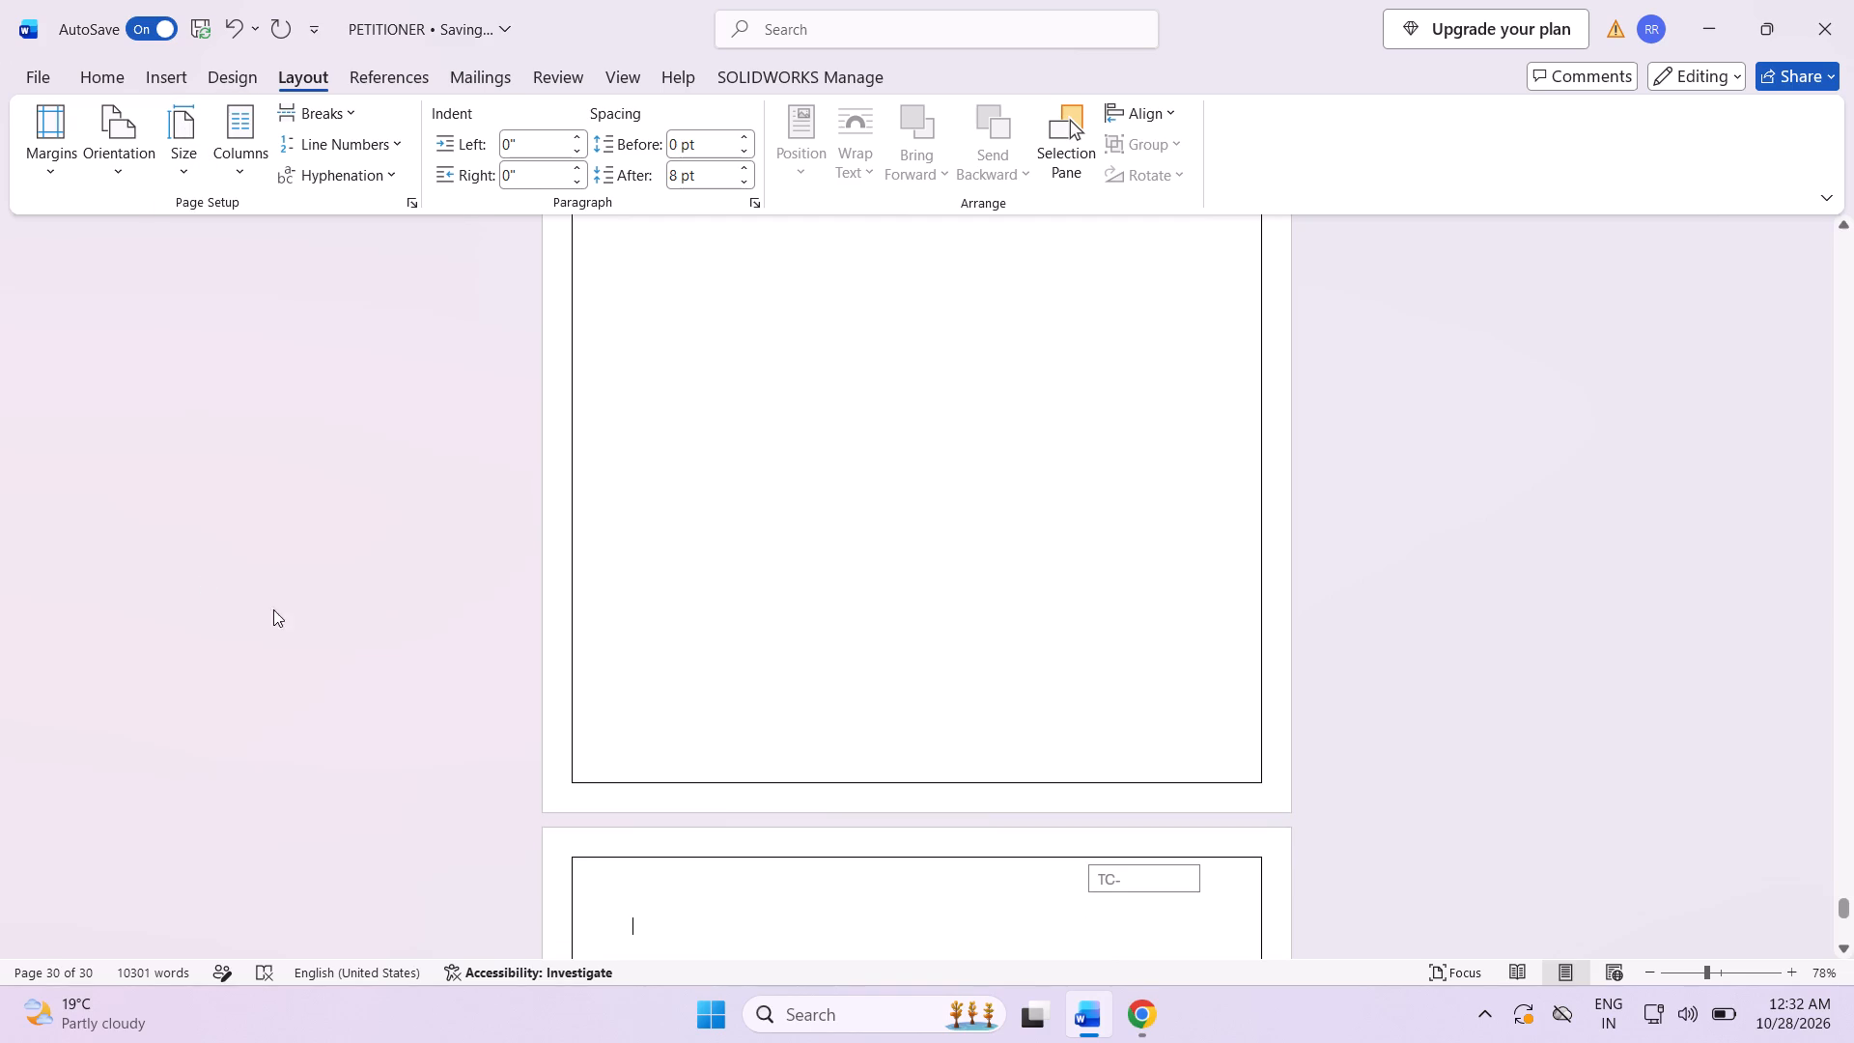
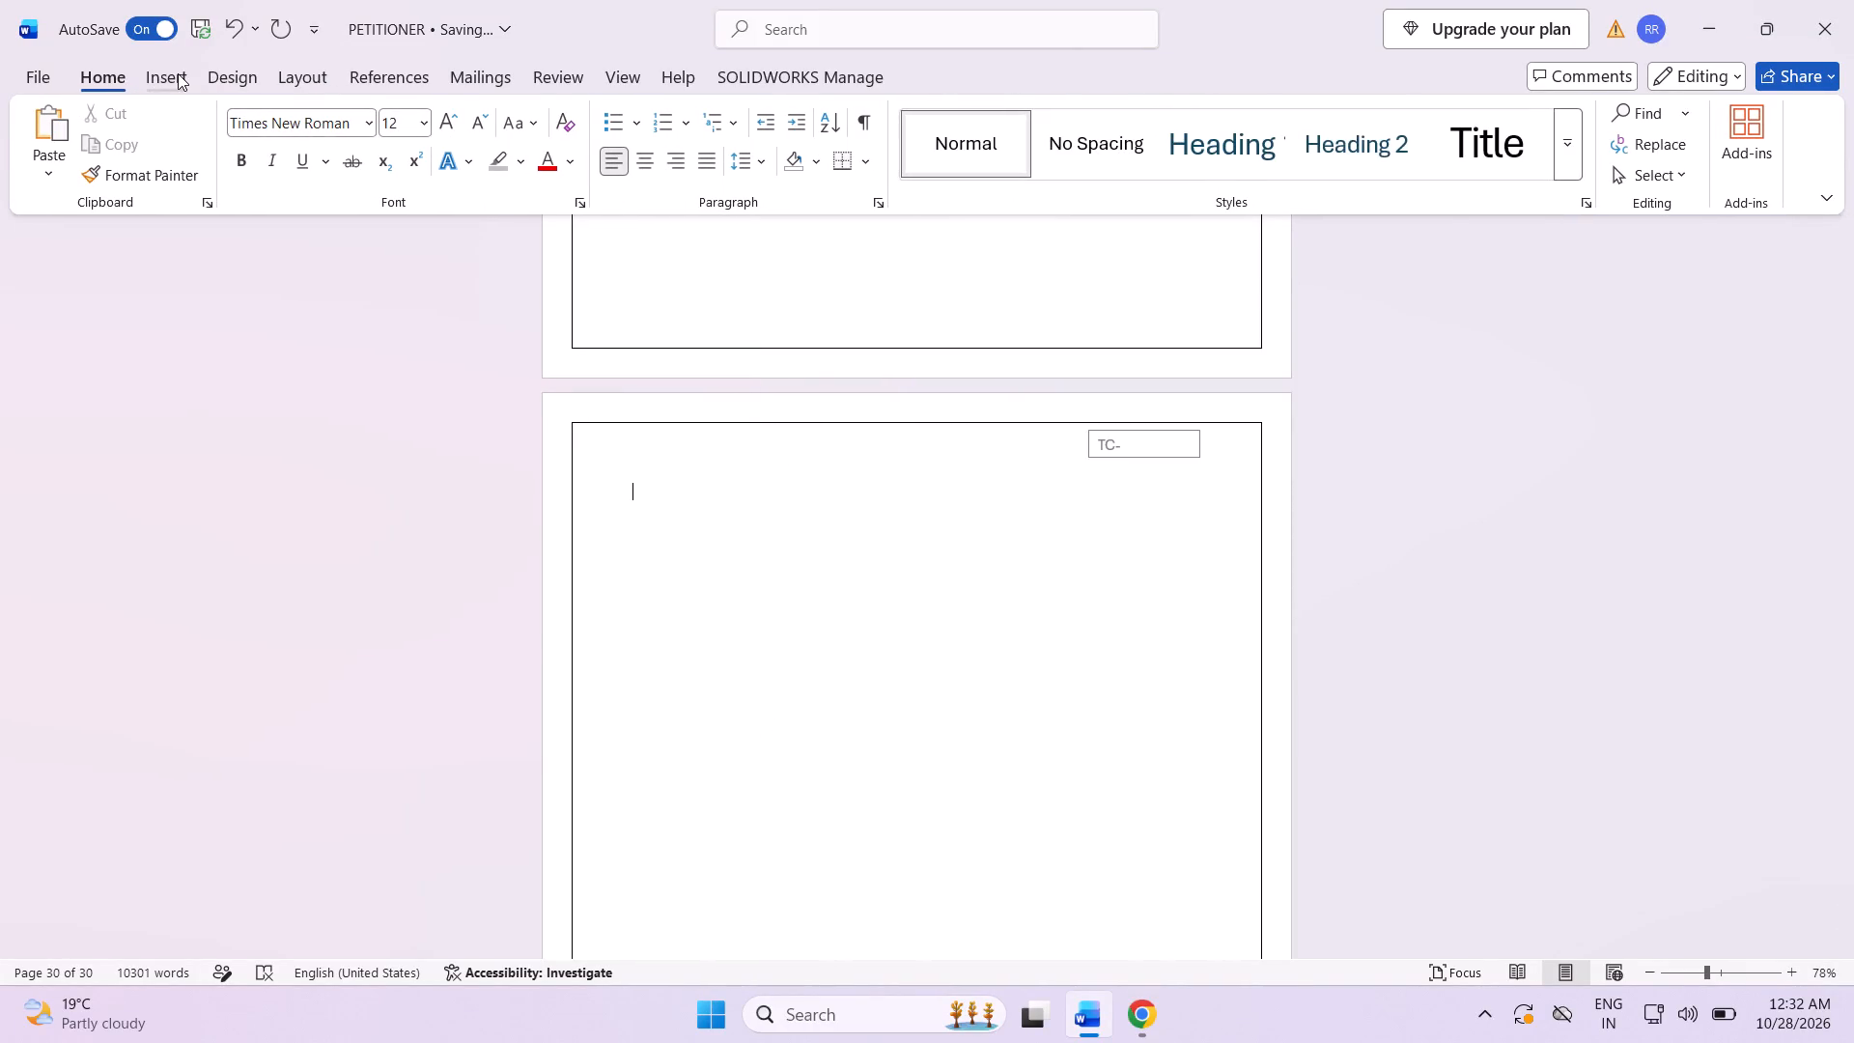
Insert a Simple Text Box at the top of the new last page and replace its placeholder text with "prayer".
{"action": "left_click", "coordinate": [178, 73]}
{"action": "left_click", "coordinate": [1199, 125]}
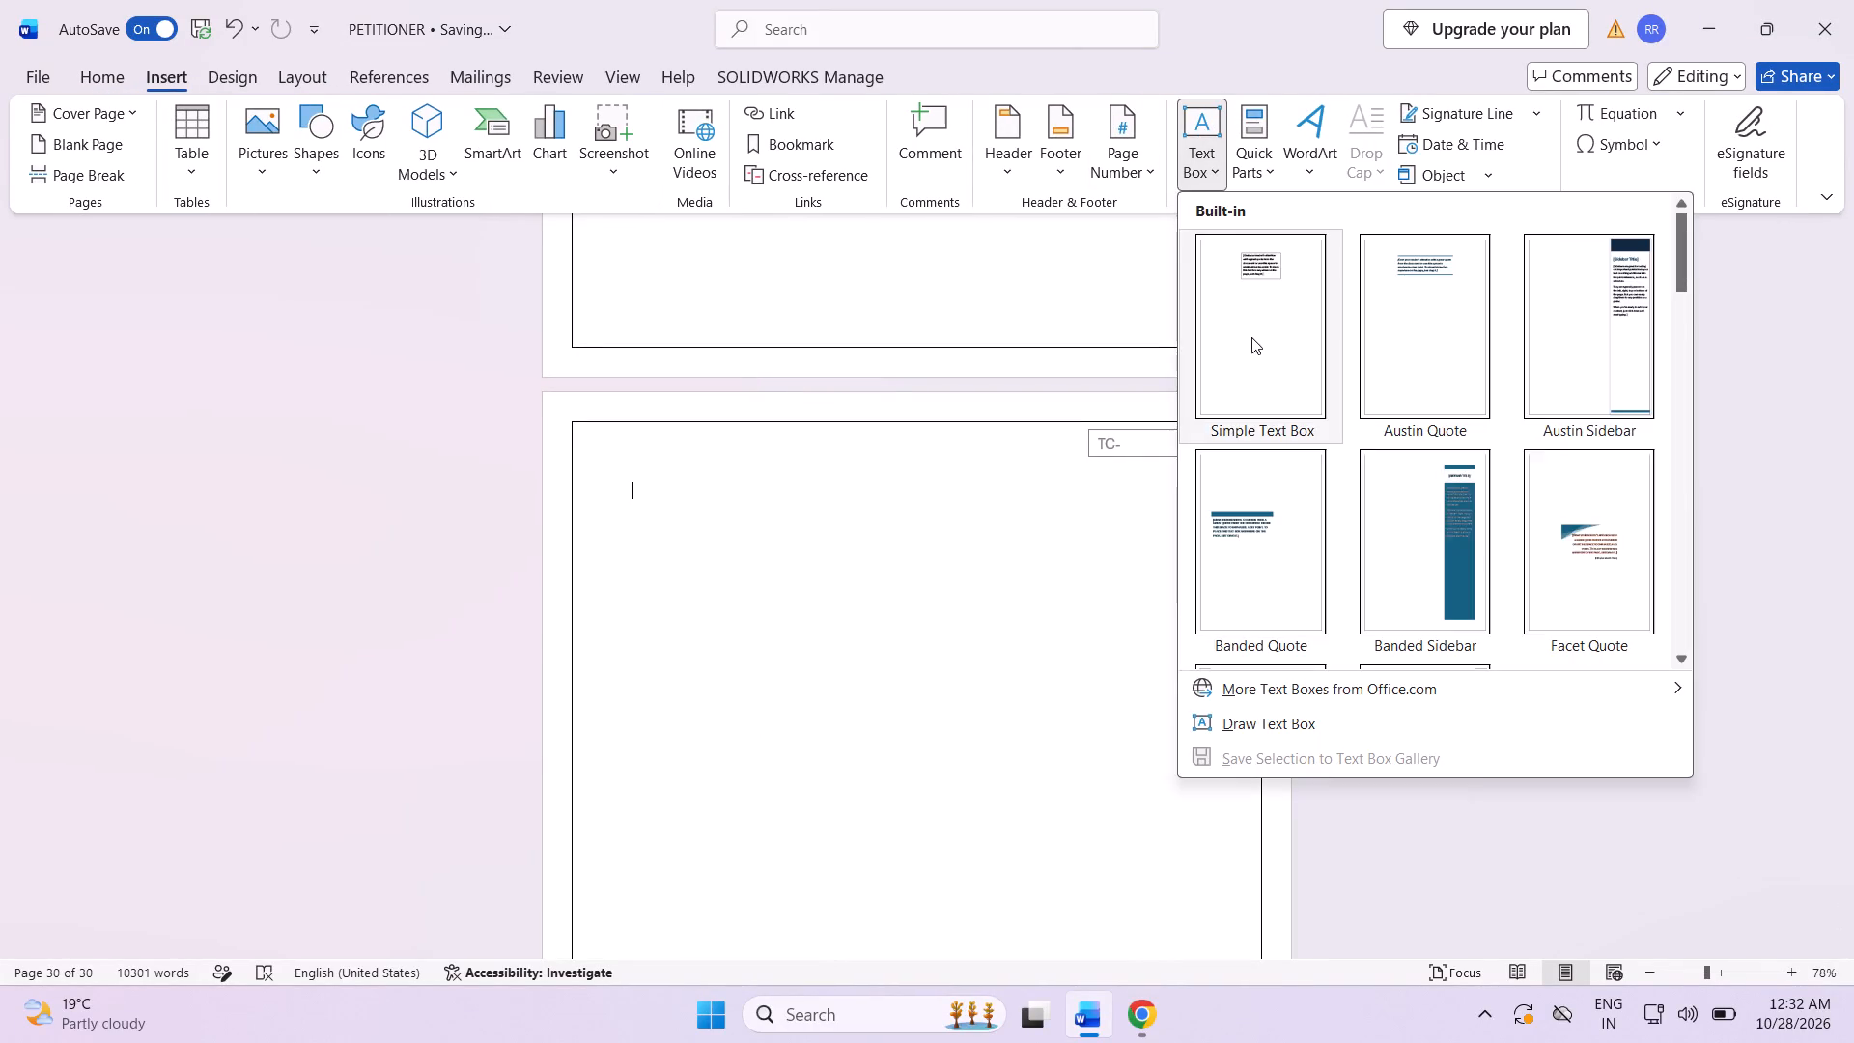
{"action": "left_click", "coordinate": [1251, 337]}
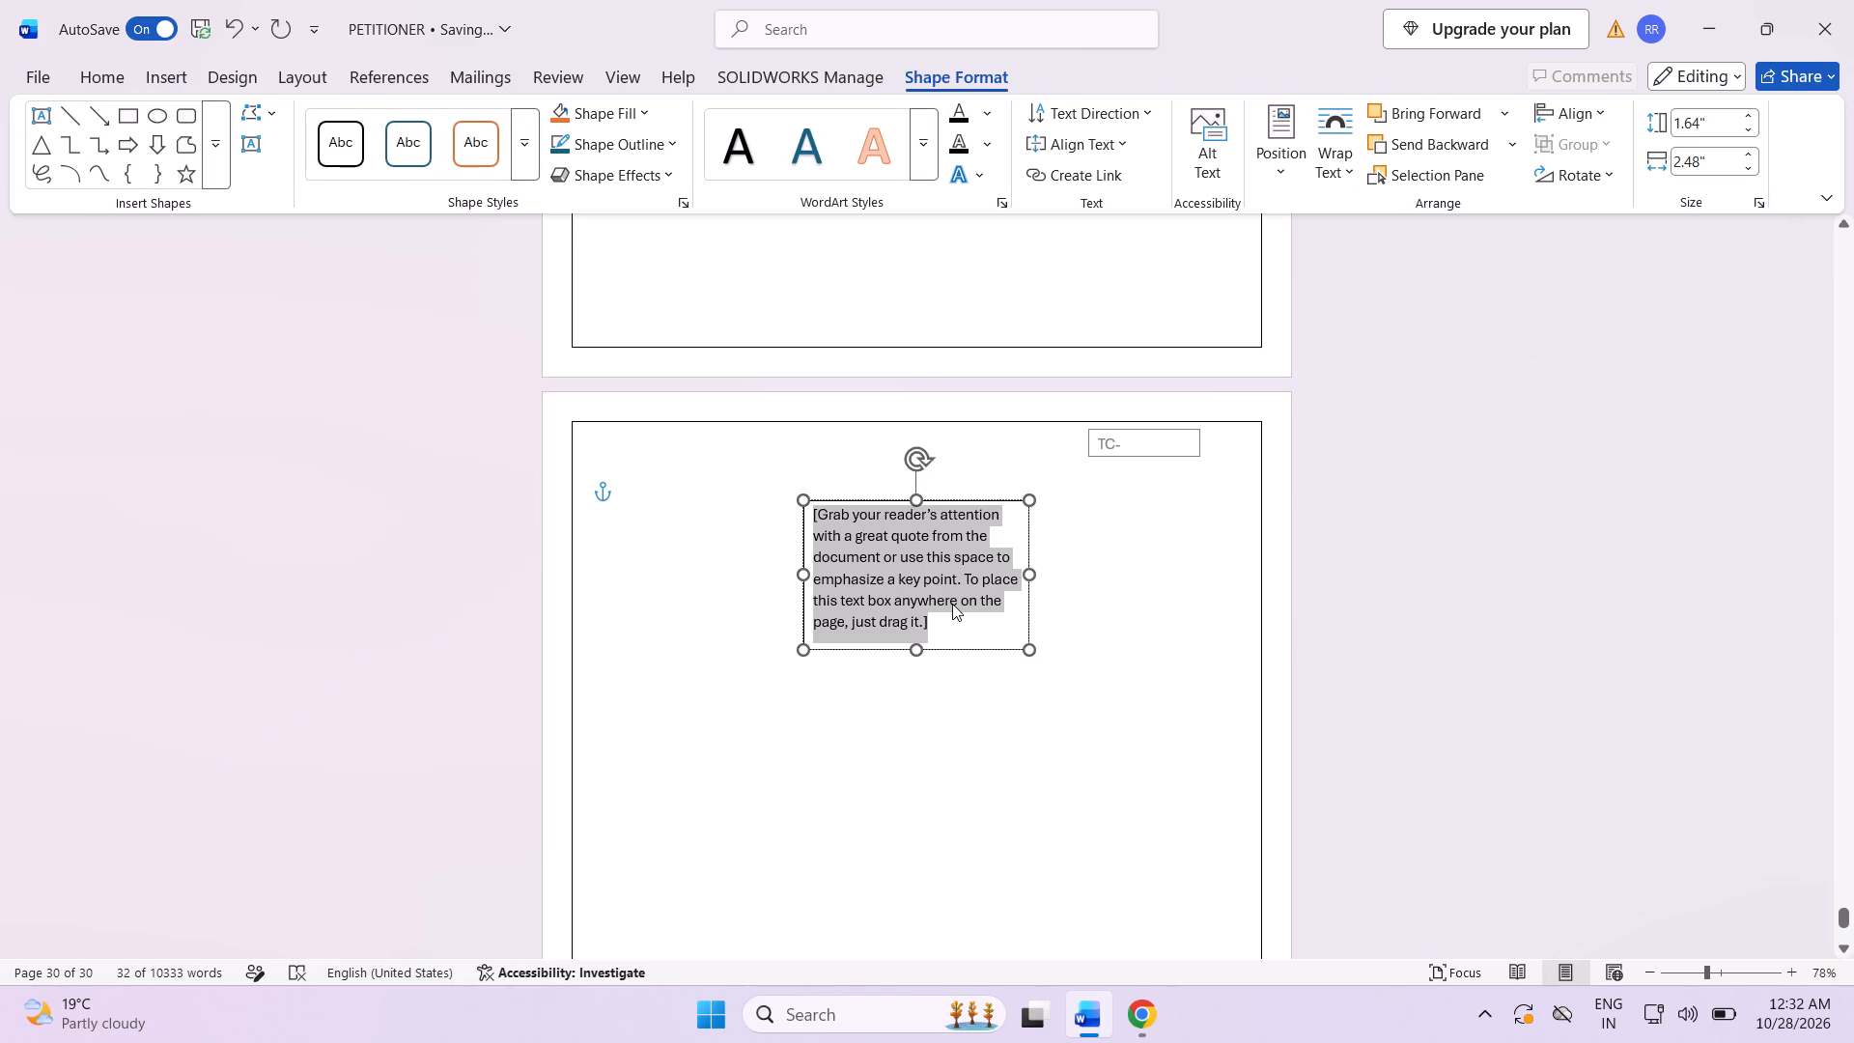
{"action": "key", "text": "BackSpace"}
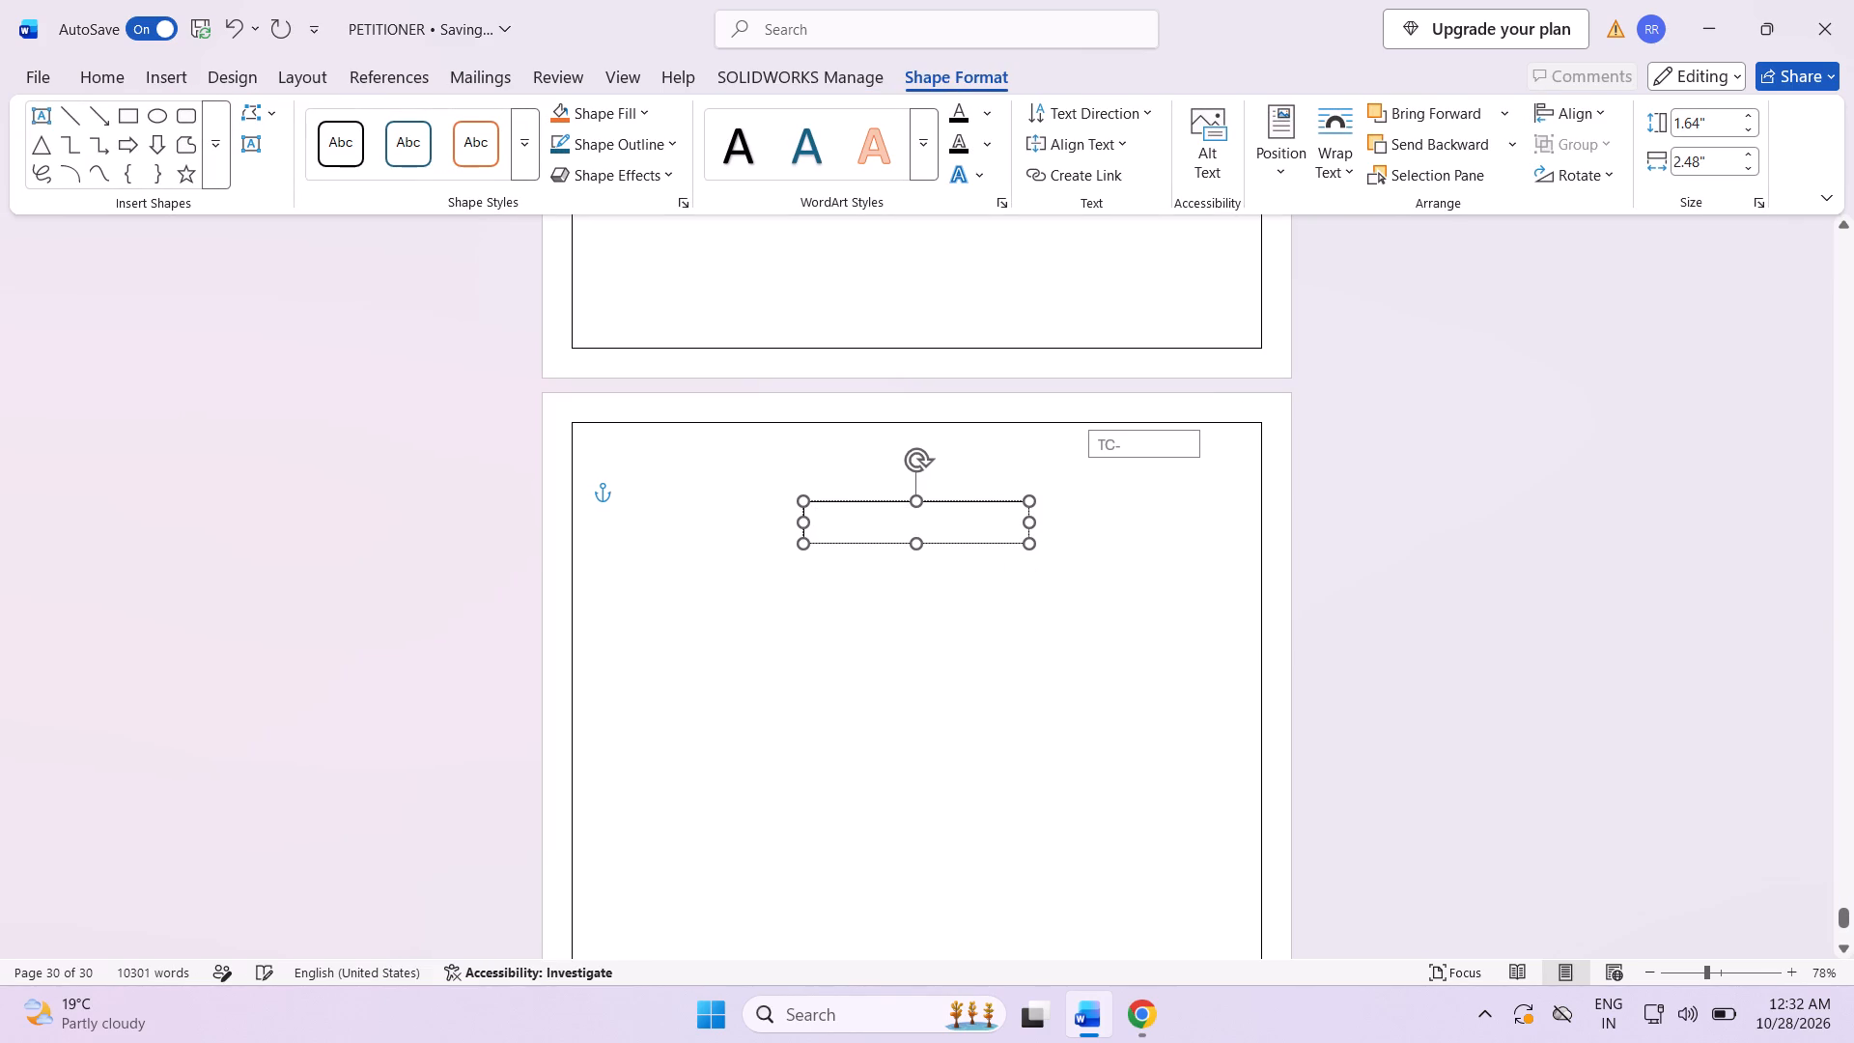
{"action": "type", "text": "pr"}
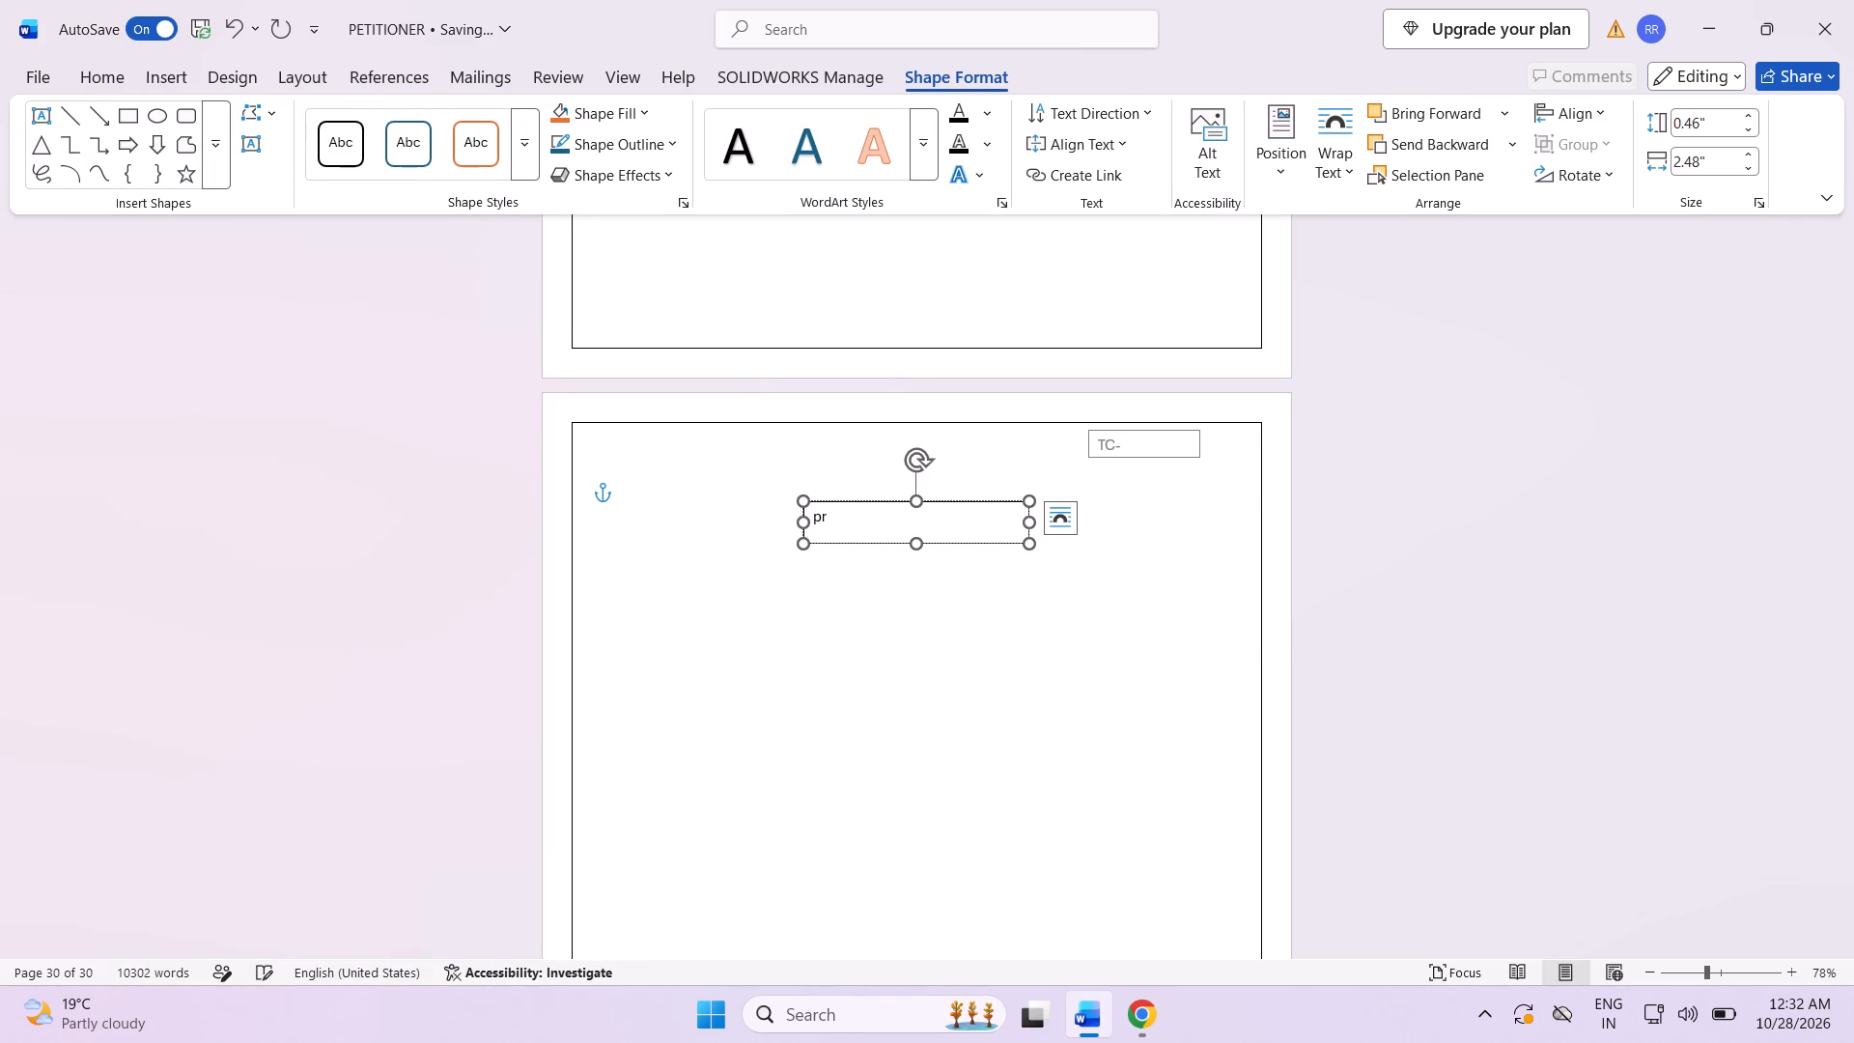
{"action": "key", "text": "a"}
{"action": "type", "text": "yer"}
Make the word "prayer" in the text box bold and set its font to Times New Roman.
{"action": "left_click_drag", "start_coordinate": [854, 511], "coordinate": [791, 521]}
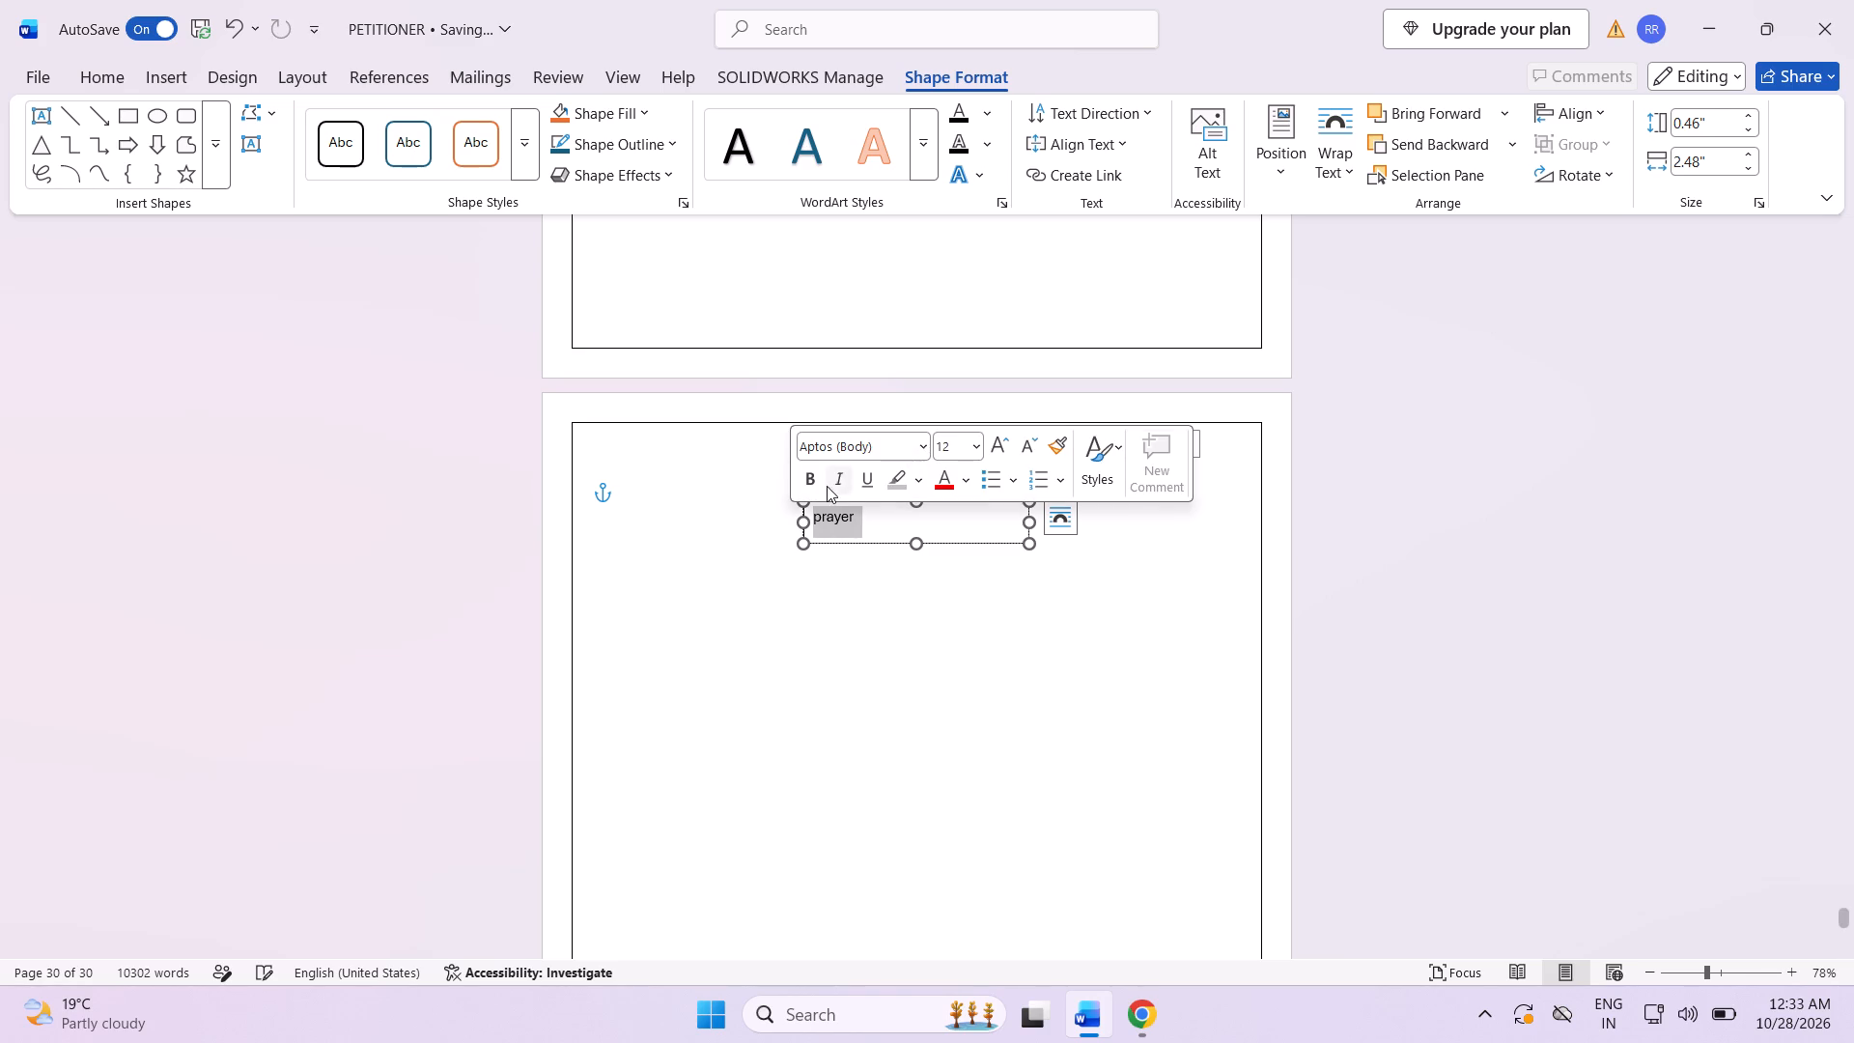
{"action": "left_click", "coordinate": [805, 478]}
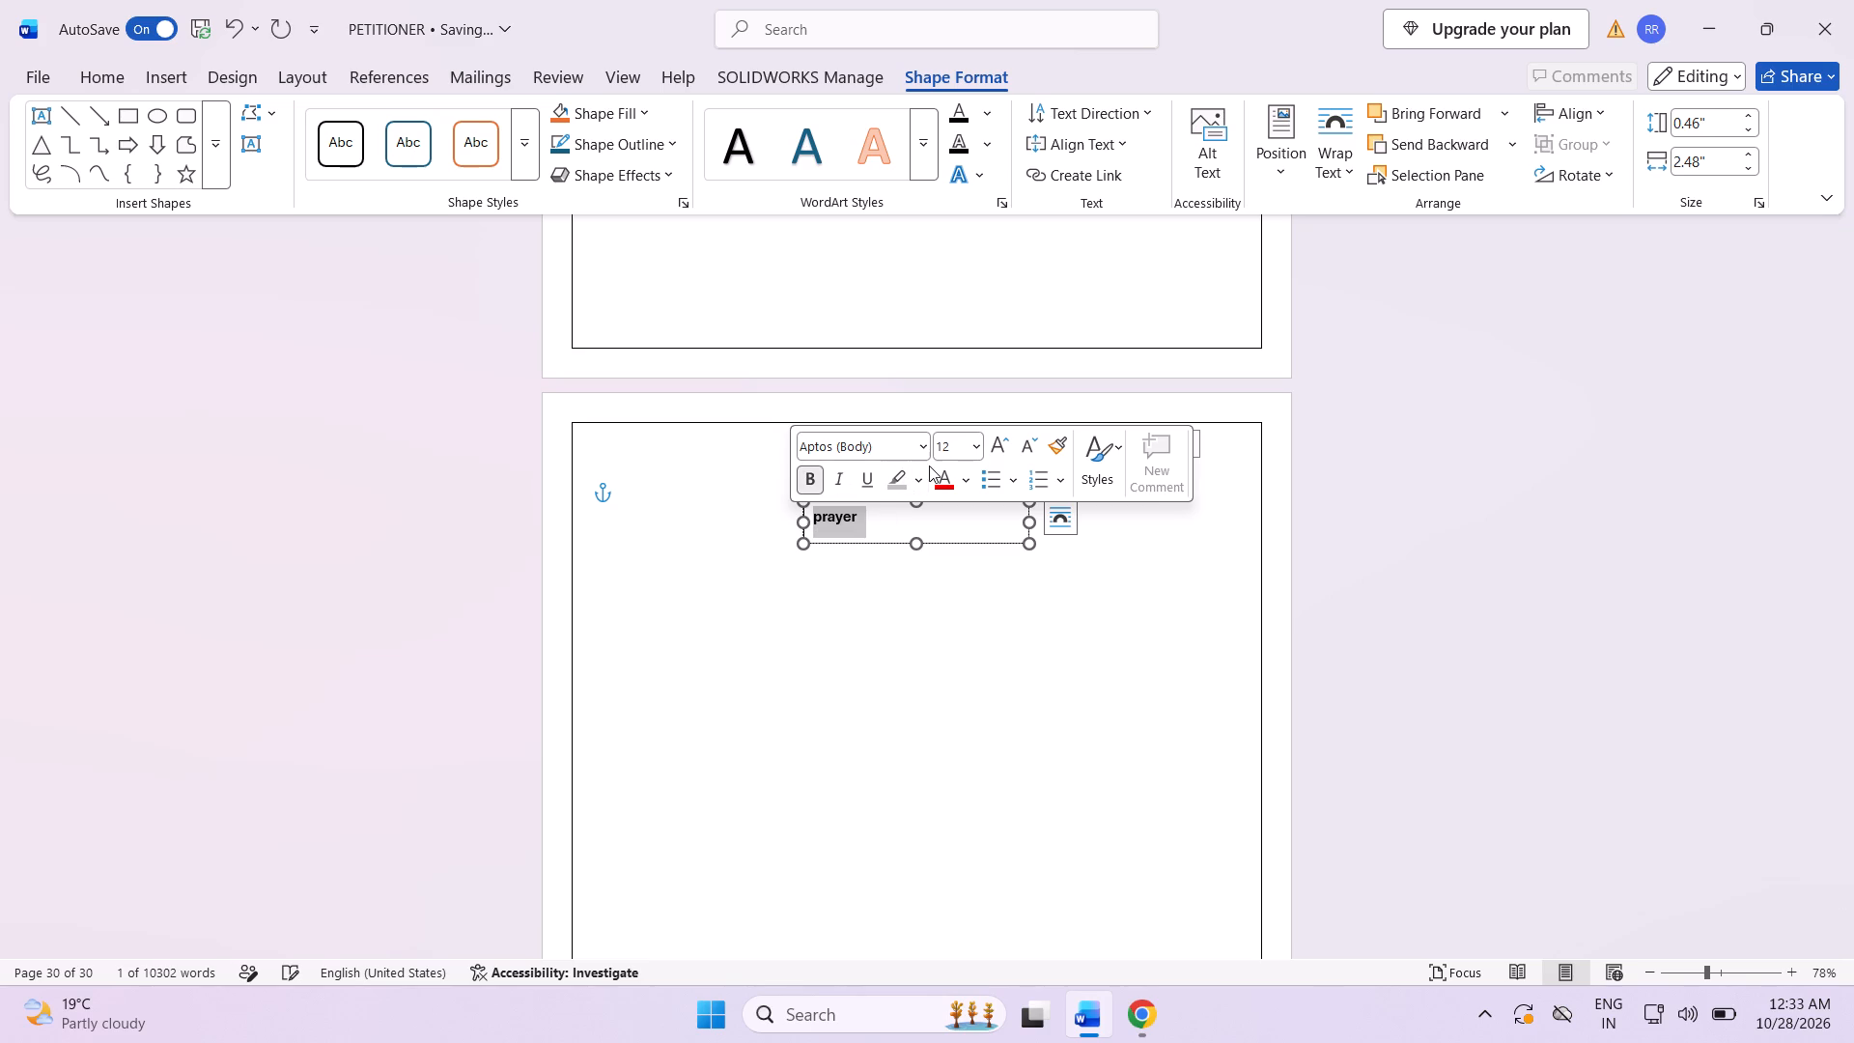
{"action": "left_click", "coordinate": [924, 445]}
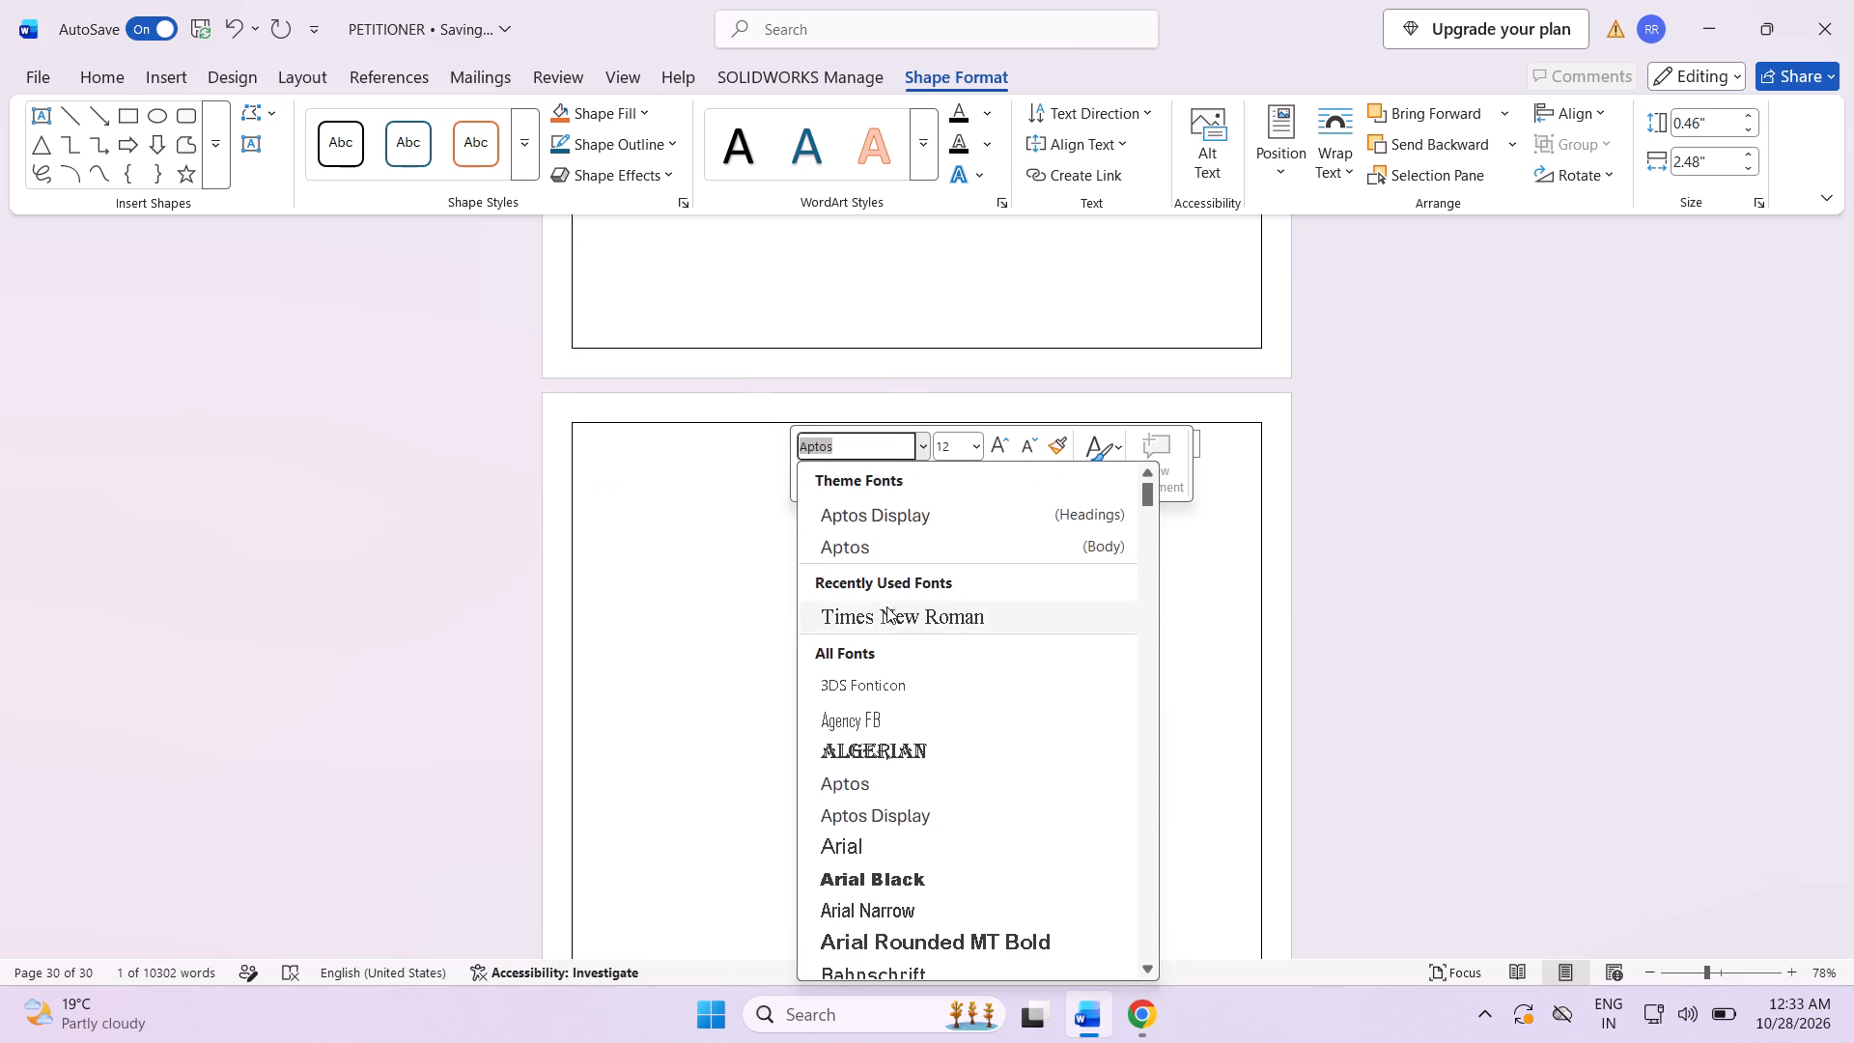
{"action": "left_click", "coordinate": [885, 606]}
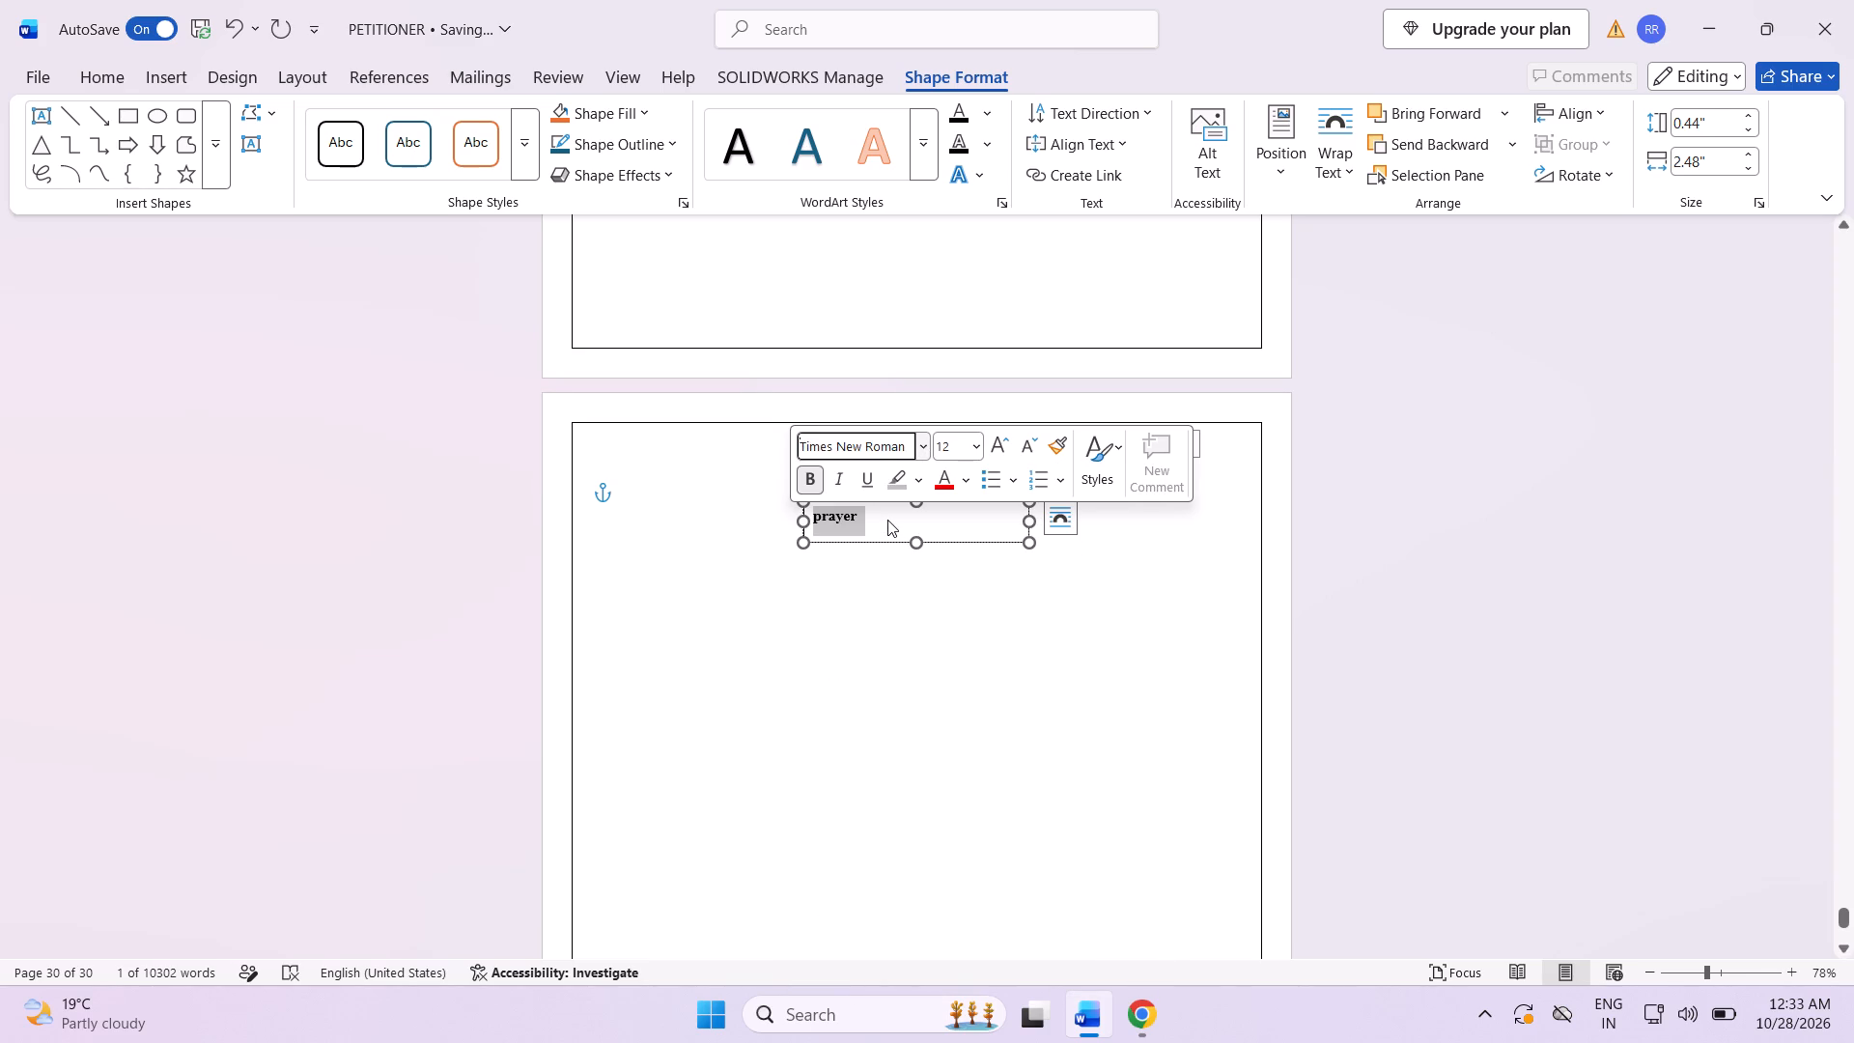
{"action": "left_click", "coordinate": [887, 520]}
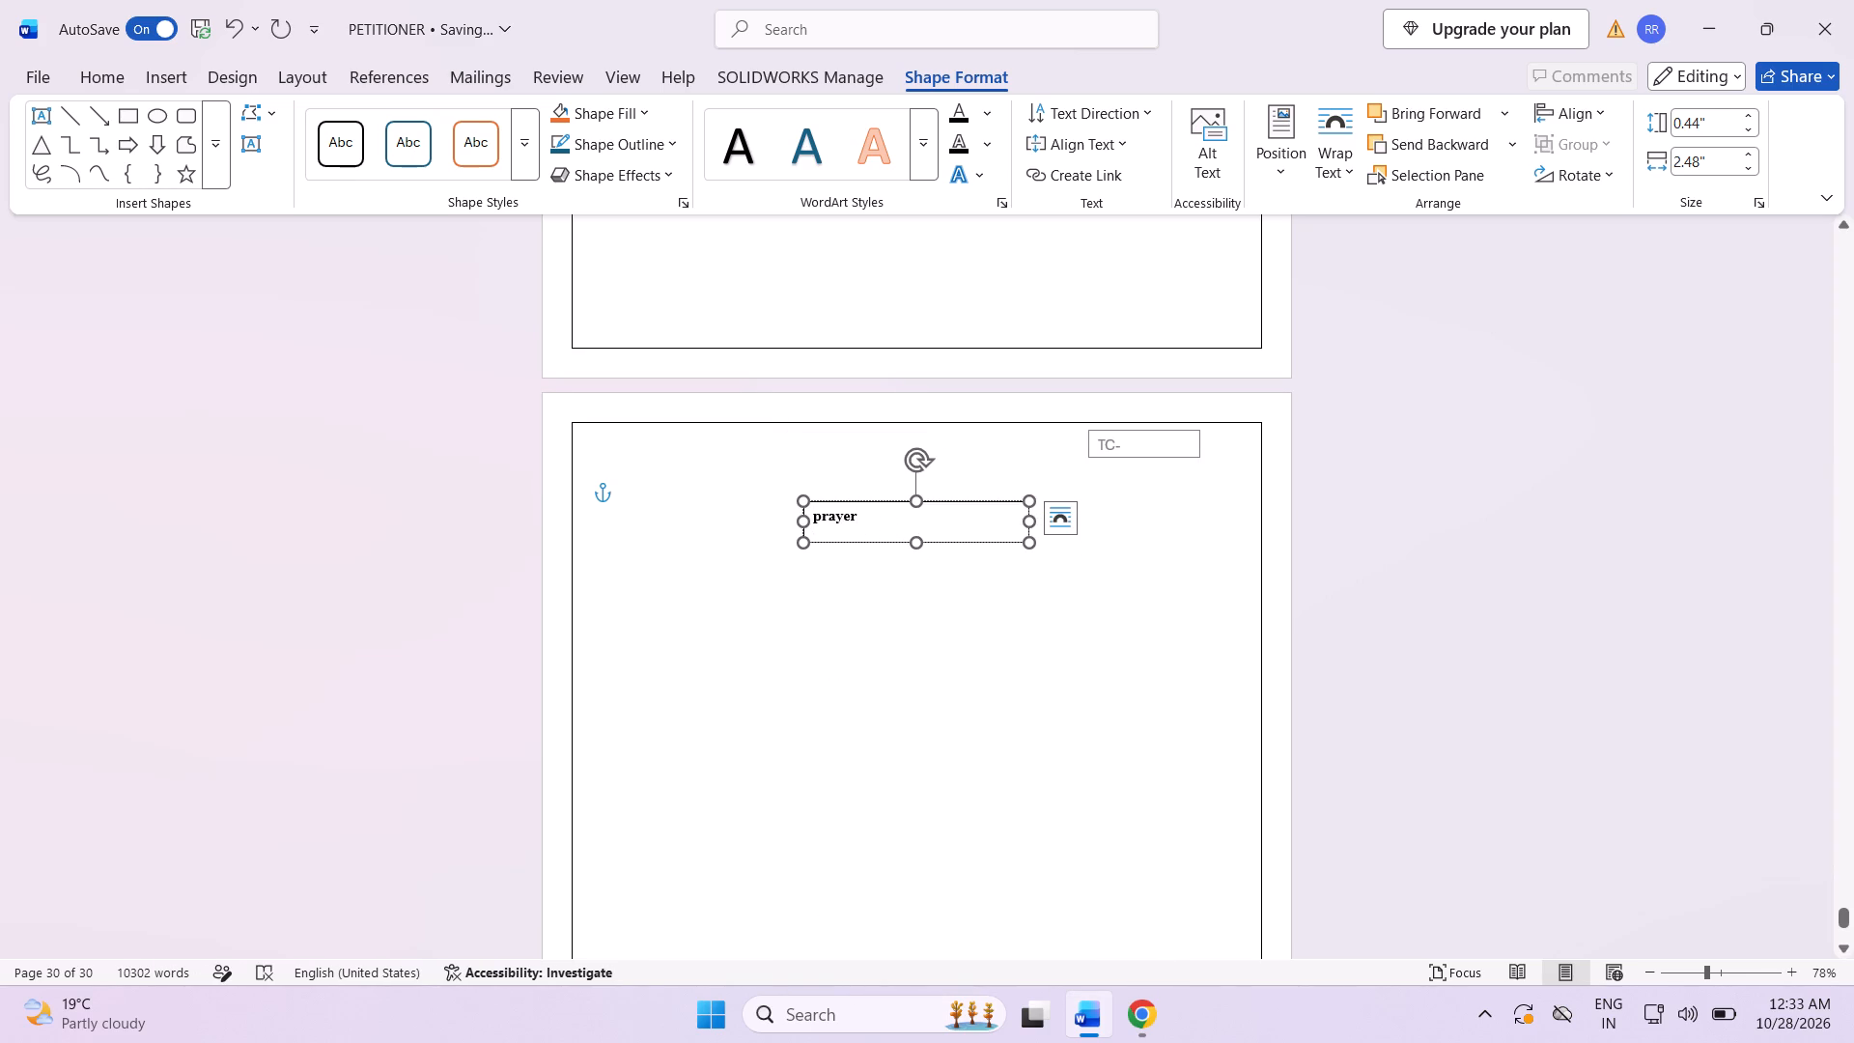
Shift "prayer" toward the middle of the text box by adding spaces in front of it.
{"action": "left_click", "coordinate": [811, 517]}
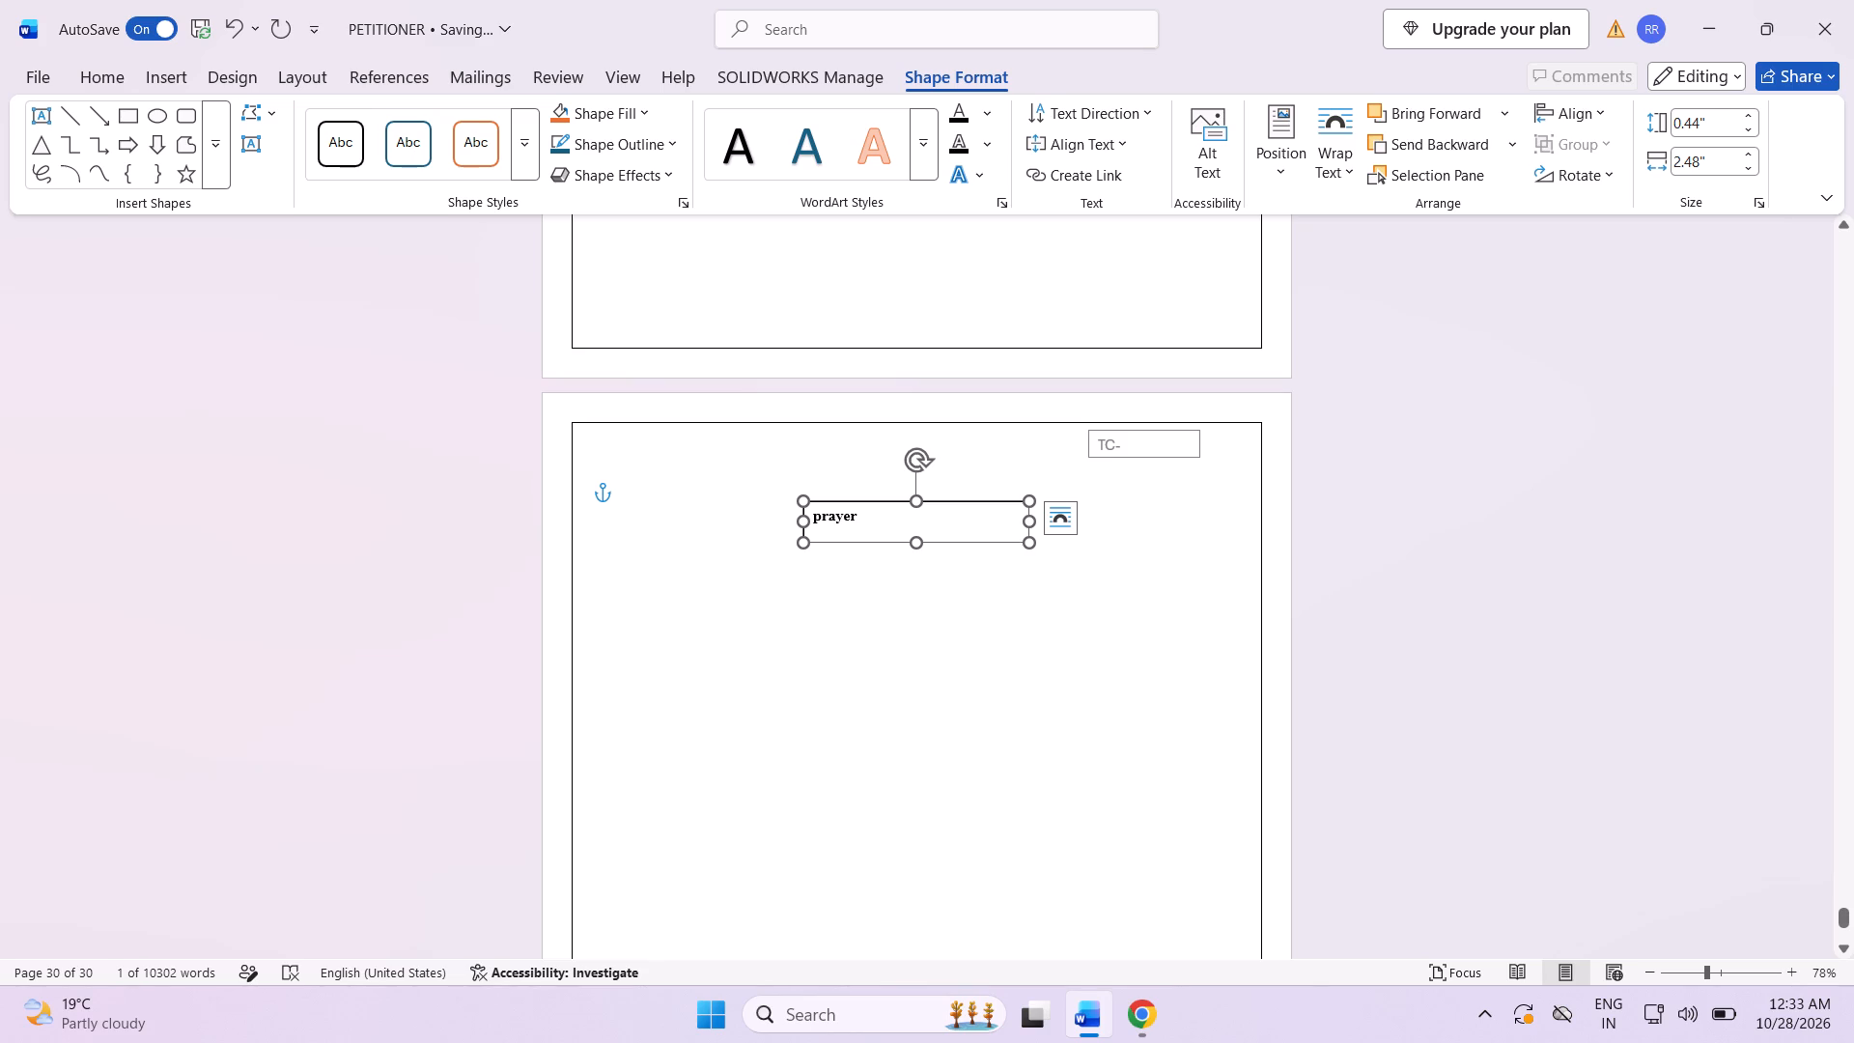
{"action": "left_click", "coordinate": [815, 516]}
{"action": "key", "text": "space"}
{"action": "key", "text": "space"}
{"action": "key", "text": "space"}
{"action": "key", "text": "space"}
{"action": "key", "text": "space"}
{"action": "key", "text": "space"}
{"action": "key", "text": "space"}
{"action": "key", "text": "space"}
{"action": "key", "text": "space"}
{"action": "key", "text": "space"}
{"action": "key", "text": "space"}
{"action": "key", "text": "space"}
{"action": "key", "text": "space"}
{"action": "key", "text": "space"}
{"action": "key", "text": "space"}
{"action": "key", "text": "space"}
{"action": "key", "text": "space"}
{"action": "key", "text": "space"}
{"action": "key", "text": "space"}
{"action": "key", "text": "space"}
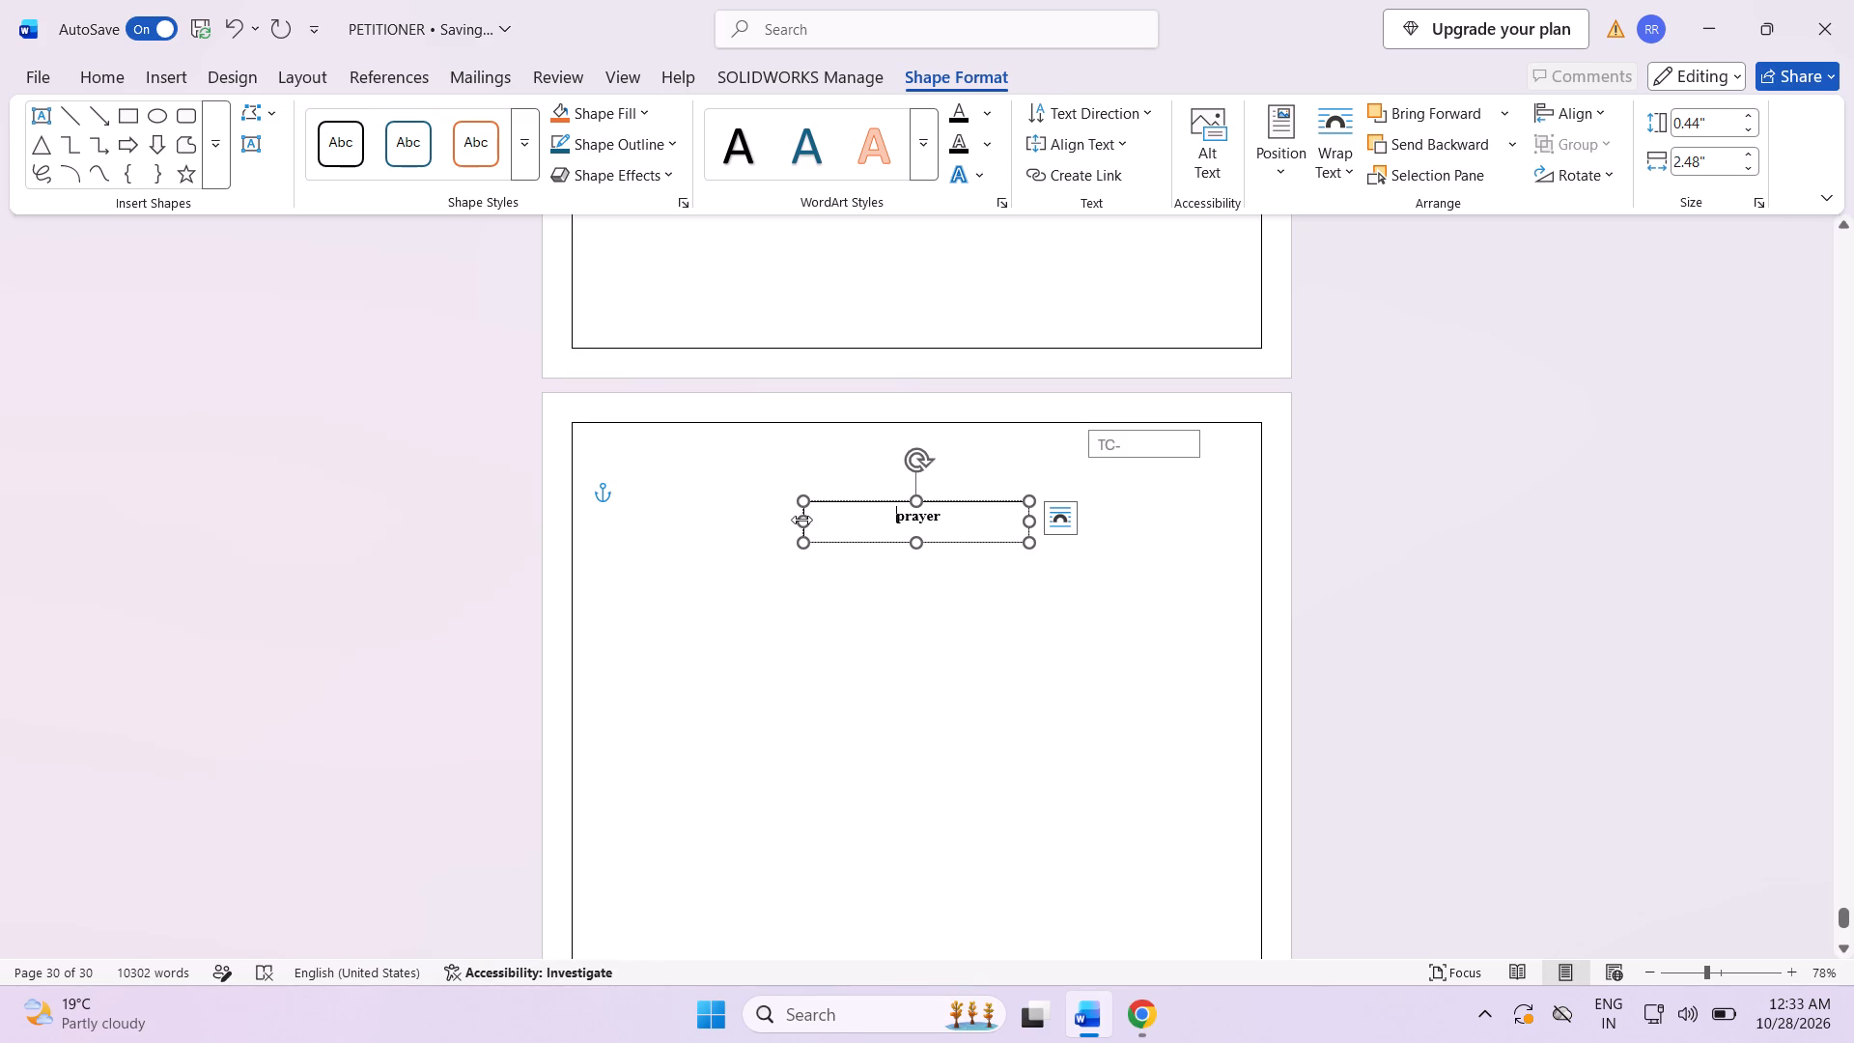
Resize the "prayer" text box to span the page margins, about 6.25" wide and 0.32" high, just below the TC- box.
{"action": "left_click_drag", "start_coordinate": [801, 520], "coordinate": [621, 511]}
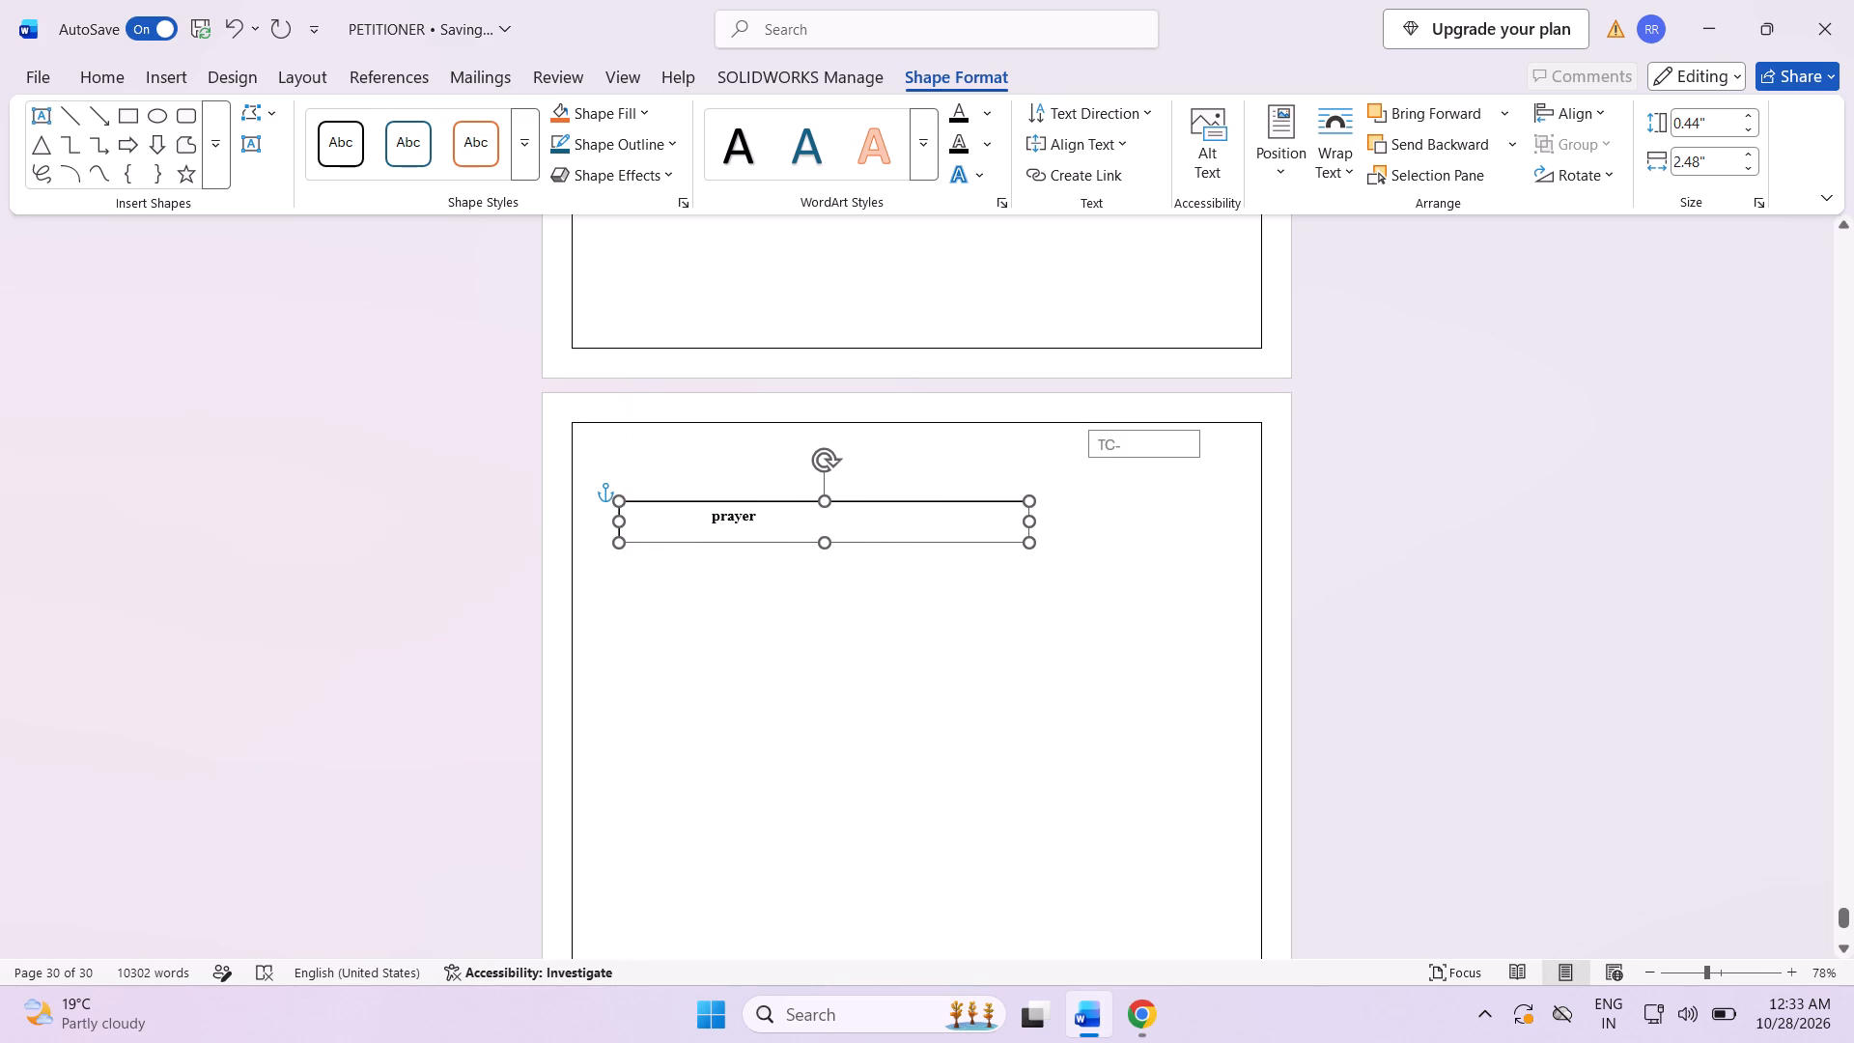
{"action": "left_click_drag", "start_coordinate": [621, 511], "coordinate": [638, 511]}
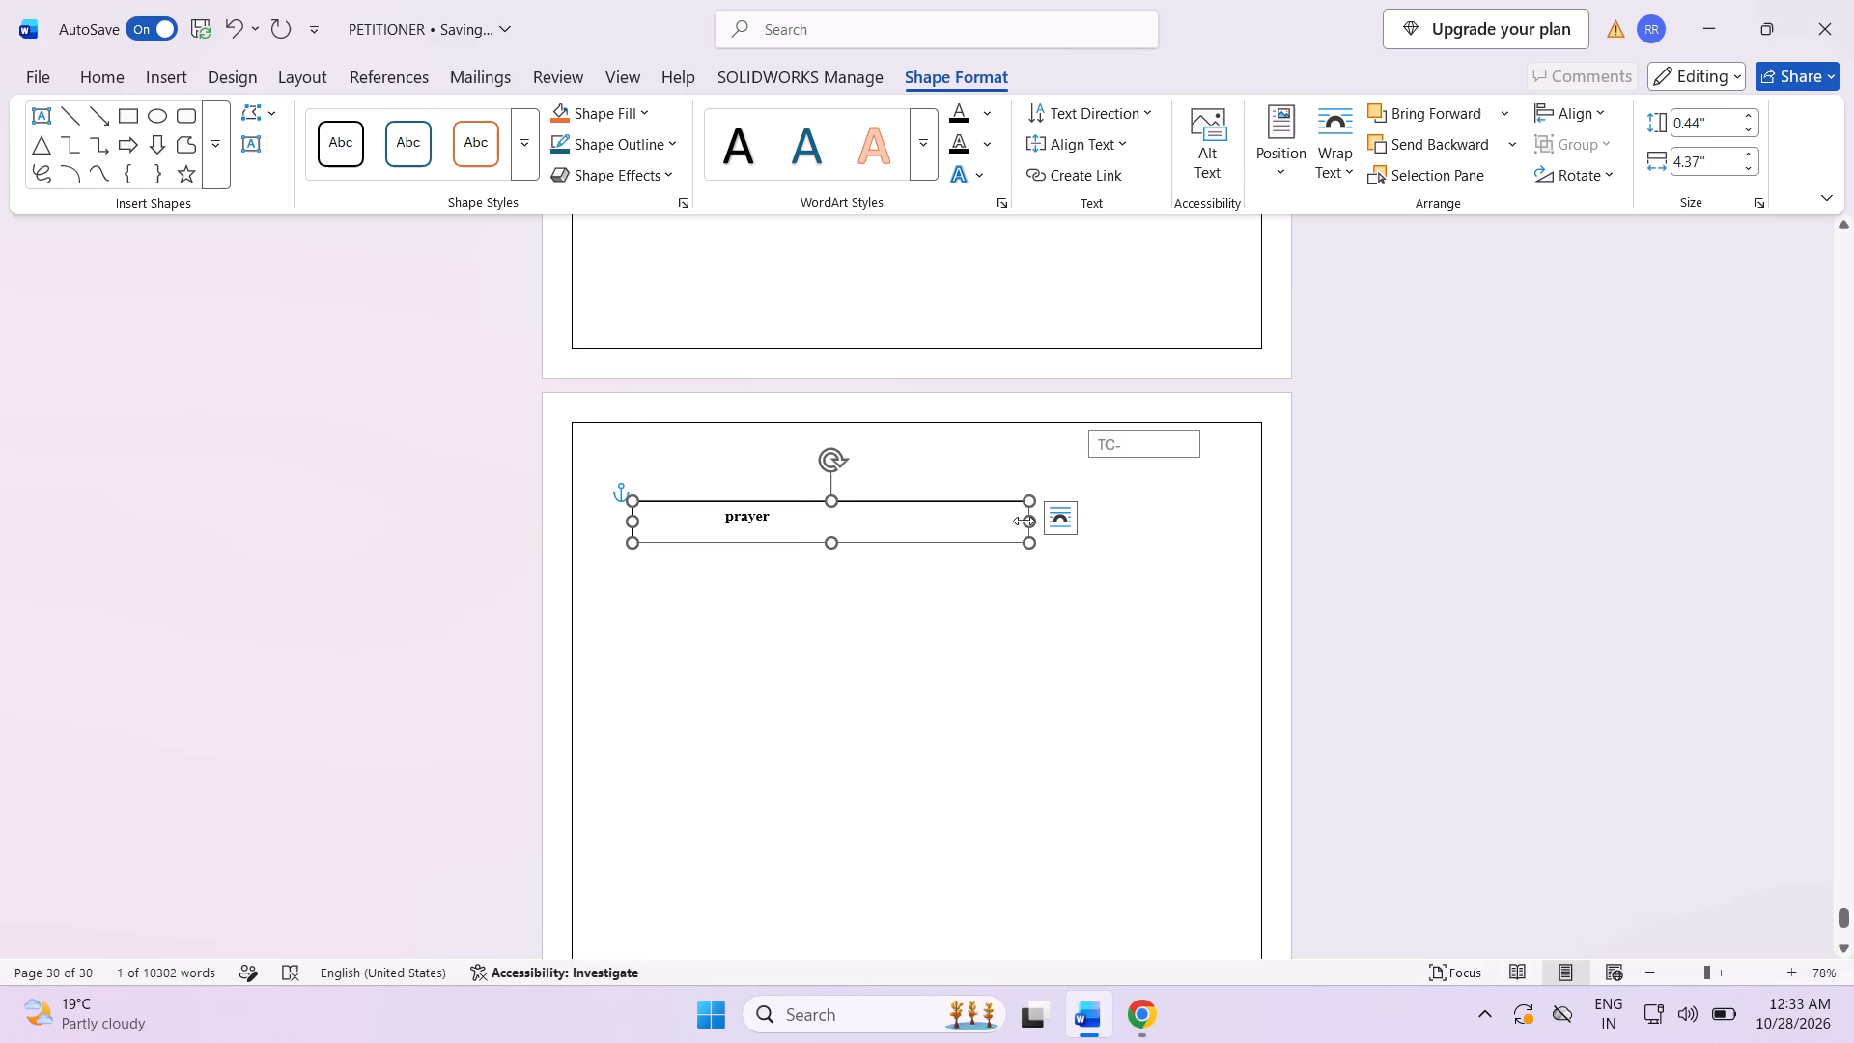
{"action": "left_click_drag", "start_coordinate": [1024, 521], "coordinate": [1191, 500]}
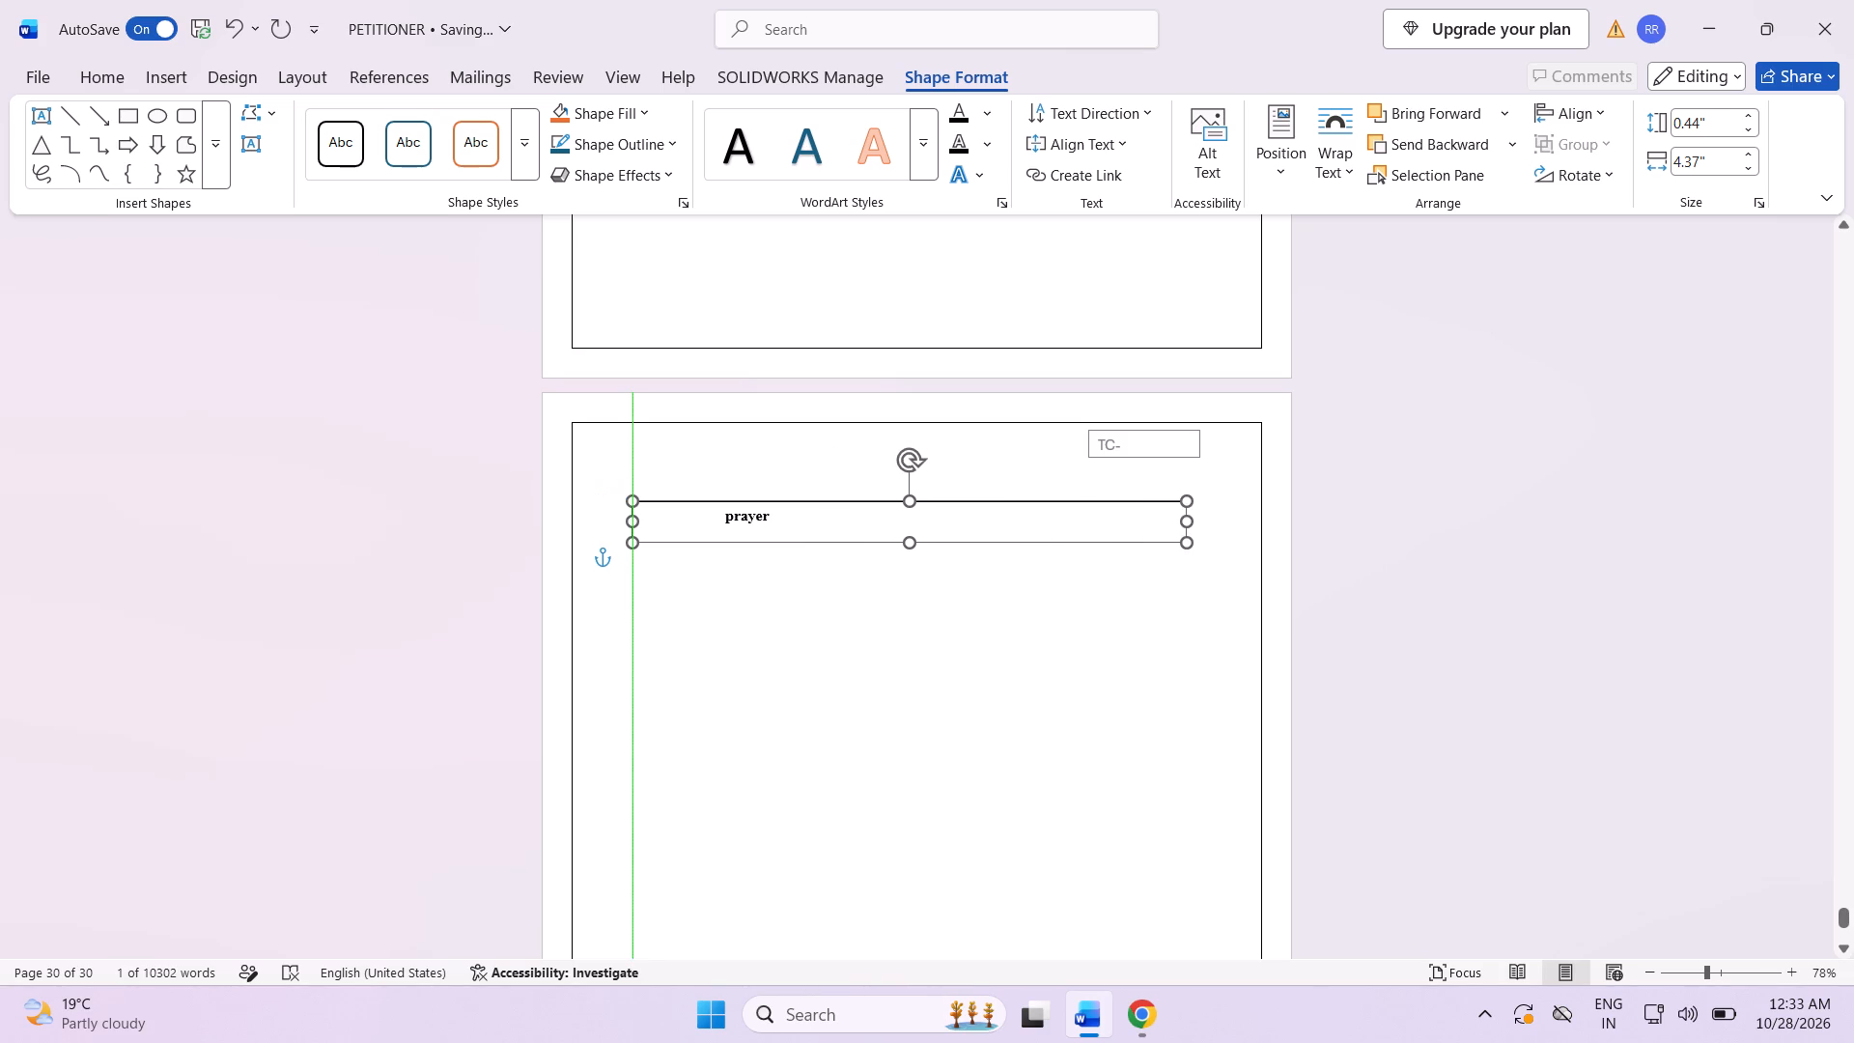
{"action": "left_click_drag", "start_coordinate": [1191, 500], "coordinate": [1203, 496]}
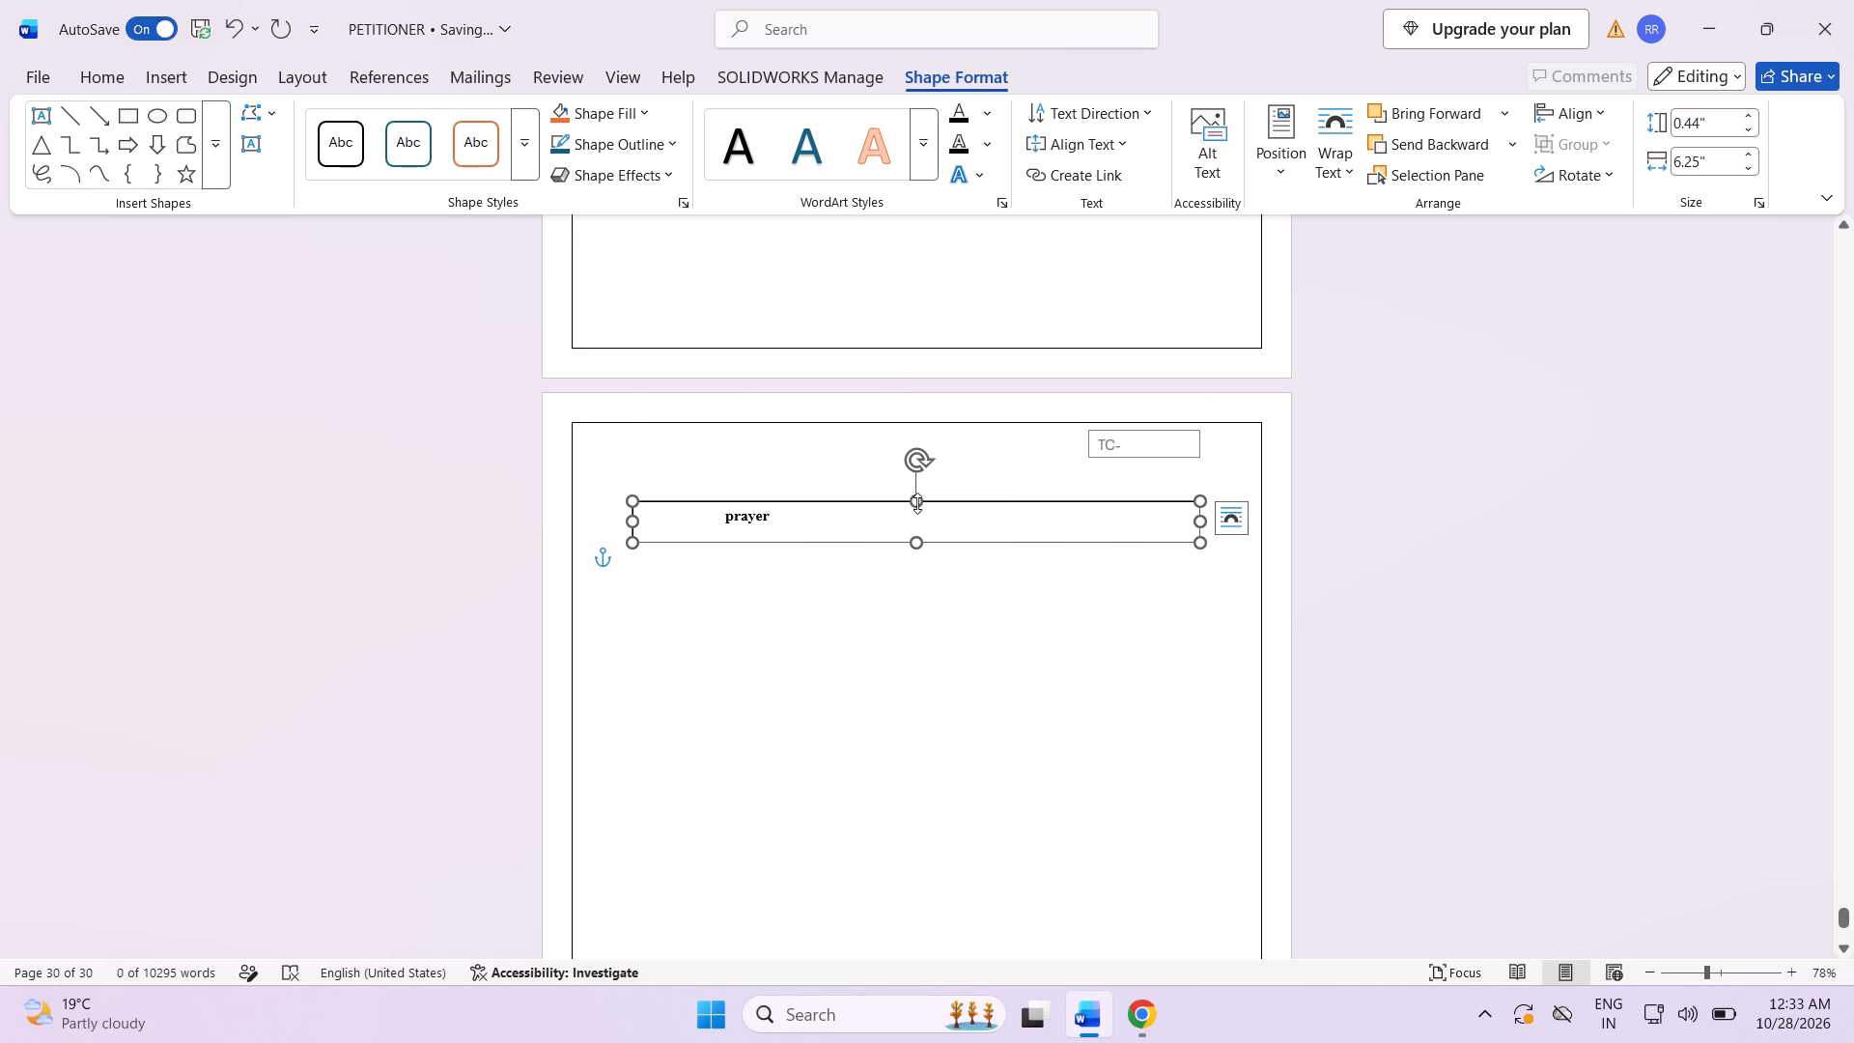
{"action": "left_click_drag", "start_coordinate": [918, 502], "coordinate": [926, 461]}
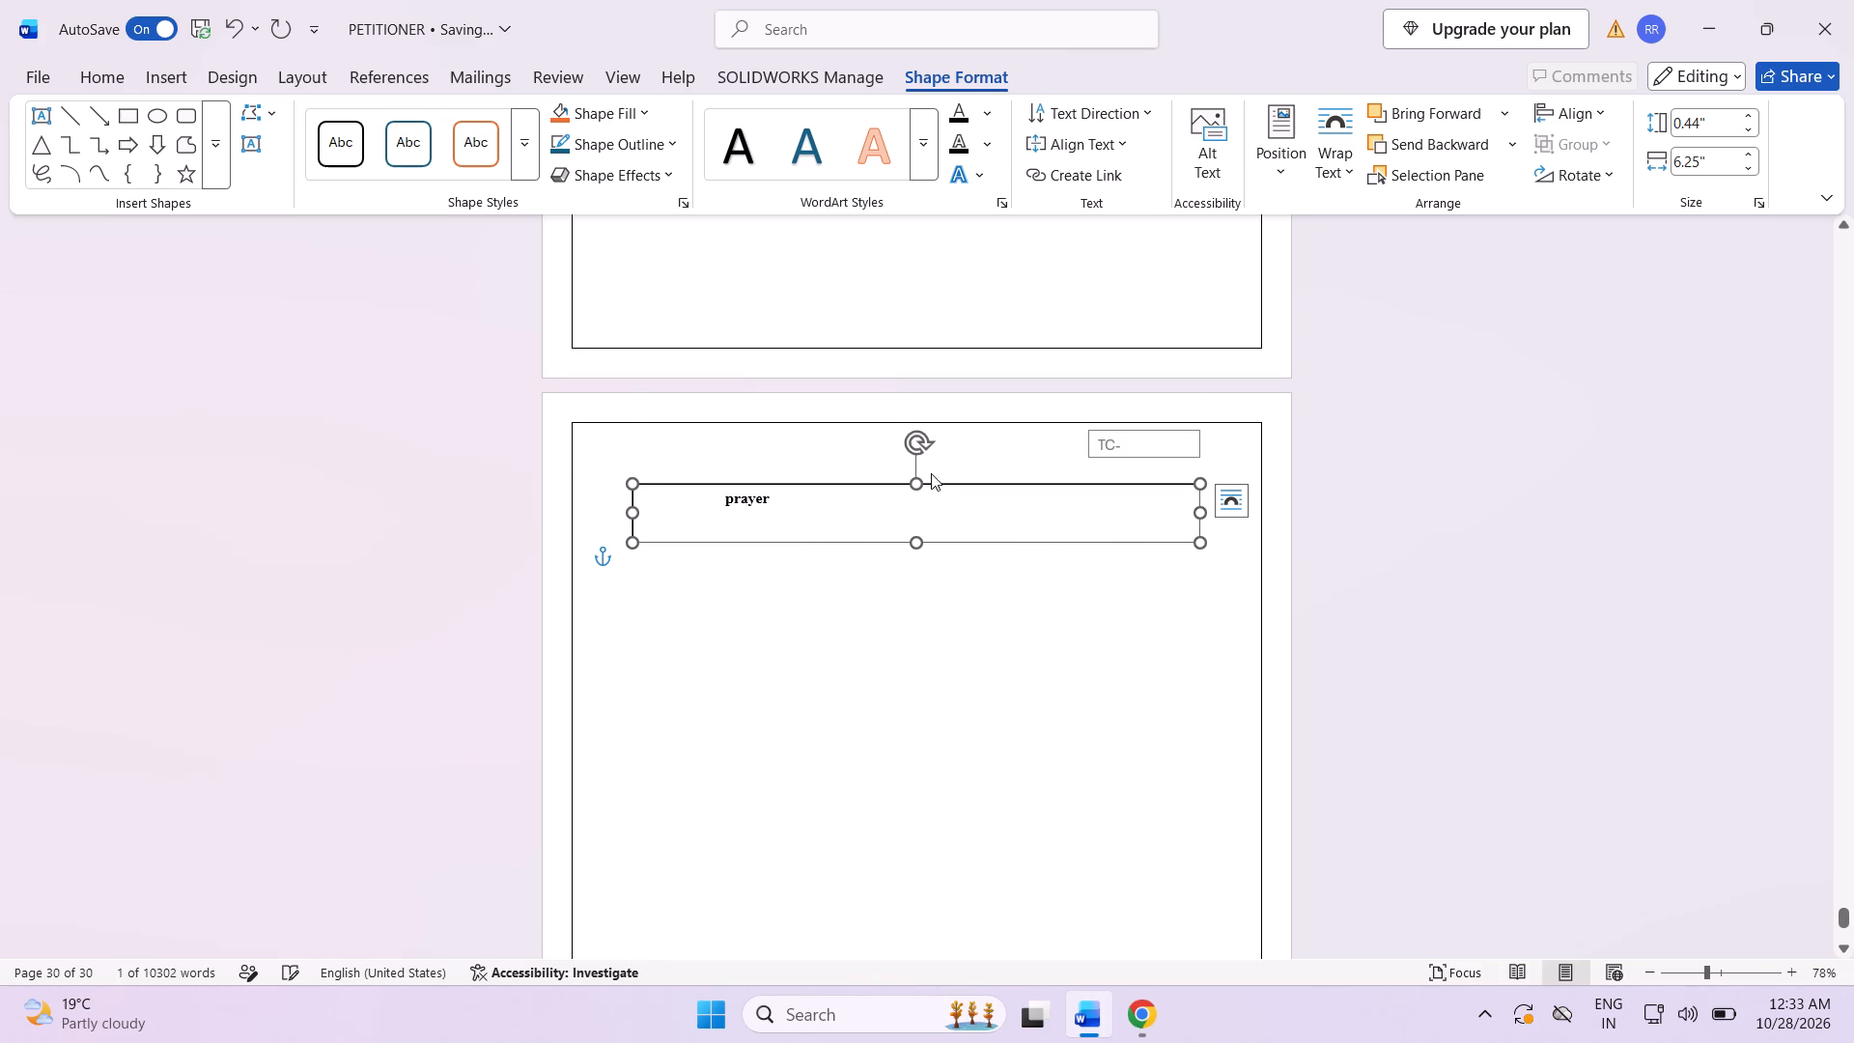
{"action": "left_click_drag", "start_coordinate": [910, 542], "coordinate": [912, 510]}
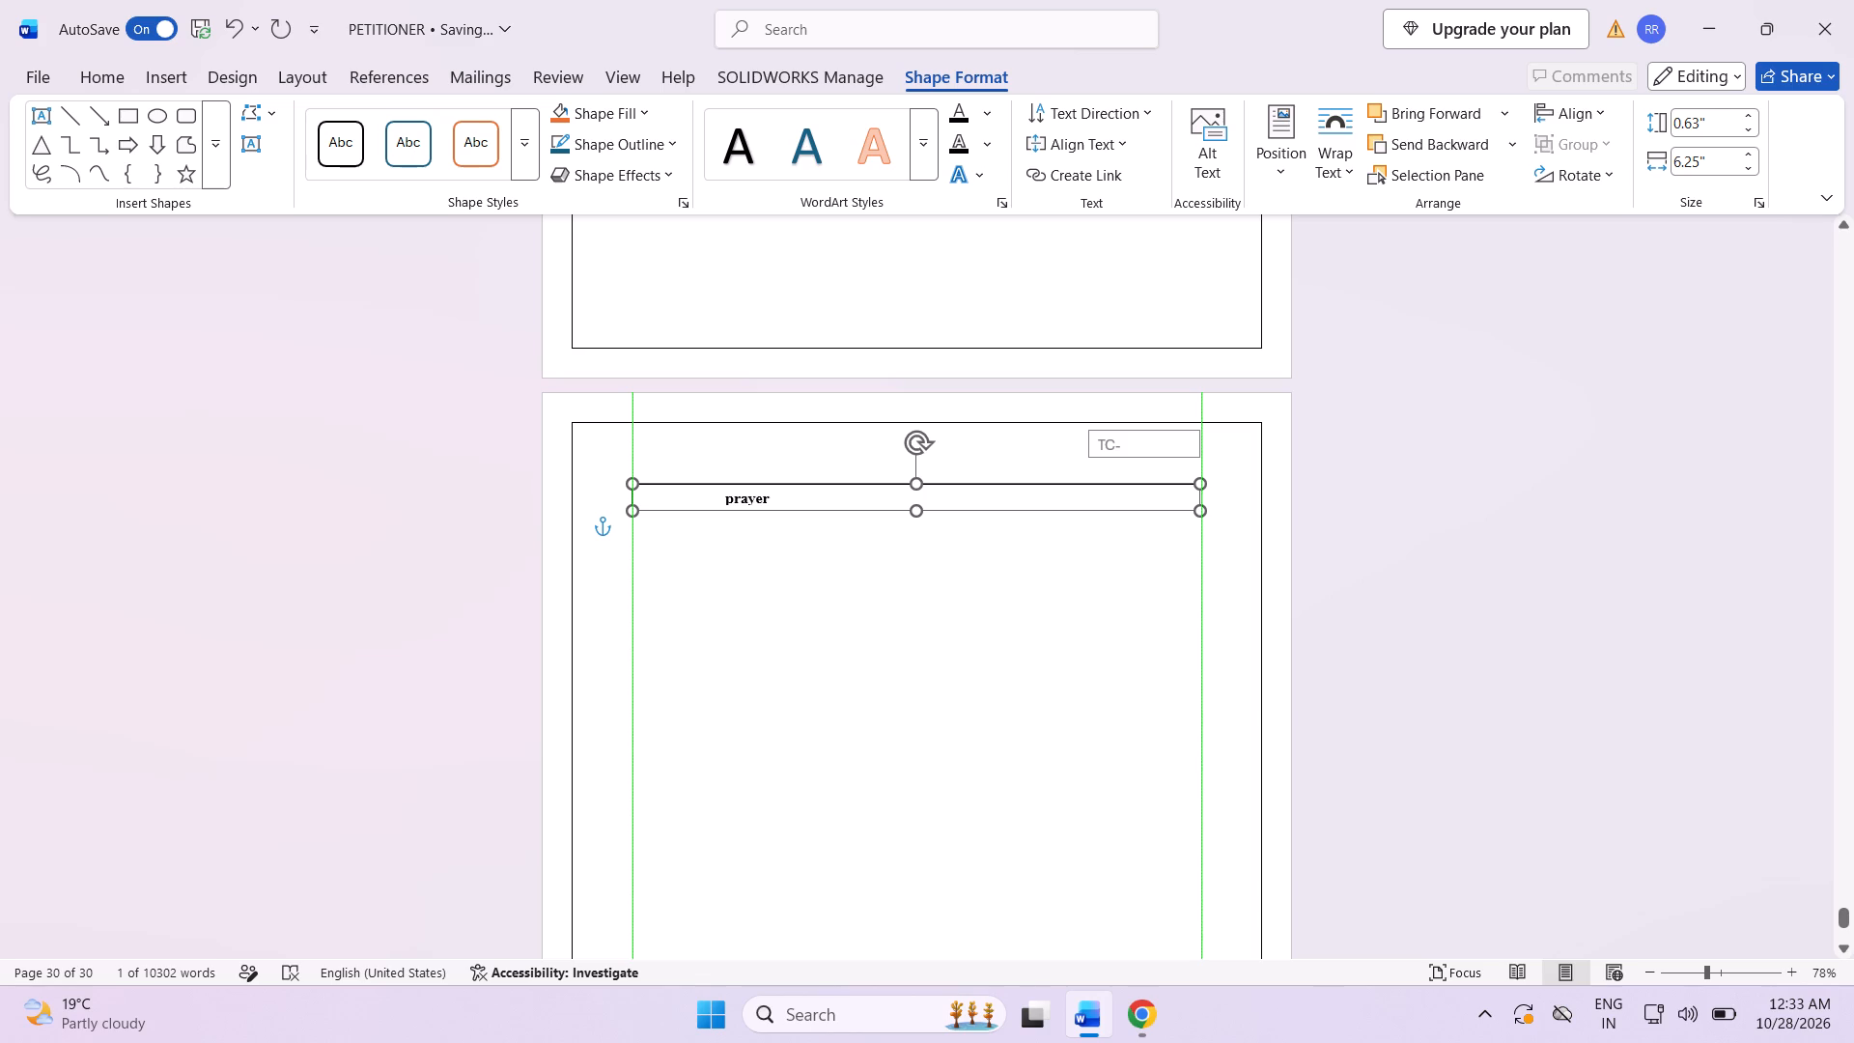
{"action": "left_click_drag", "start_coordinate": [912, 510], "coordinate": [912, 513]}
Add more spaces in front of "prayer" to centre the word in the widened text box.
{"action": "left_click", "coordinate": [721, 497]}
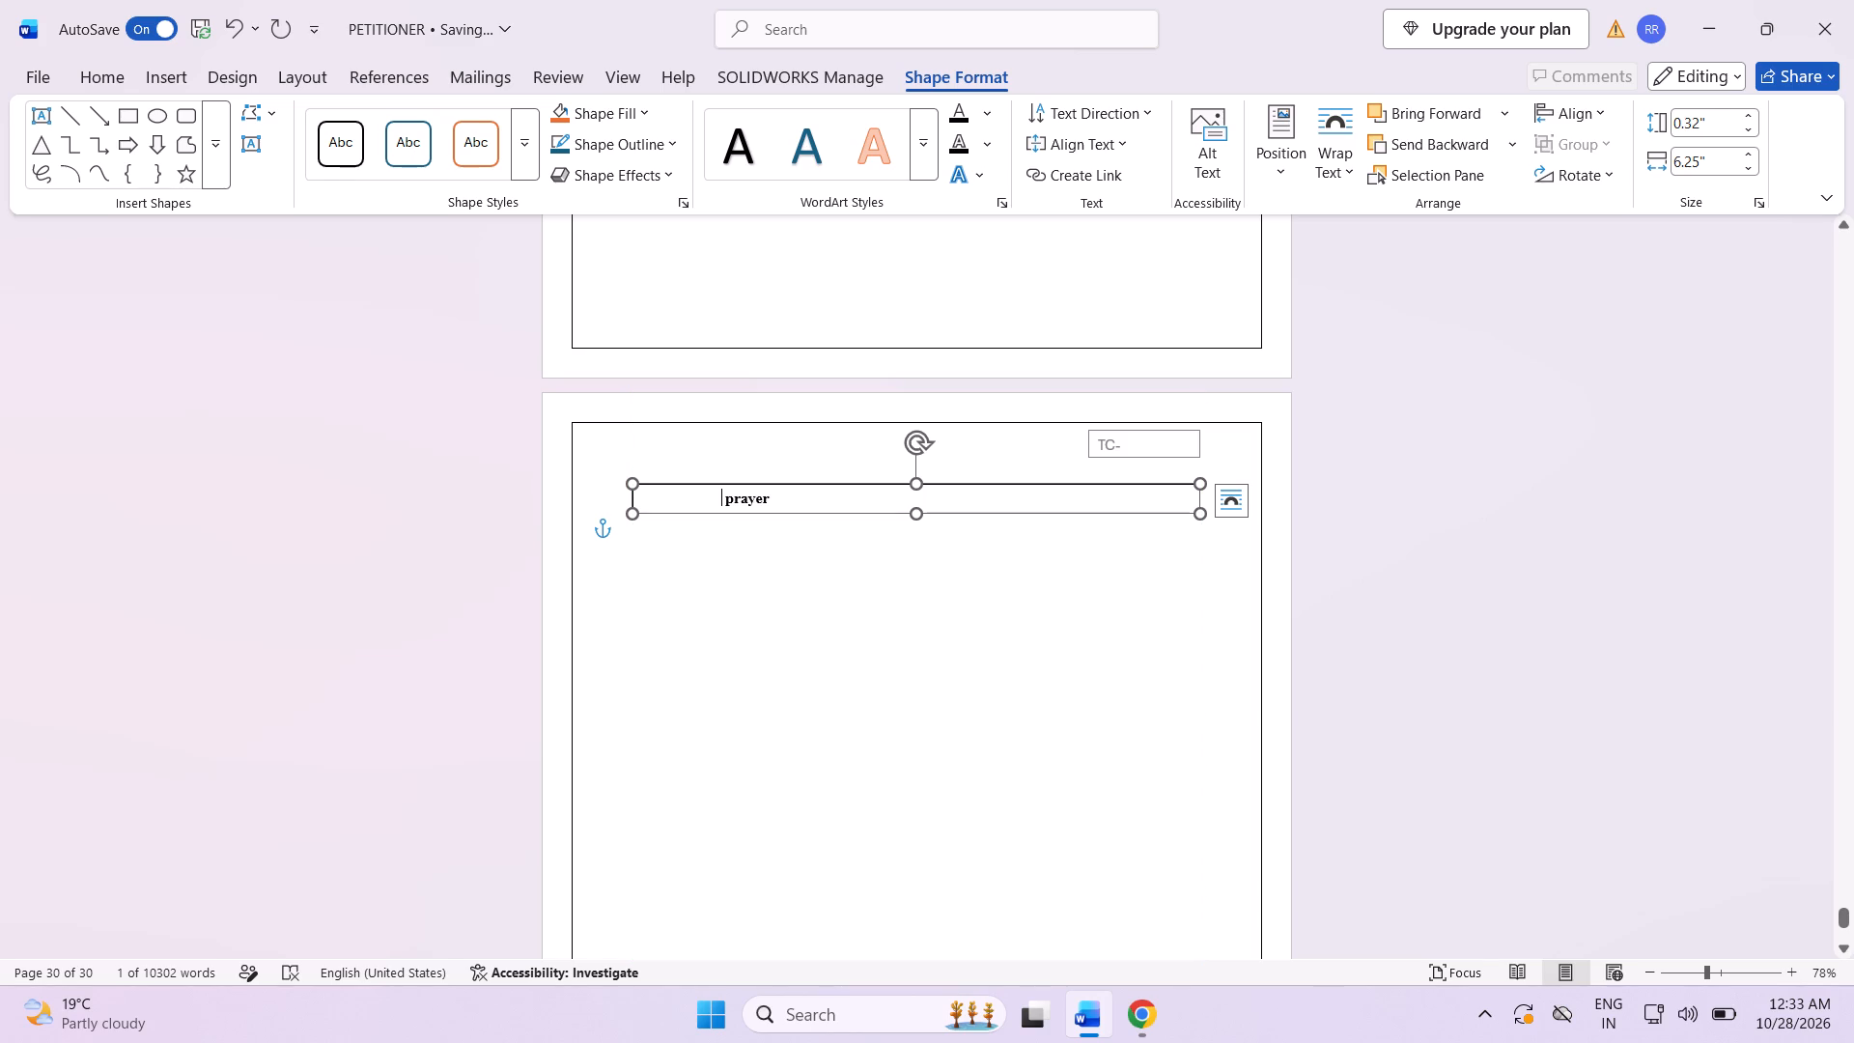
{"action": "key", "text": "space"}
{"action": "key", "text": "space"}
{"action": "key", "text": "space"}
{"action": "key", "text": "space"}
{"action": "key", "text": "space"}
{"action": "key", "text": "space"}
{"action": "key", "text": "space"}
{"action": "key", "text": "space"}
{"action": "key", "text": "space"}
{"action": "key", "text": "space"}
{"action": "key", "text": "space"}
{"action": "key", "text": "space"}
{"action": "key", "text": "space"}
{"action": "key", "text": "space"}
{"action": "key", "text": "space"}
{"action": "key", "text": "space"}
{"action": "key", "text": "space"}
{"action": "key", "text": "space"}
{"action": "key", "text": "space"}
{"action": "key", "text": "space"}
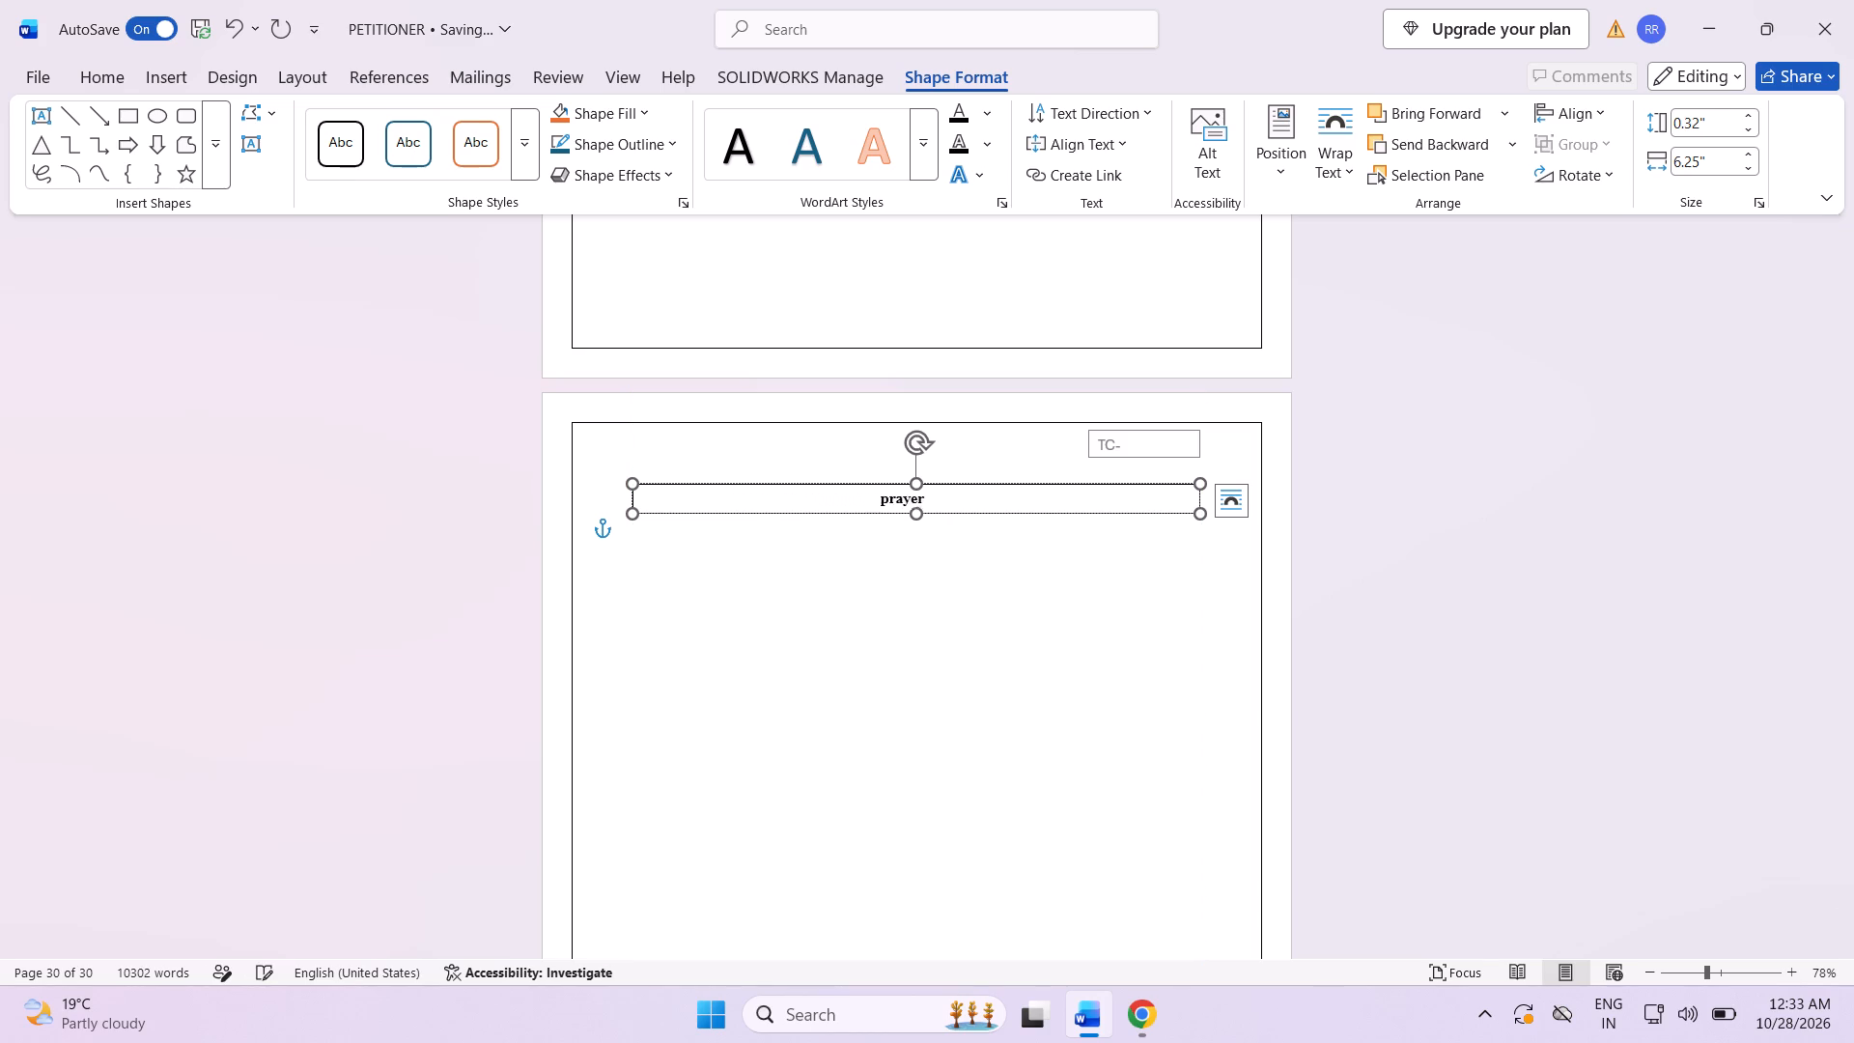
{"action": "left_click", "coordinate": [959, 499]}
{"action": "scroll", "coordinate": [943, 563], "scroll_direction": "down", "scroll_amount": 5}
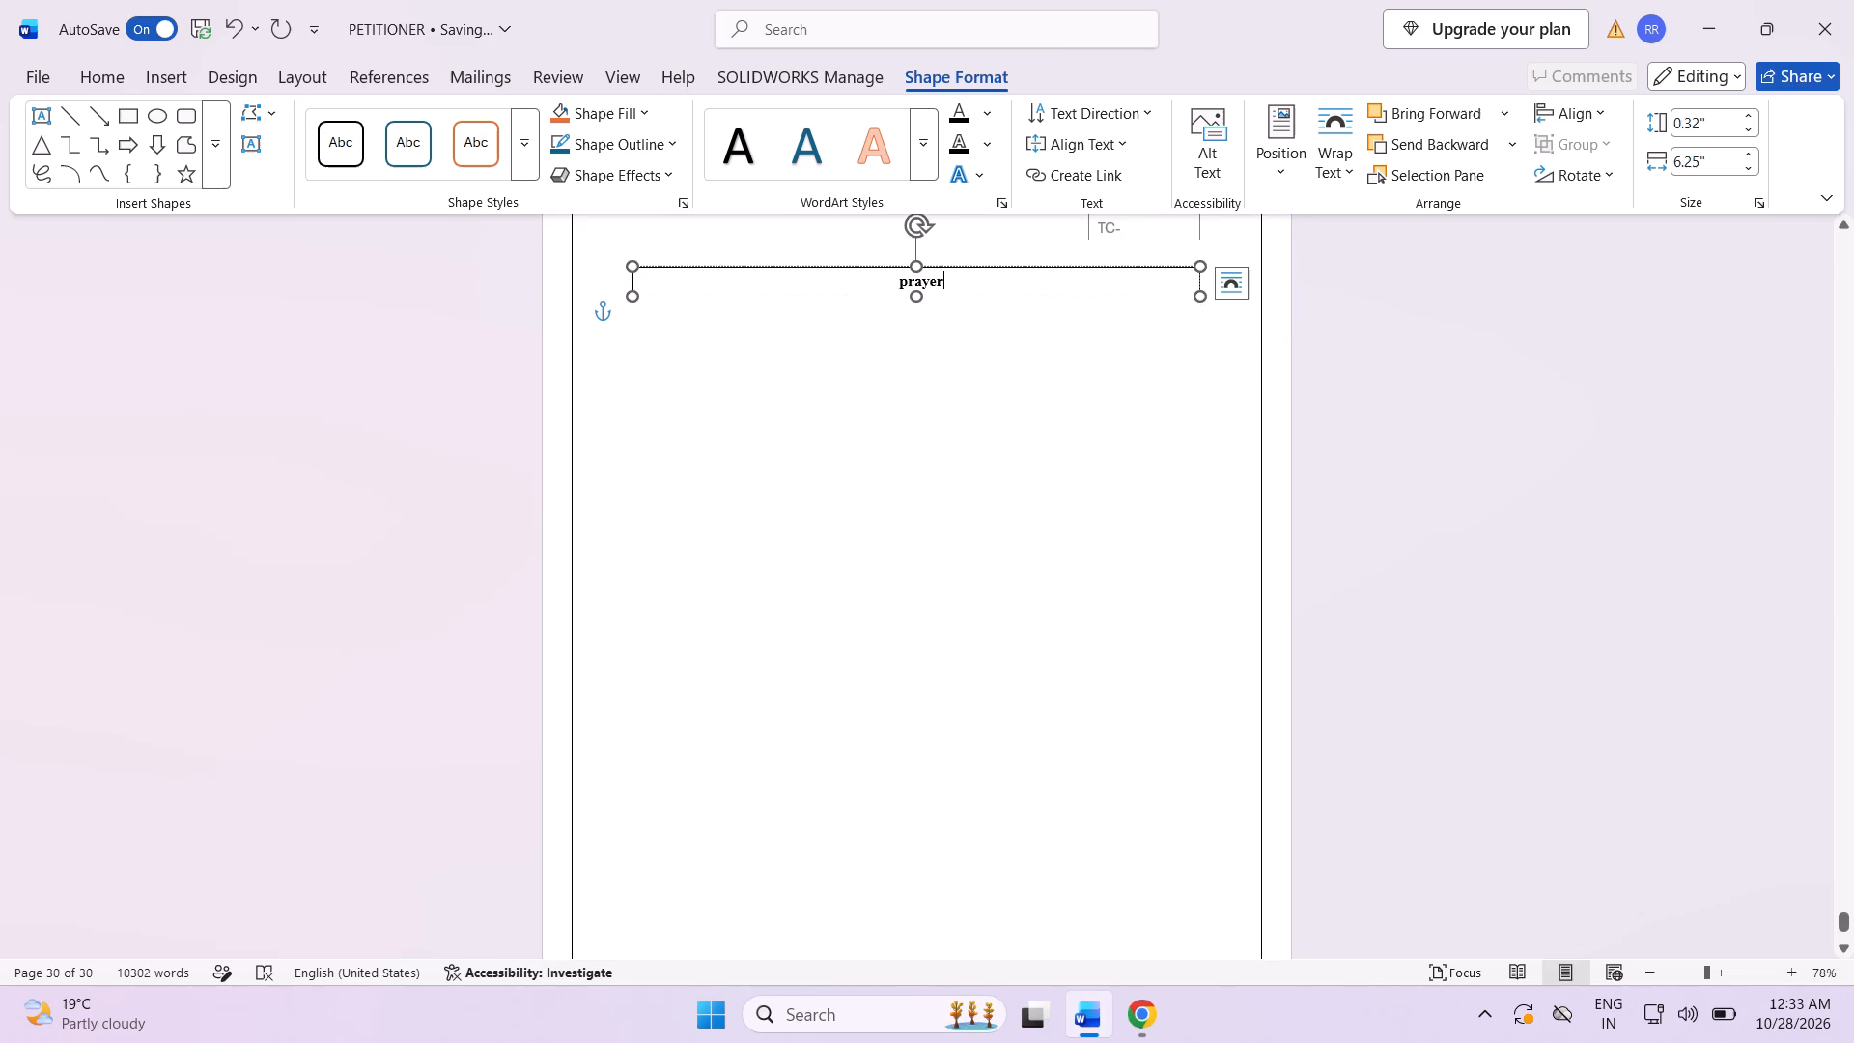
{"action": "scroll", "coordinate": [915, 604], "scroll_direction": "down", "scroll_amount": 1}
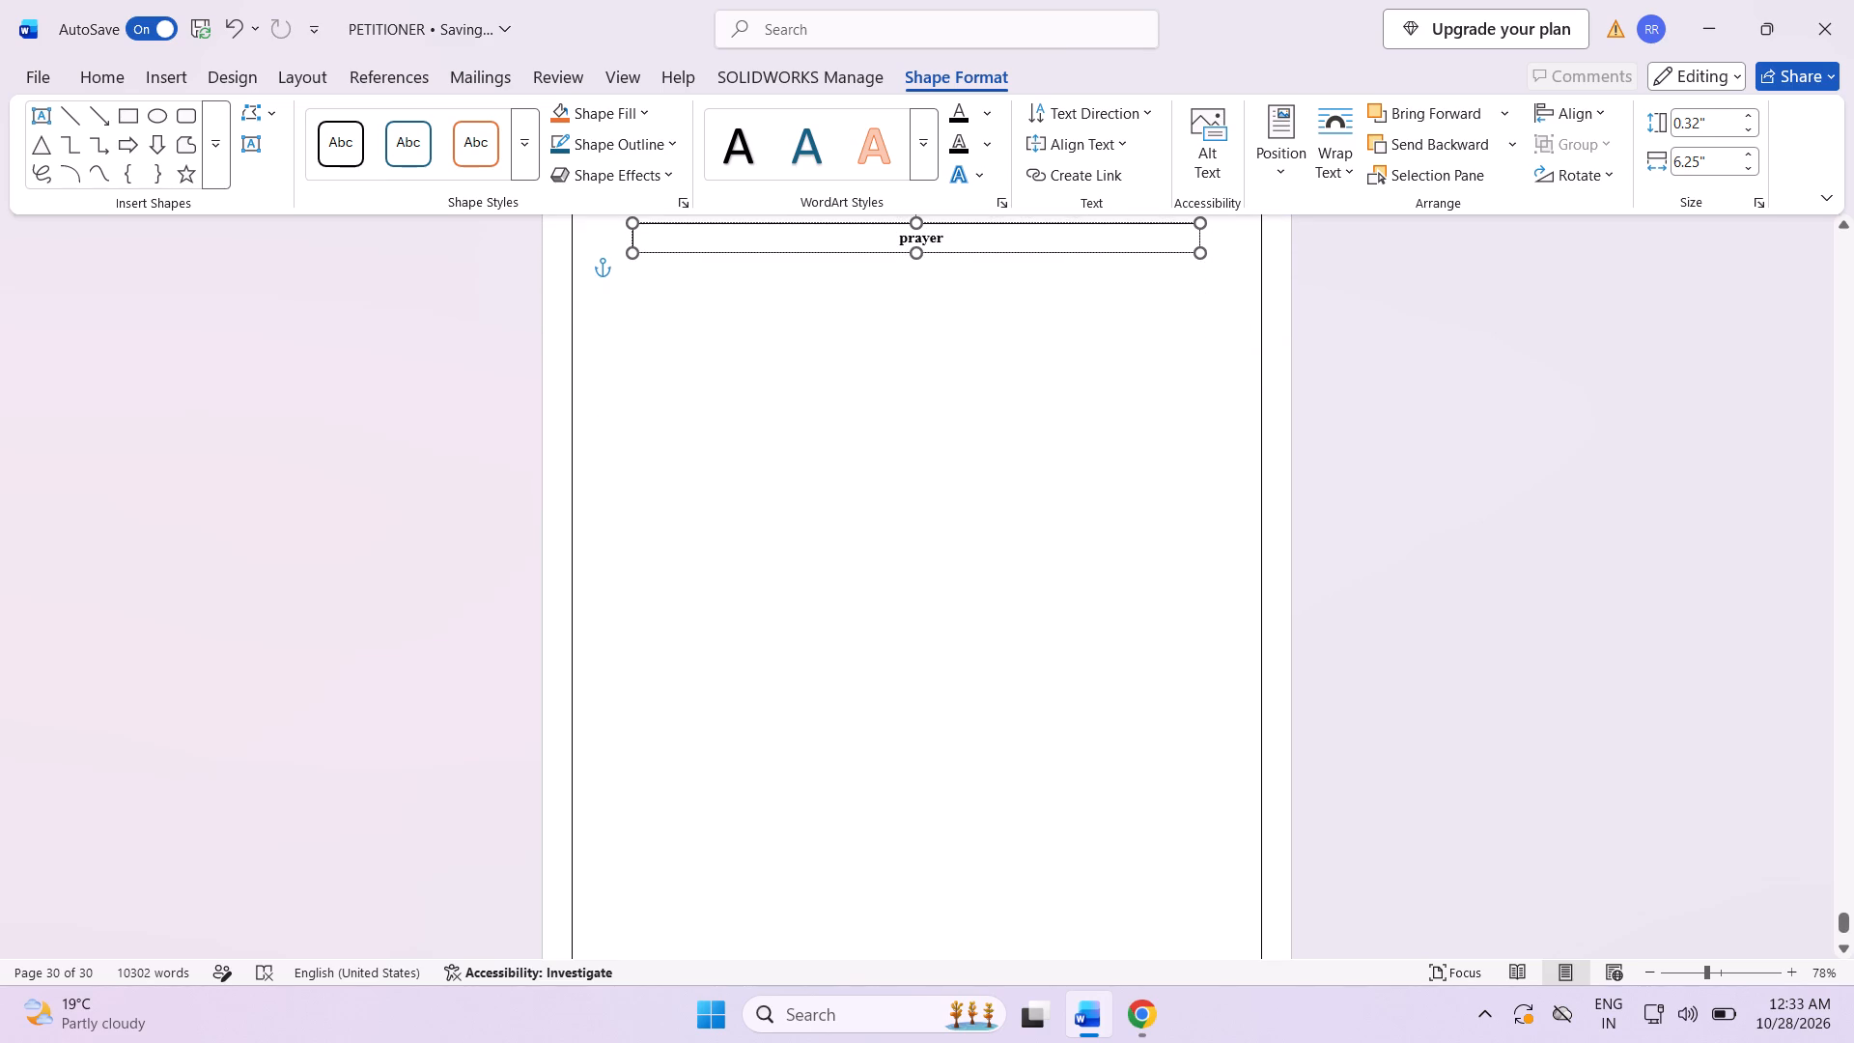
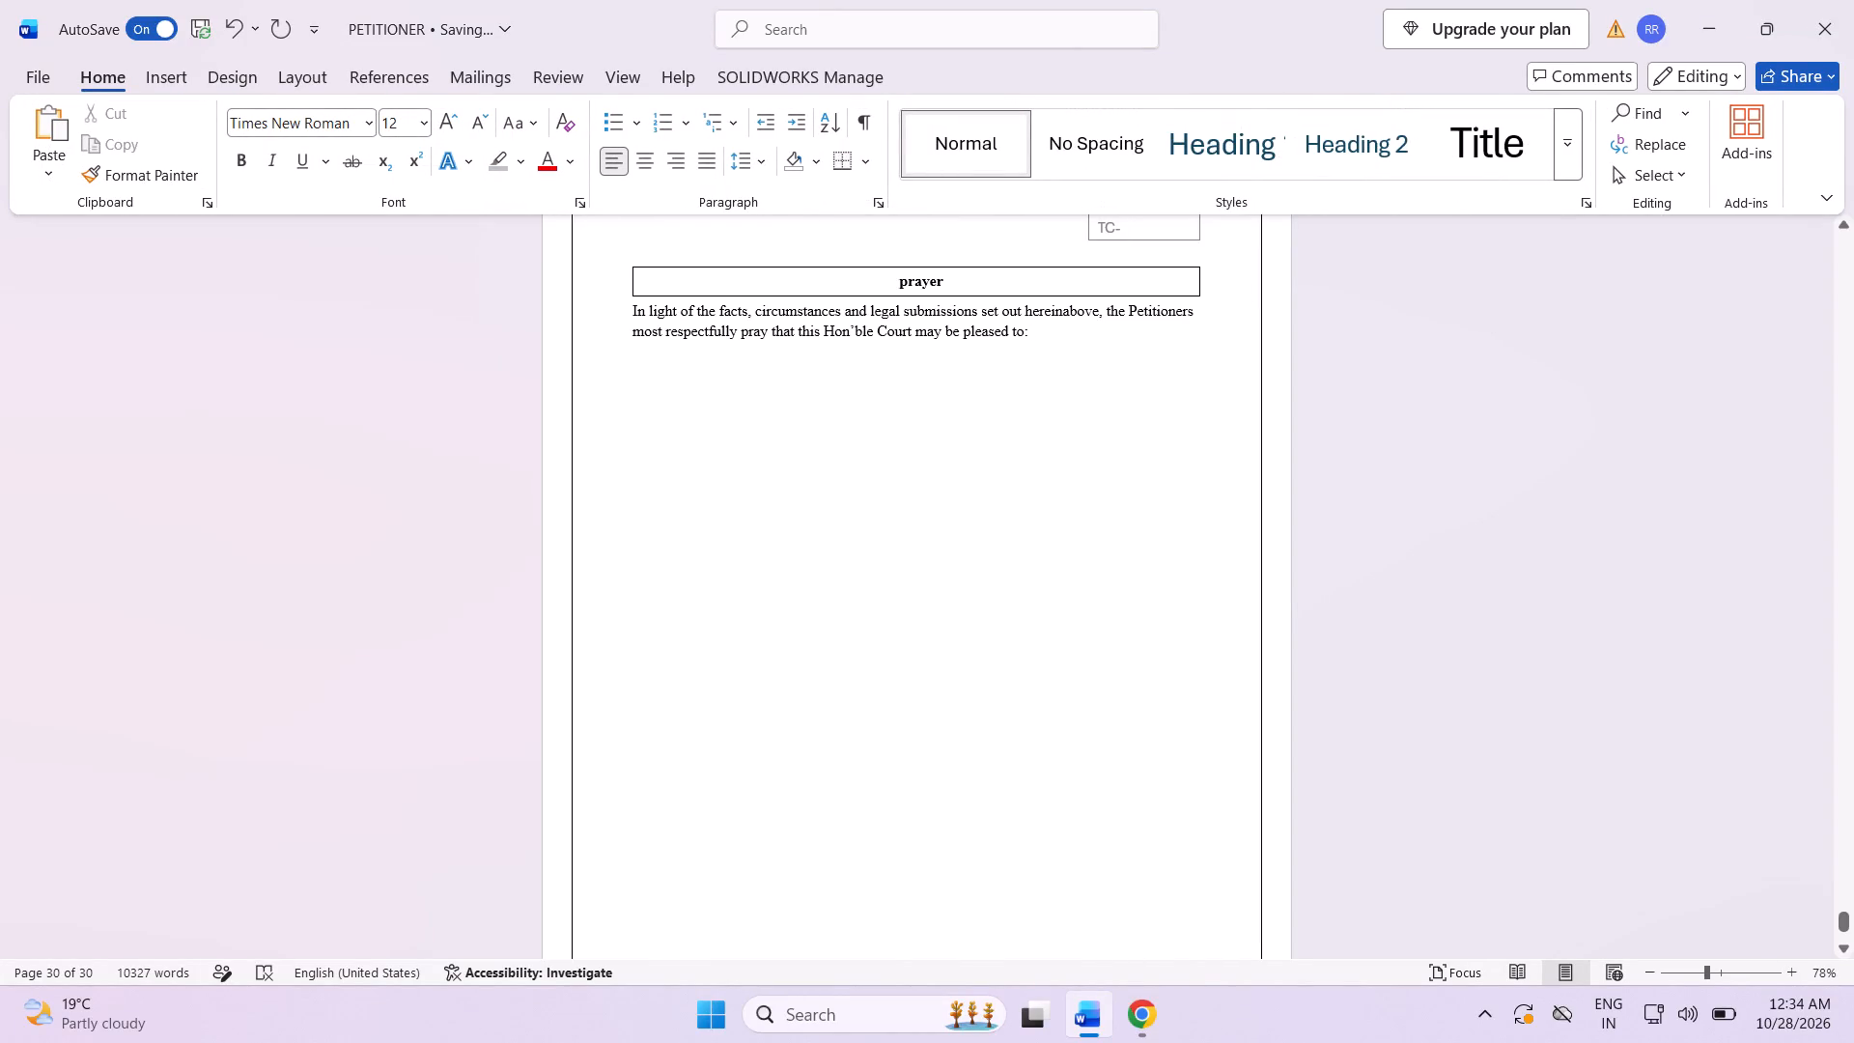
Insert one blank line above the "In light of the facts" paragraph and move the "prayer" box back up just below the TC- box.
{"action": "left_click", "coordinate": [632, 305]}
{"action": "key", "text": "Return"}
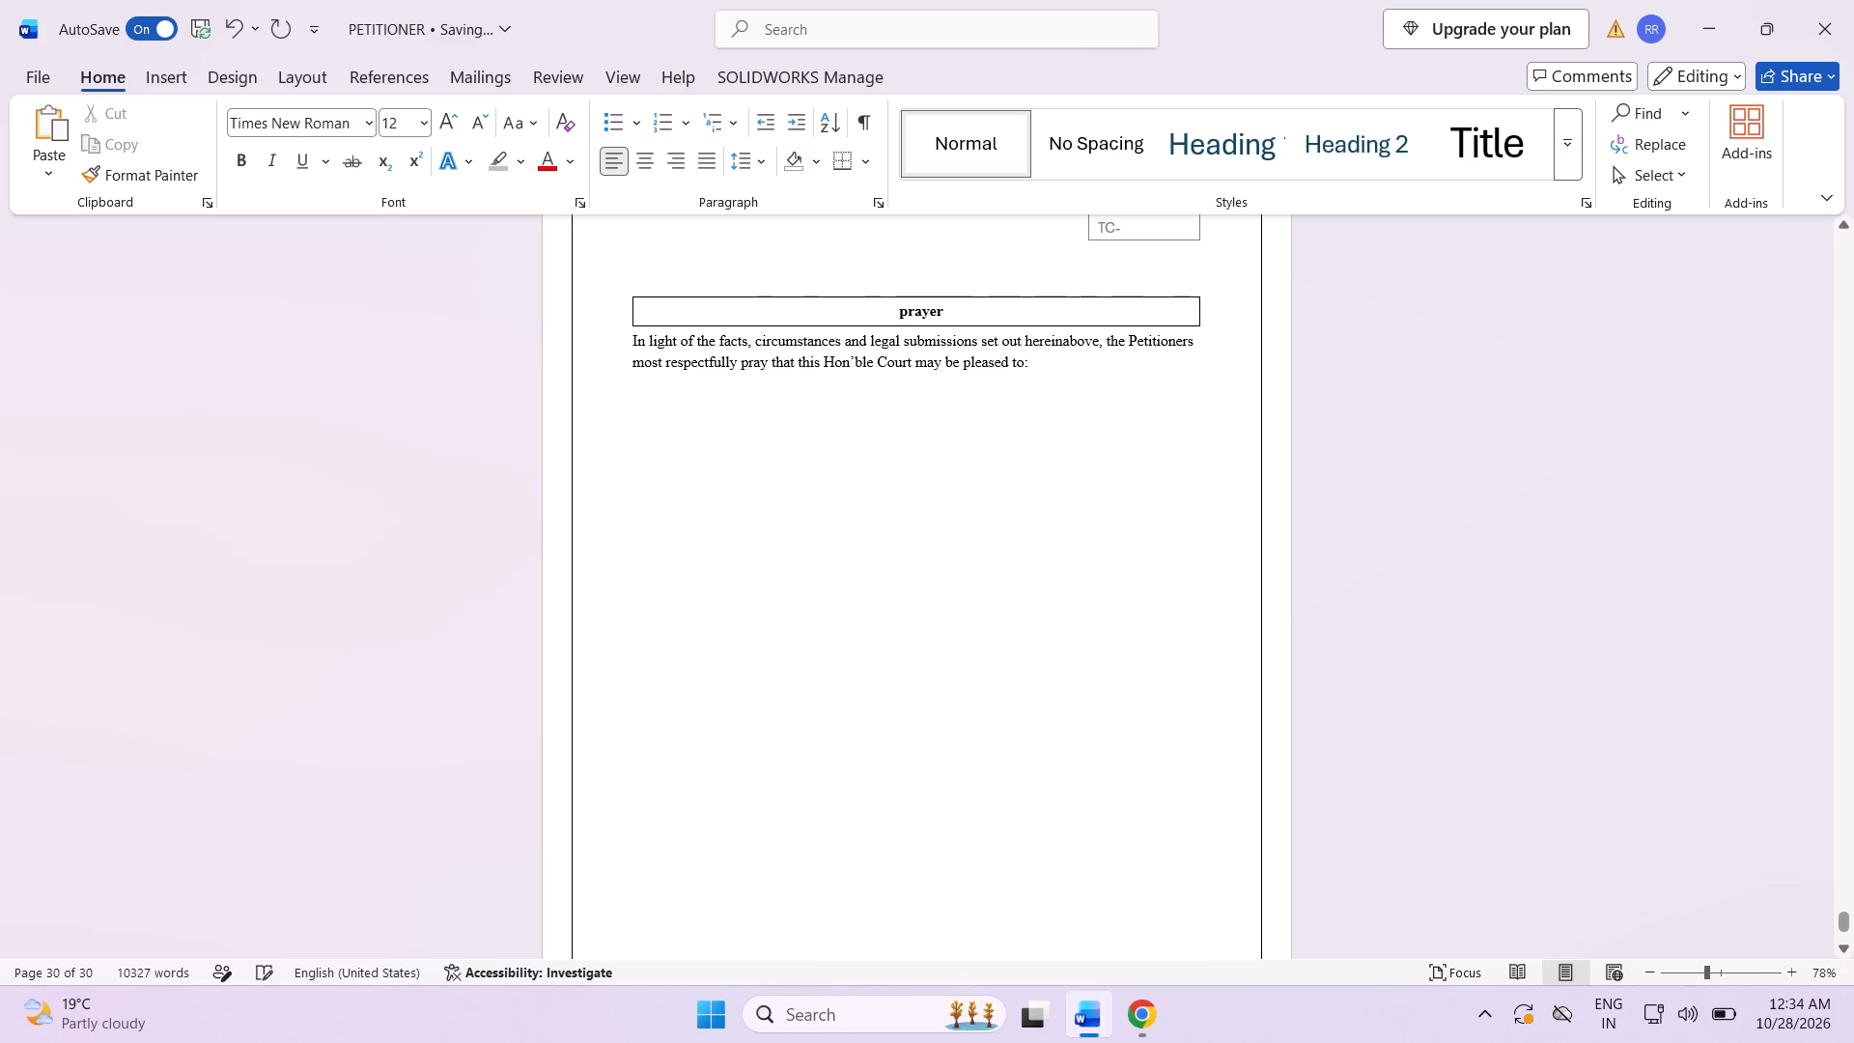
{"action": "key", "text": "Return"}
{"action": "left_click", "coordinate": [781, 334]}
{"action": "left_click_drag", "start_coordinate": [783, 326], "coordinate": [778, 265]}
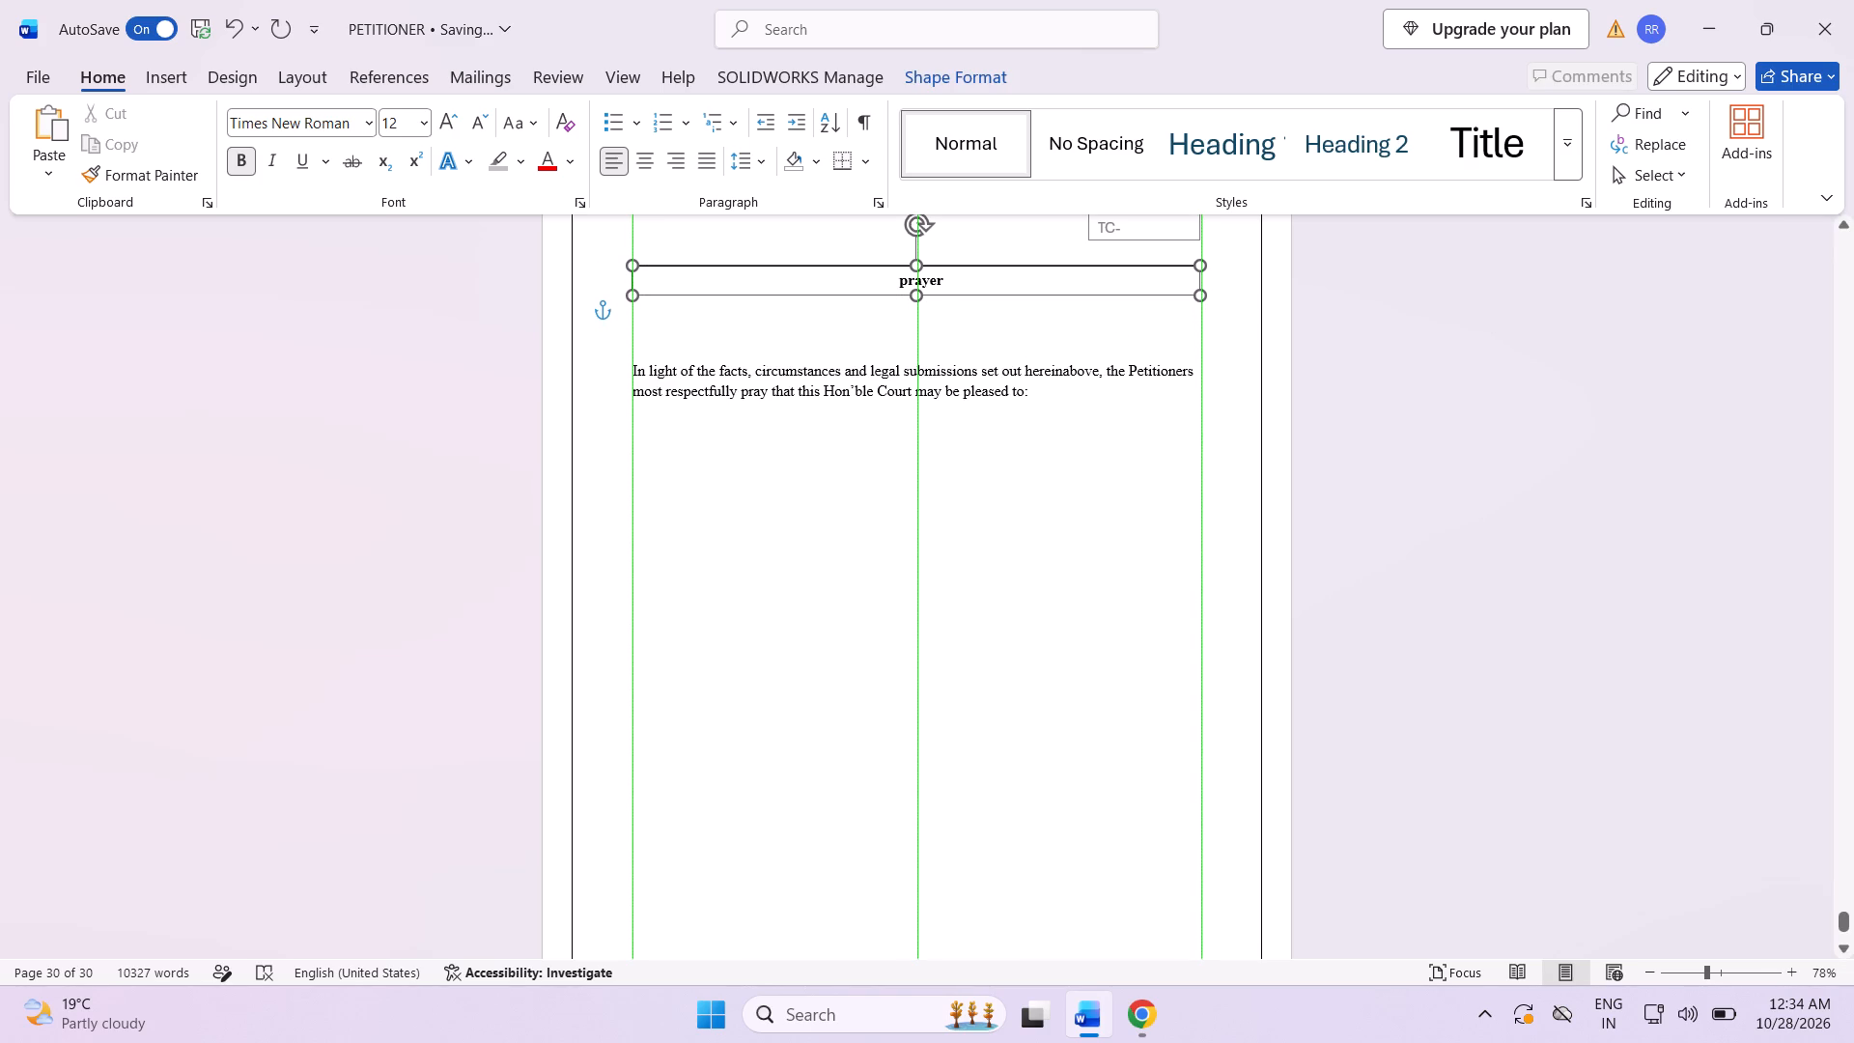
{"action": "left_click_drag", "start_coordinate": [778, 265], "coordinate": [778, 260]}
{"action": "left_click", "coordinate": [627, 365]}
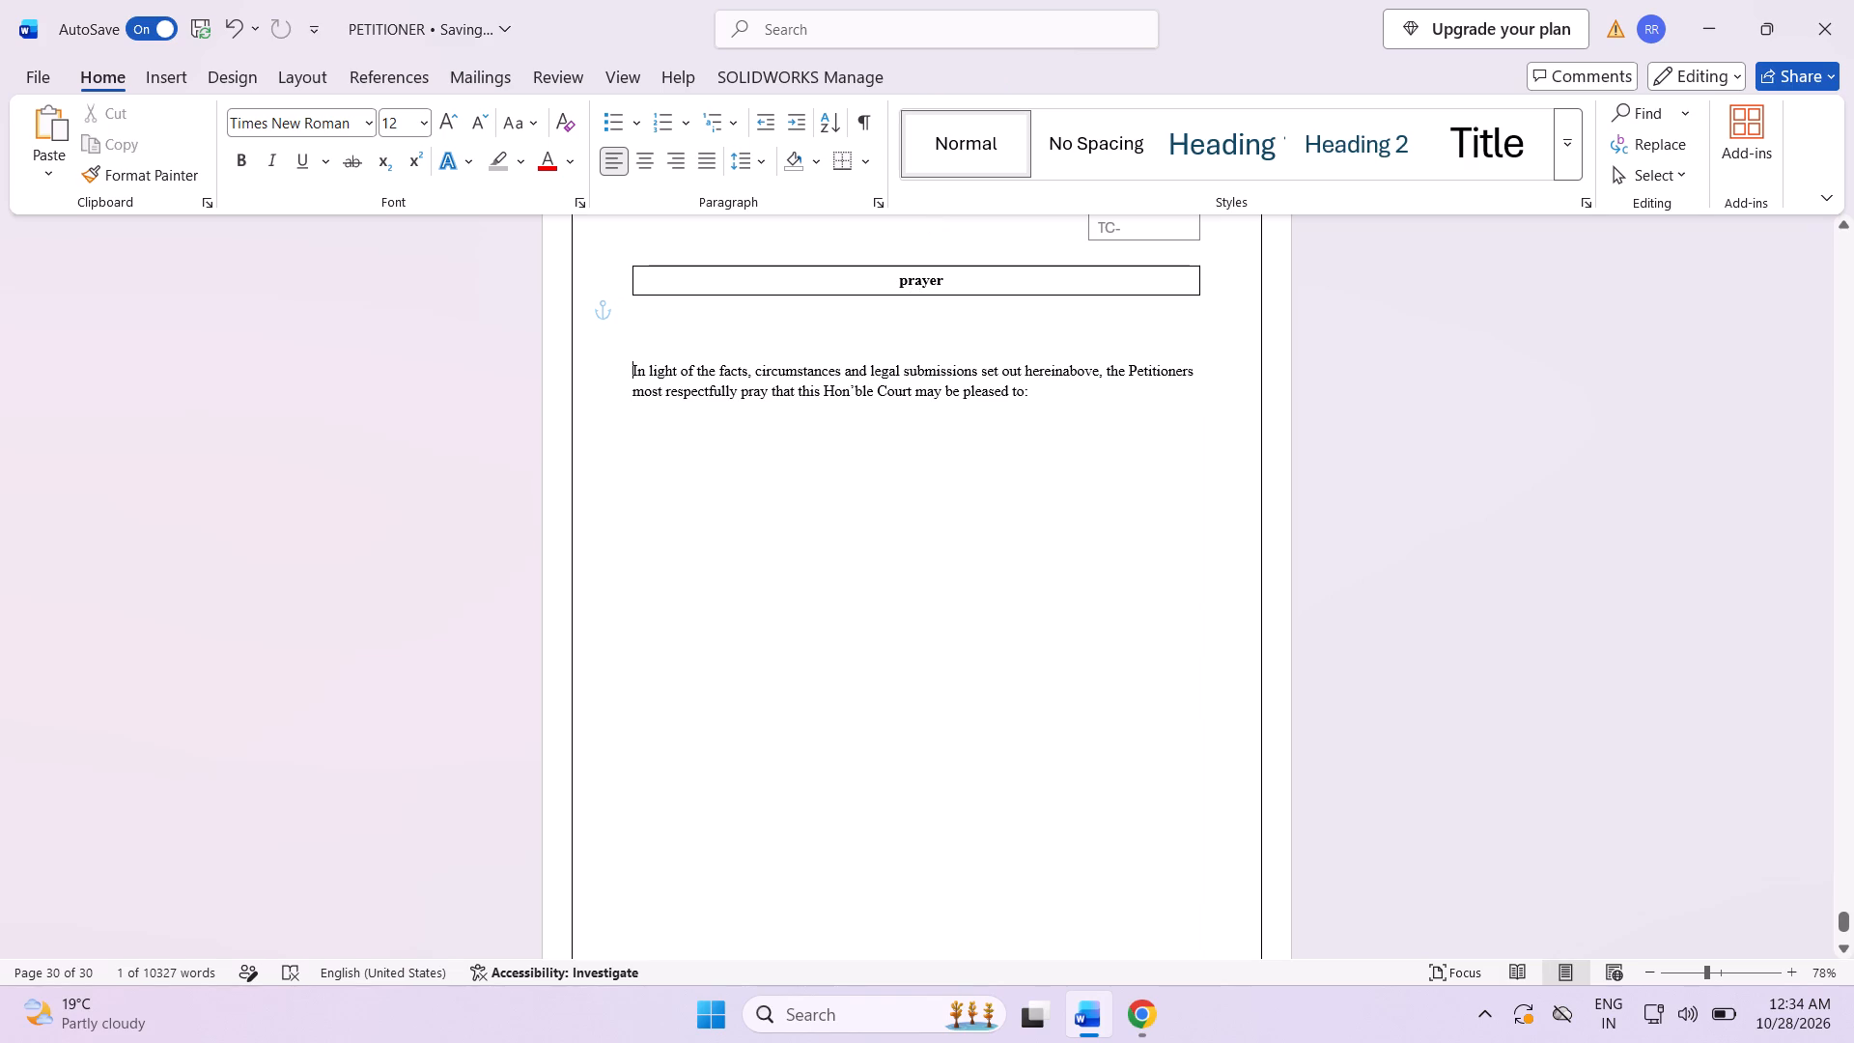
{"action": "left_click", "coordinate": [648, 343]}
{"action": "key", "text": "BackSpace"}
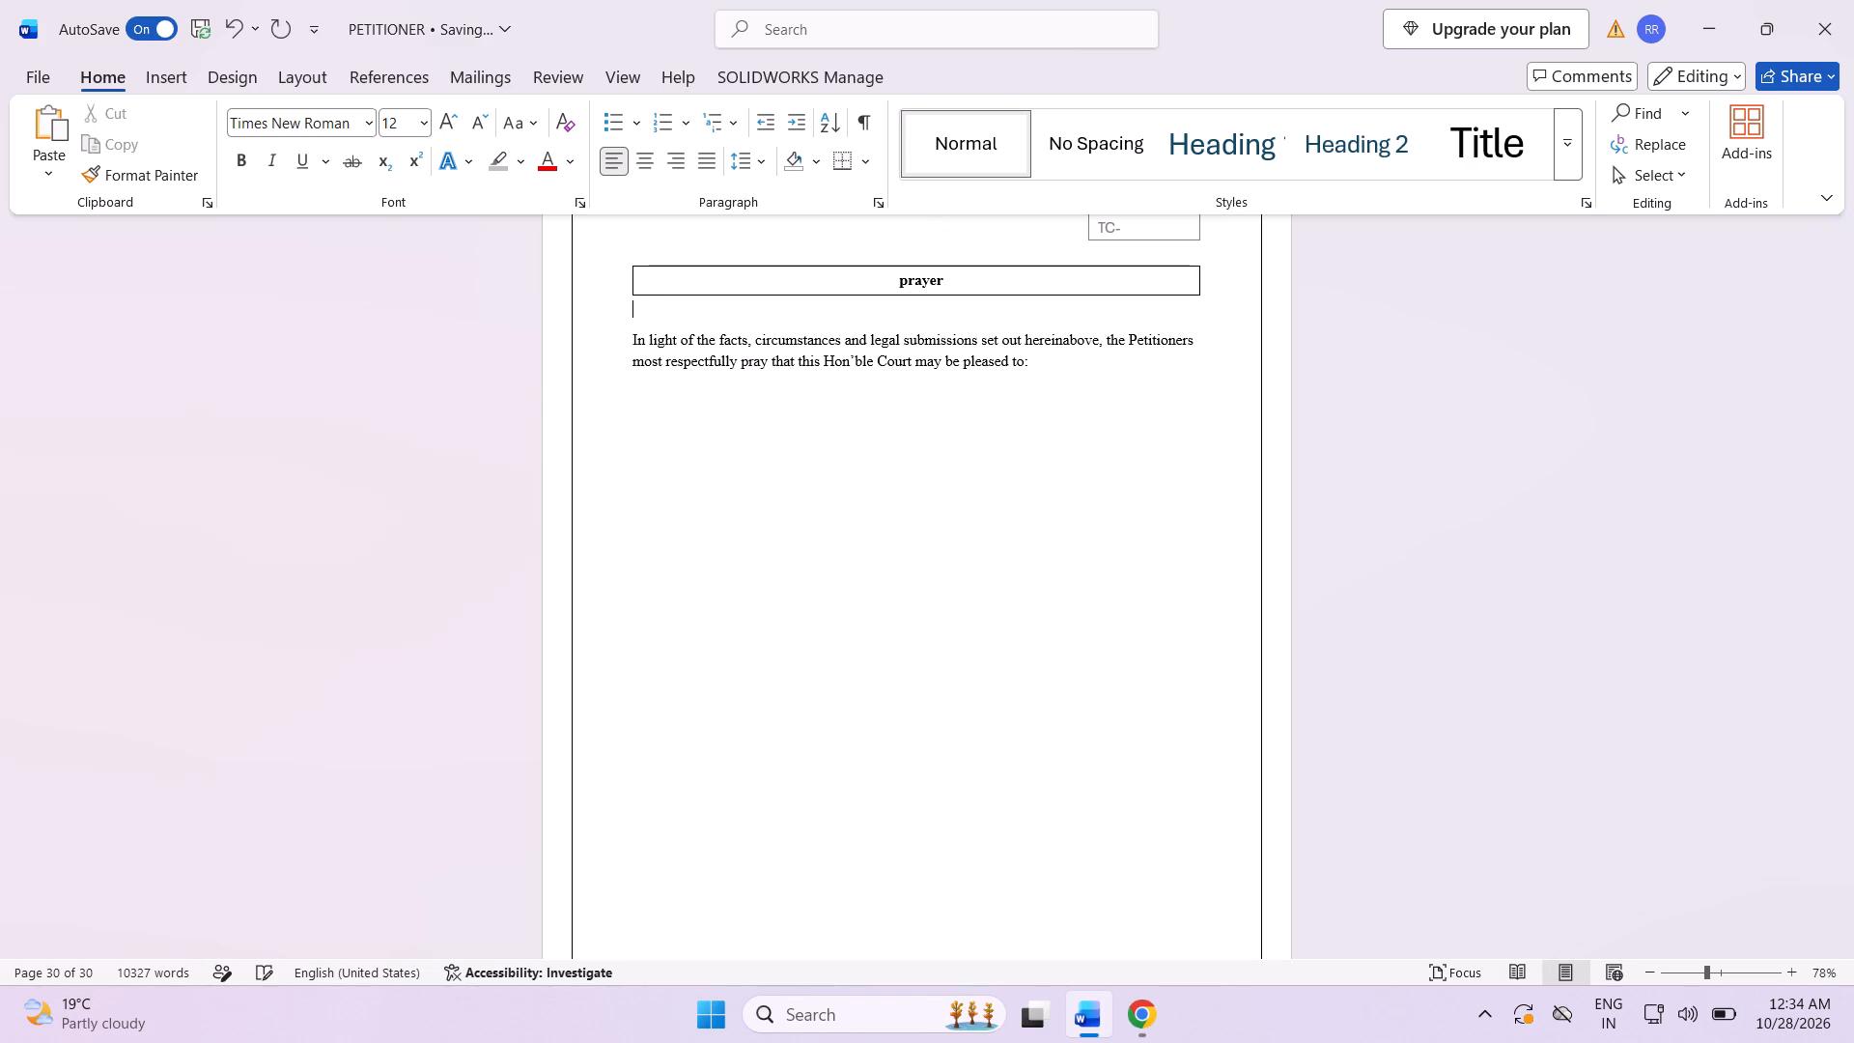
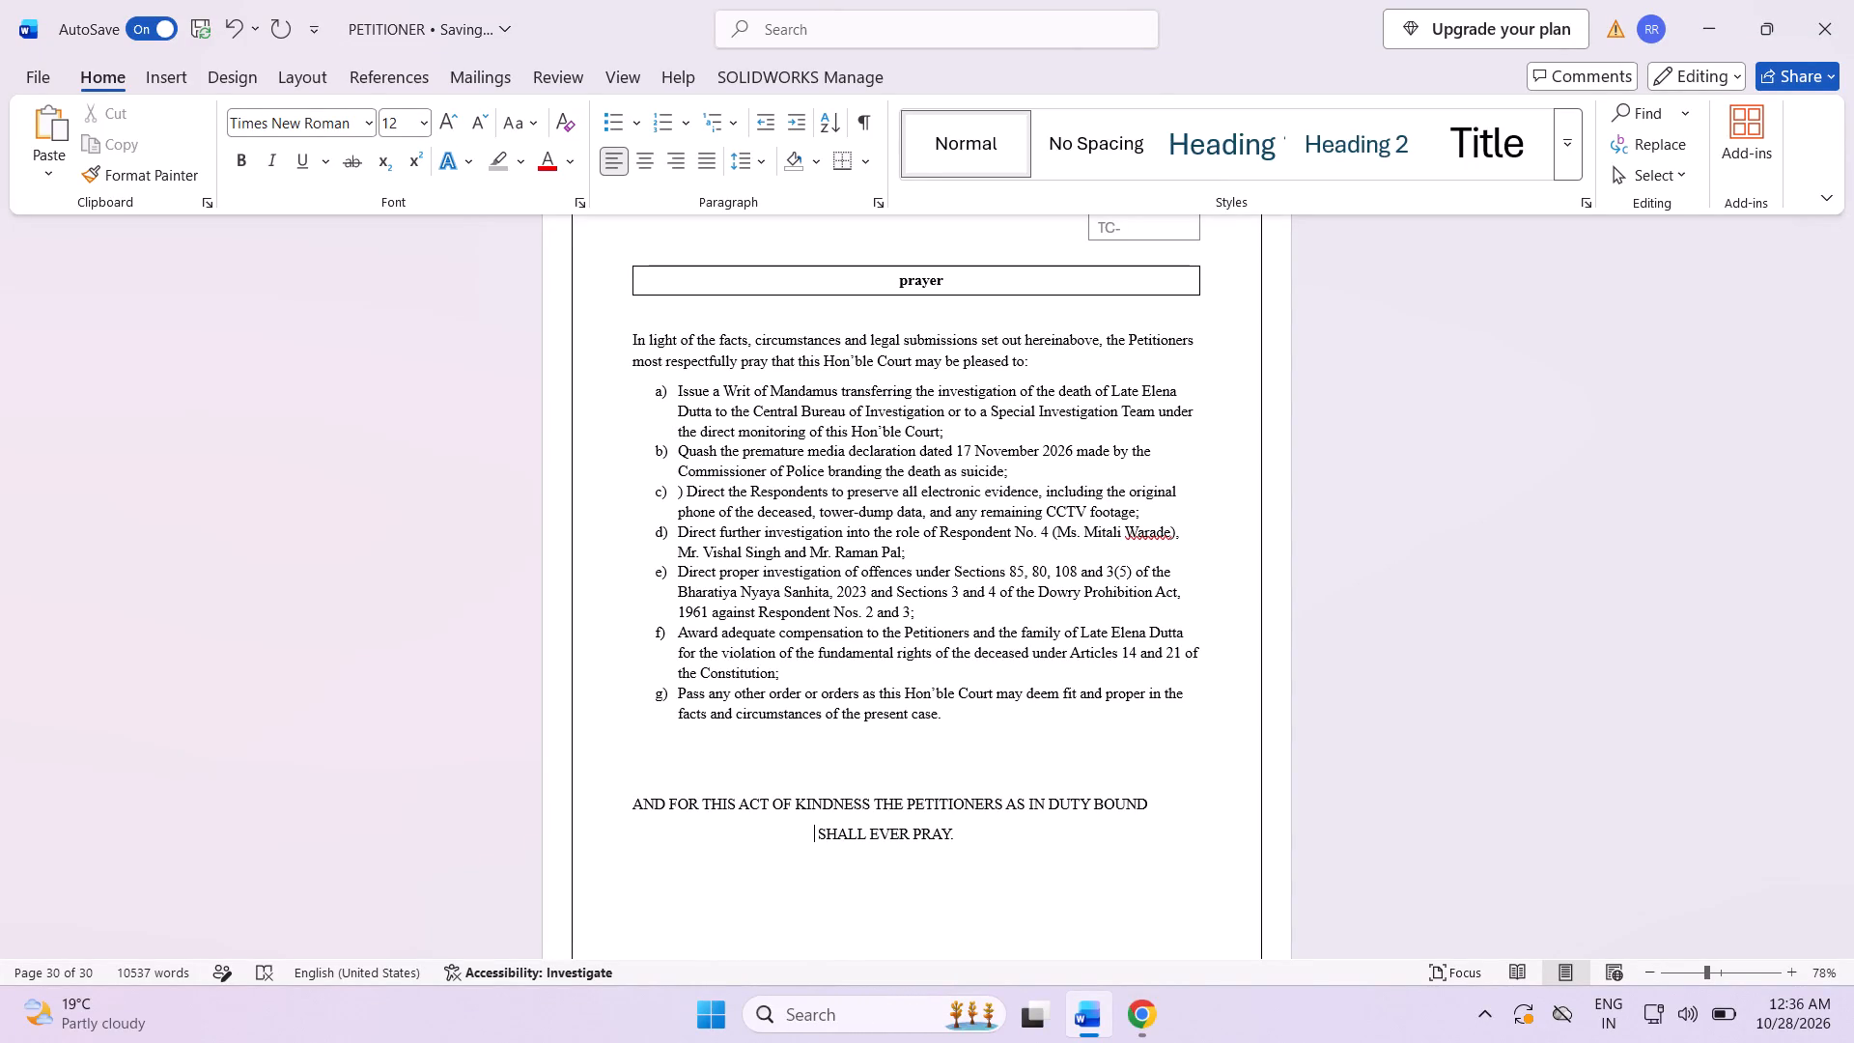
Push the "AND FOR THIS ACT OF KINDNESS" line inward by adding nine spaces before its first word.
{"action": "key", "text": "Up"}
{"action": "key", "text": "Left"}
{"action": "key", "text": "Left"}
{"action": "key", "text": "Left"}
{"action": "key", "text": "Left"}
{"action": "key", "text": "Left"}
{"action": "key", "text": "Left"}
{"action": "key", "text": "Left"}
{"action": "key", "text": "Left"}
{"action": "key", "text": "Left"}
{"action": "key", "text": "Left"}
{"action": "key", "text": "Left"}
{"action": "key", "text": "Left"}
{"action": "key", "text": "Left"}
{"action": "key", "text": "Left"}
{"action": "key", "text": "Left"}
{"action": "key", "text": "Left"}
{"action": "key", "text": "Left"}
{"action": "key", "text": "Left"}
{"action": "key", "text": "Left"}
{"action": "key", "text": "Left"}
{"action": "key", "text": "Left"}
{"action": "key", "text": "Left"}
{"action": "key", "text": "space"}
{"action": "key", "text": "space"}
{"action": "key", "text": "space"}
{"action": "key", "text": "space"}
{"action": "key", "text": "space"}
{"action": "key", "text": "space"}
{"action": "key", "text": "space"}
{"action": "key", "text": "space"}
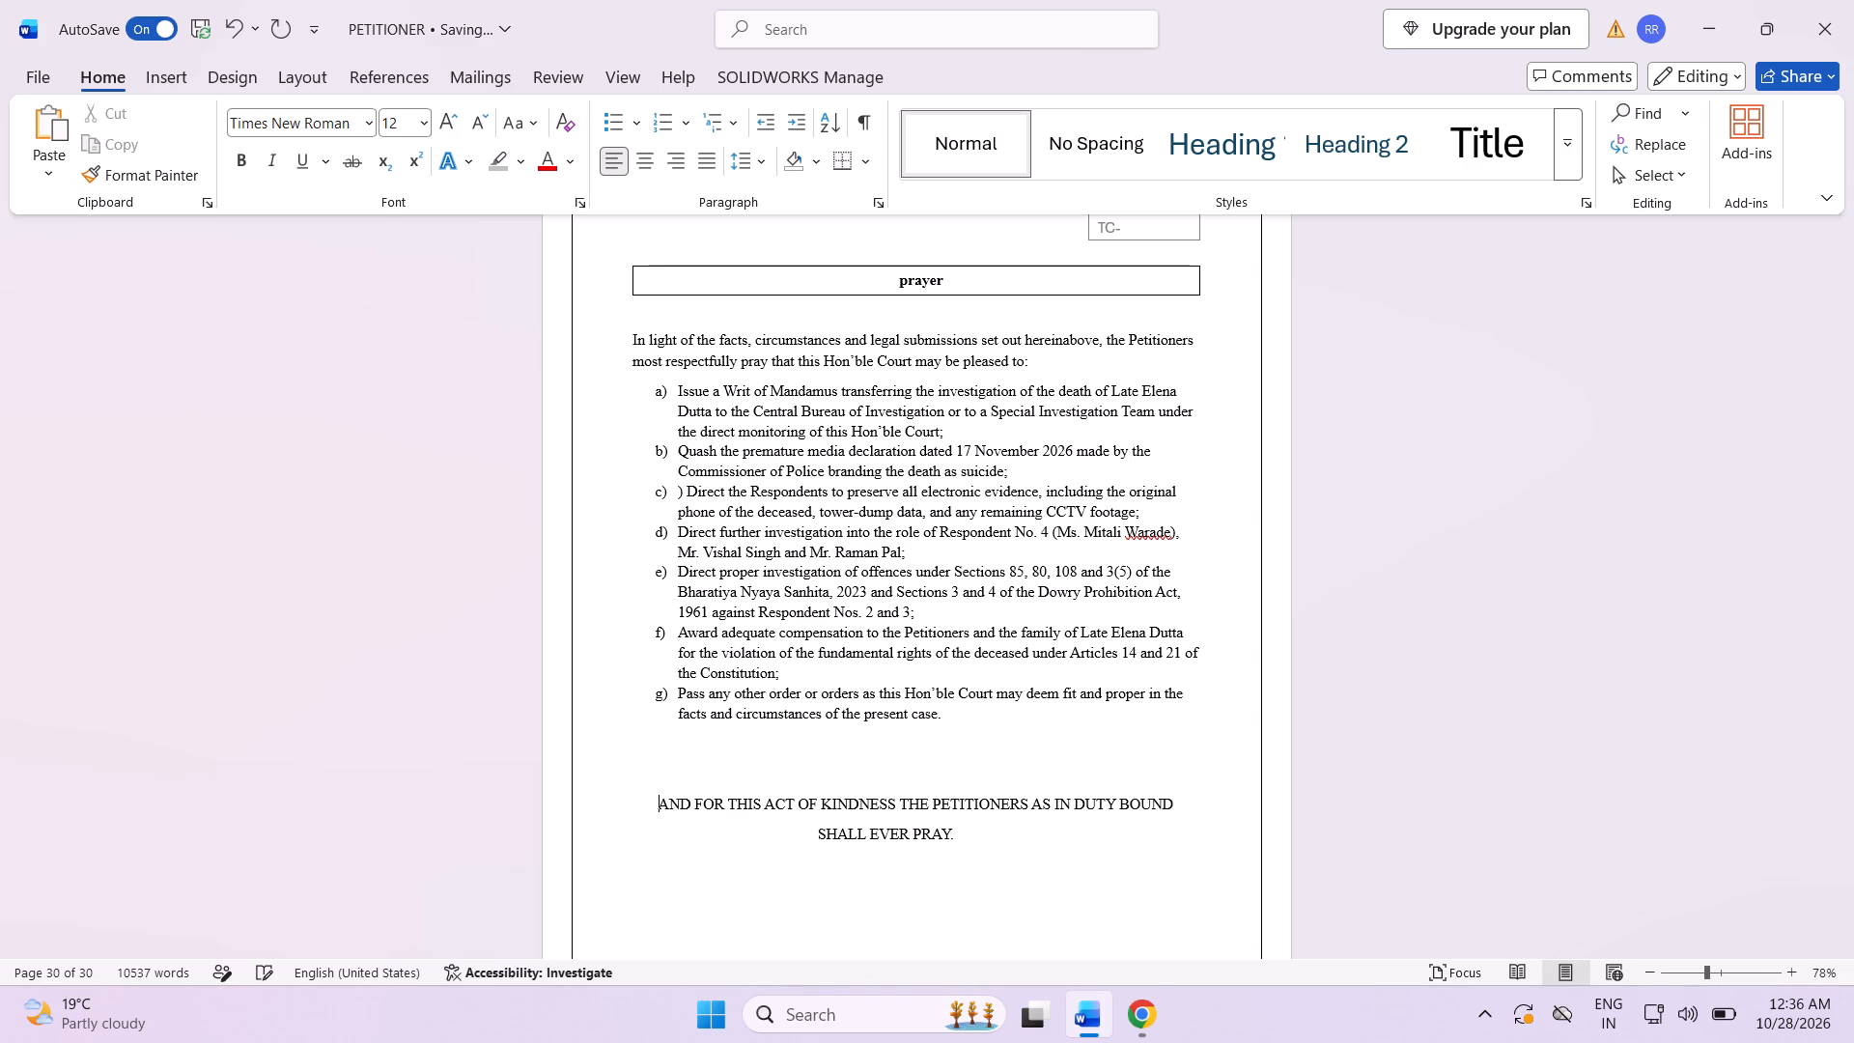
{"action": "key", "text": "space"}
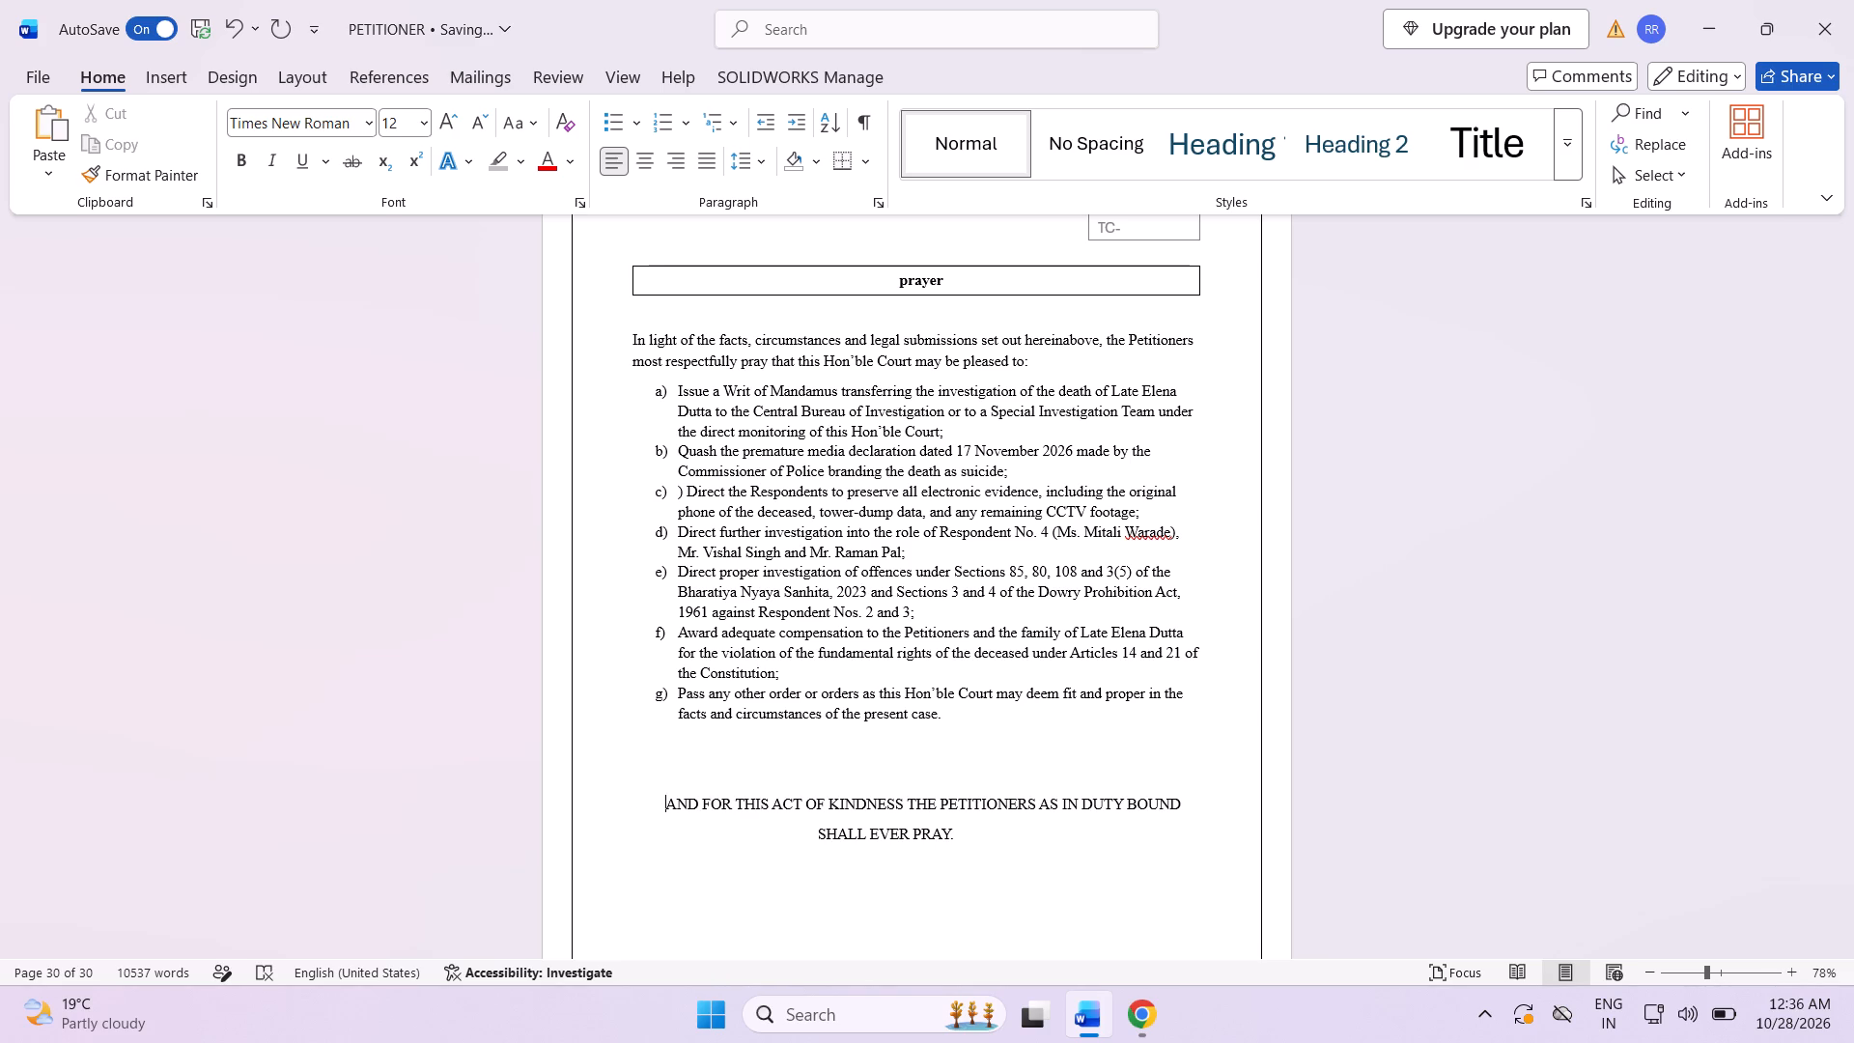
Shift "SHALL EVER PRAY." further inward with eight more spaces so it sits centred under the line above.
{"action": "key", "text": "Down"}
{"action": "key", "text": "Right"}
{"action": "key", "text": "Right"}
{"action": "key", "text": "Right"}
{"action": "key", "text": "Right"}
{"action": "key", "text": "Right"}
{"action": "key", "text": "Right"}
{"action": "key", "text": "Right"}
{"action": "key", "text": "Right"}
{"action": "key", "text": "Right"}
{"action": "key", "text": "Right"}
{"action": "key", "text": "Right"}
{"action": "key", "text": "Right"}
{"action": "key", "text": "Right"}
{"action": "key", "text": "Right"}
{"action": "key", "text": "Right"}
{"action": "key", "text": "Right"}
{"action": "key", "text": "Right"}
{"action": "key", "text": "Right"}
{"action": "key", "text": "Right"}
{"action": "key", "text": "Right"}
{"action": "key", "text": "Right"}
{"action": "key", "text": "Right"}
{"action": "key", "text": "space"}
{"action": "key", "text": "space"}
{"action": "key", "text": "space"}
{"action": "key", "text": "space"}
{"action": "key", "text": "space"}
{"action": "key", "text": "space"}
{"action": "key", "text": "space"}
{"action": "key", "text": "space"}
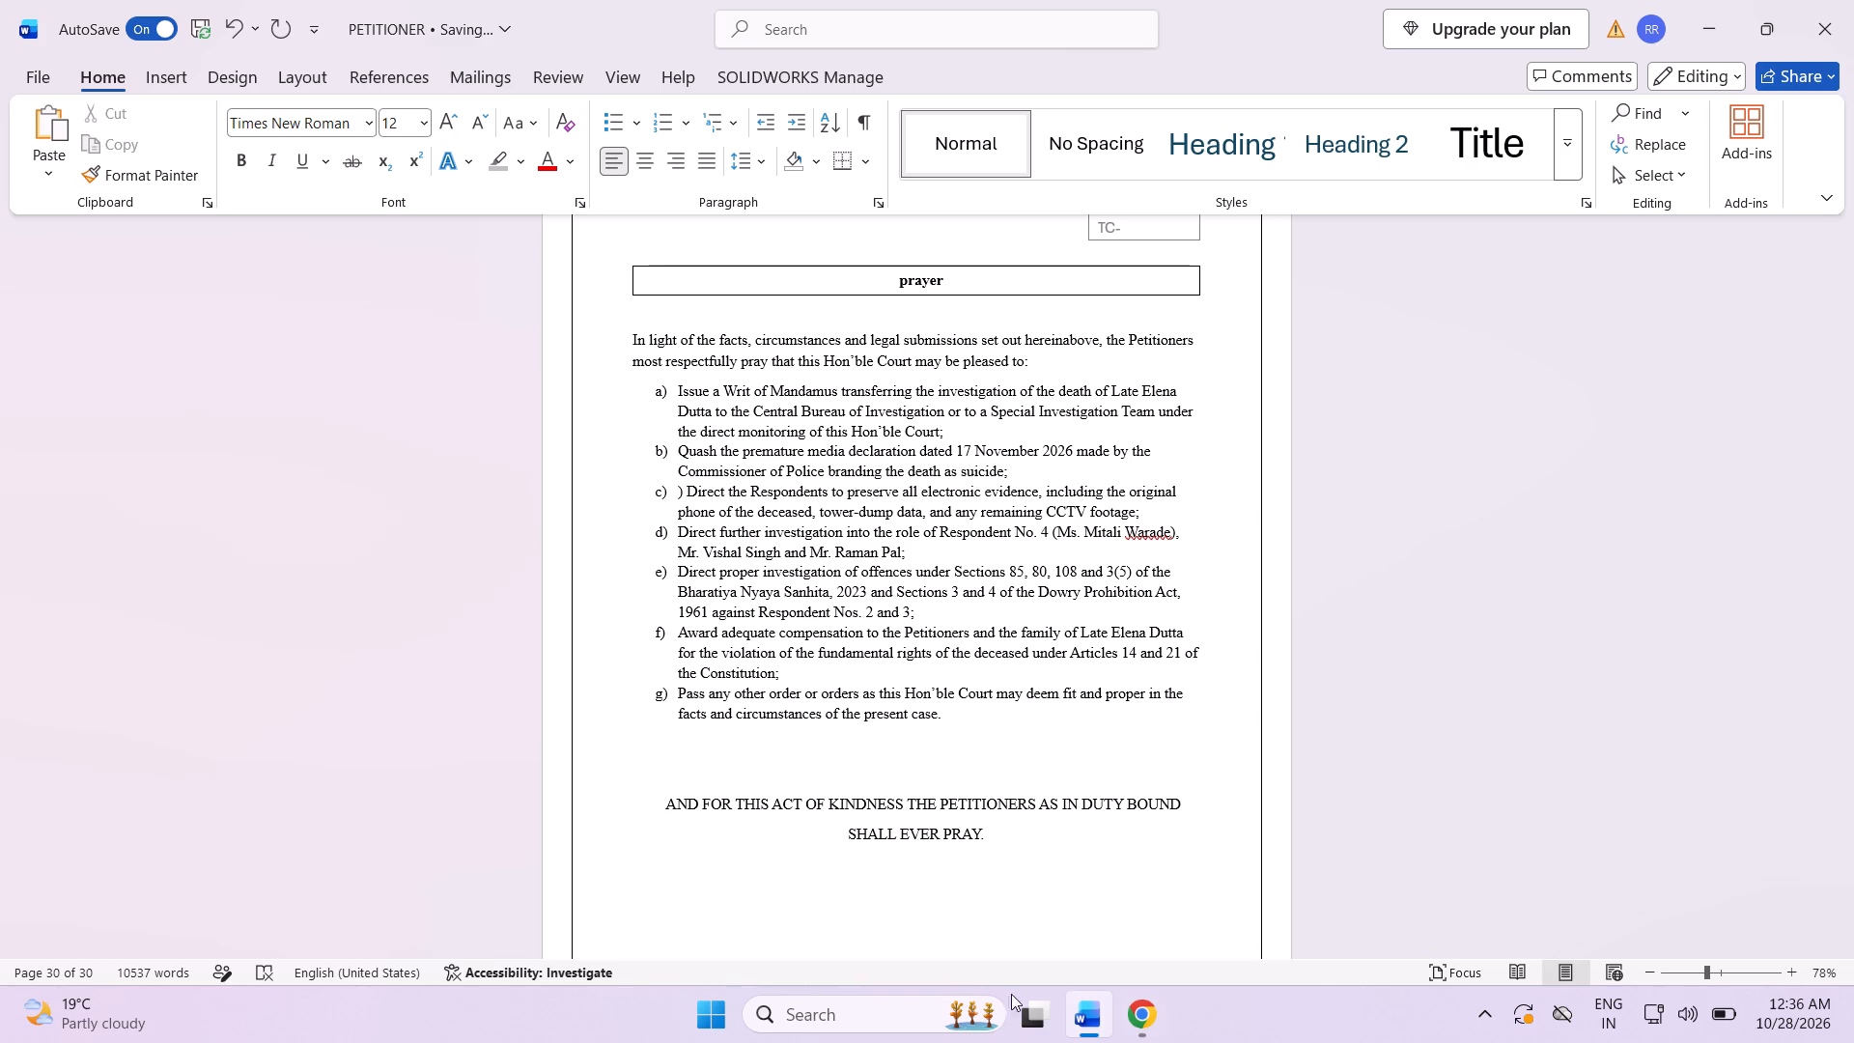
Make the two closing lines, from "AND FOR THIS ACT" through "SHALL EVER PRAY.", bold.
{"action": "left_click_drag", "start_coordinate": [661, 806], "coordinate": [977, 856]}
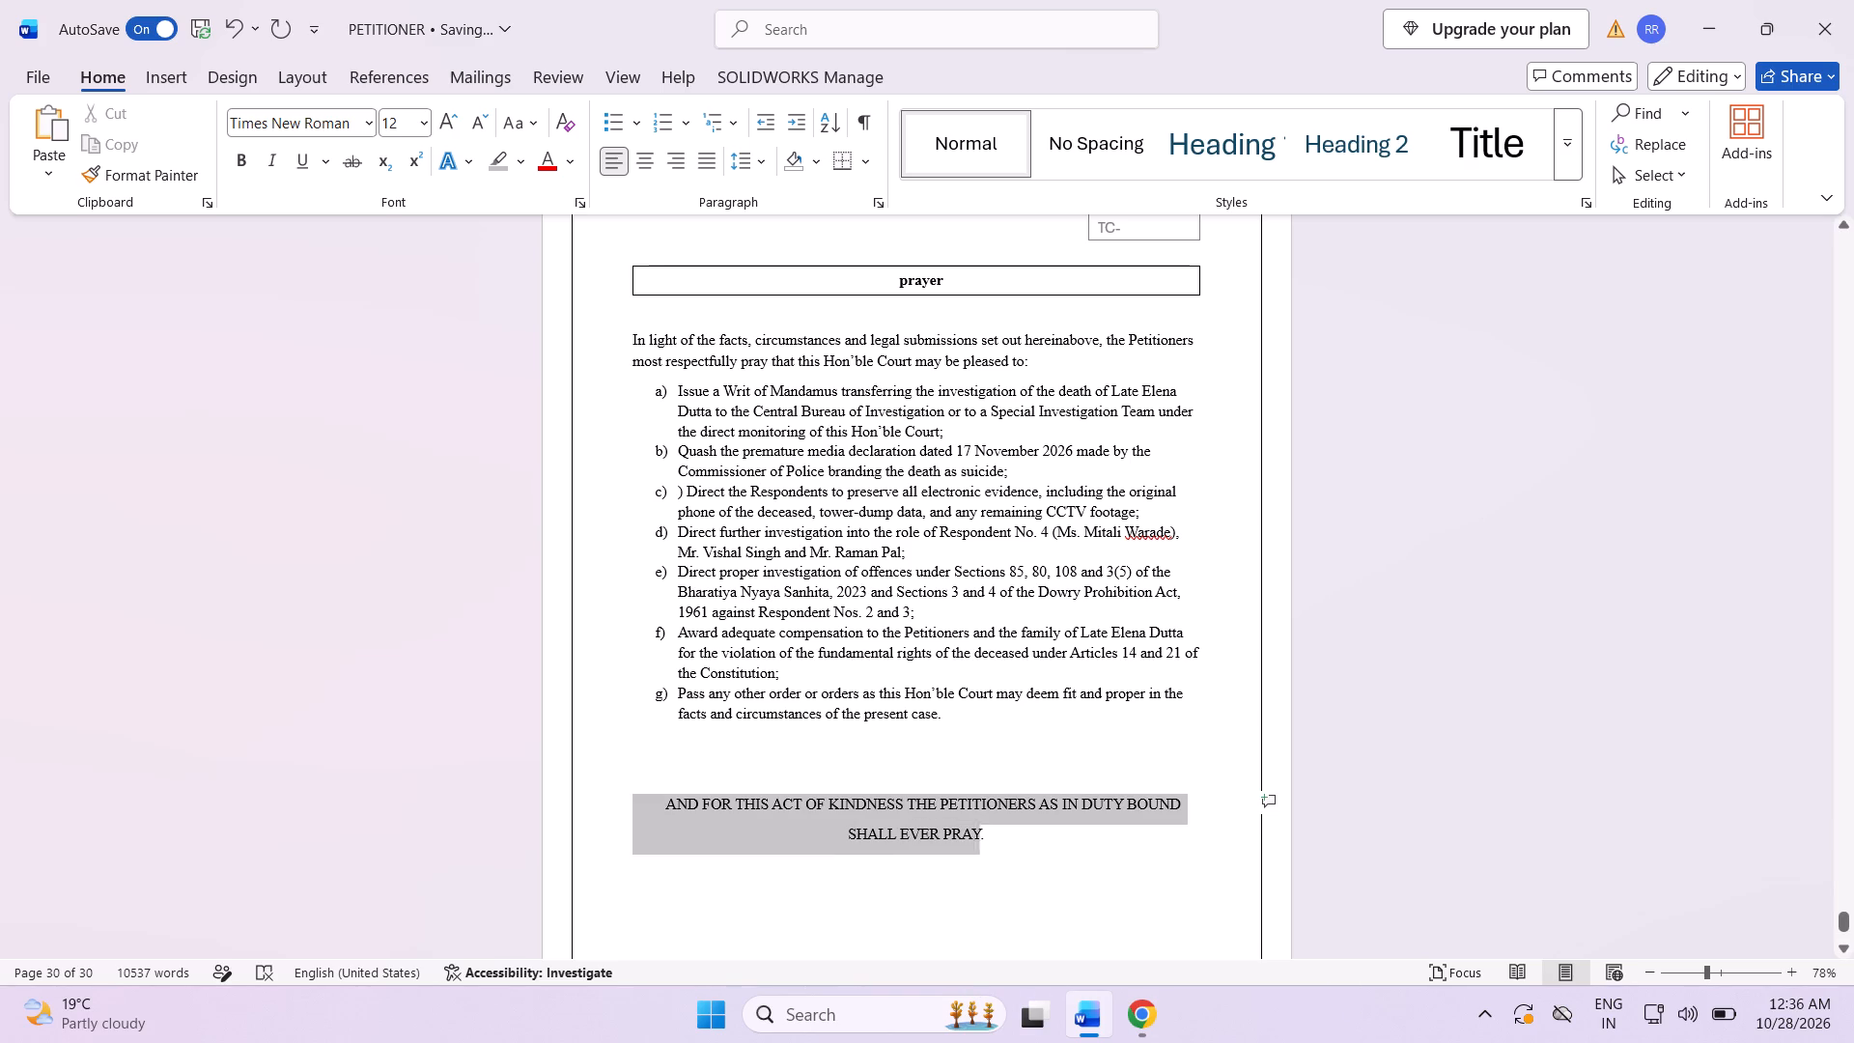
{"action": "left_click_drag", "start_coordinate": [977, 856], "coordinate": [1019, 853]}
{"action": "left_click", "coordinate": [1037, 809]}
{"action": "left_click", "coordinate": [1055, 887]}
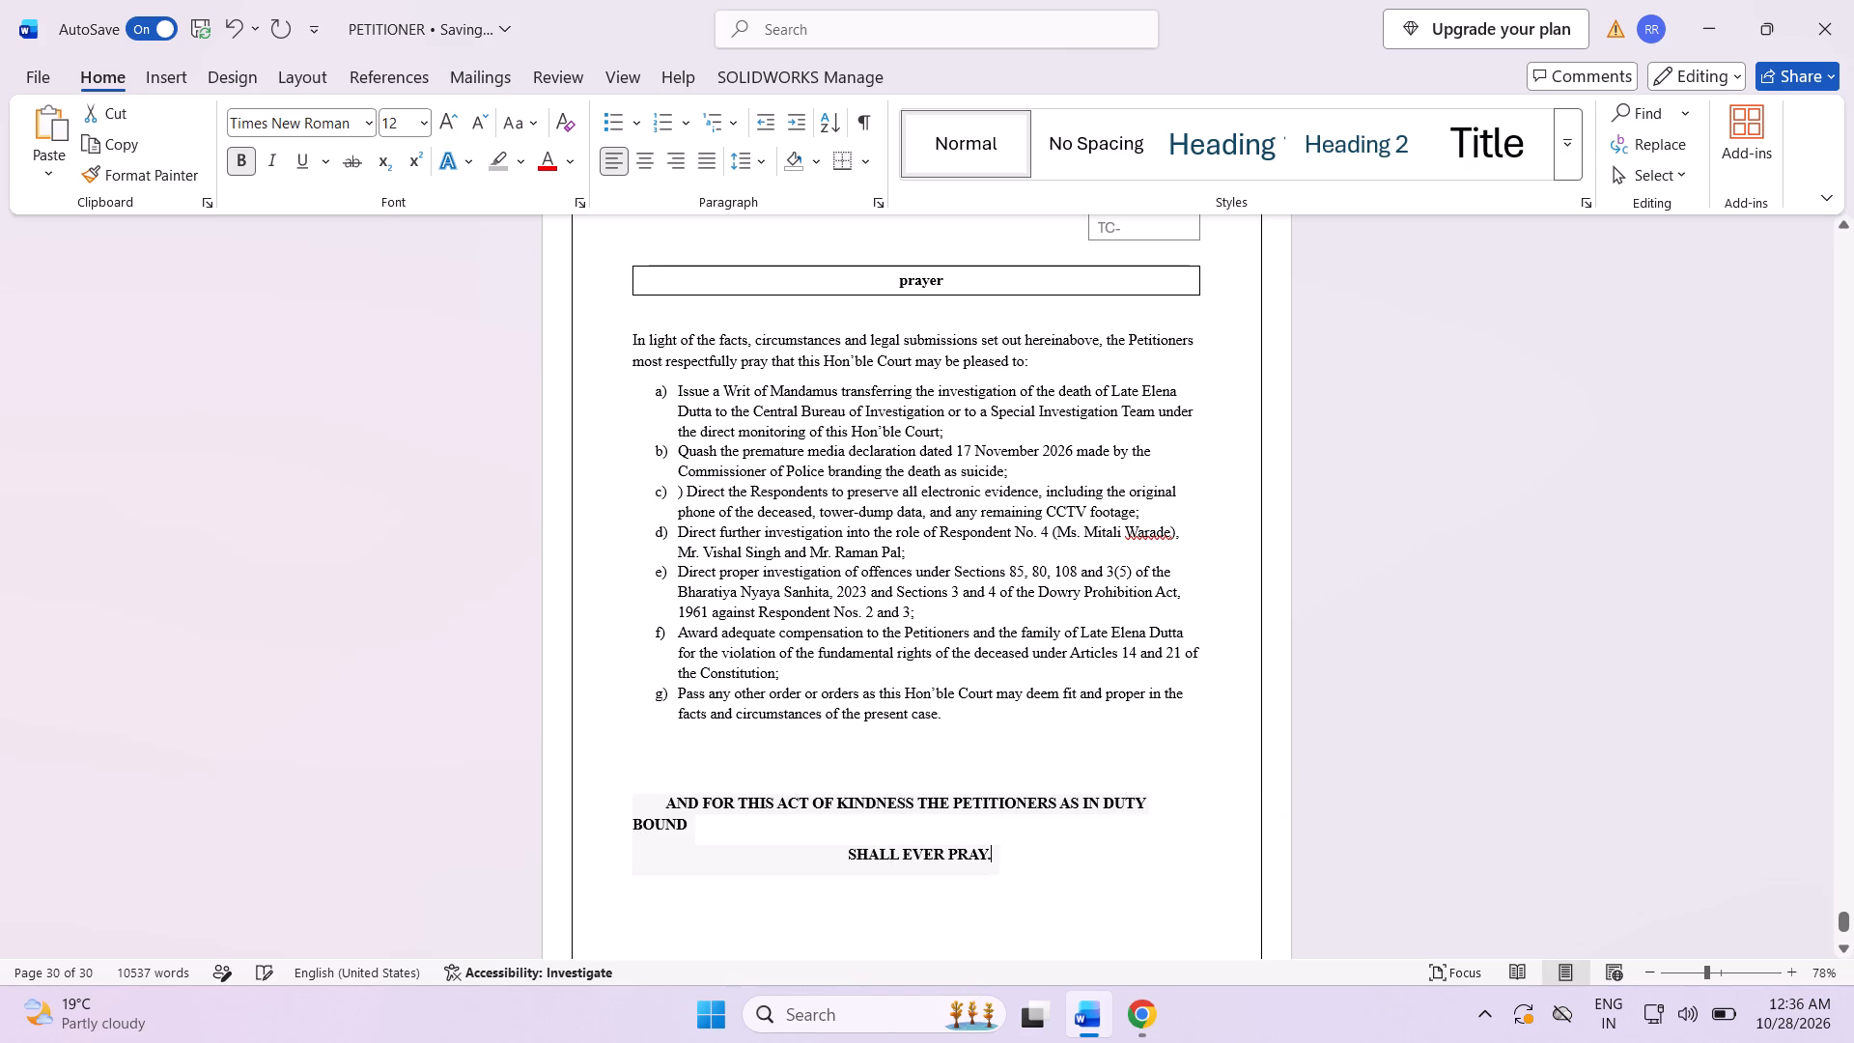
Delete the space before the wrapped word "BOUND" to pull it back onto the first closing line.
{"action": "left_click", "coordinate": [632, 827]}
{"action": "key", "text": "BackSpace"}
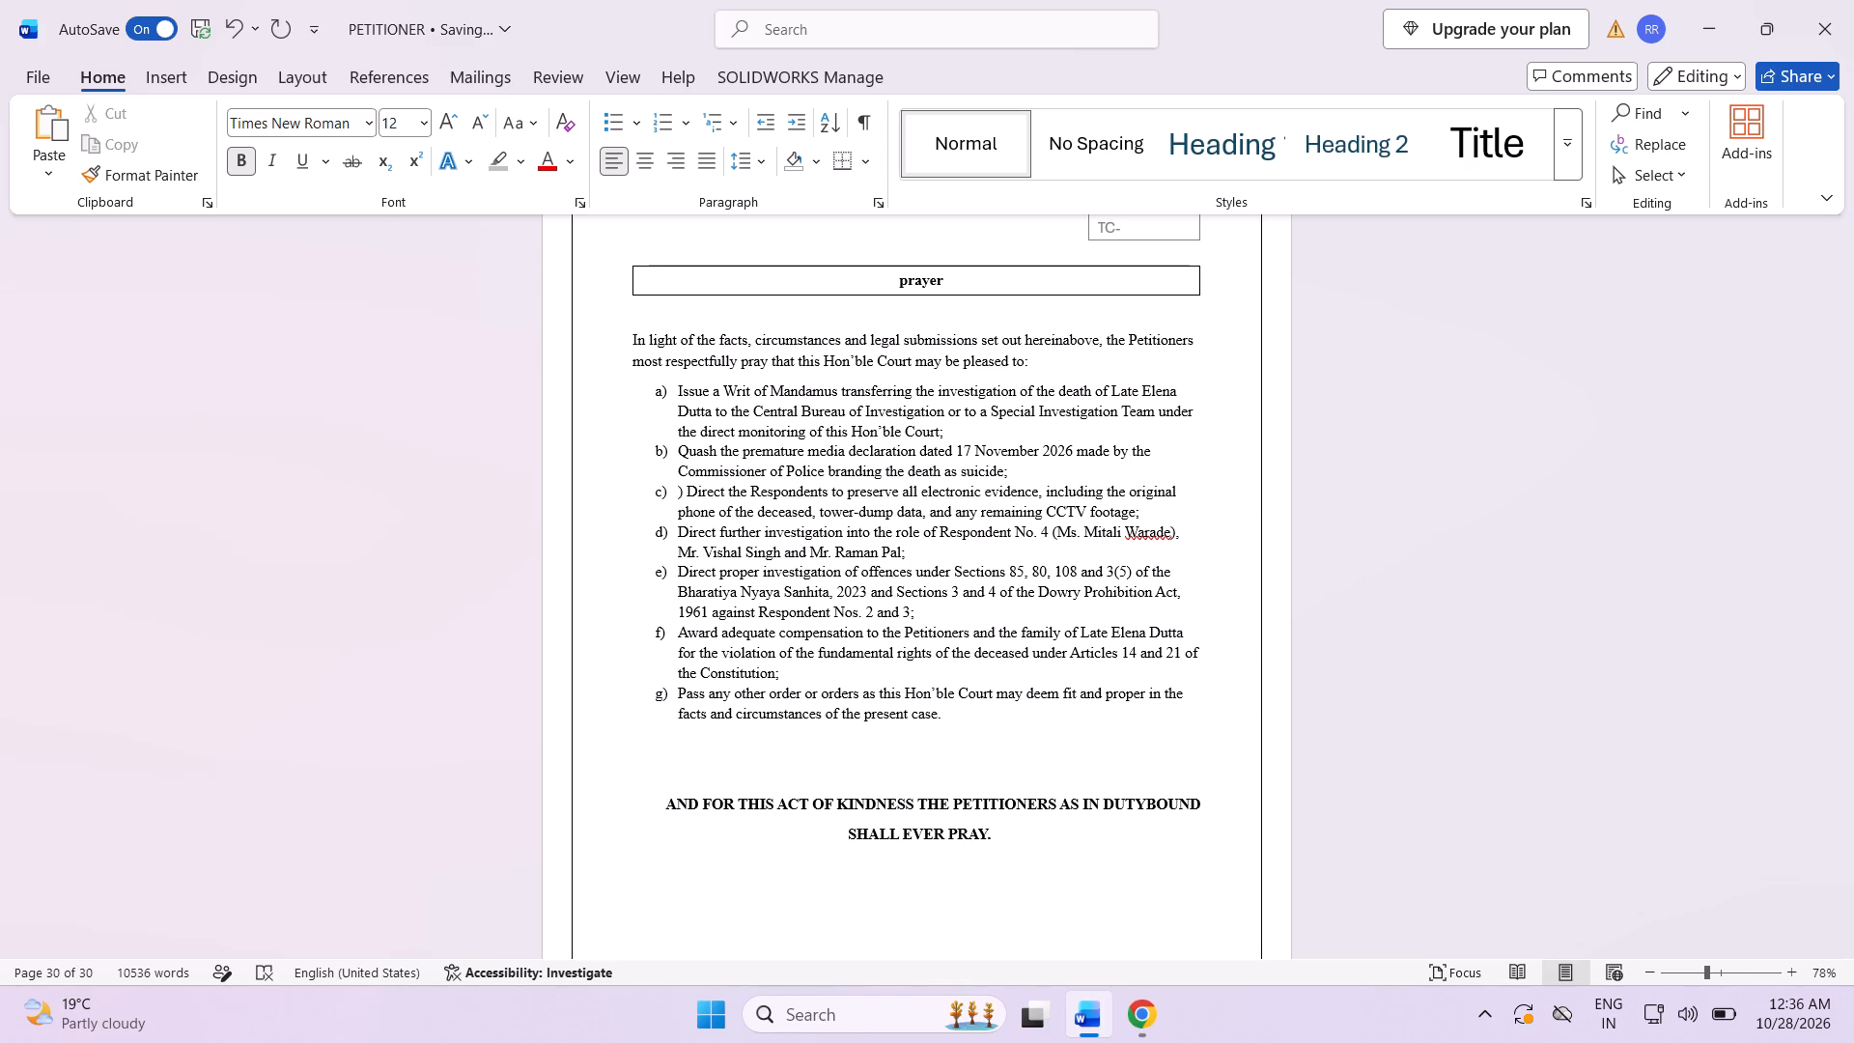
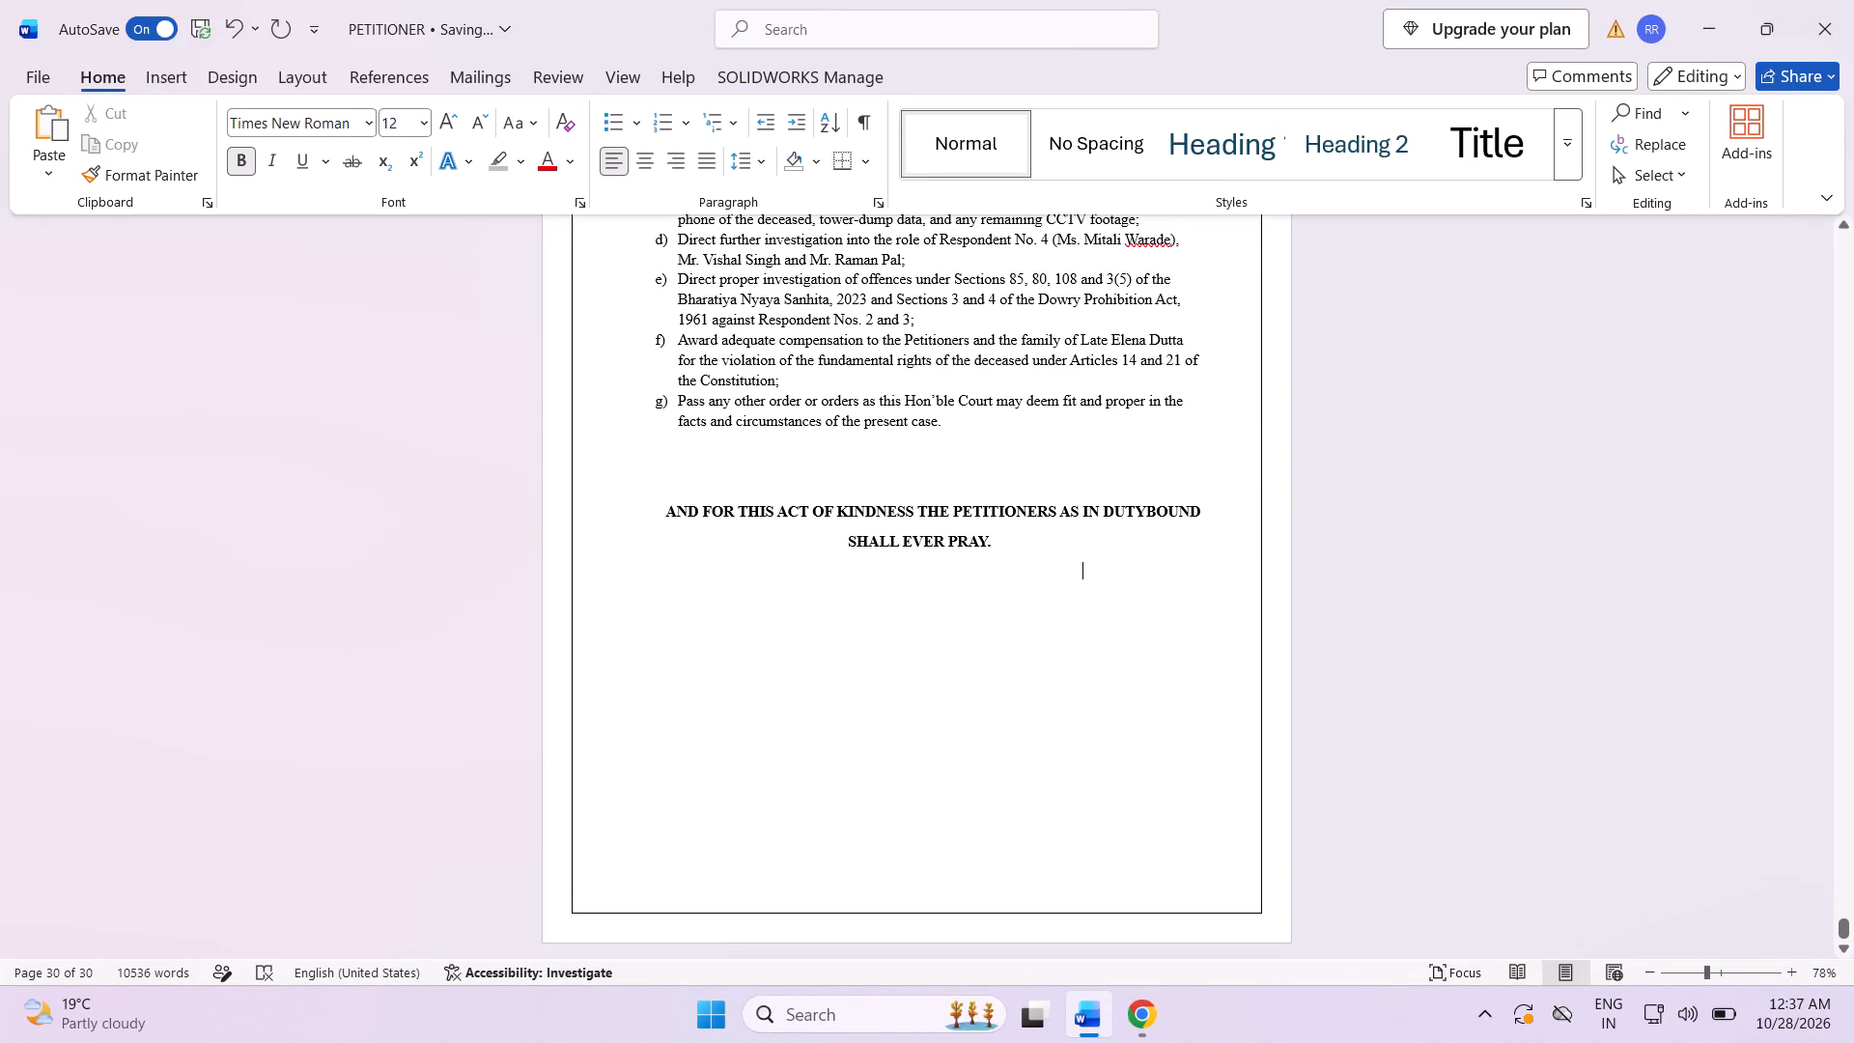
Paste the sentence "All of which is most respectfully submitted." on the indented line below "SHALL EVER PRAY.".
{"action": "key", "text": "ctrl+v"}
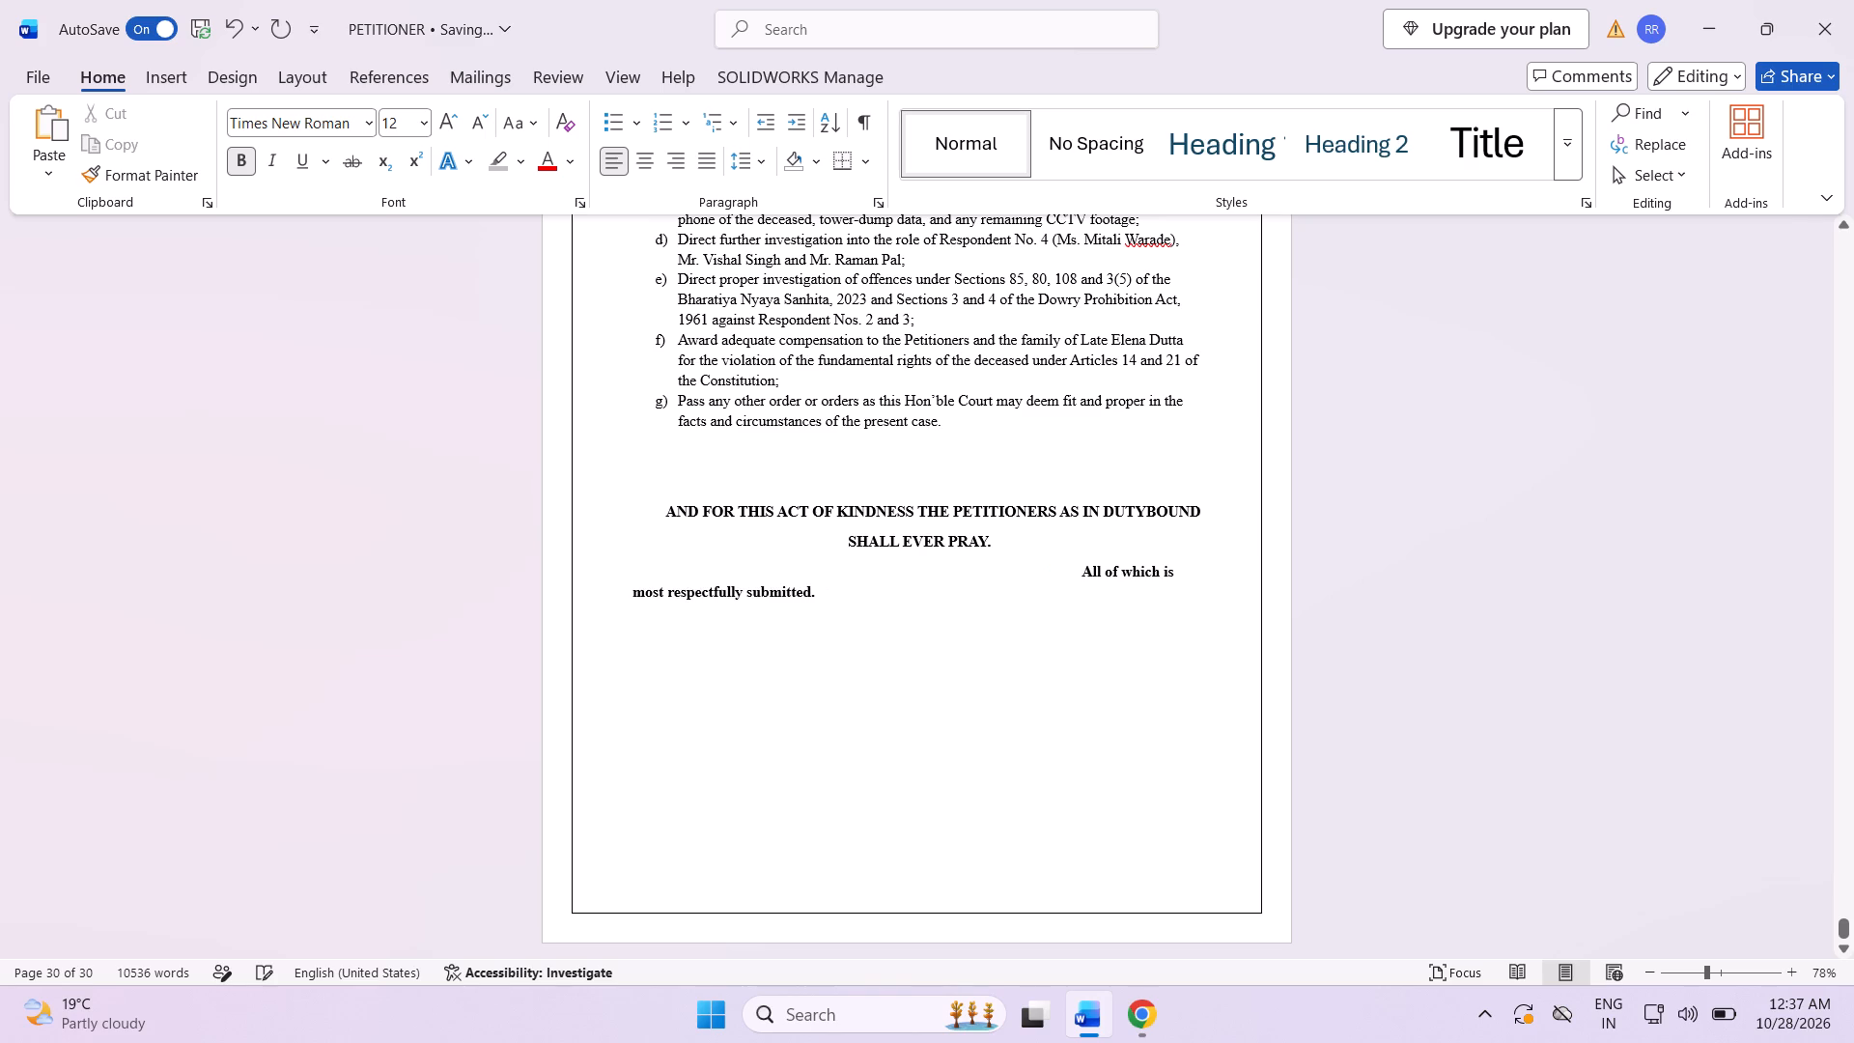
Try a line break before the wrapped word "most", remove it, and delete the space between "is" and "most".
{"action": "left_click", "coordinate": [629, 597]}
{"action": "key", "text": "Return"}
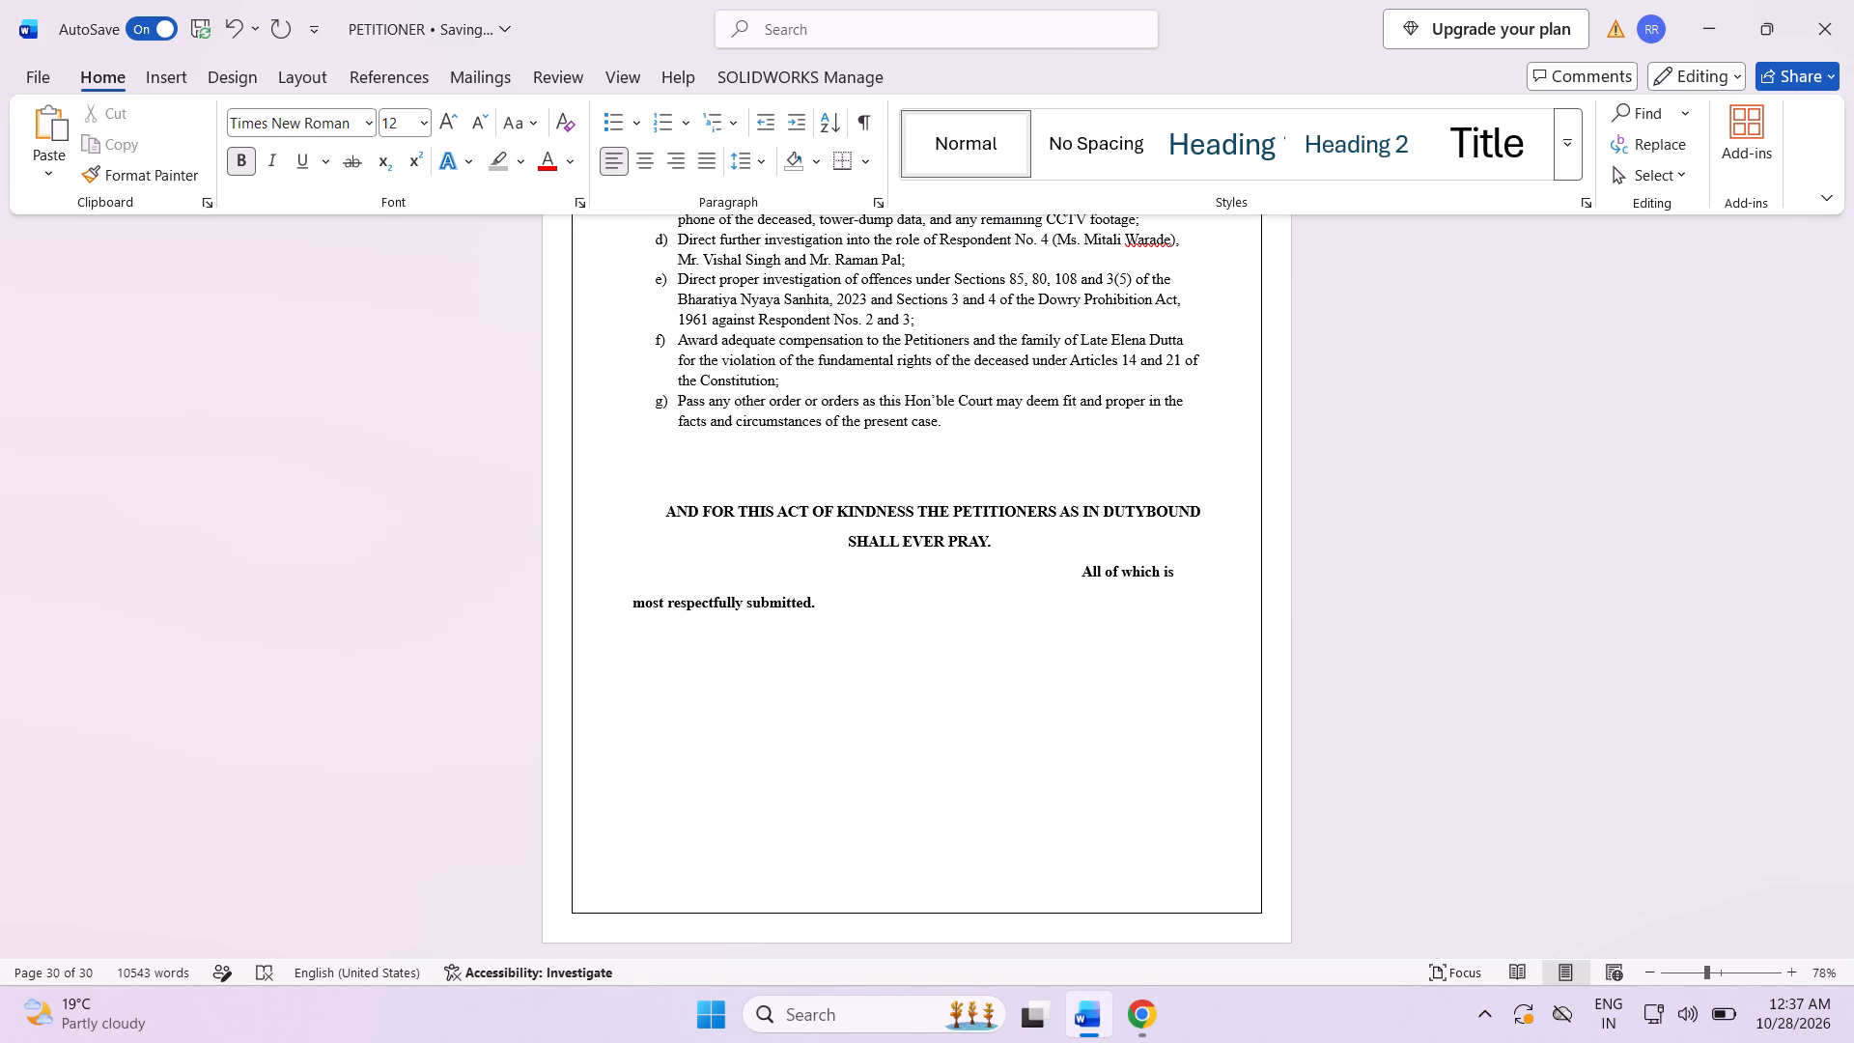
{"action": "key", "text": "BackSpace"}
{"action": "key", "text": "BackSpace"}
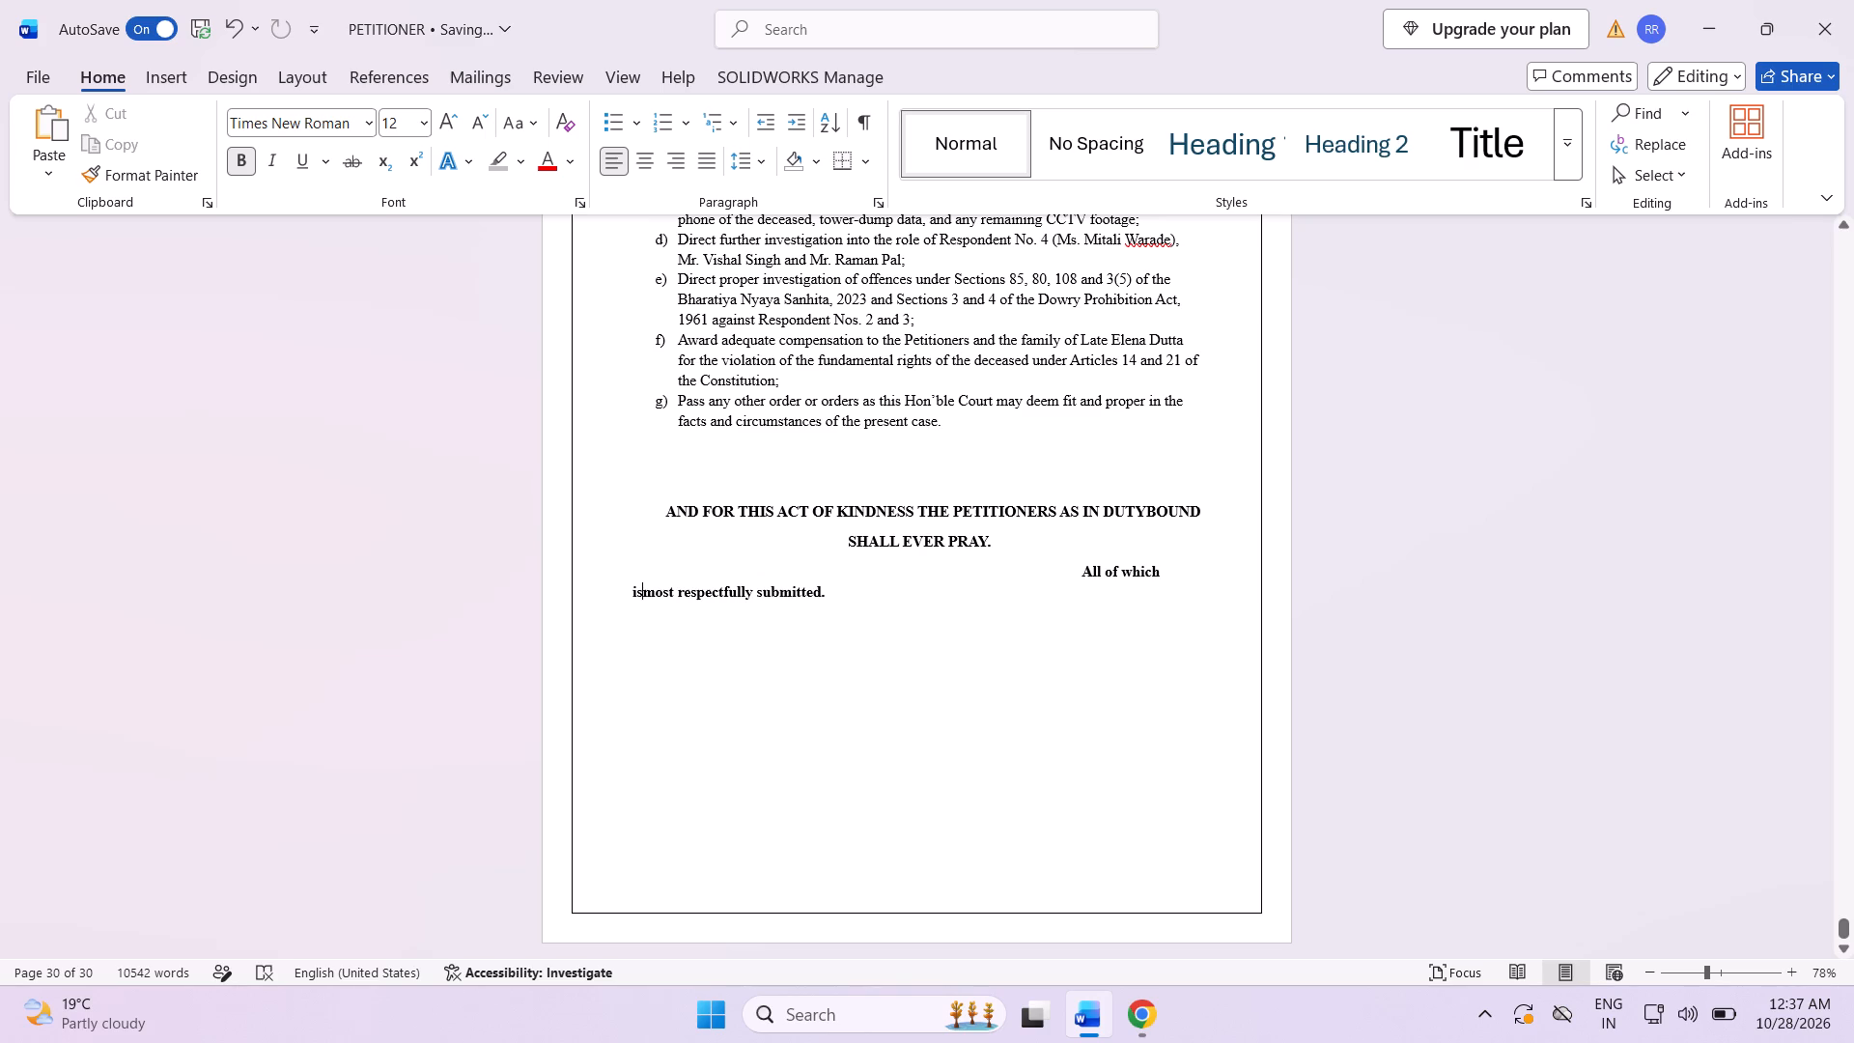
{"action": "left_click", "coordinate": [1165, 573]}
Delete 41 of the spaces before "All of which" so the whole submission sentence fits on one line.
{"action": "left_click", "coordinate": [1079, 571]}
{"action": "key", "text": "BackSpace"}
{"action": "key", "text": "BackSpace"}
{"action": "key", "text": "BackSpace"}
{"action": "key", "text": "BackSpace"}
{"action": "key", "text": "BackSpace"}
{"action": "key", "text": "BackSpace"}
{"action": "key", "text": "BackSpace"}
{"action": "key", "text": "BackSpace"}
{"action": "key", "text": "BackSpace"}
{"action": "key", "text": "BackSpace"}
{"action": "key", "text": "BackSpace"}
{"action": "key", "text": "BackSpace"}
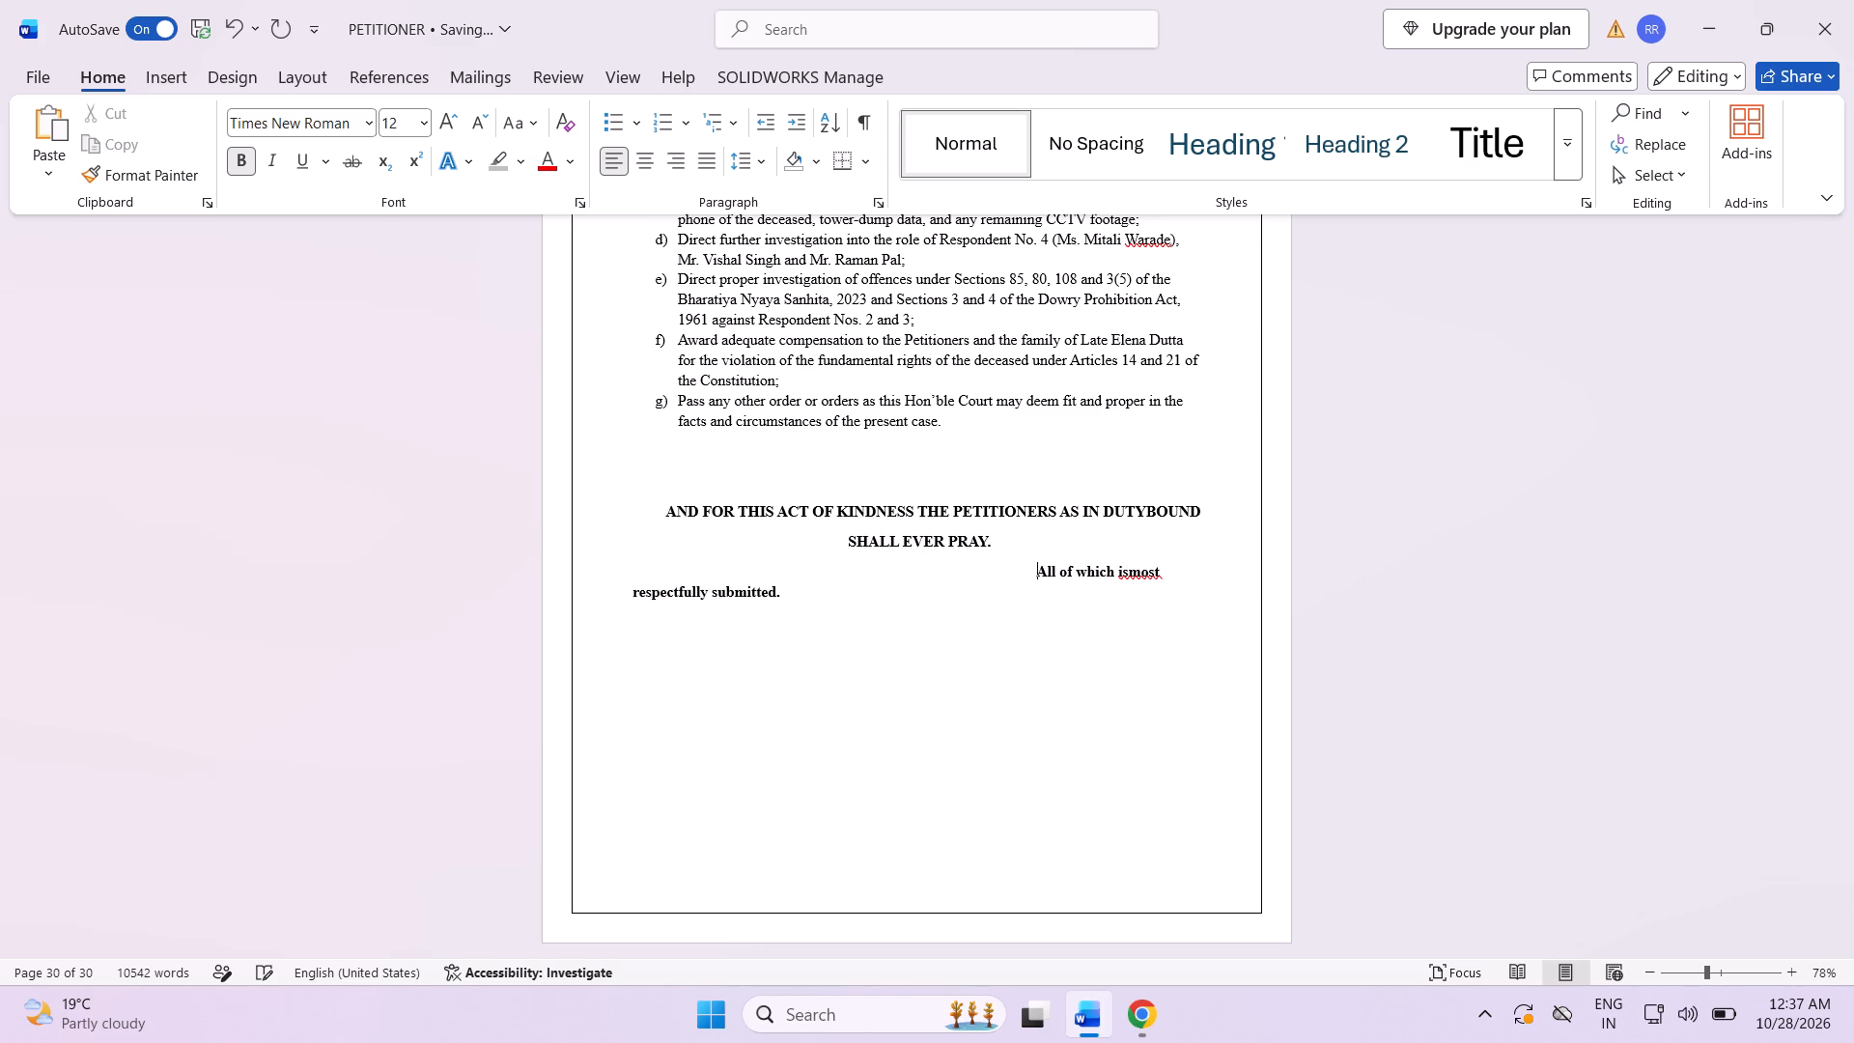
{"action": "key", "text": "BackSpace"}
{"action": "key", "text": "BackSpace"}
{"action": "key", "text": "BackSpace"}
{"action": "key", "text": "BackSpace"}
{"action": "key", "text": "BackSpace"}
{"action": "key", "text": "BackSpace"}
{"action": "key", "text": "BackSpace"}
{"action": "key", "text": "BackSpace"}
{"action": "key", "text": "BackSpace"}
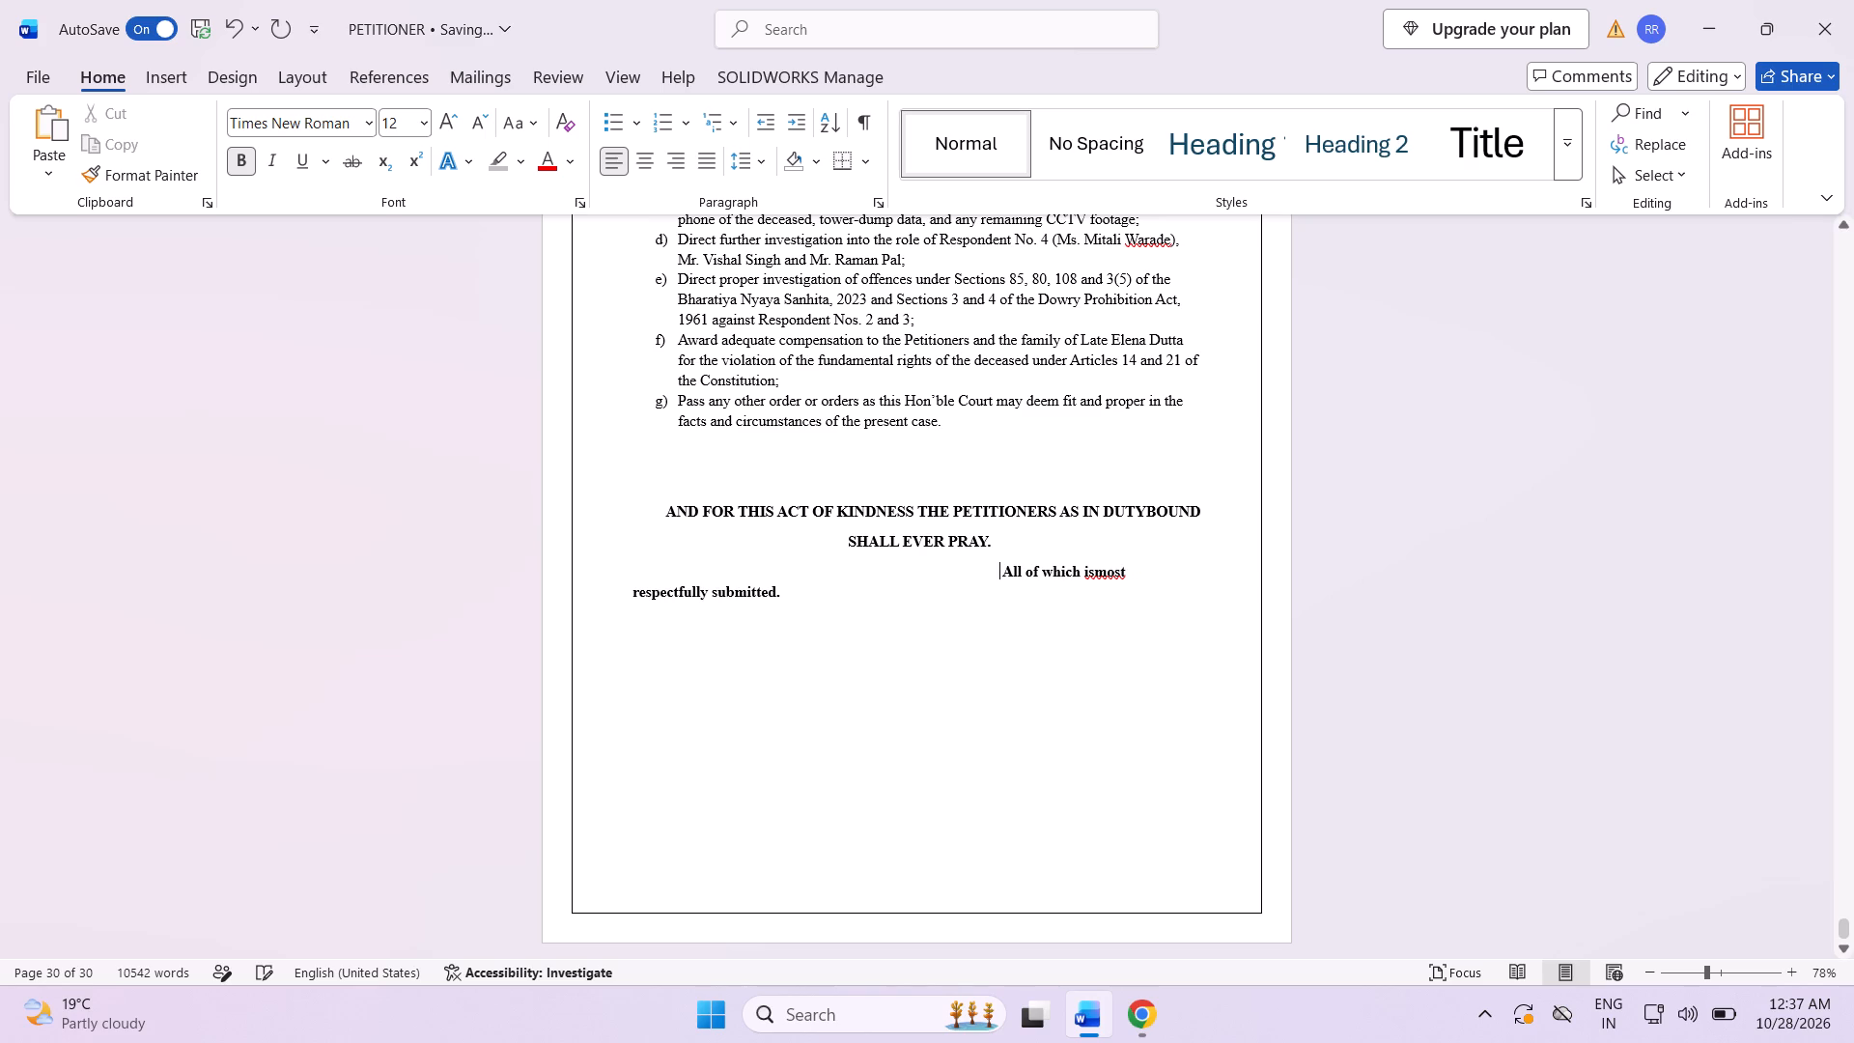
{"action": "key", "text": "BackSpace"}
{"action": "key", "text": "BackSpace"}
{"action": "key", "text": "BackSpace"}
{"action": "key", "text": "BackSpace"}
{"action": "key", "text": "BackSpace"}
{"action": "key", "text": "BackSpace"}
{"action": "key", "text": "BackSpace"}
{"action": "key", "text": "BackSpace"}
{"action": "key", "text": "BackSpace"}
{"action": "key", "text": "BackSpace"}
{"action": "key", "text": "BackSpace"}
{"action": "key", "text": "BackSpace"}
{"action": "key", "text": "BackSpace"}
{"action": "key", "text": "BackSpace"}
{"action": "key", "text": "BackSpace"}
{"action": "key", "text": "BackSpace"}
{"action": "key", "text": "BackSpace"}
{"action": "key", "text": "BackSpace"}
{"action": "key", "text": "BackSpace"}
{"action": "key", "text": "BackSpace"}
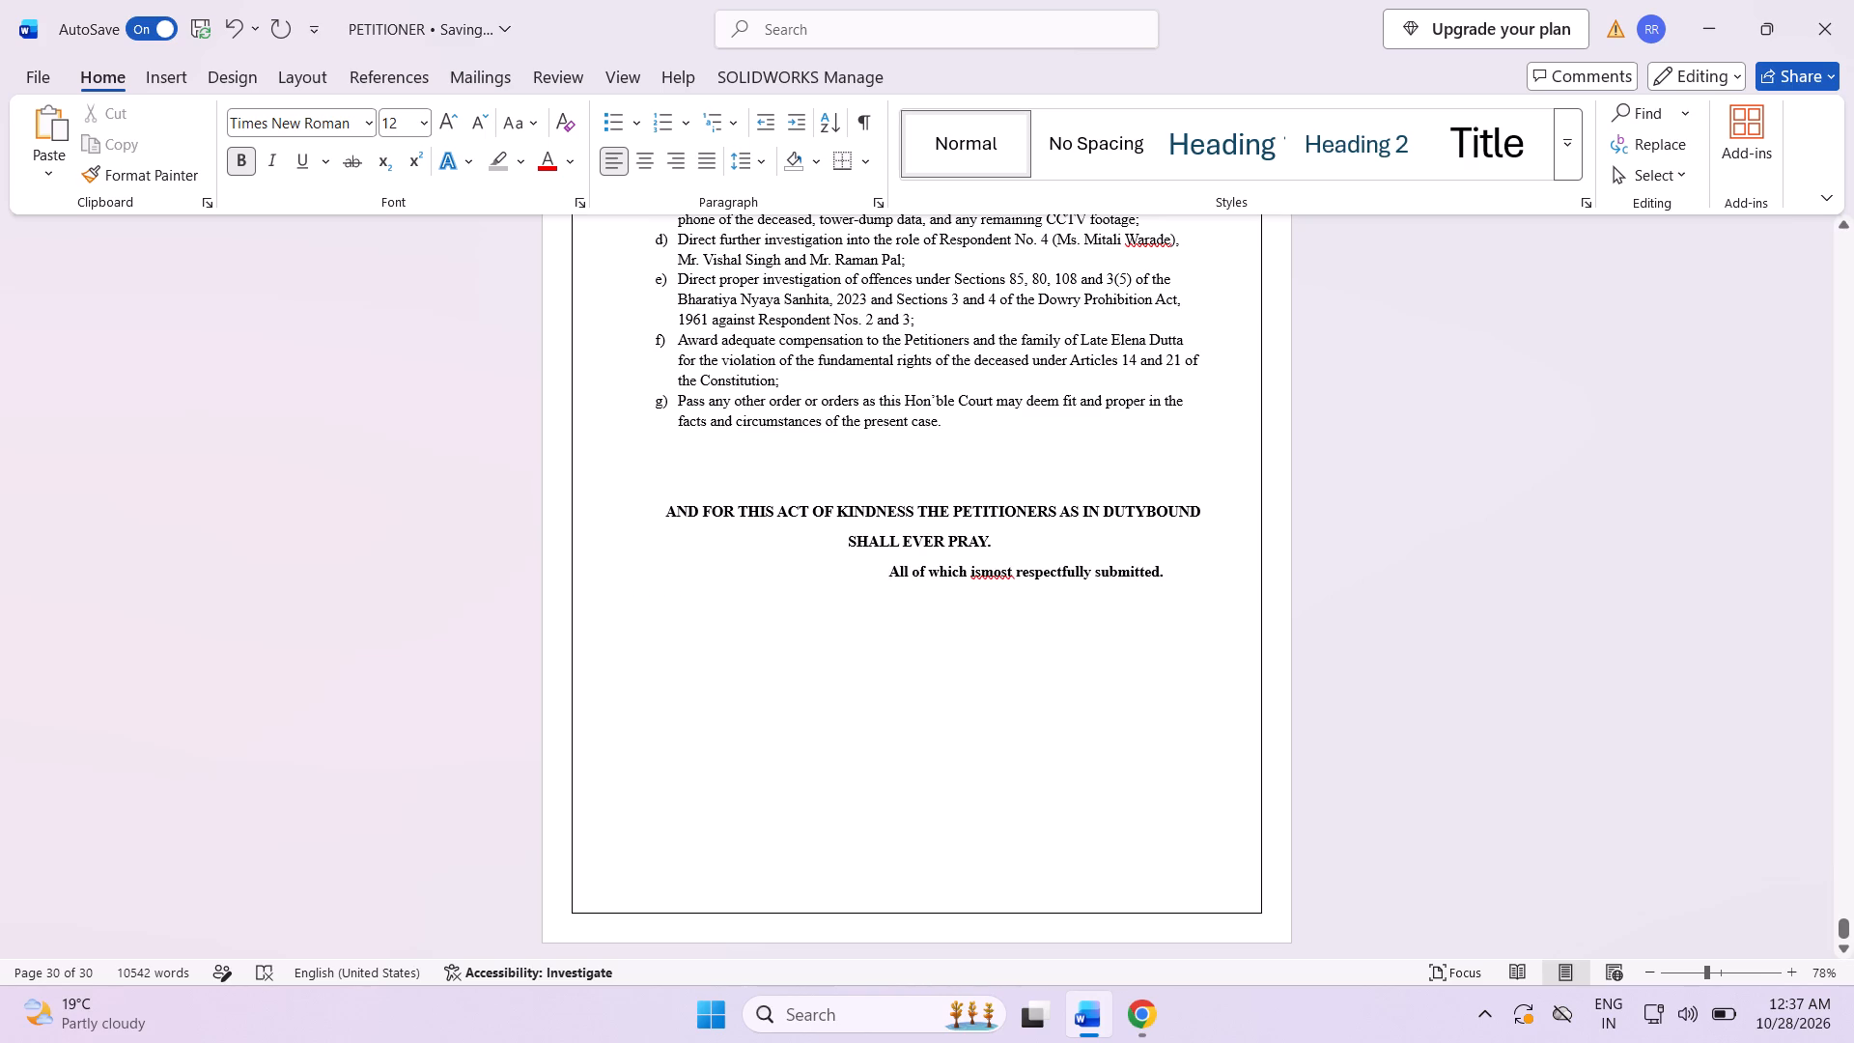
Push the "All of which" line back inward by adding eleven spaces before its first word.
{"action": "key", "text": "space"}
{"action": "key", "text": "space"}
{"action": "key", "text": "space"}
{"action": "key", "text": "space"}
{"action": "key", "text": "space"}
{"action": "key", "text": "space"}
{"action": "key", "text": "space"}
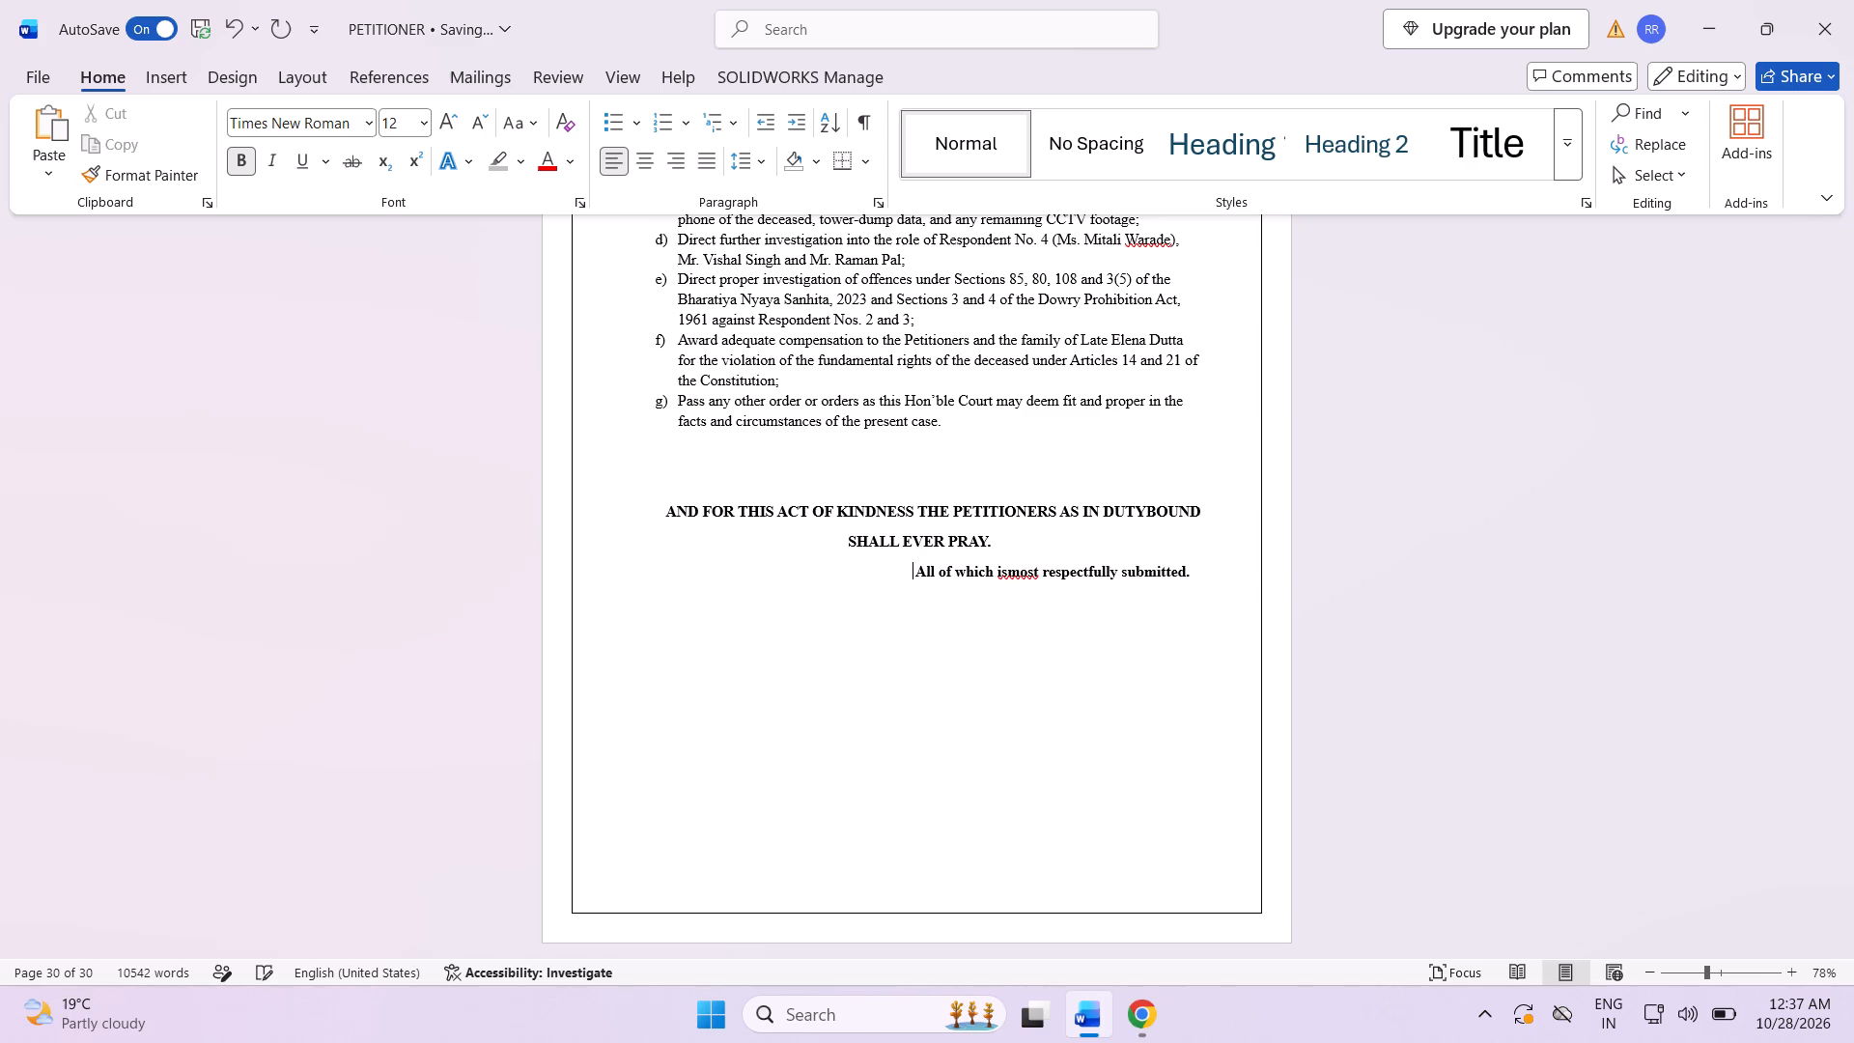
{"action": "key", "text": "space"}
{"action": "key", "text": "space"}
{"action": "key", "text": "space"}
{"action": "key", "text": "space"}
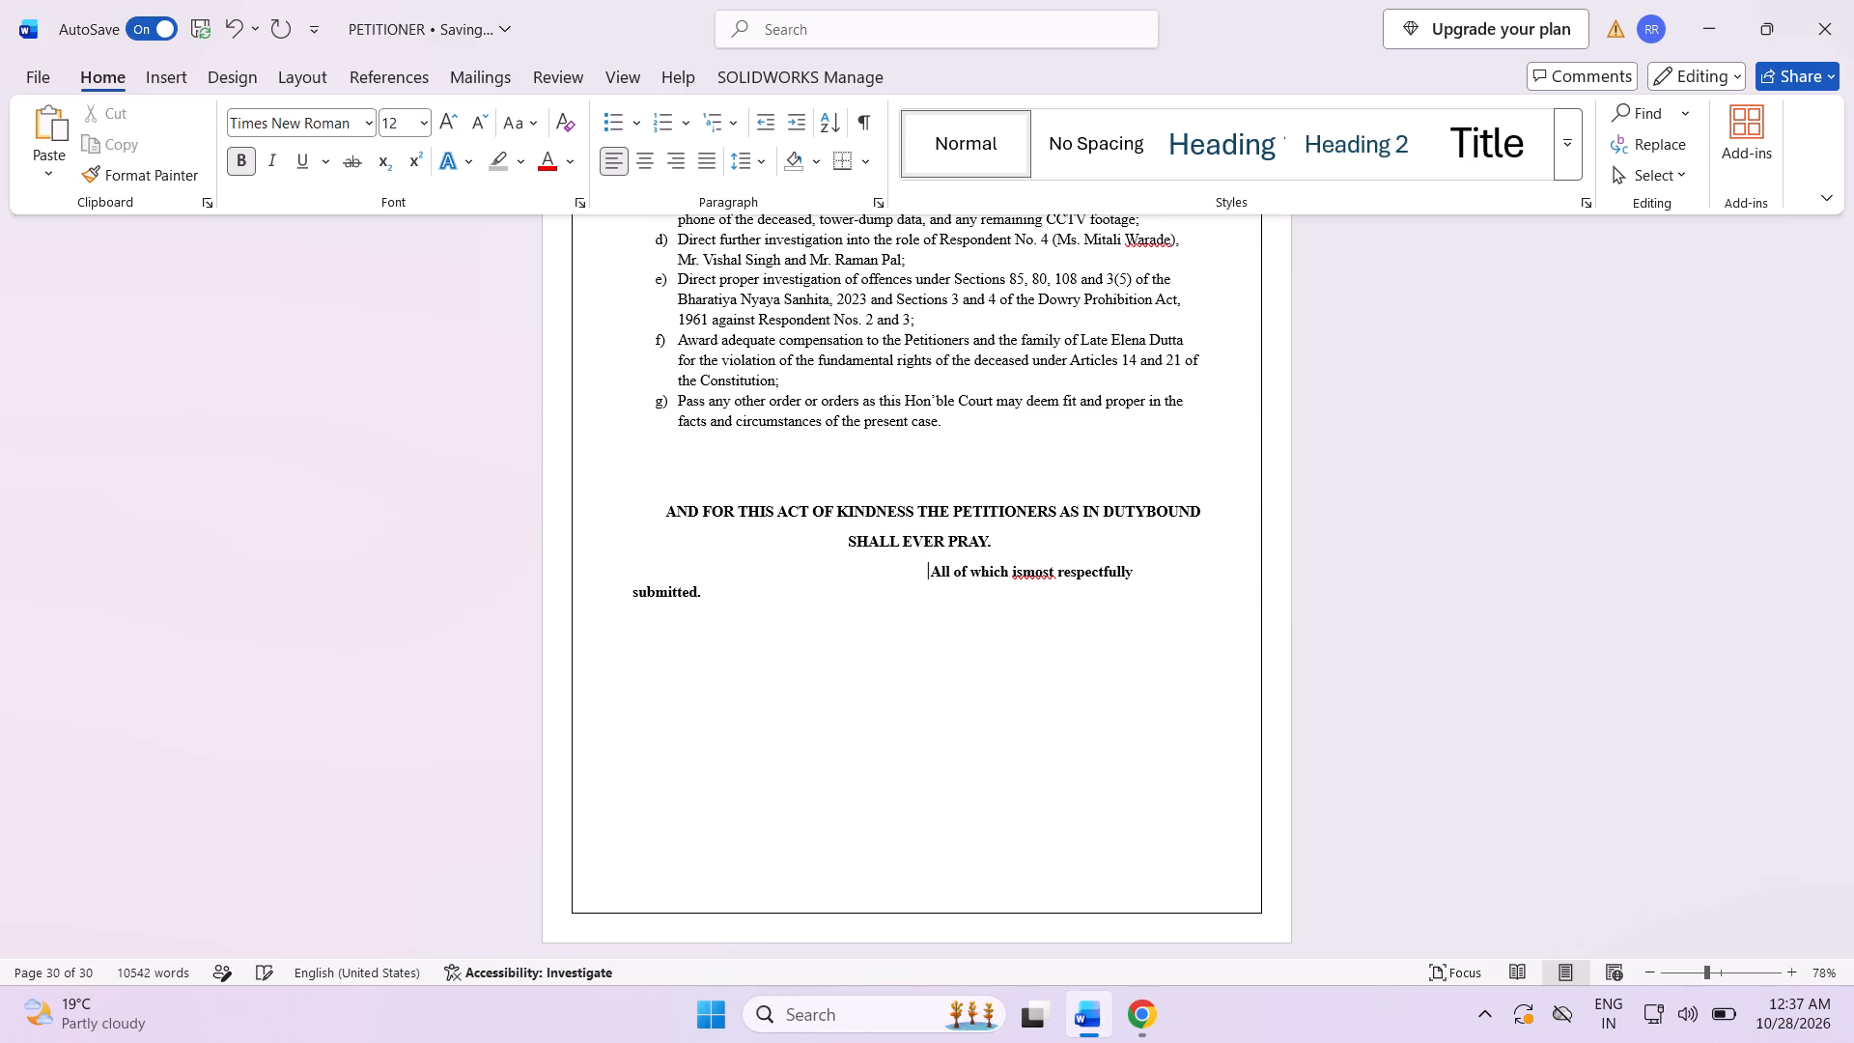
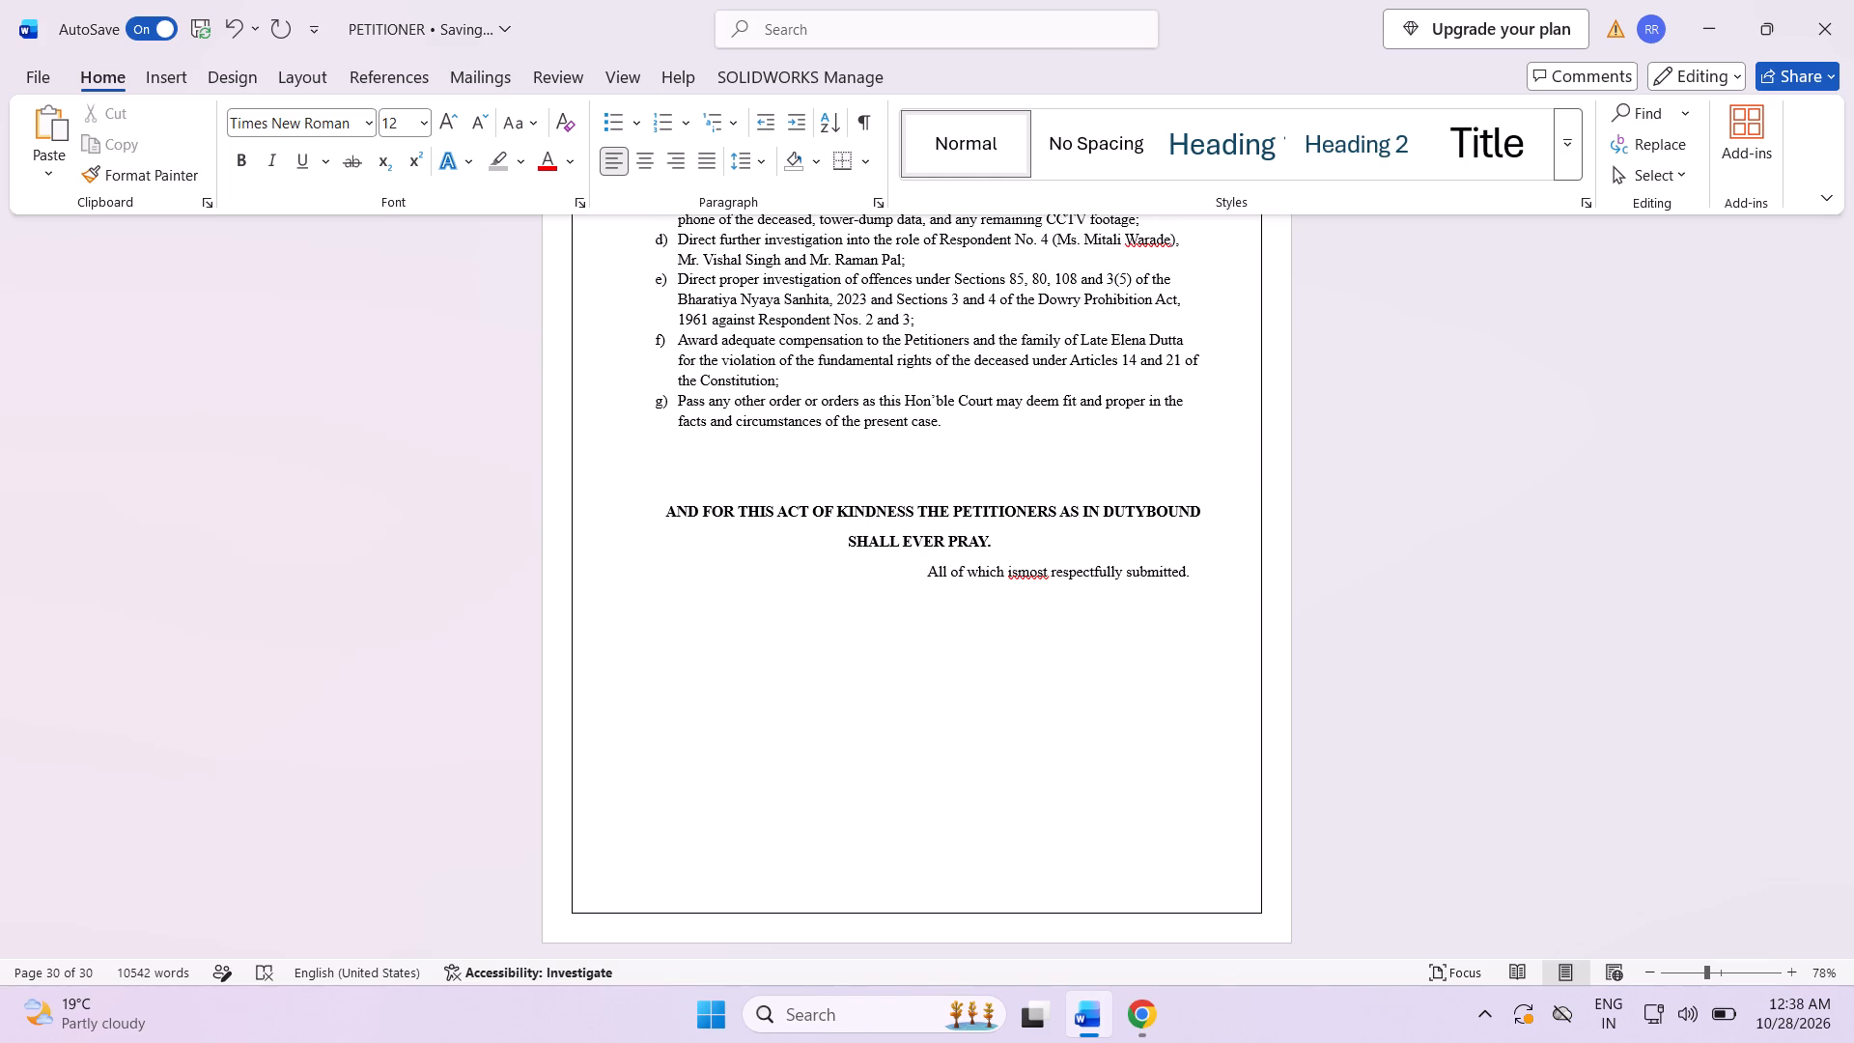
Paste the signature rule and the text "Counsel for the Petitioners" below the "All of which" sentence.
{"action": "key", "text": "ctrl+v"}
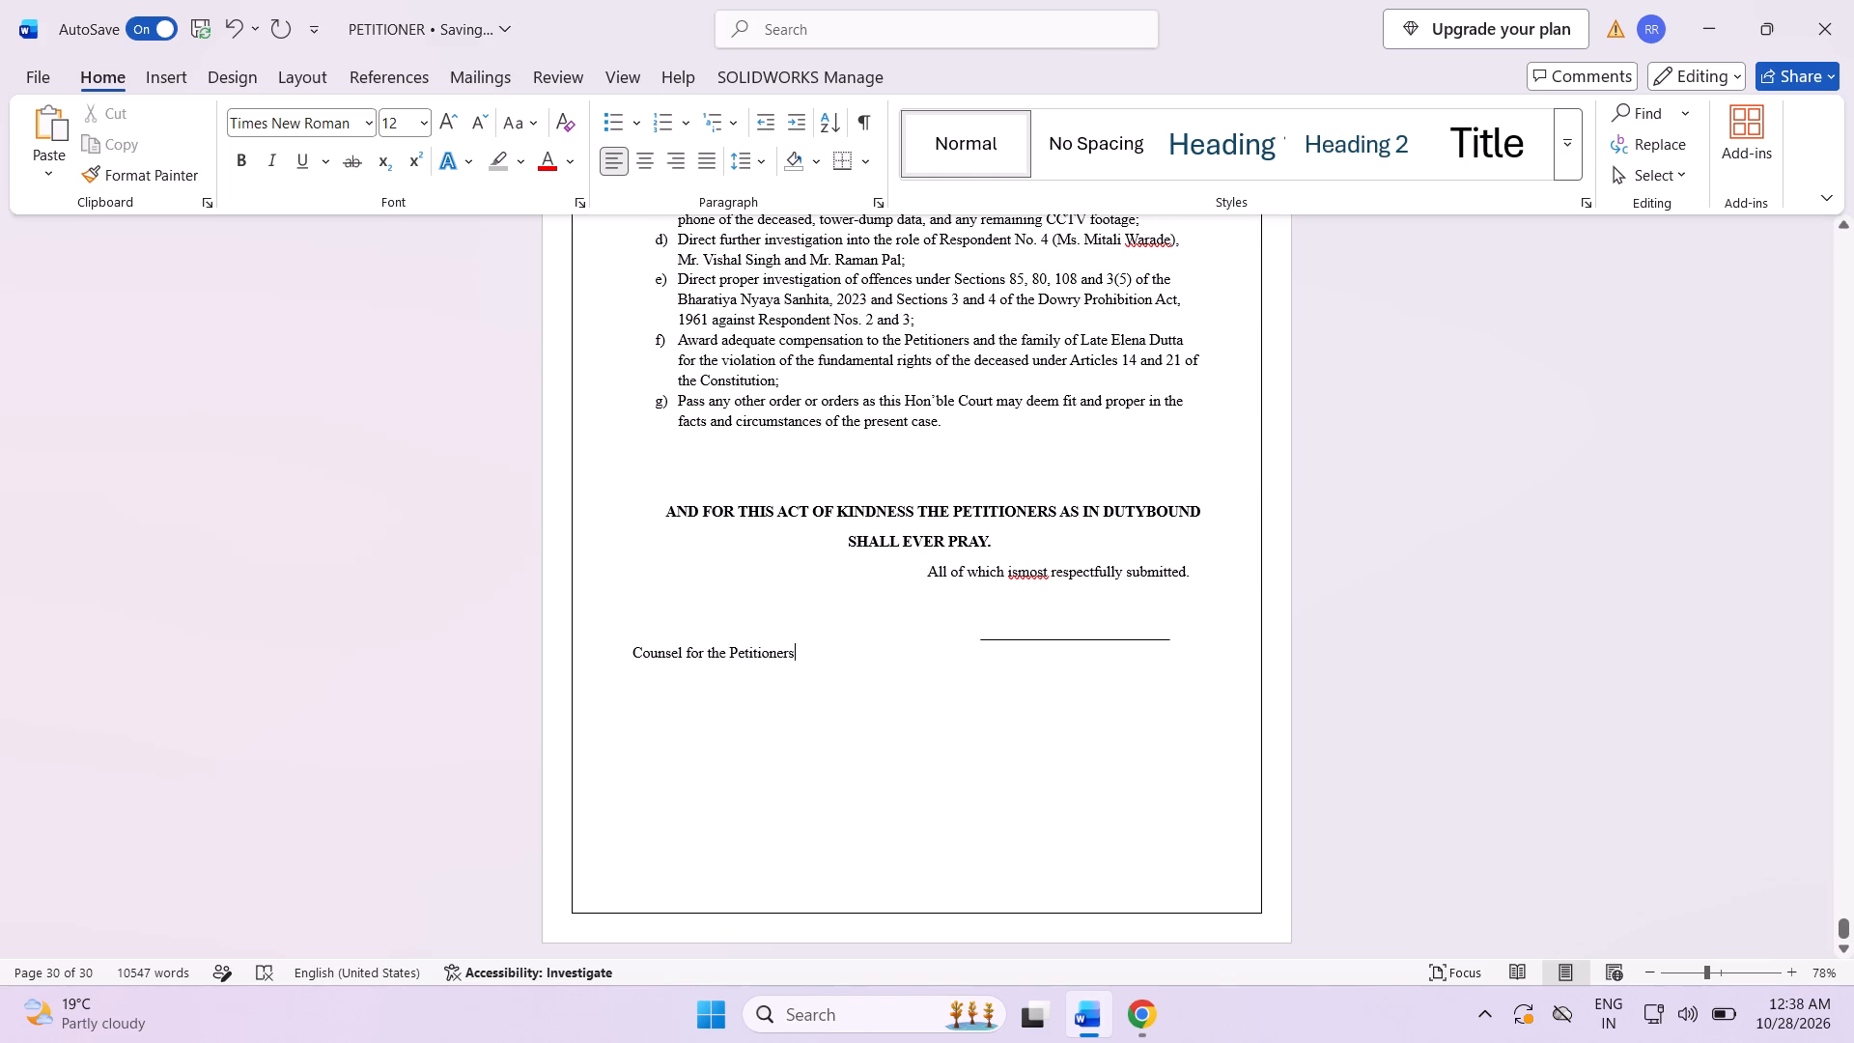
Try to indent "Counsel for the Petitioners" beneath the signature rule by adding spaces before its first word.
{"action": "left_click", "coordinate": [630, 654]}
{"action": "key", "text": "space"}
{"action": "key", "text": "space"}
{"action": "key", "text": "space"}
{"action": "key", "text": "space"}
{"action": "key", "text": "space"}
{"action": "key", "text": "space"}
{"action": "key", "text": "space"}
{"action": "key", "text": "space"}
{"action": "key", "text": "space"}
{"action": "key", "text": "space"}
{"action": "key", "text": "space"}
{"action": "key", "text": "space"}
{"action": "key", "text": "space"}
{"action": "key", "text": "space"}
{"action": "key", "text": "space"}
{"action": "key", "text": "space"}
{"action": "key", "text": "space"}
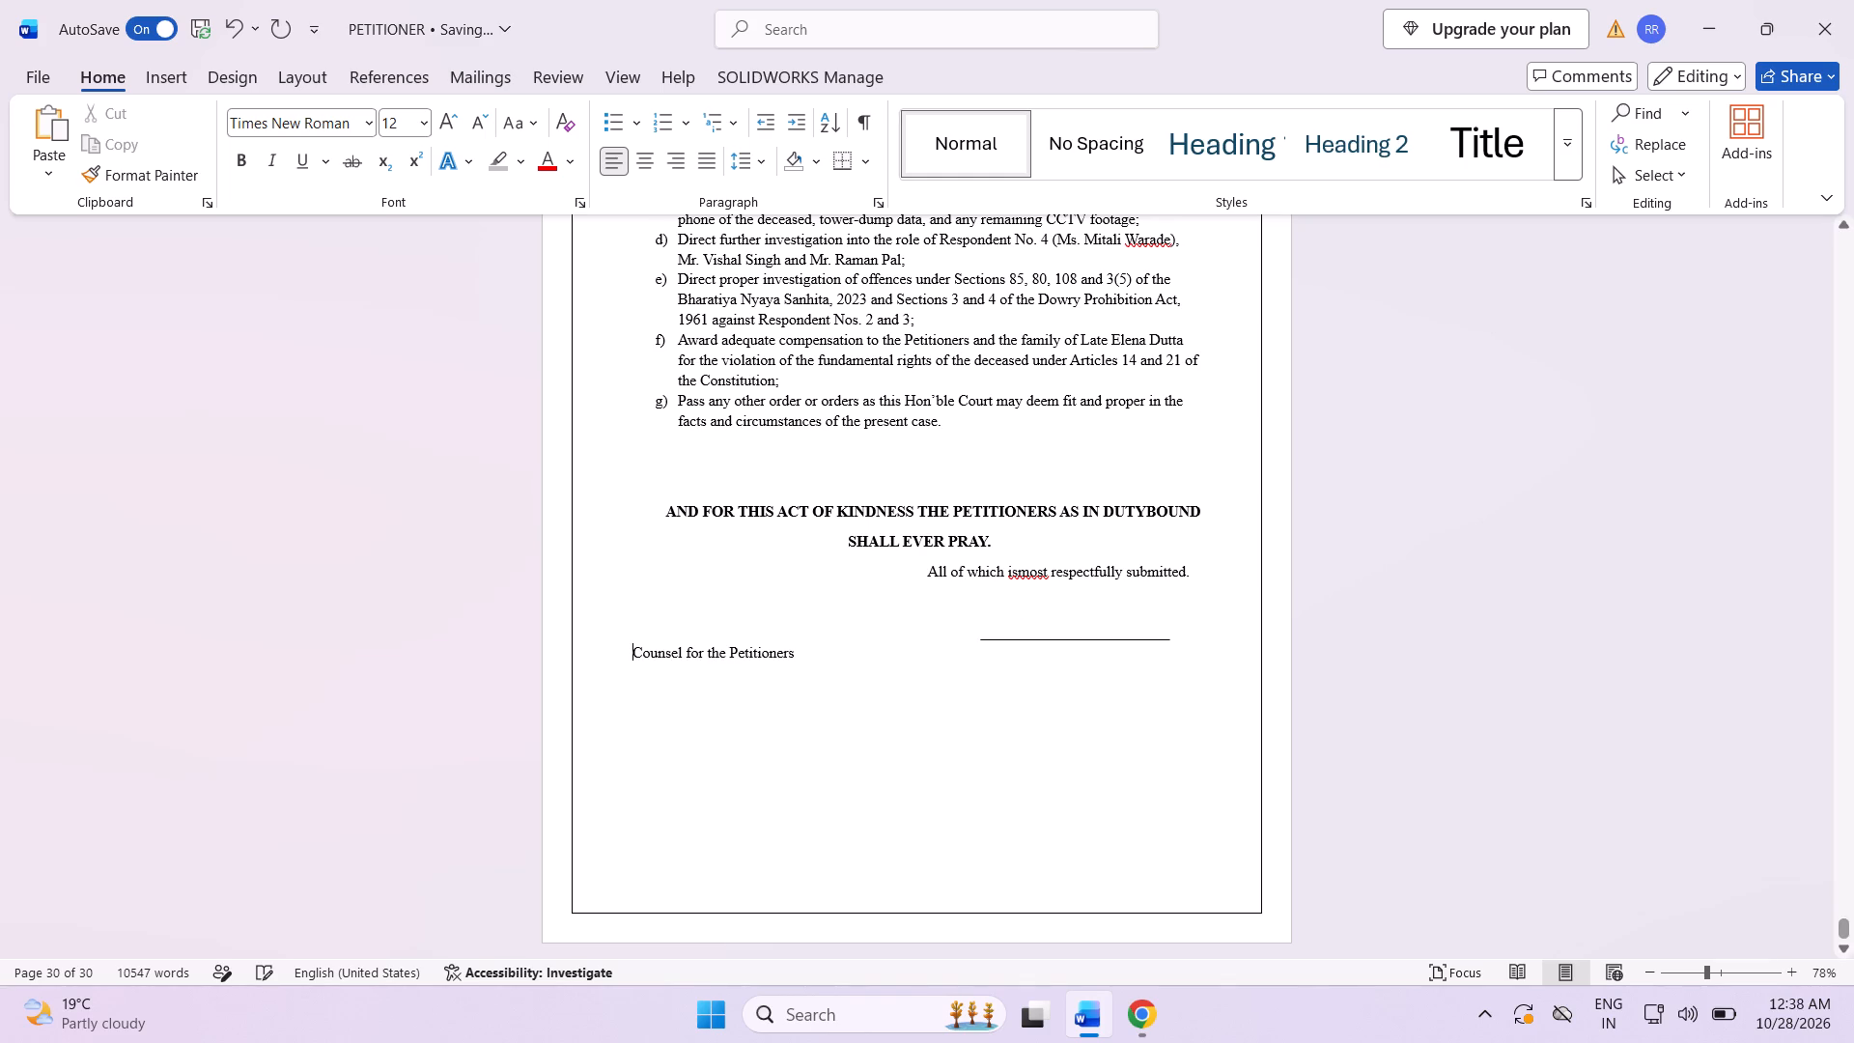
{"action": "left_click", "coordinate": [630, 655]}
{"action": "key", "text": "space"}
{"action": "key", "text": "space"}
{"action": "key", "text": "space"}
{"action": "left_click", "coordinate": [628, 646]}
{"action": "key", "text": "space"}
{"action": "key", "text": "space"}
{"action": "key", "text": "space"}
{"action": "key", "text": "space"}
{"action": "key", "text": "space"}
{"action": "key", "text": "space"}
Delete the spaces and blank line before the signature rule so it starts at the margin directly below the "All of which" sentence.
{"action": "left_click", "coordinate": [980, 626]}
{"action": "key", "text": "BackSpace"}
{"action": "key", "text": "BackSpace"}
{"action": "key", "text": "BackSpace"}
{"action": "key", "text": "BackSpace"}
{"action": "key", "text": "BackSpace"}
{"action": "key", "text": "BackSpace"}
{"action": "key", "text": "BackSpace"}
{"action": "key", "text": "BackSpace"}
{"action": "key", "text": "BackSpace"}
{"action": "key", "text": "BackSpace"}
{"action": "key", "text": "BackSpace"}
{"action": "key", "text": "BackSpace"}
{"action": "key", "text": "BackSpace"}
{"action": "key", "text": "BackSpace"}
{"action": "key", "text": "BackSpace"}
{"action": "key", "text": "BackSpace"}
{"action": "key", "text": "BackSpace"}
{"action": "key", "text": "BackSpace"}
{"action": "key", "text": "BackSpace"}
{"action": "key", "text": "BackSpace"}
{"action": "key", "text": "BackSpace"}
{"action": "key", "text": "BackSpace"}
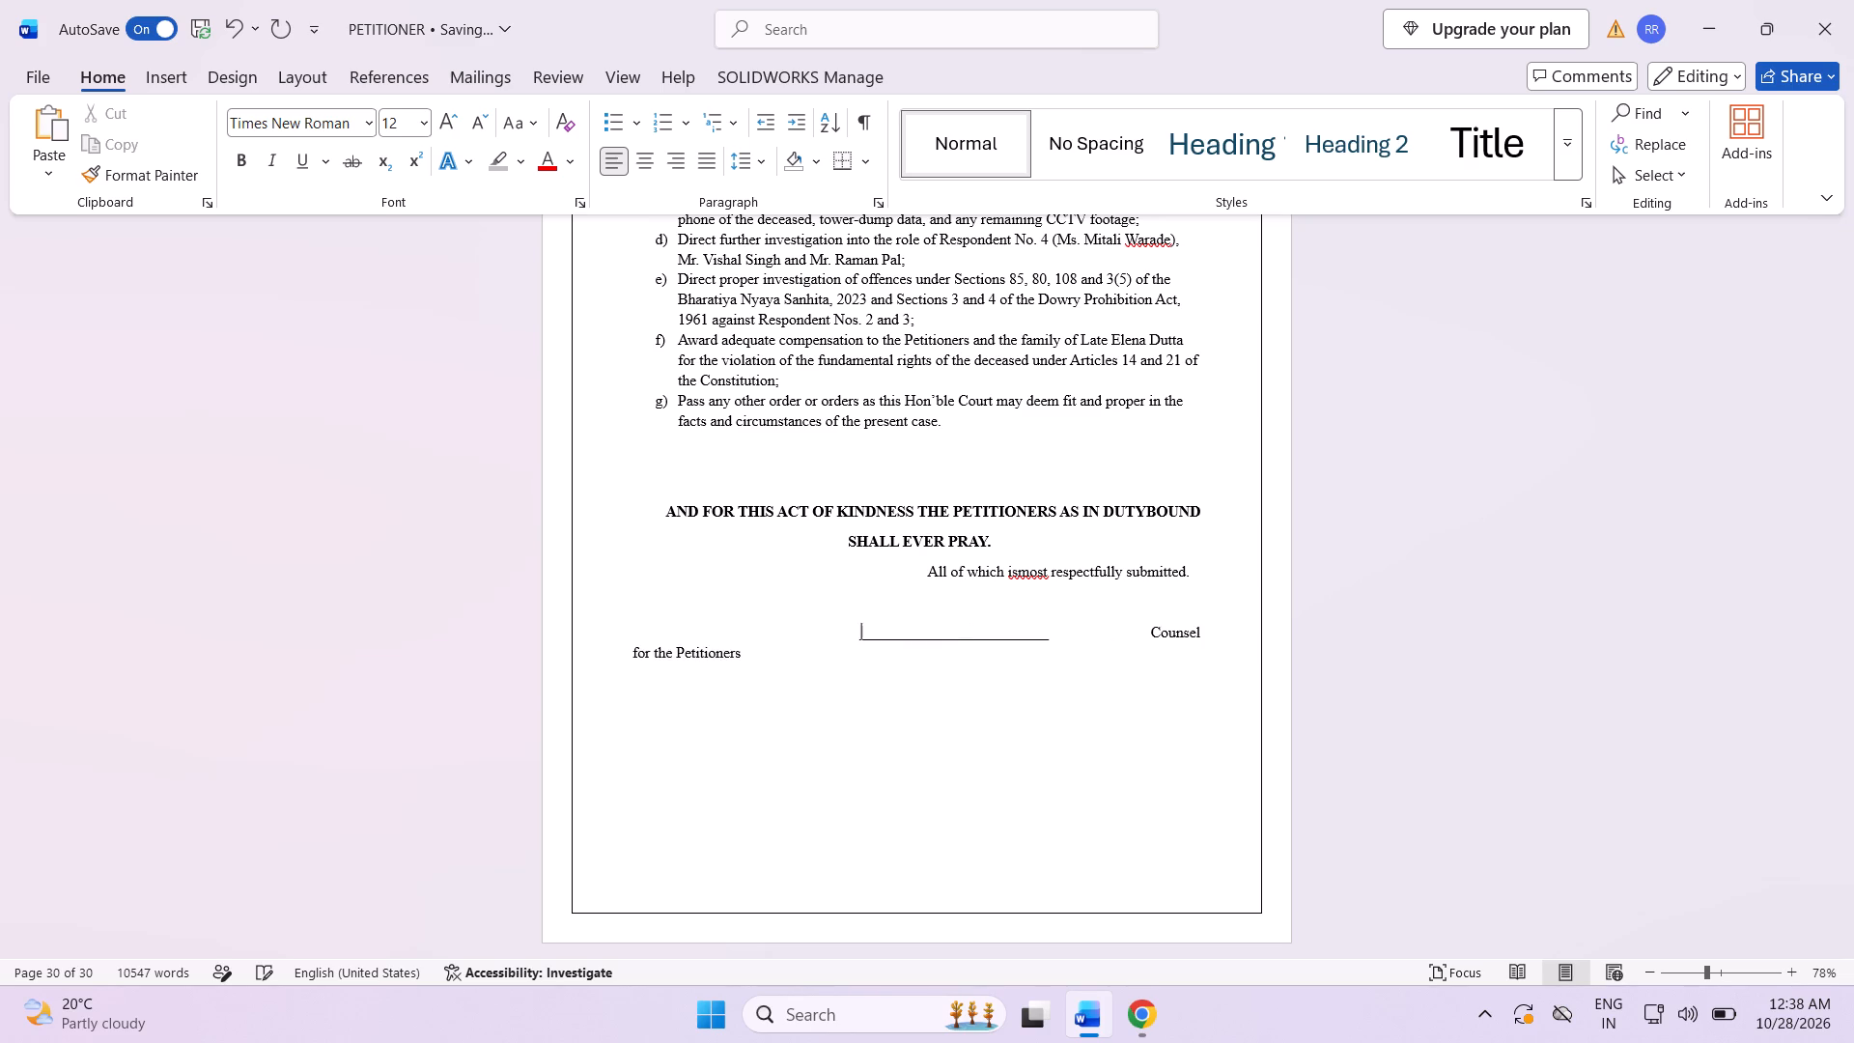
{"action": "key", "text": "BackSpace"}
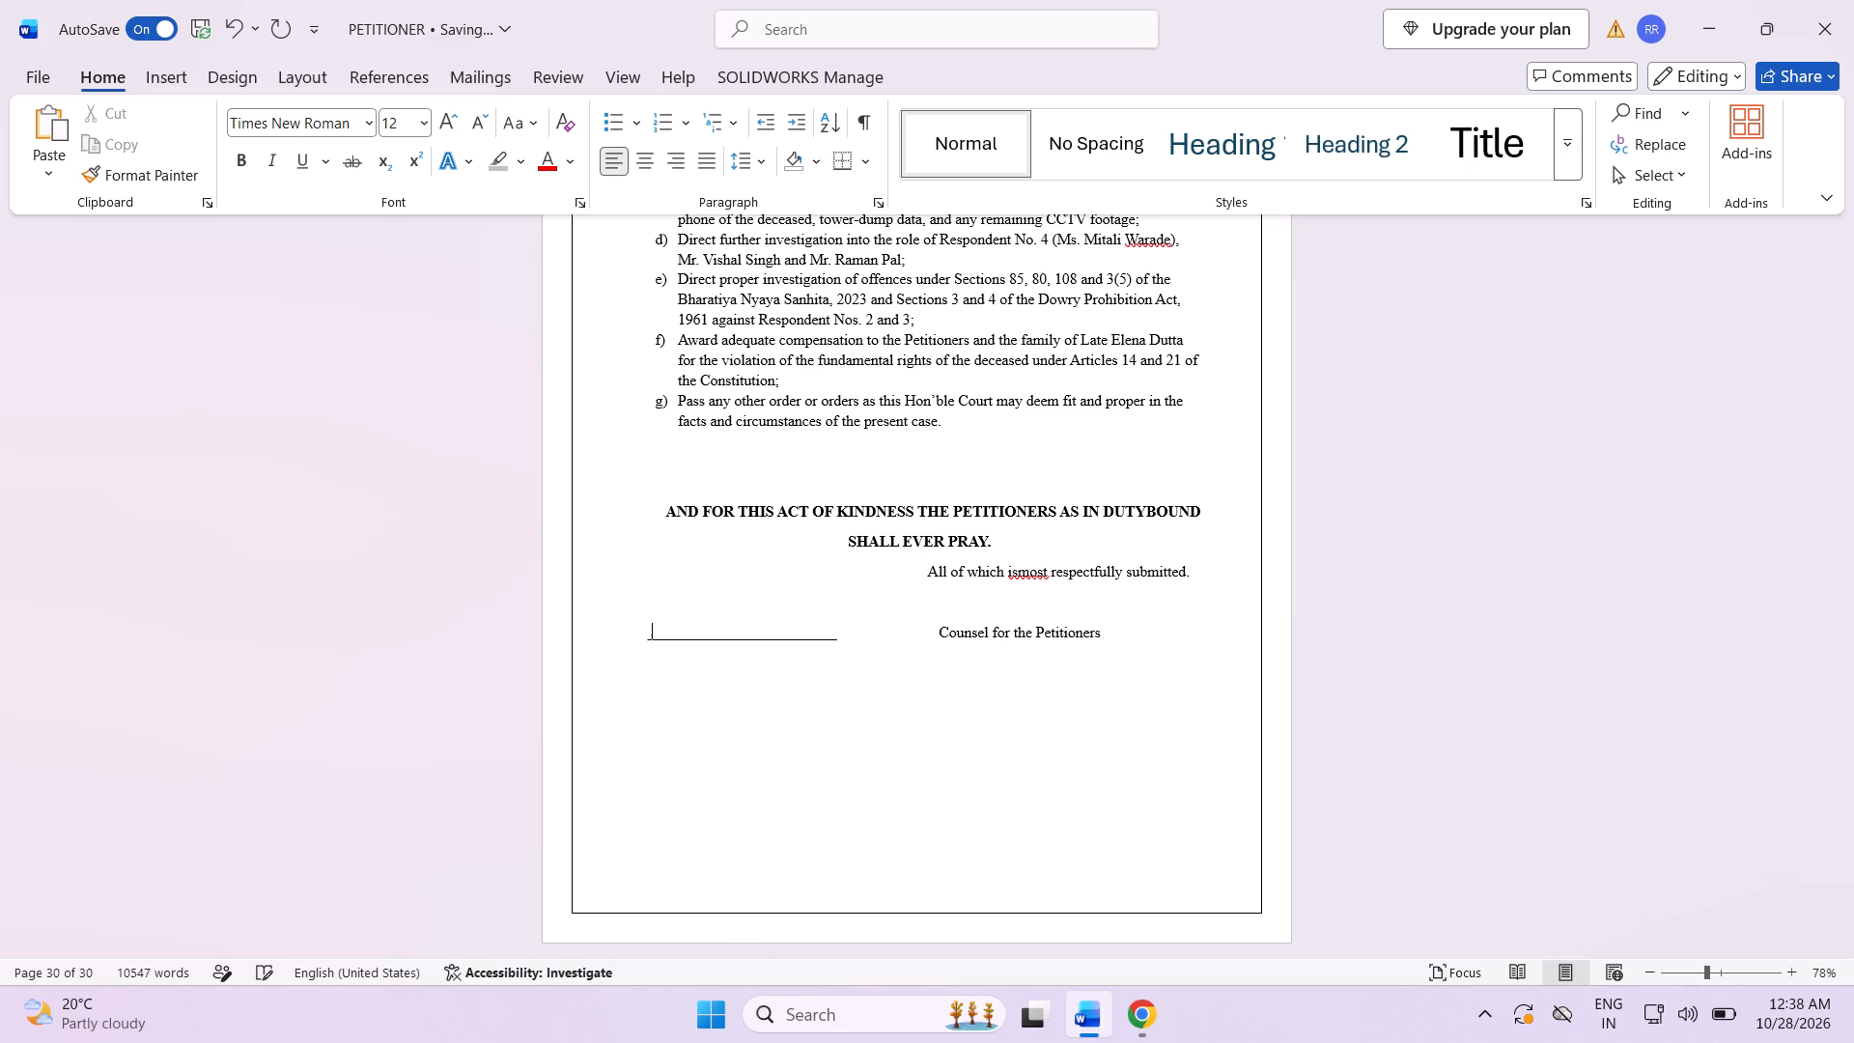
{"action": "key", "text": "BackSpace"}
{"action": "key", "text": "BackSpace"}
{"action": "key", "text": "BackSpace"}
{"action": "key", "text": "BackSpace"}
{"action": "key", "text": "BackSpace"}
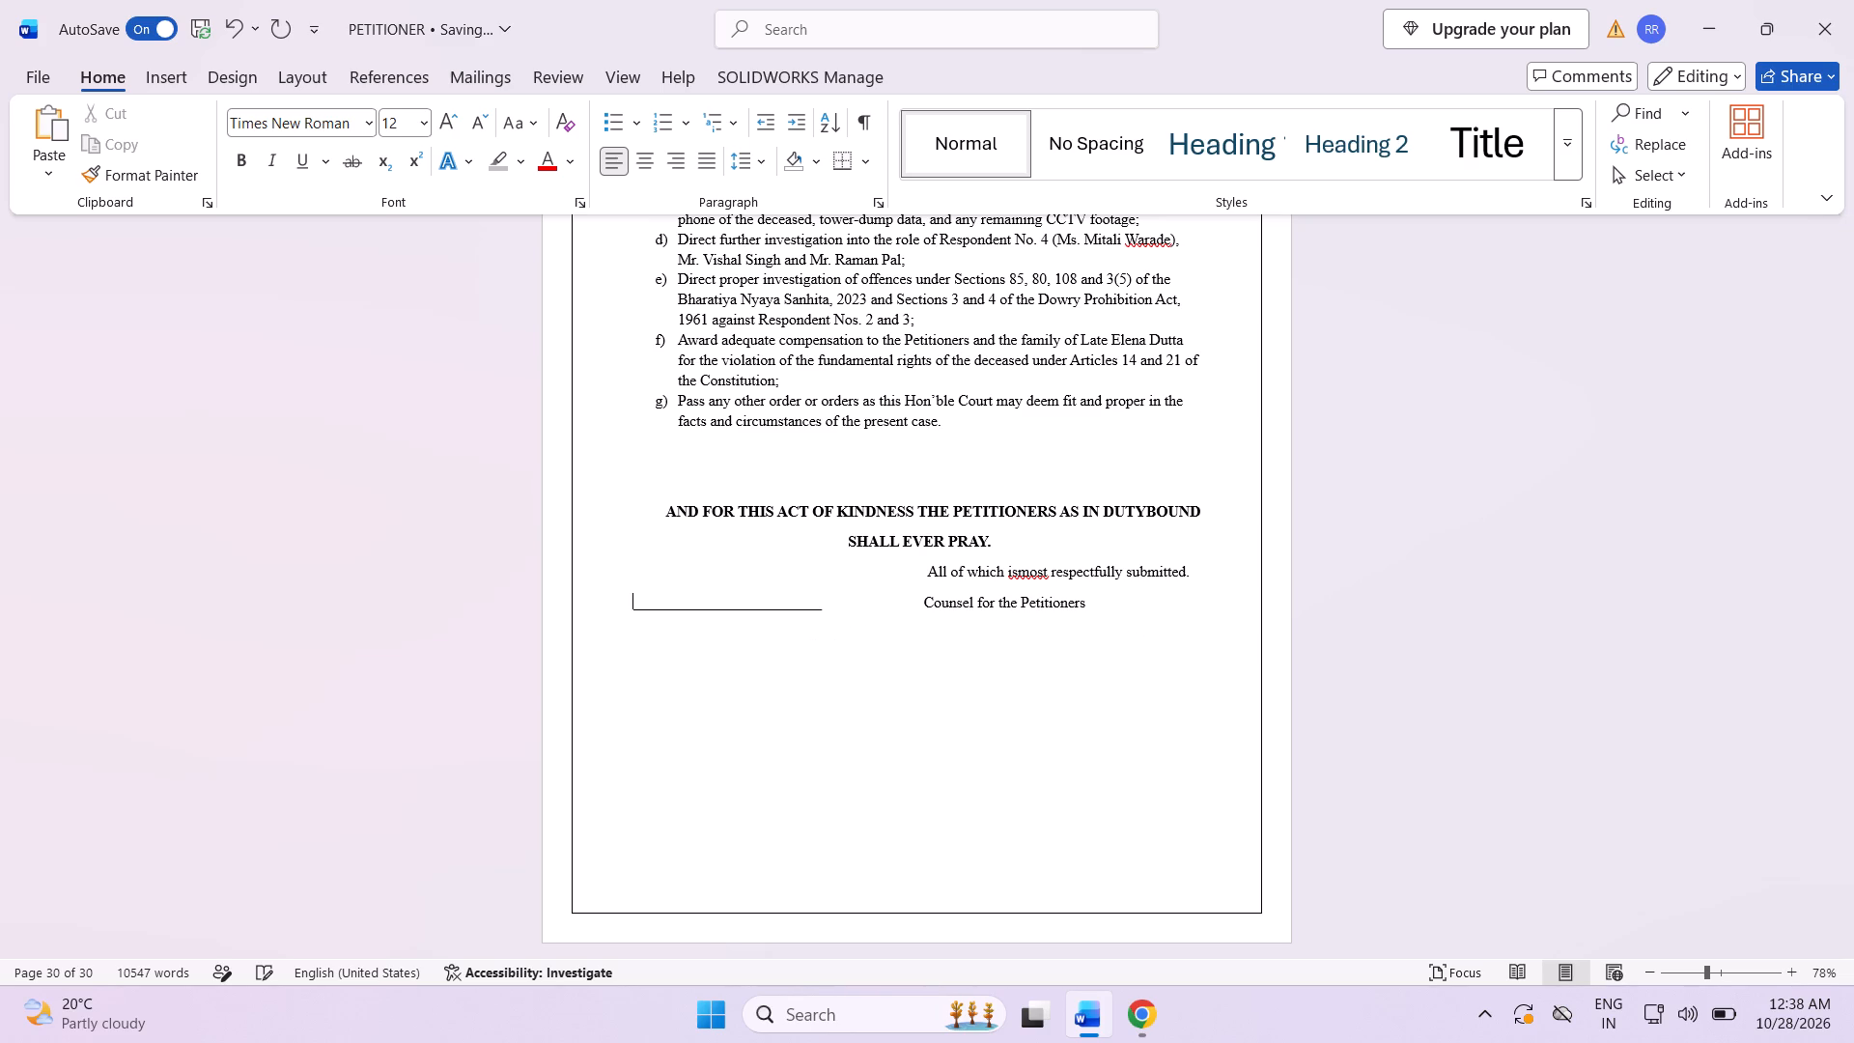
{"action": "key", "text": "BackSpace"}
{"action": "key", "text": "Return"}
Indent the signature rule with spaces until its end lines up with the end of the "All of which" sentence.
{"action": "key", "text": "space"}
{"action": "key", "text": "space"}
{"action": "key", "text": "space"}
{"action": "key", "text": "space"}
{"action": "key", "text": "space"}
{"action": "key", "text": "space"}
{"action": "key", "text": "space"}
{"action": "key", "text": "space"}
{"action": "key", "text": "space"}
{"action": "key", "text": "space"}
{"action": "key", "text": "space"}
{"action": "key", "text": "space"}
{"action": "key", "text": "space"}
{"action": "key", "text": "space"}
{"action": "key", "text": "space"}
{"action": "key", "text": "space"}
{"action": "key", "text": "space"}
{"action": "key", "text": "space"}
{"action": "key", "text": "space"}
{"action": "key", "text": "space"}
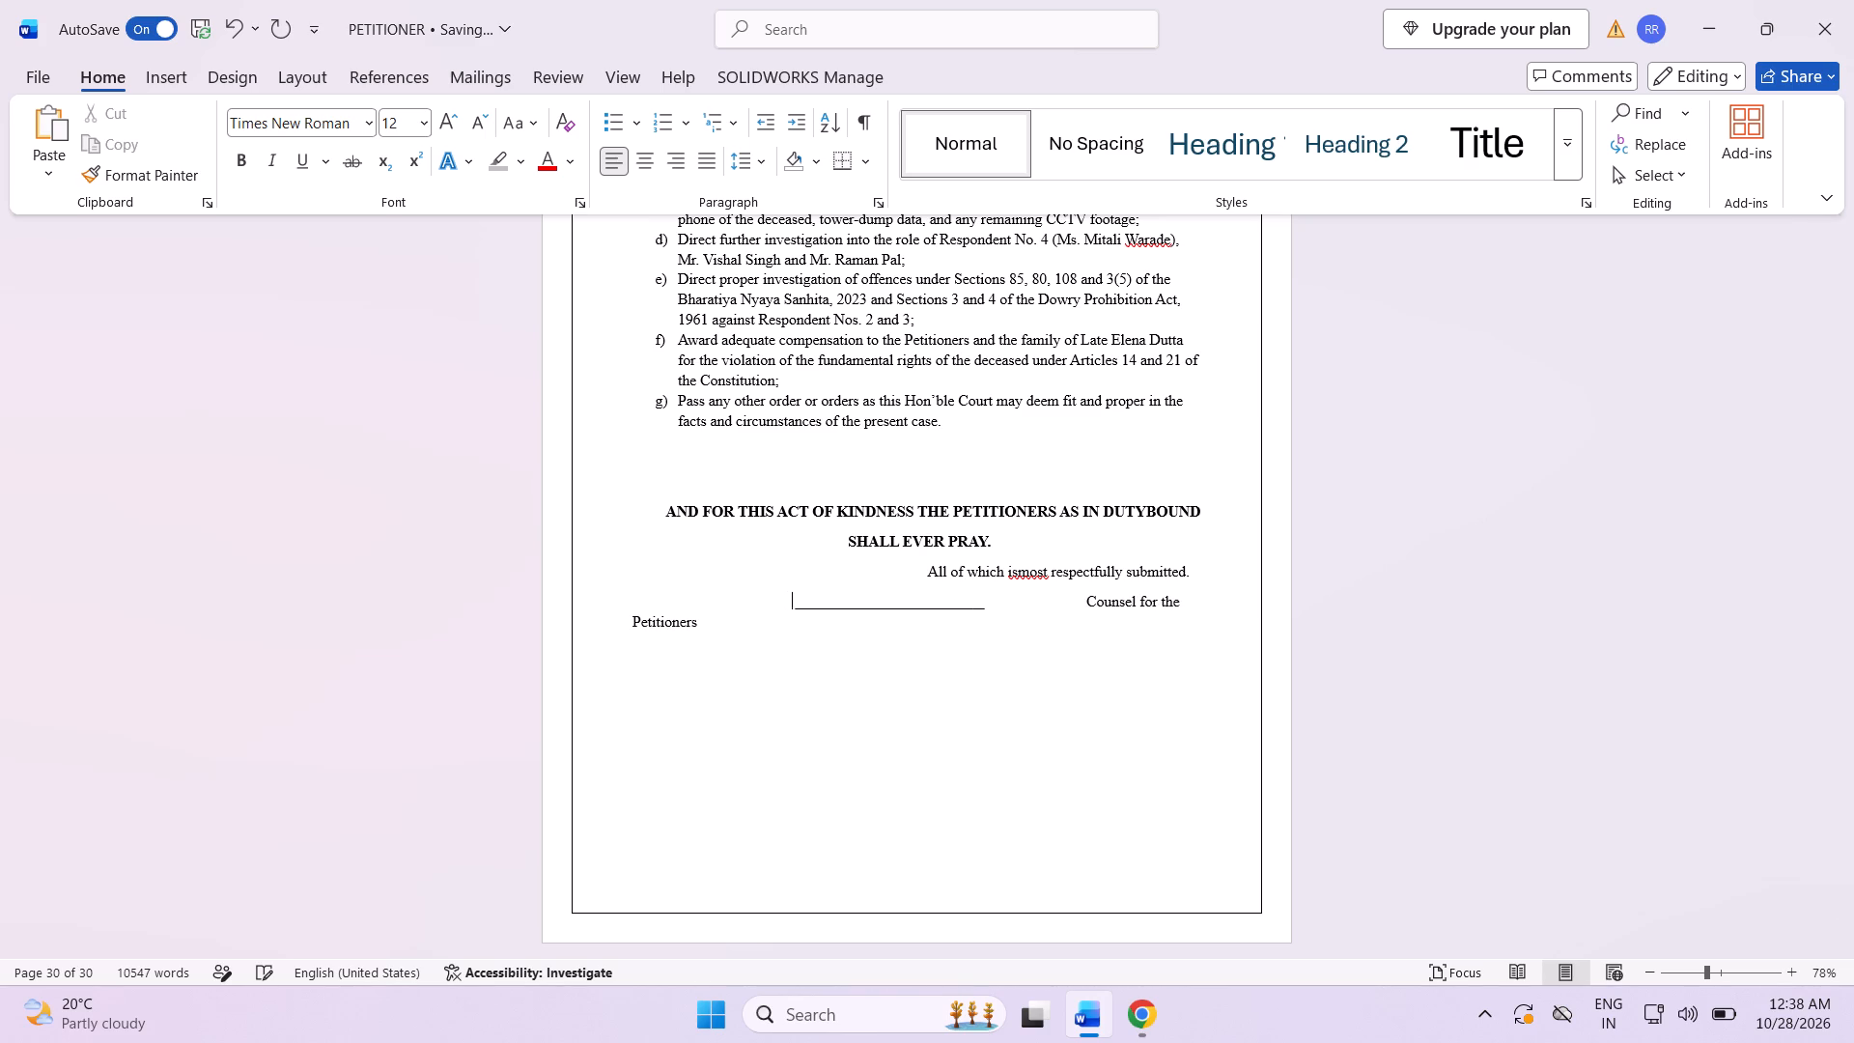
{"action": "key", "text": "space"}
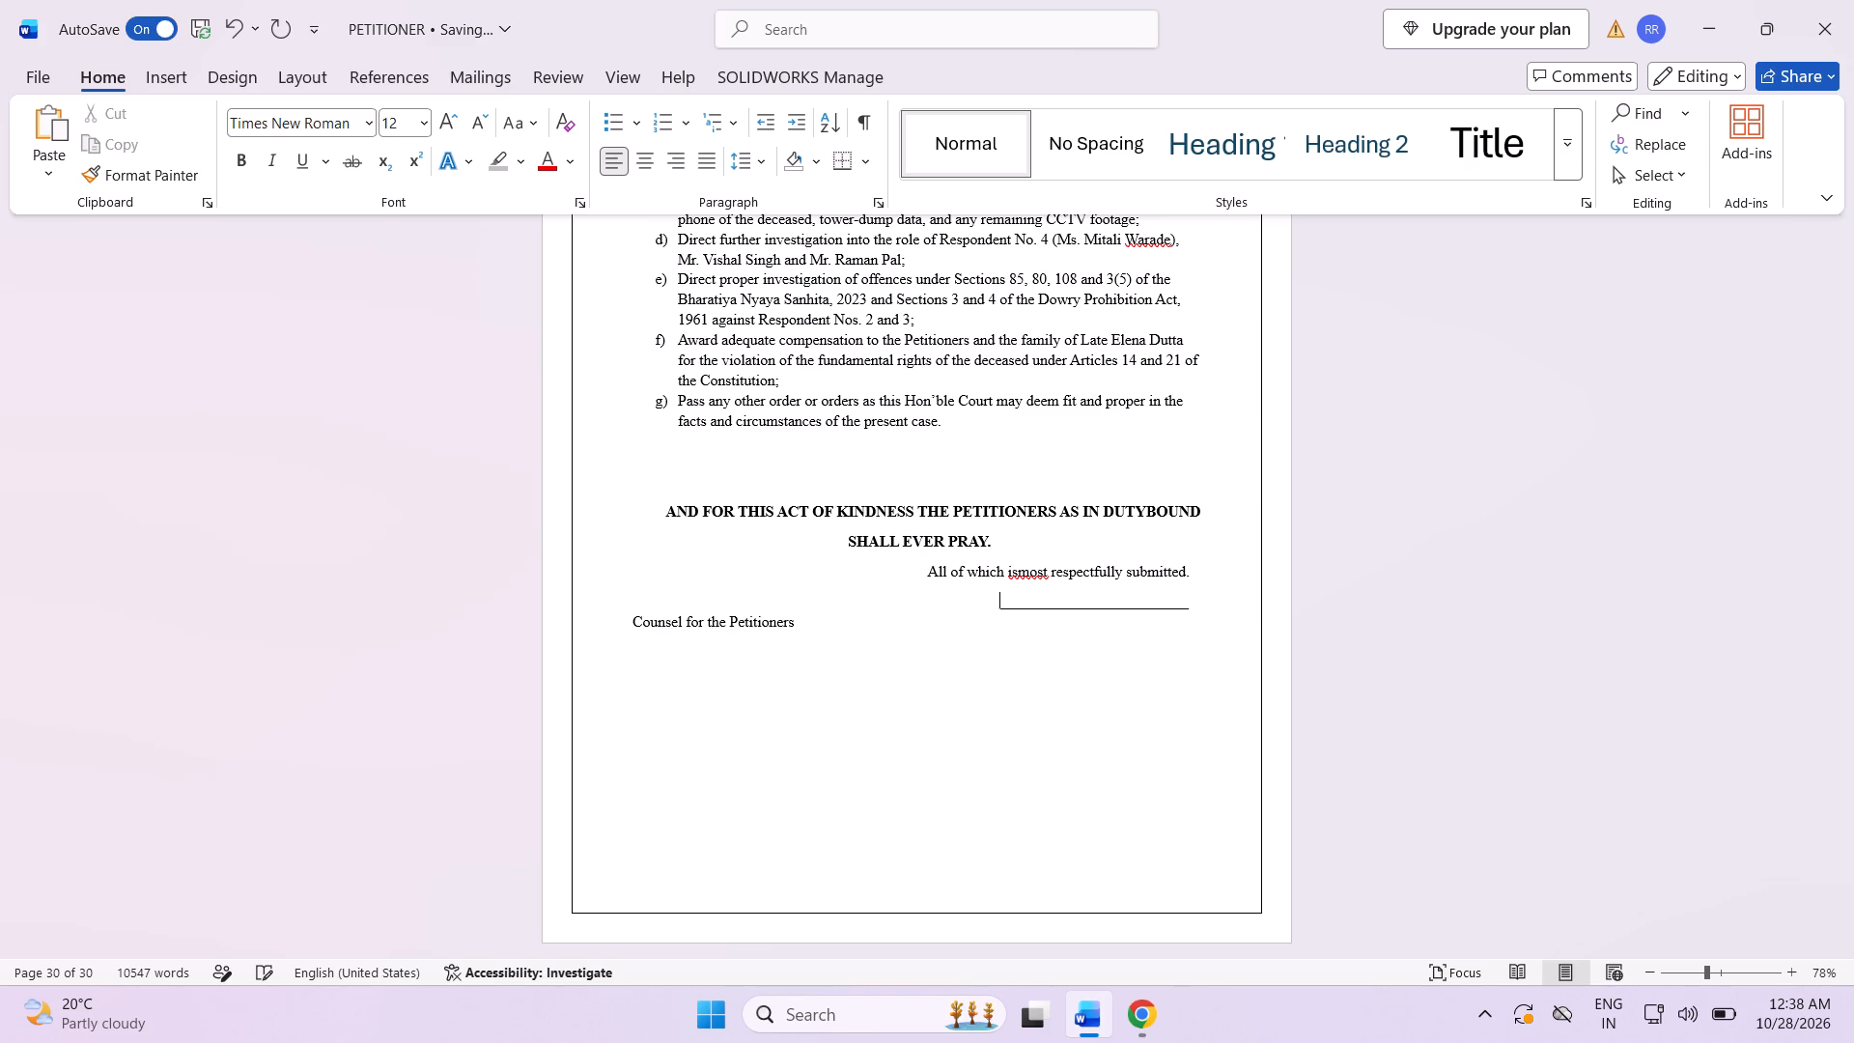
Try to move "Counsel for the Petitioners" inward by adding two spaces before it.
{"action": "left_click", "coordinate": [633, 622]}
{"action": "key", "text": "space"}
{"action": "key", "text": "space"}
Copy the text "Counsel for the Petitioners" and remove it from its line, undoing a mistaken paste over it.
{"action": "left_click_drag", "start_coordinate": [627, 620], "coordinate": [804, 627]}
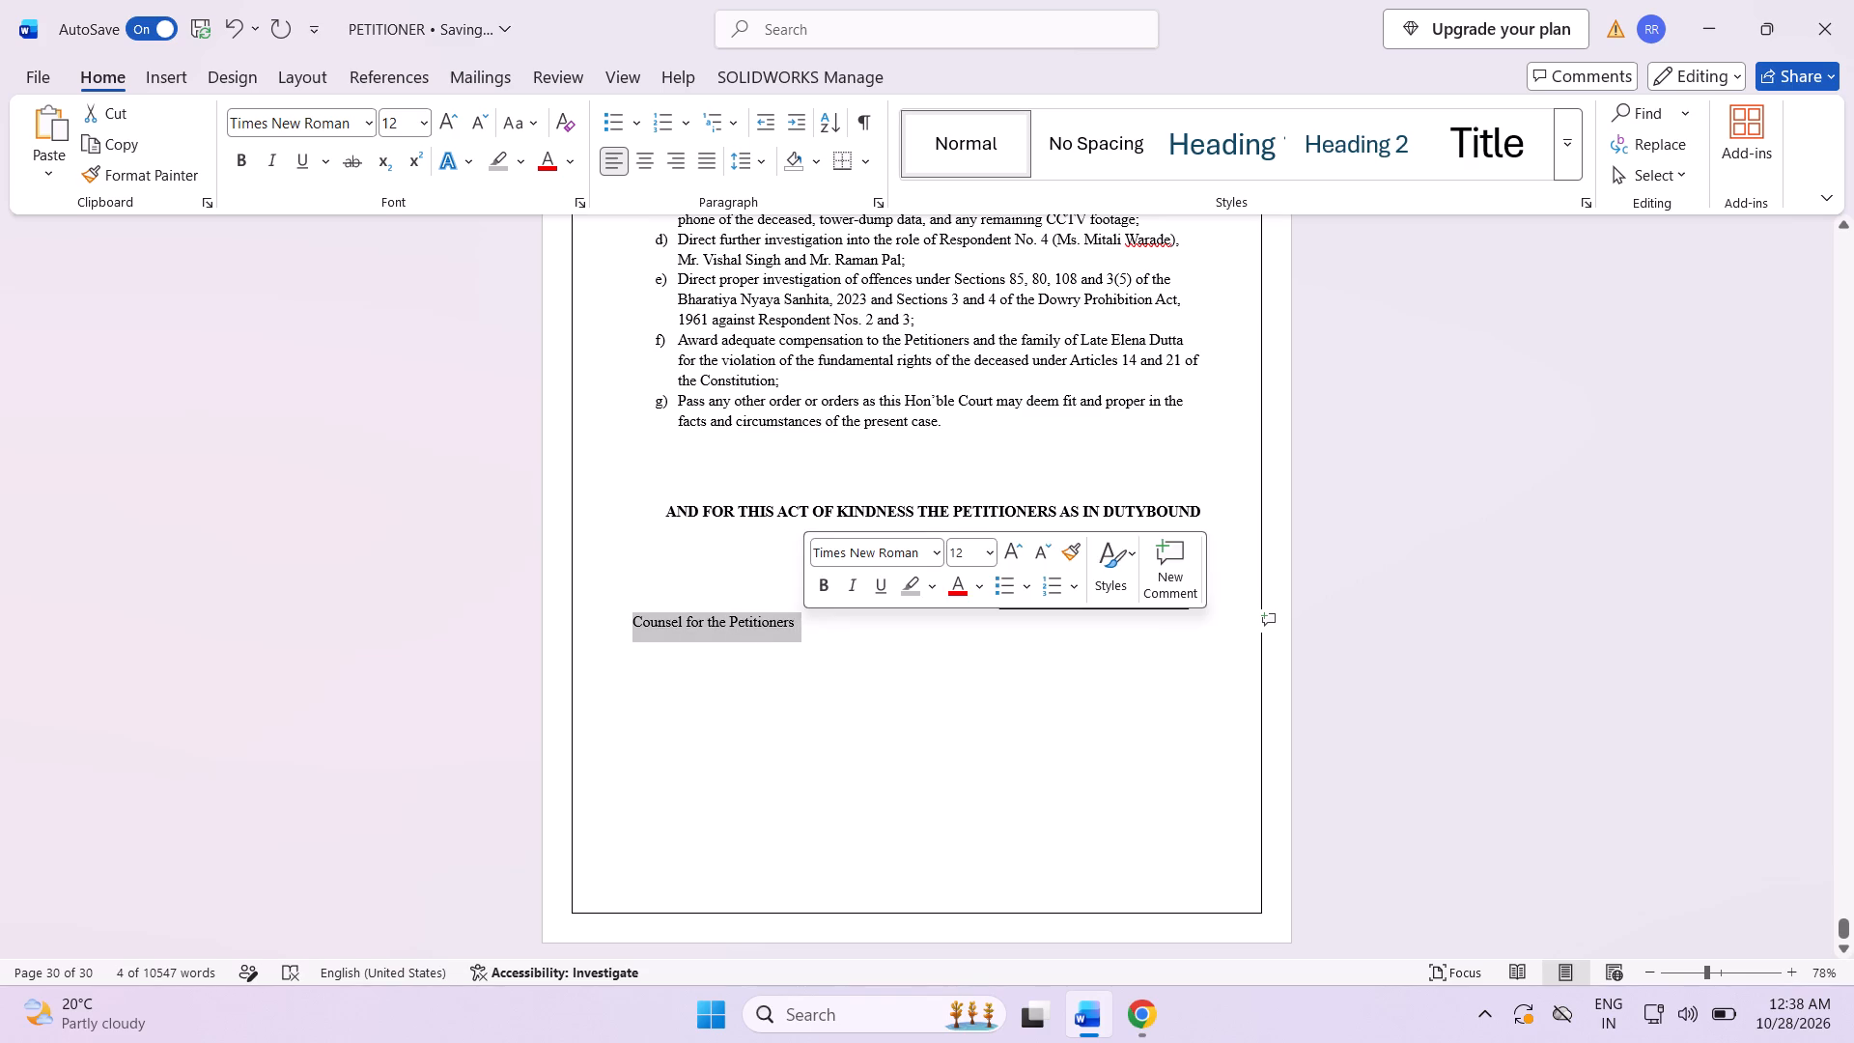
{"action": "key", "text": "ctrl+v"}
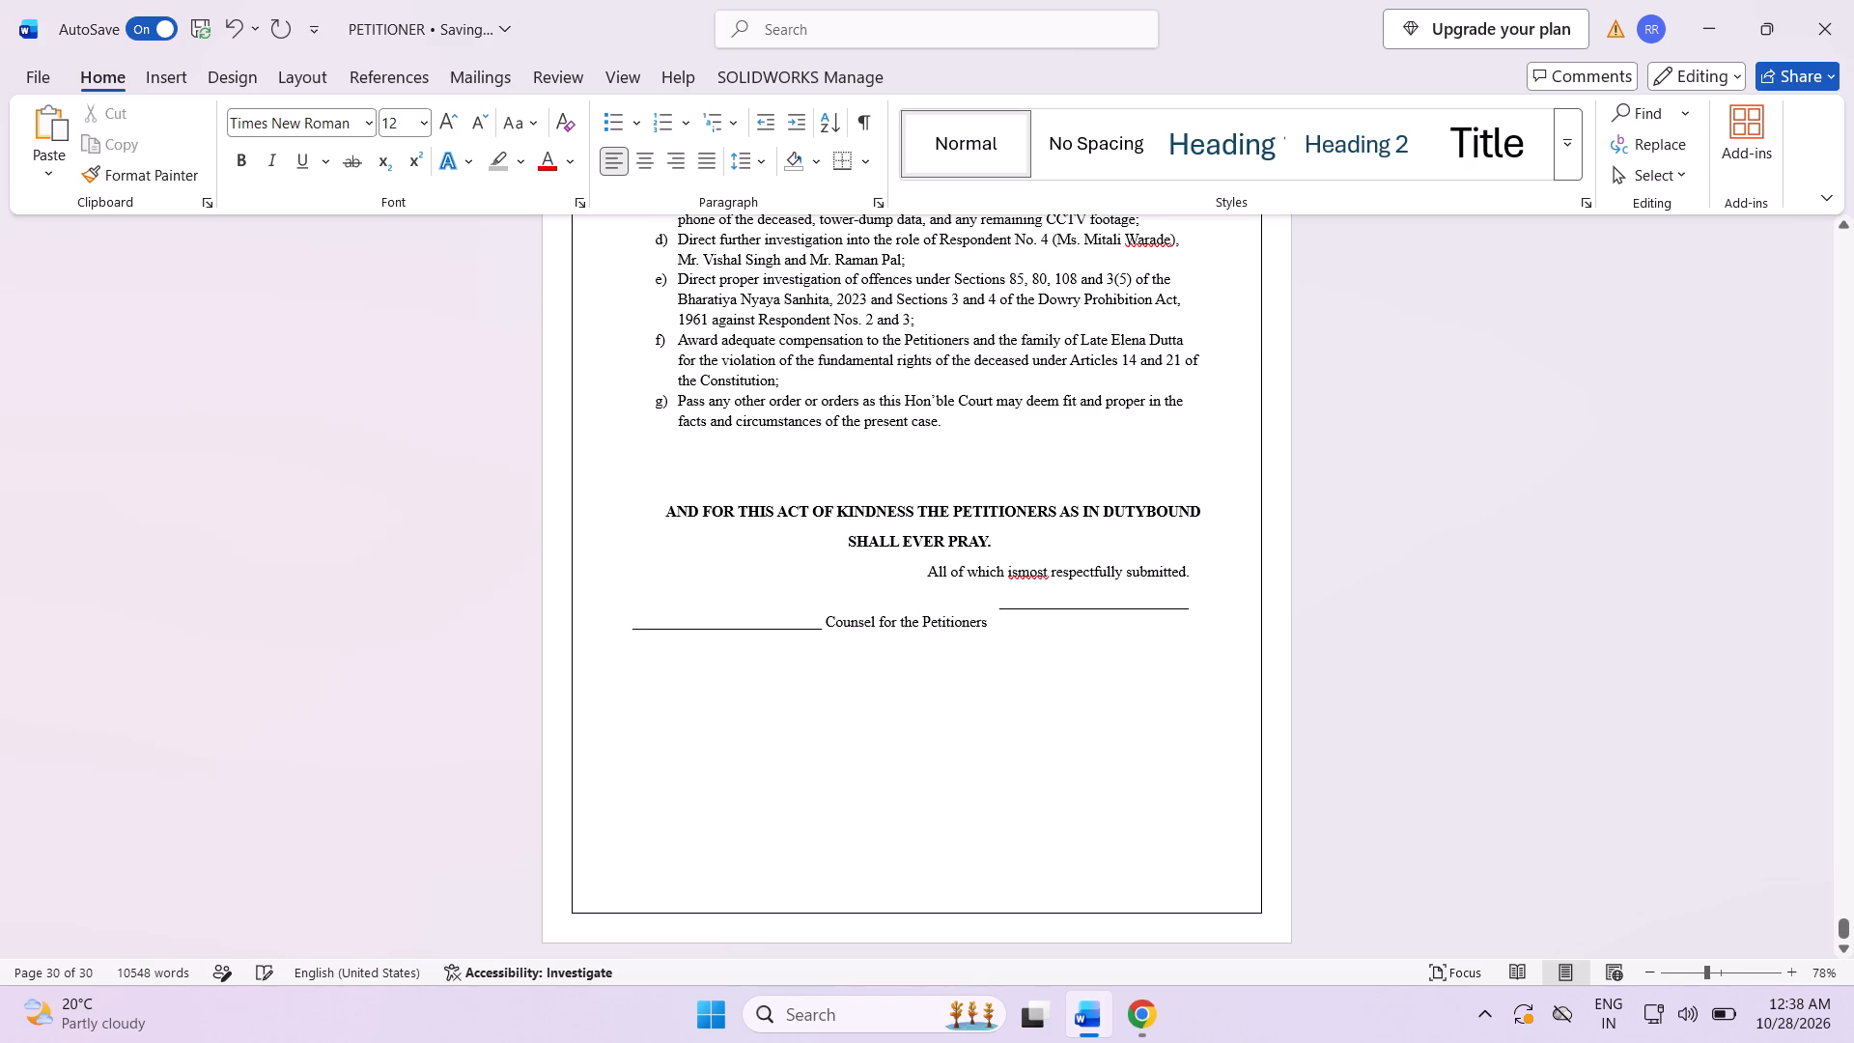
{"action": "key", "text": "BackSpace"}
{"action": "key", "text": "ctrl+z"}
{"action": "key", "text": "ctrl+z"}
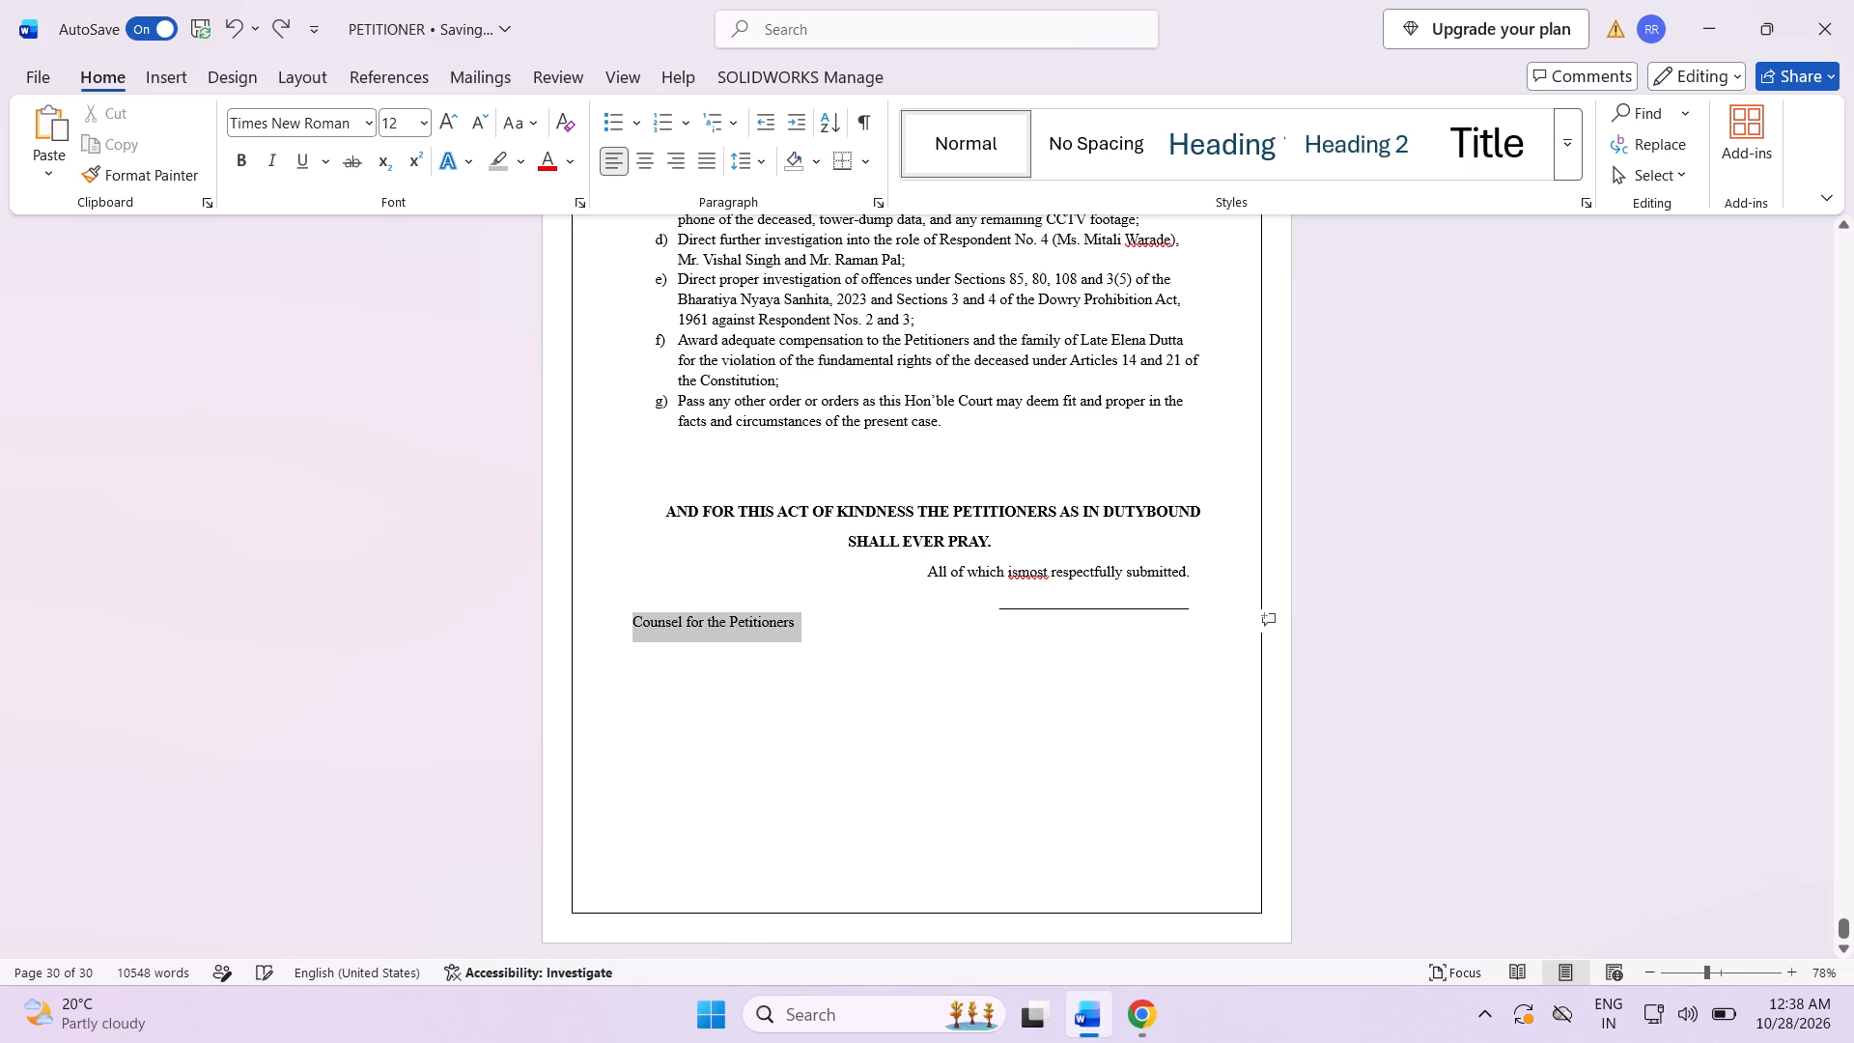
{"action": "key", "text": "ctrl+c"}
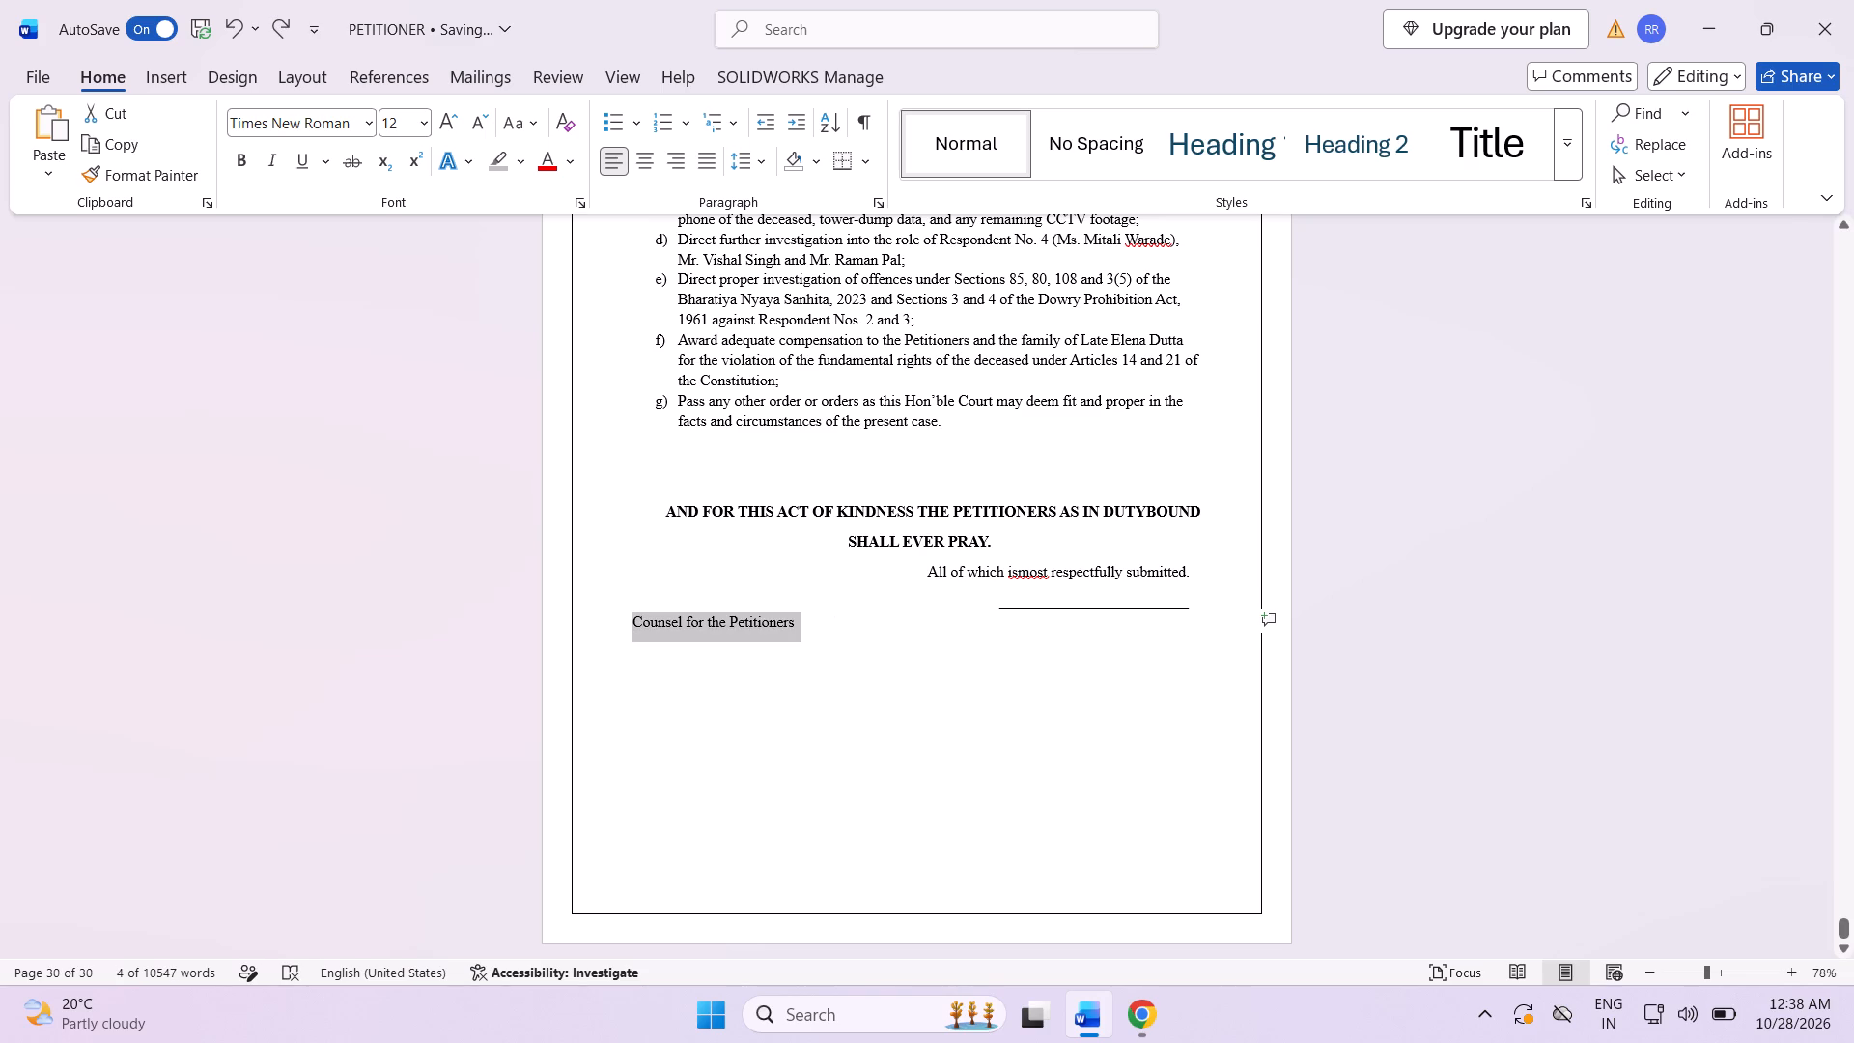
{"action": "key", "text": "BackSpace"}
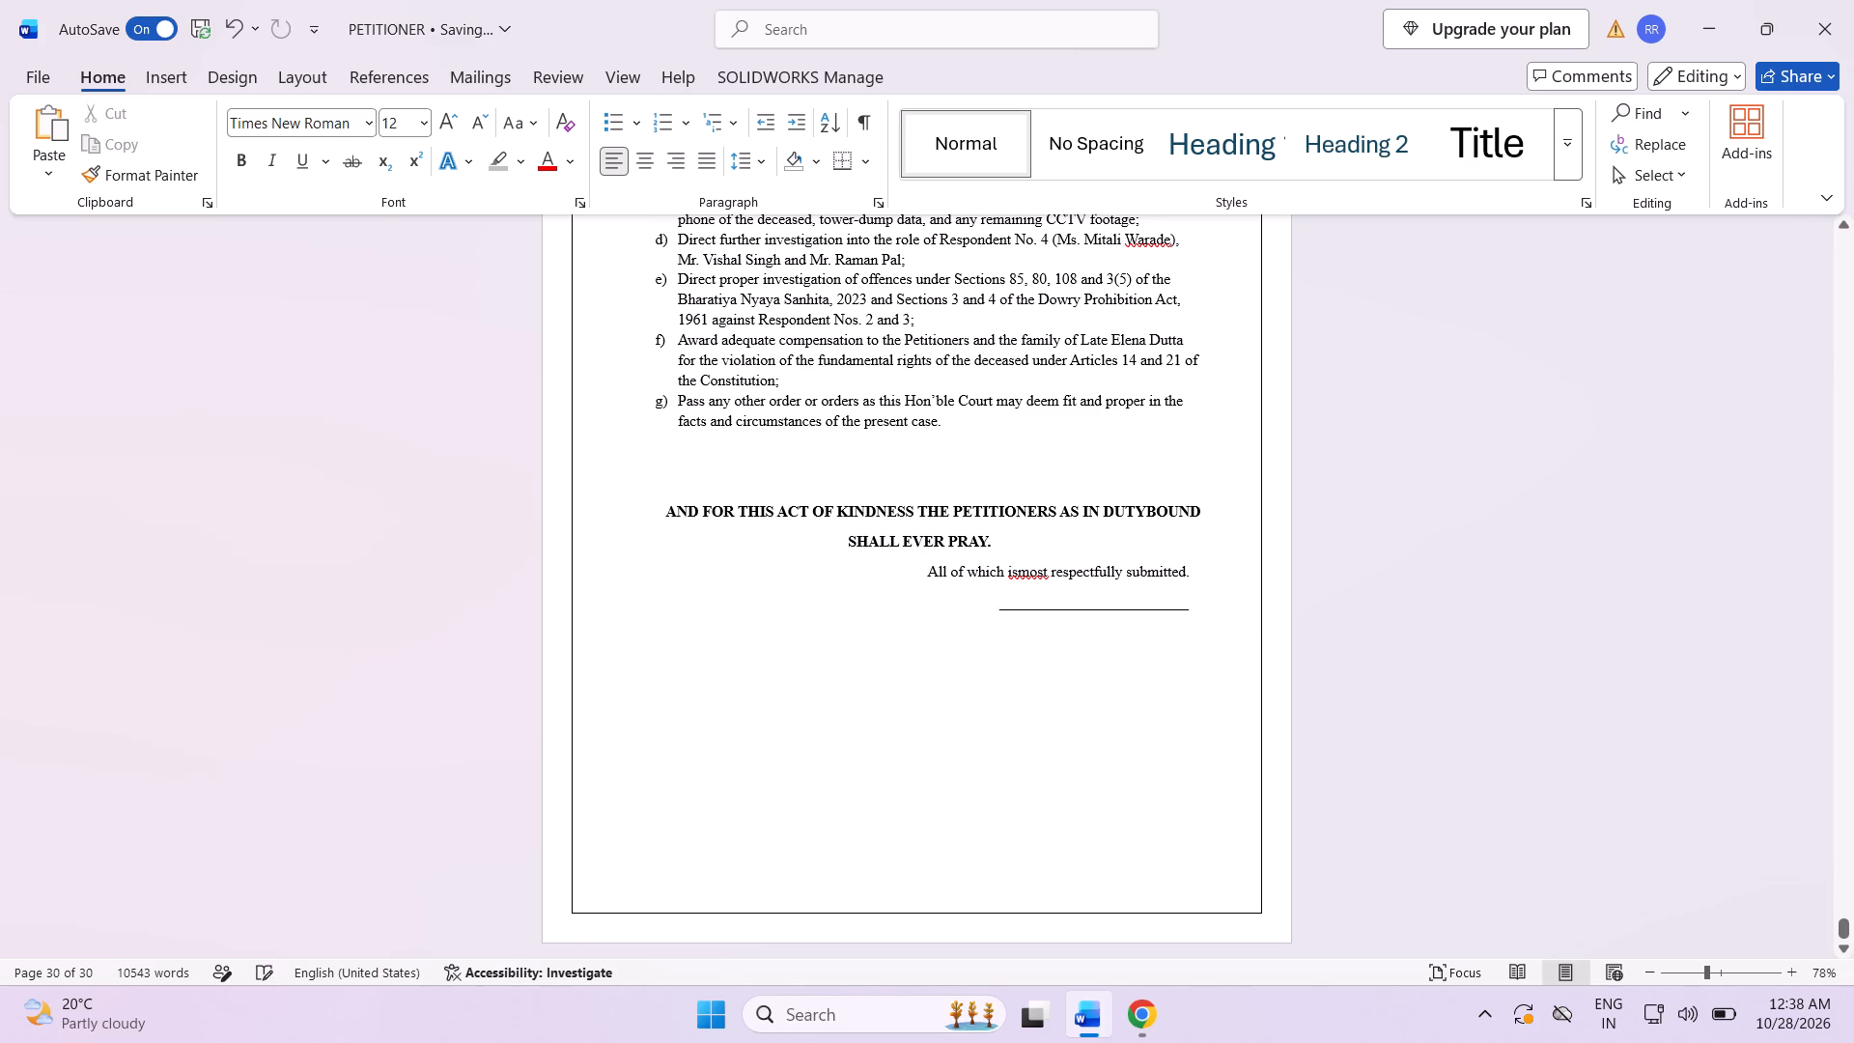
Start a new line below the signature rule, indent it with spaces to the rule's start, and paste "Counsel for the Petitioners" there.
{"action": "left_click", "coordinate": [1024, 635]}
{"action": "key", "text": "Down"}
{"action": "key", "text": "Down"}
{"action": "left_click", "coordinate": [1195, 608]}
{"action": "key", "text": "Return"}
{"action": "key", "text": "space"}
{"action": "key", "text": "space"}
{"action": "key", "text": "space"}
{"action": "key", "text": "space"}
{"action": "key", "text": "space"}
{"action": "key", "text": "space"}
{"action": "key", "text": "space"}
{"action": "key", "text": "space"}
{"action": "key", "text": "space"}
{"action": "key", "text": "space"}
{"action": "key", "text": "space"}
{"action": "key", "text": "space"}
{"action": "key", "text": "space"}
{"action": "key", "text": "space"}
{"action": "key", "text": "space"}
{"action": "key", "text": "space"}
{"action": "key", "text": "space"}
{"action": "key", "text": "space"}
{"action": "key", "text": "space"}
{"action": "key", "text": "space"}
{"action": "key", "text": "ctrl+c"}
{"action": "key", "text": "ctrl+v"}
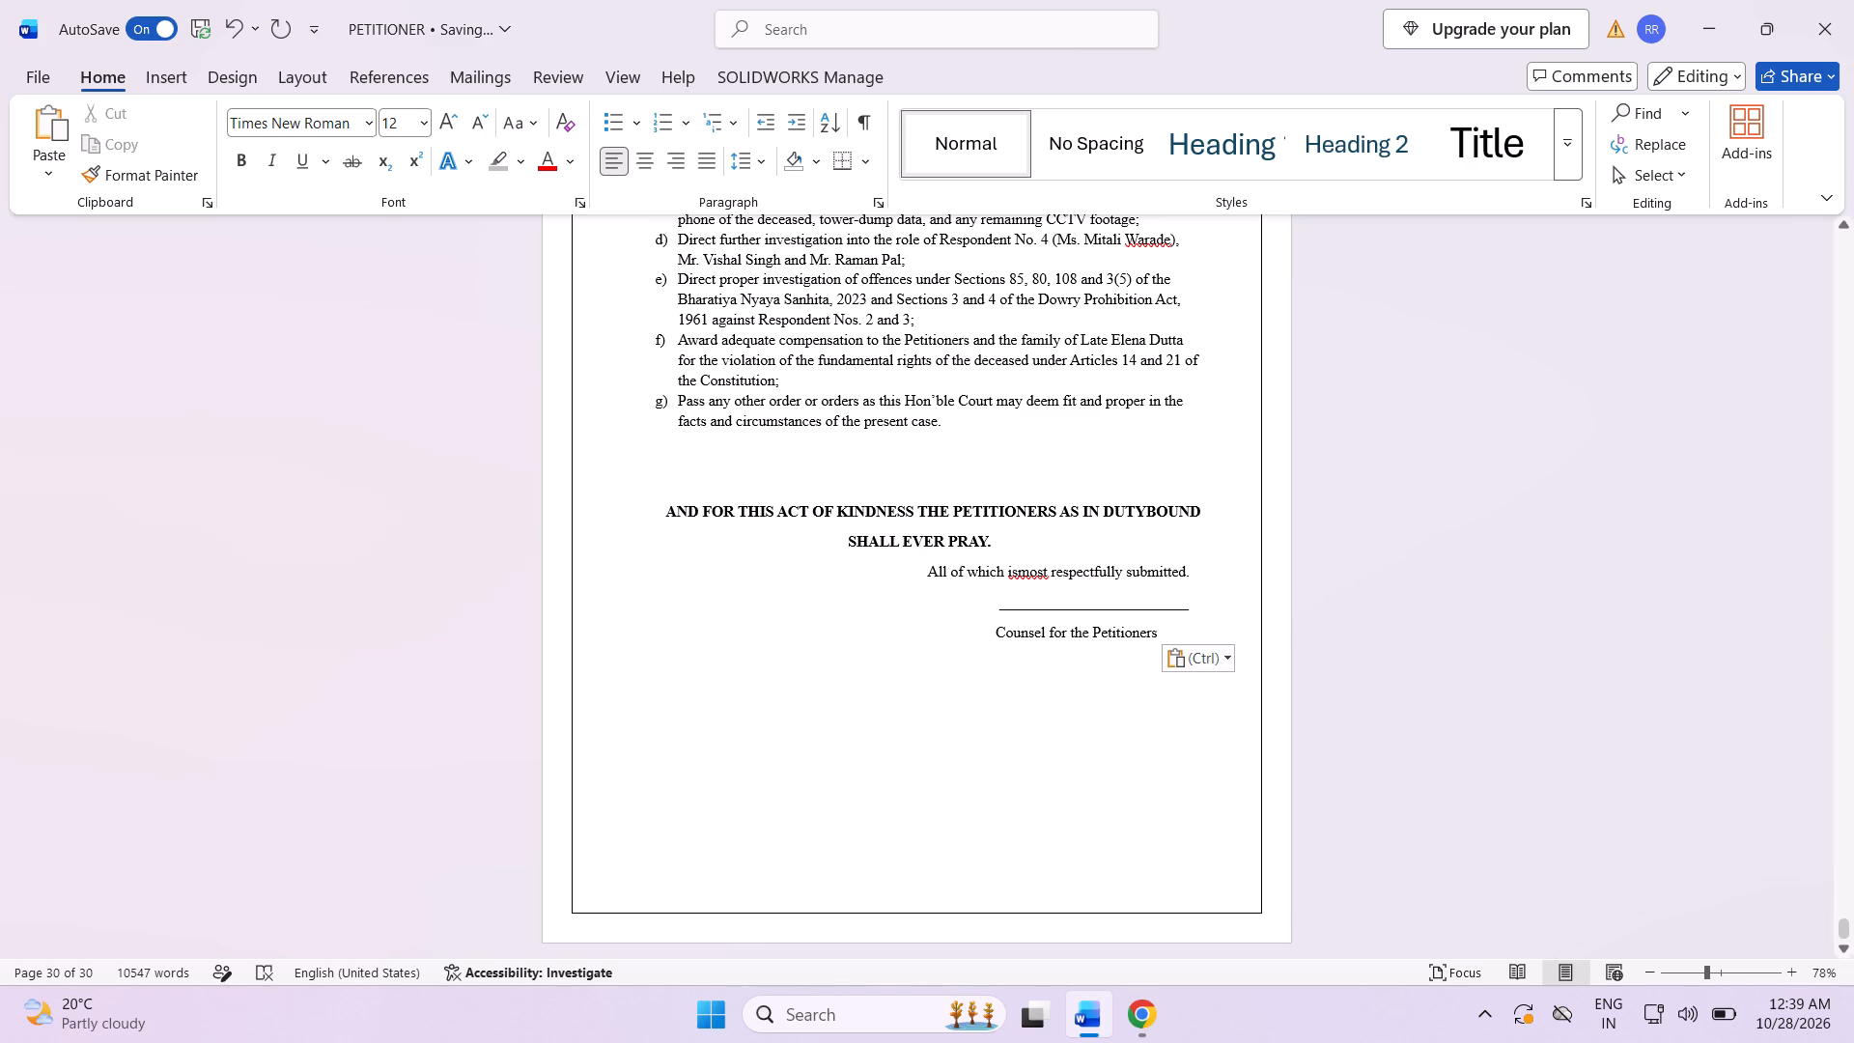
Nudge "Counsel for the Petitioners" slightly inward under the signature rule with two spaces before it.
{"action": "left_click", "coordinate": [986, 634]}
{"action": "key", "text": "space"}
{"action": "key", "text": "space"}
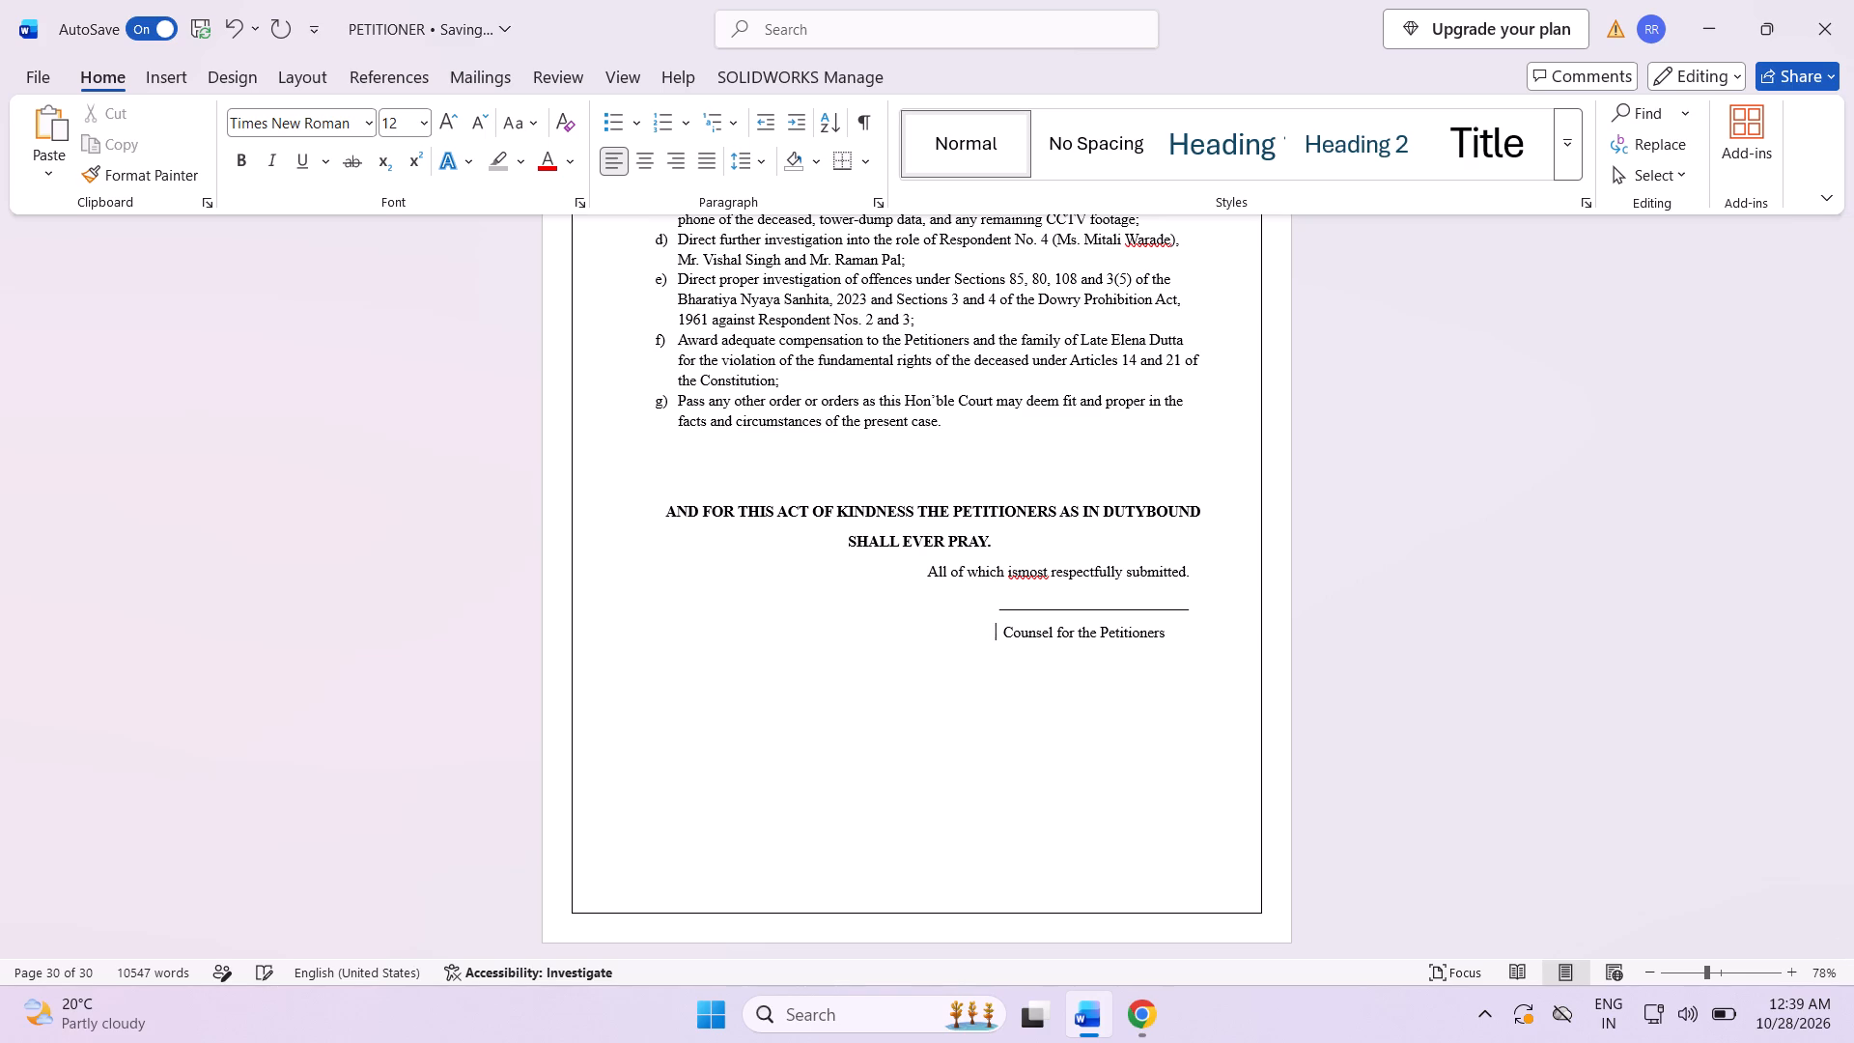
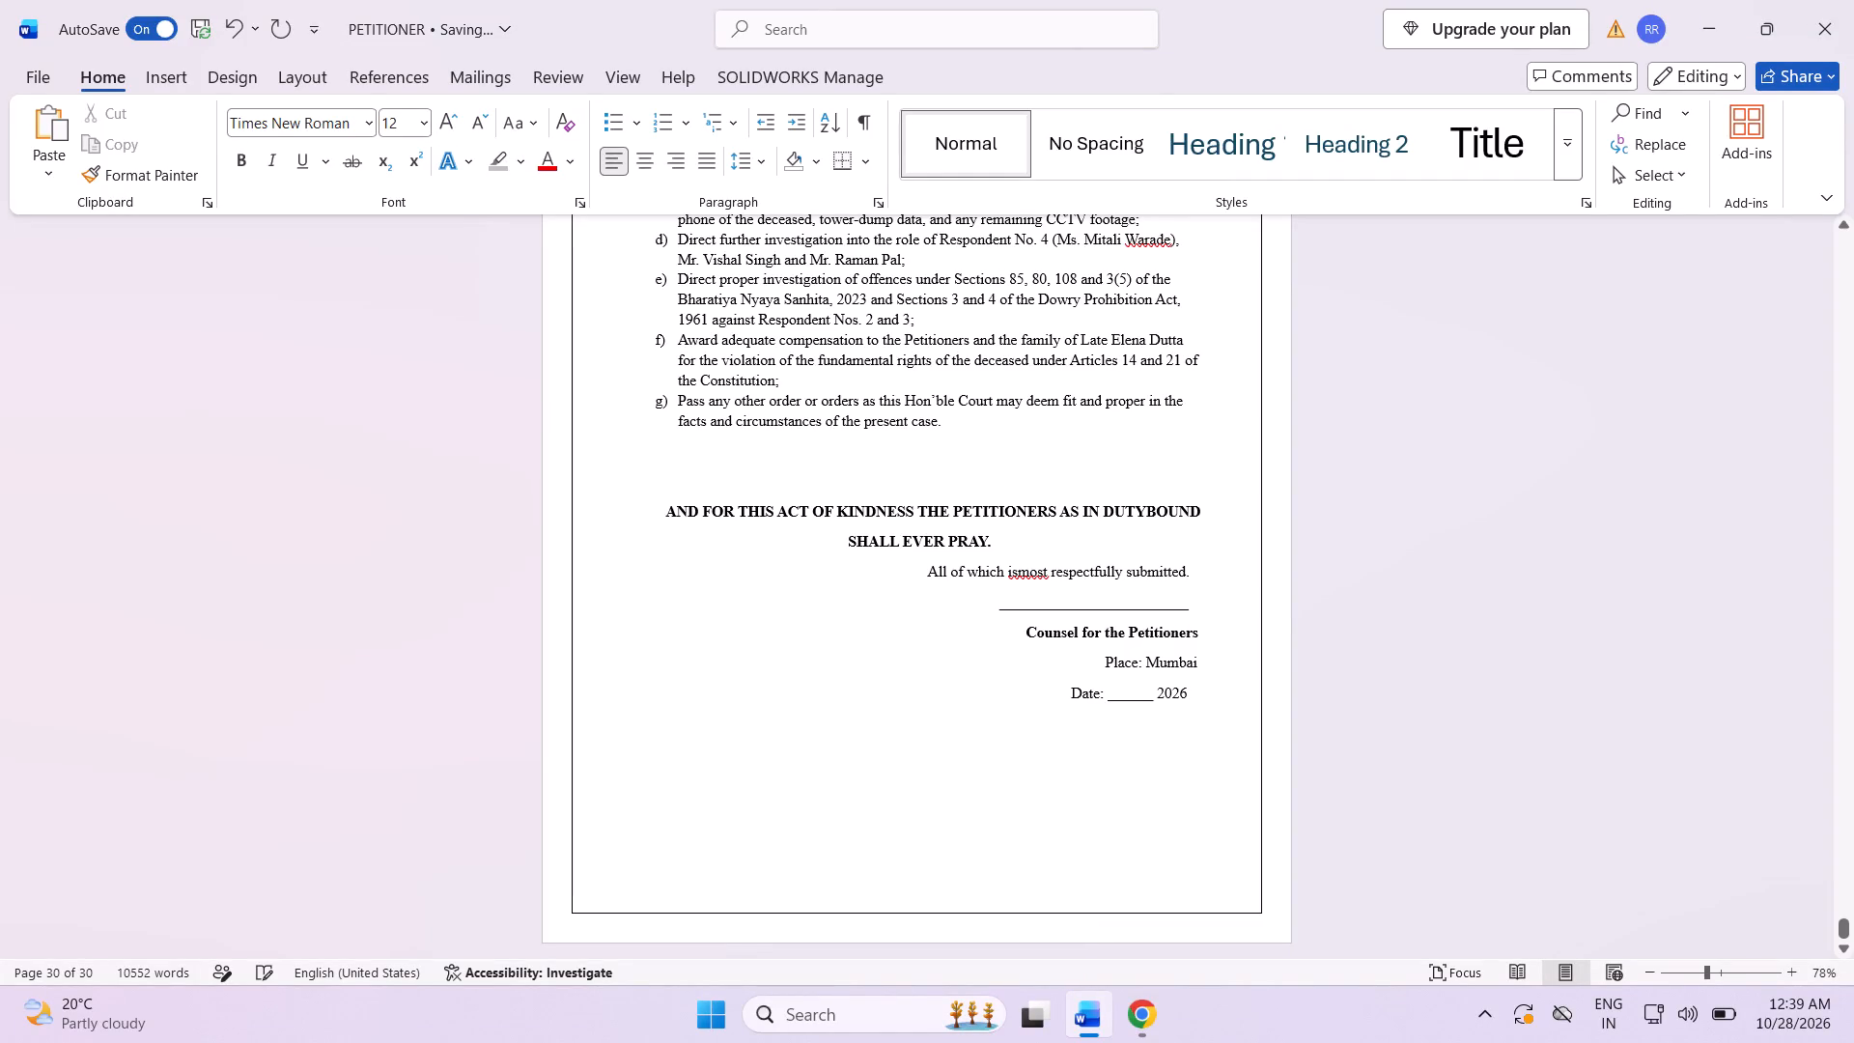
Shift the "Date: ______ 2026" line outward with leading spaces so it ends level with "Place: Mumbai".
{"action": "key", "text": "space"}
{"action": "key", "text": "space"}
{"action": "key", "text": "space"}
{"action": "key", "text": "space"}
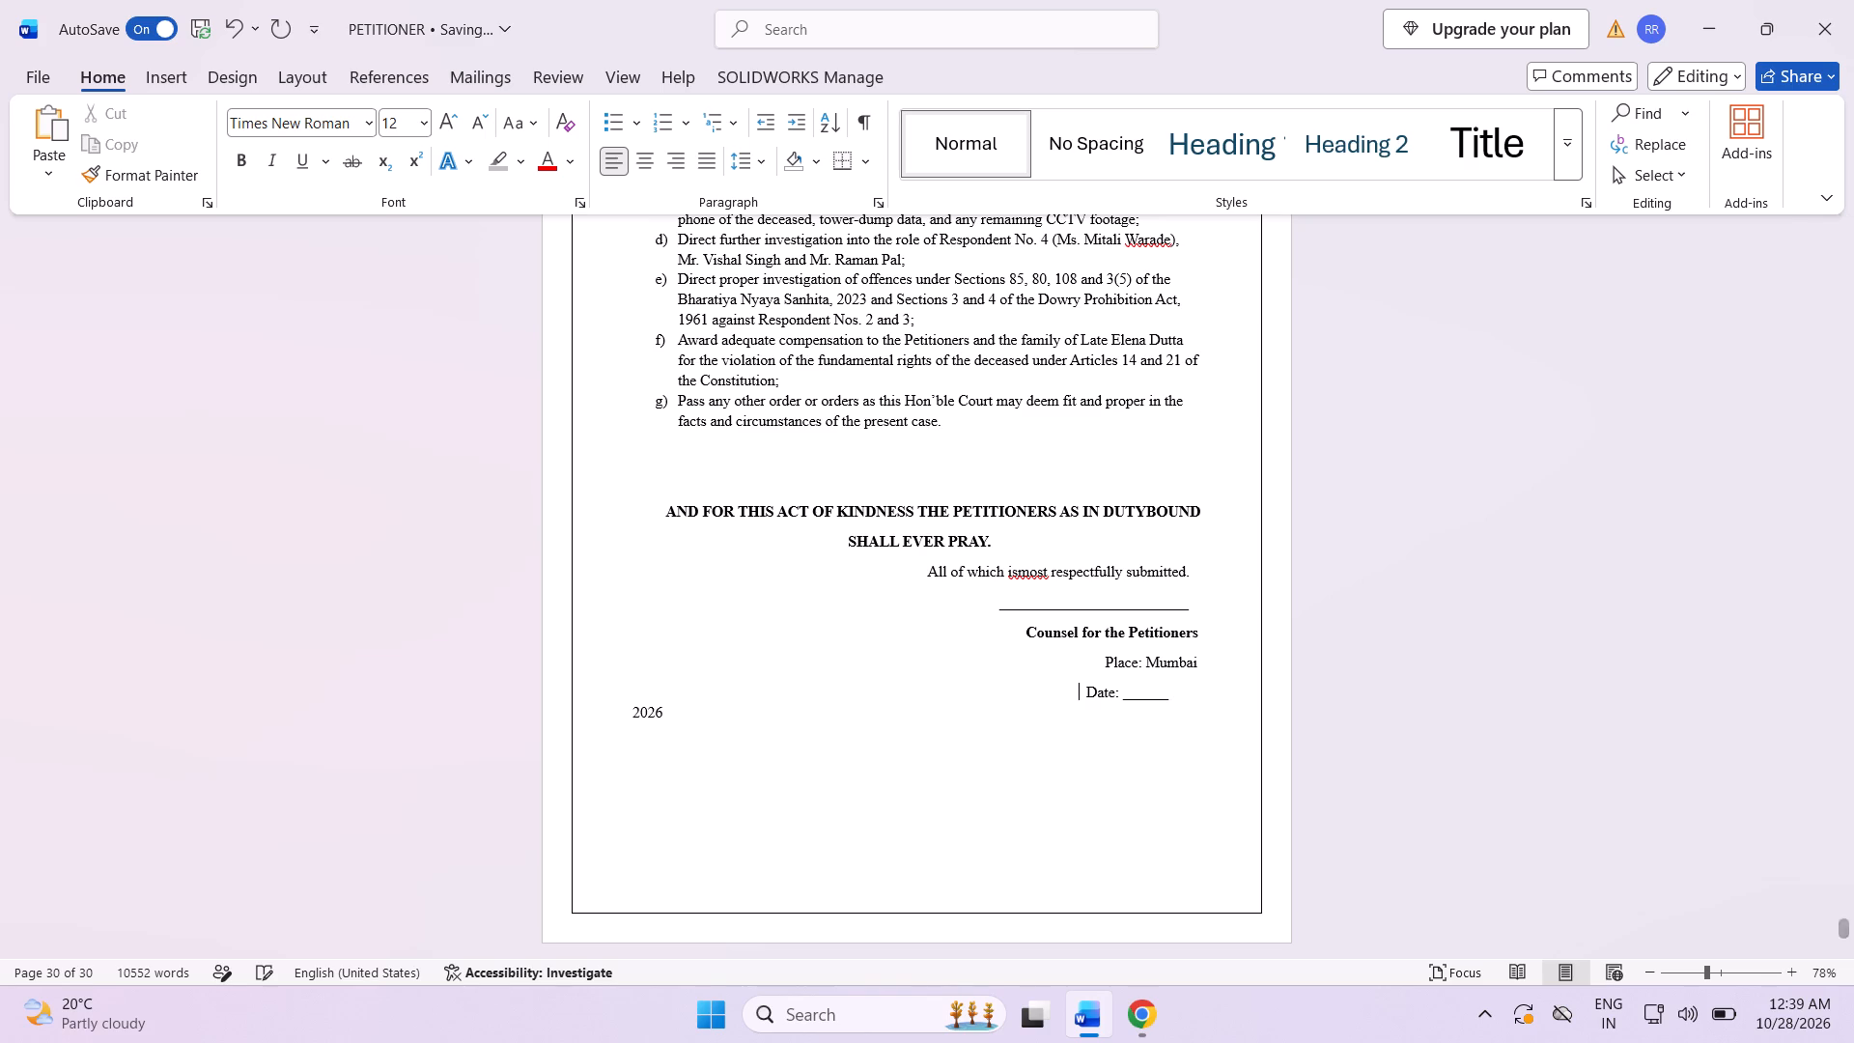
{"action": "key", "text": "BackSpace"}
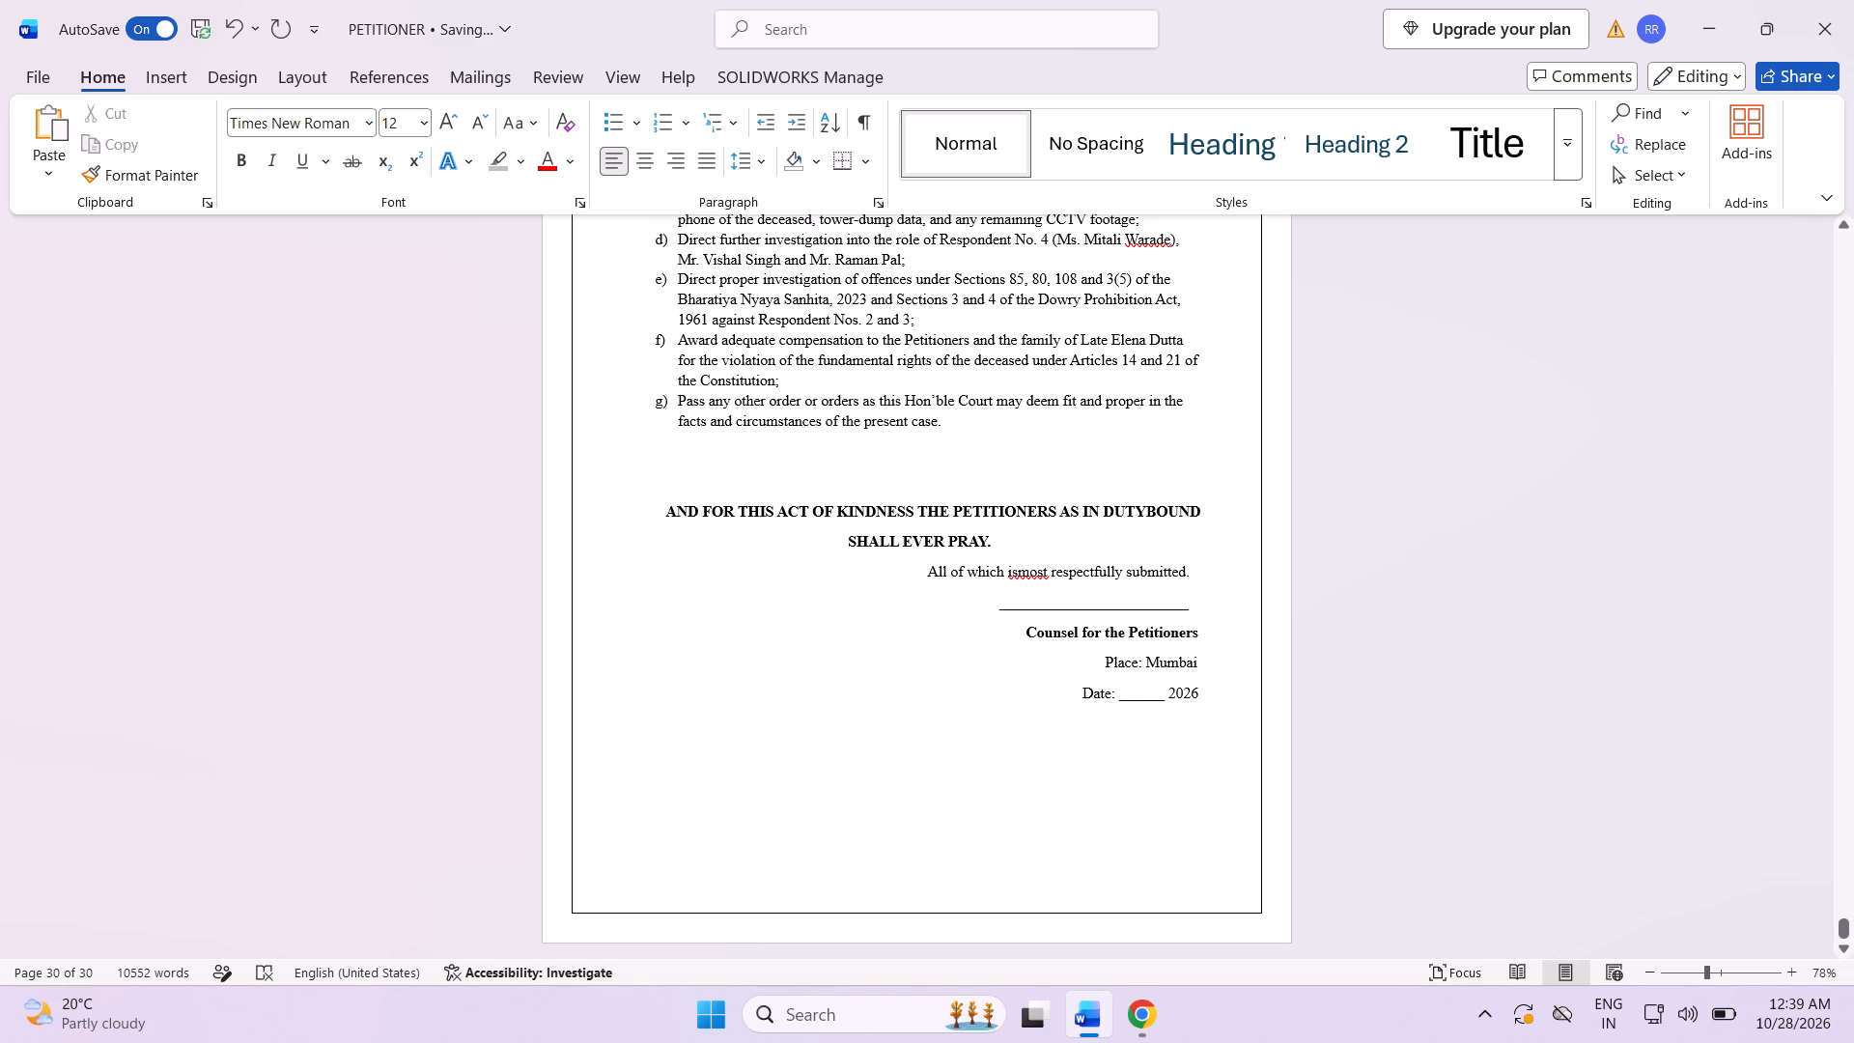
{"action": "left_click", "coordinate": [1041, 841]}
Insert the missing space between "is" and "most" in the sentence "All of which is most respectfully submitted.".
{"action": "left_click", "coordinate": [1016, 570]}
{"action": "key", "text": "space"}
{"action": "left_click", "coordinate": [1070, 726]}
Review the document backwards from the prayer page through the further and additional legal submissions to the cover page.
{"action": "scroll", "coordinate": [1051, 866], "scroll_direction": "up", "scroll_amount": 2}
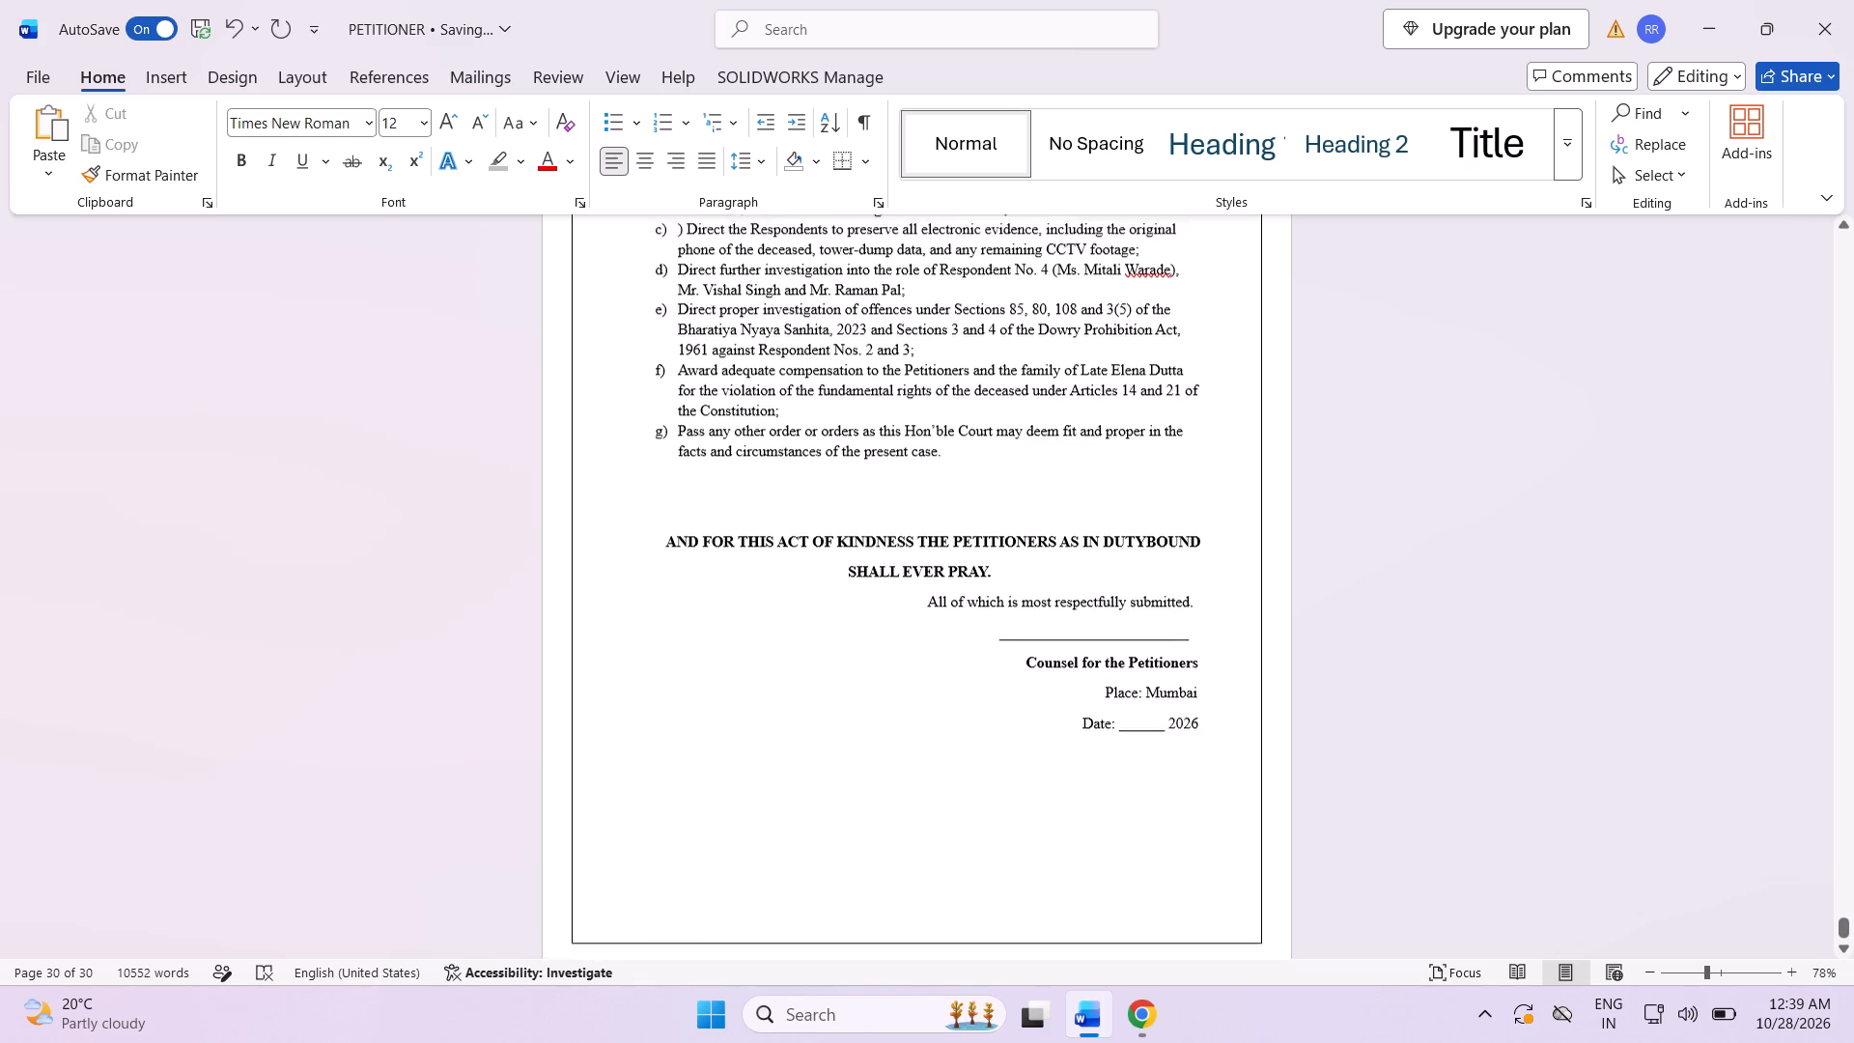
{"action": "scroll", "coordinate": [1051, 866], "scroll_direction": "up", "scroll_amount": 5}
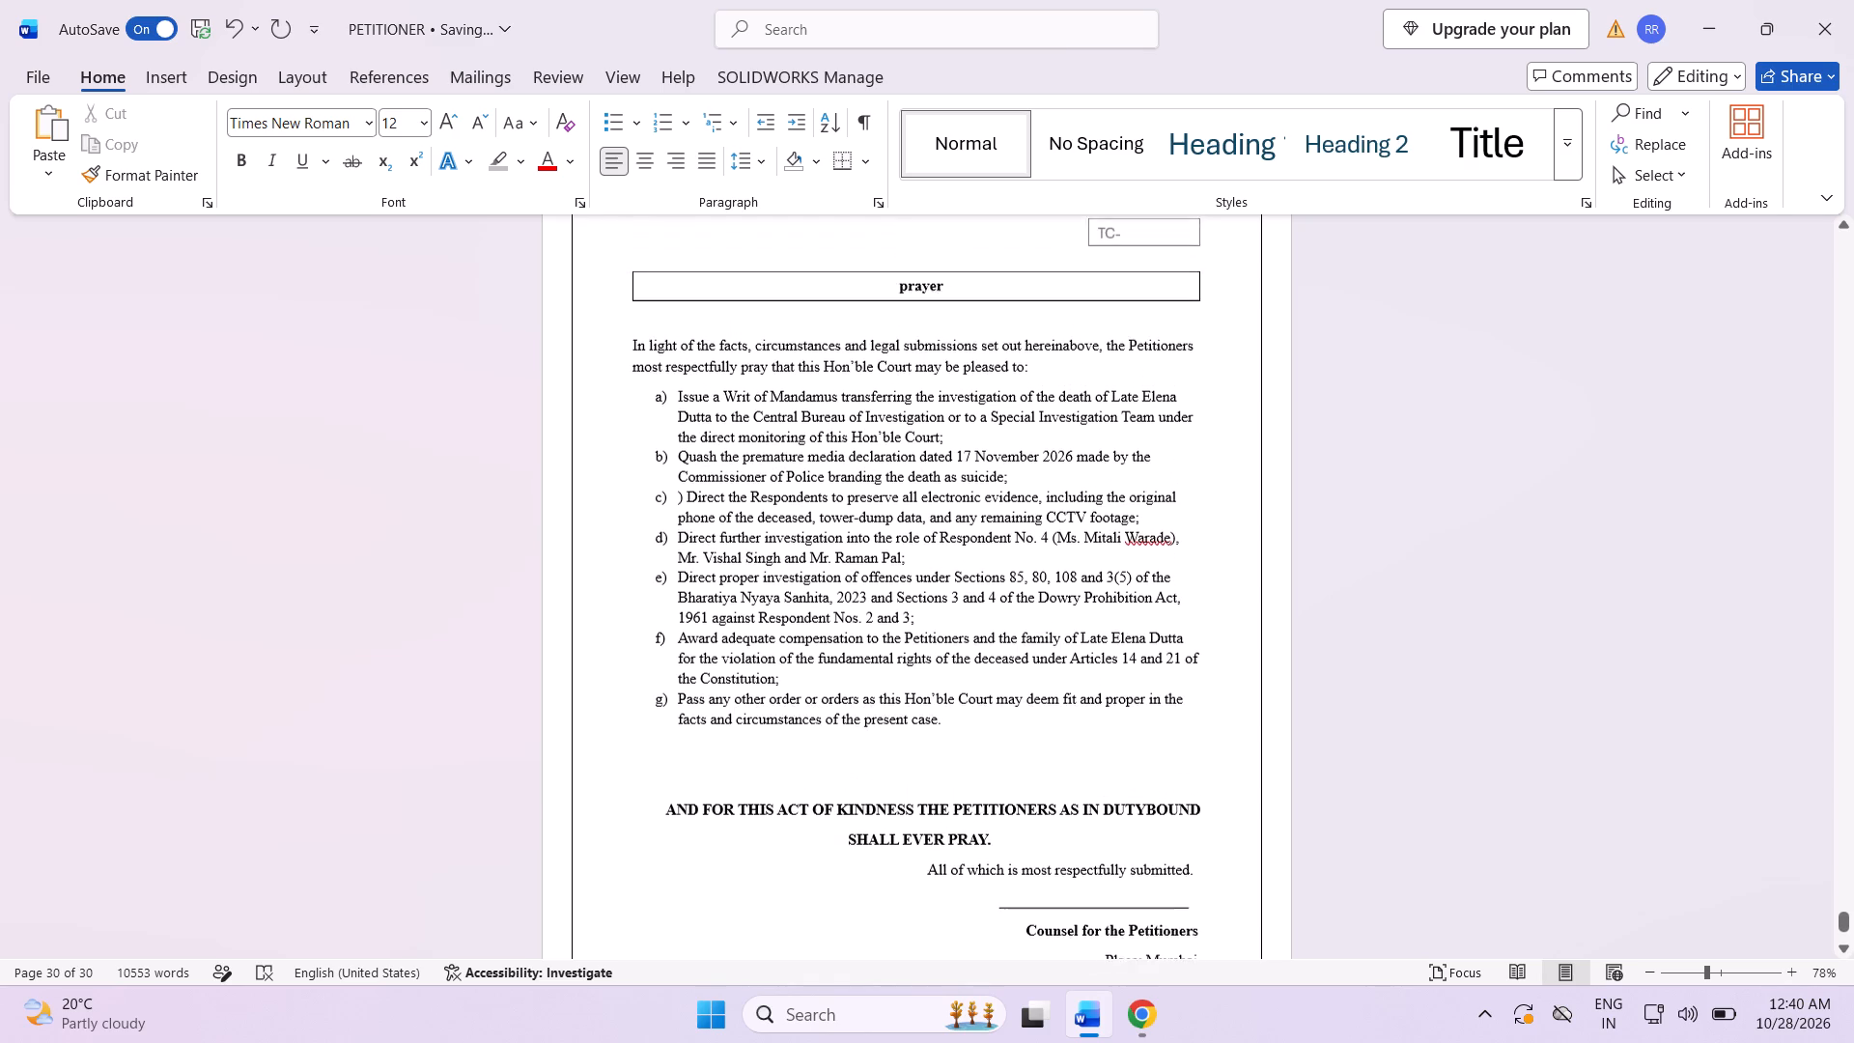
{"action": "scroll", "coordinate": [1023, 848], "scroll_direction": "up", "scroll_amount": 5}
{"action": "scroll", "coordinate": [995, 821], "scroll_direction": "up", "scroll_amount": 18}
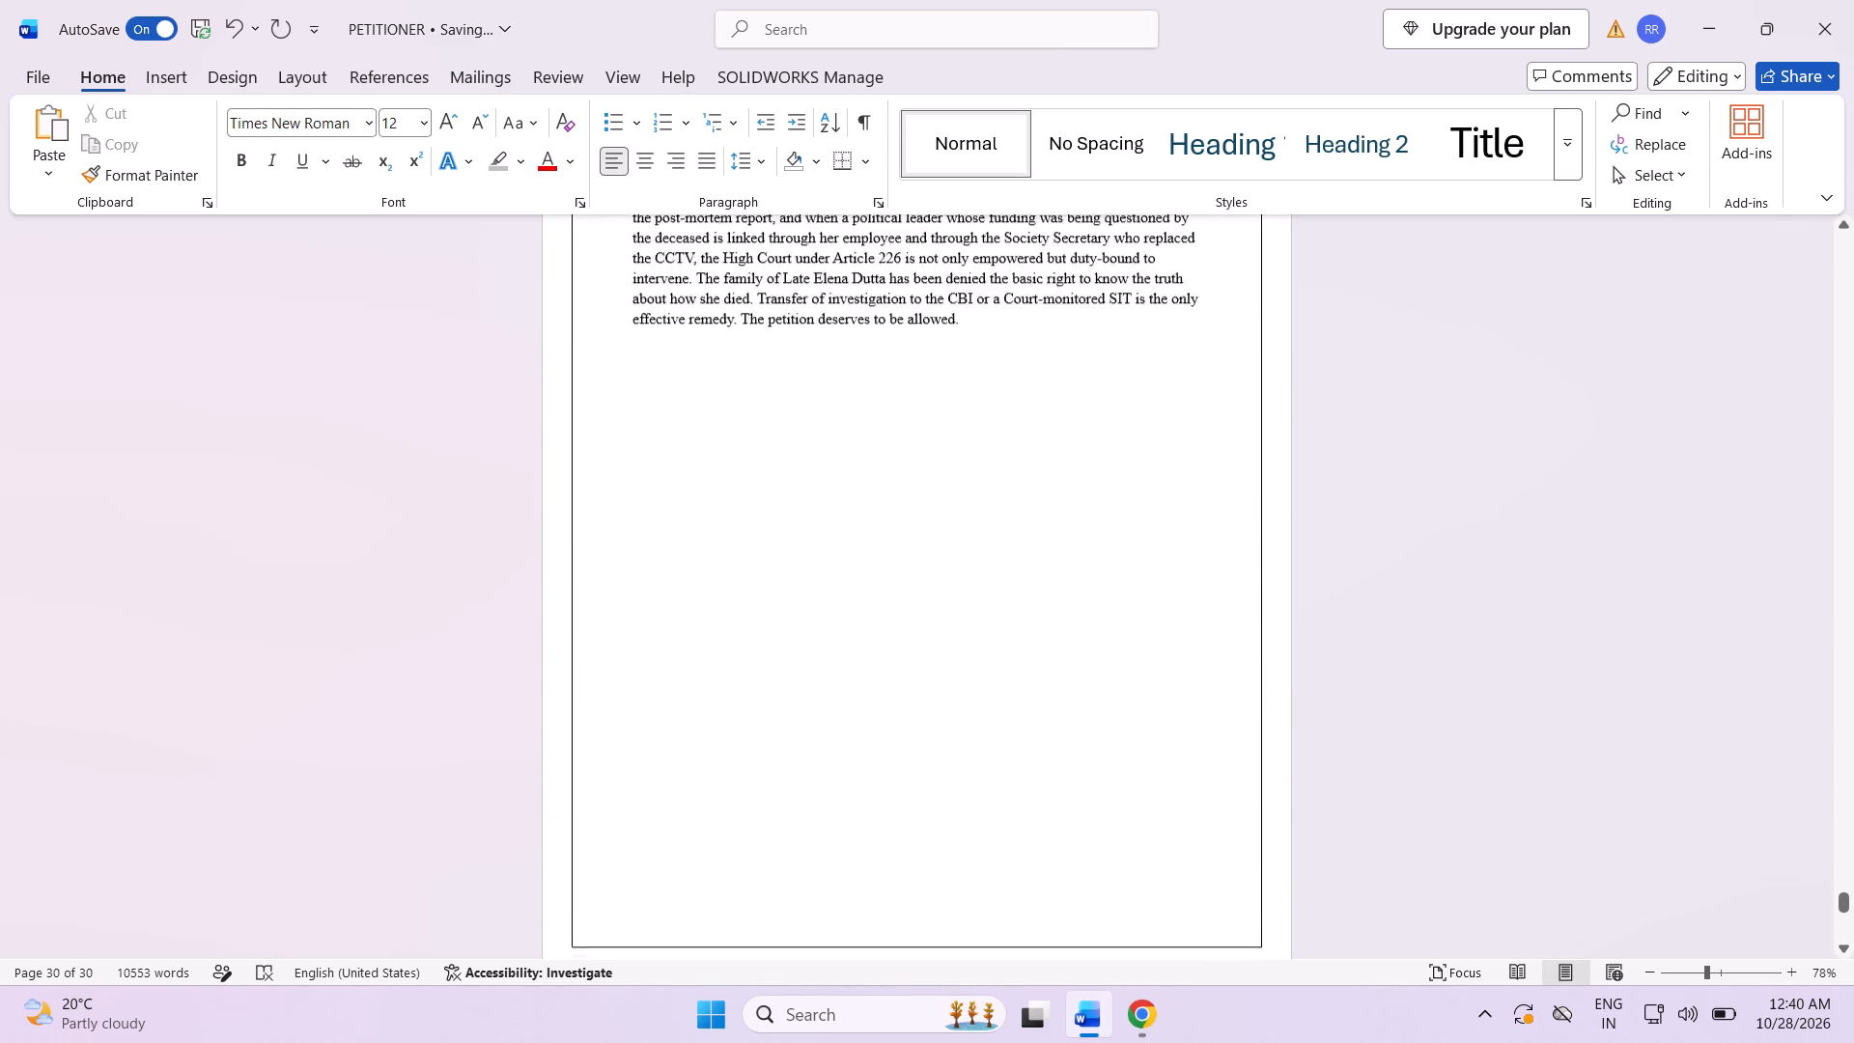
{"action": "scroll", "coordinate": [1003, 821], "scroll_direction": "up", "scroll_amount": 15}
{"action": "scroll", "coordinate": [1015, 825], "scroll_direction": "up", "scroll_amount": 12}
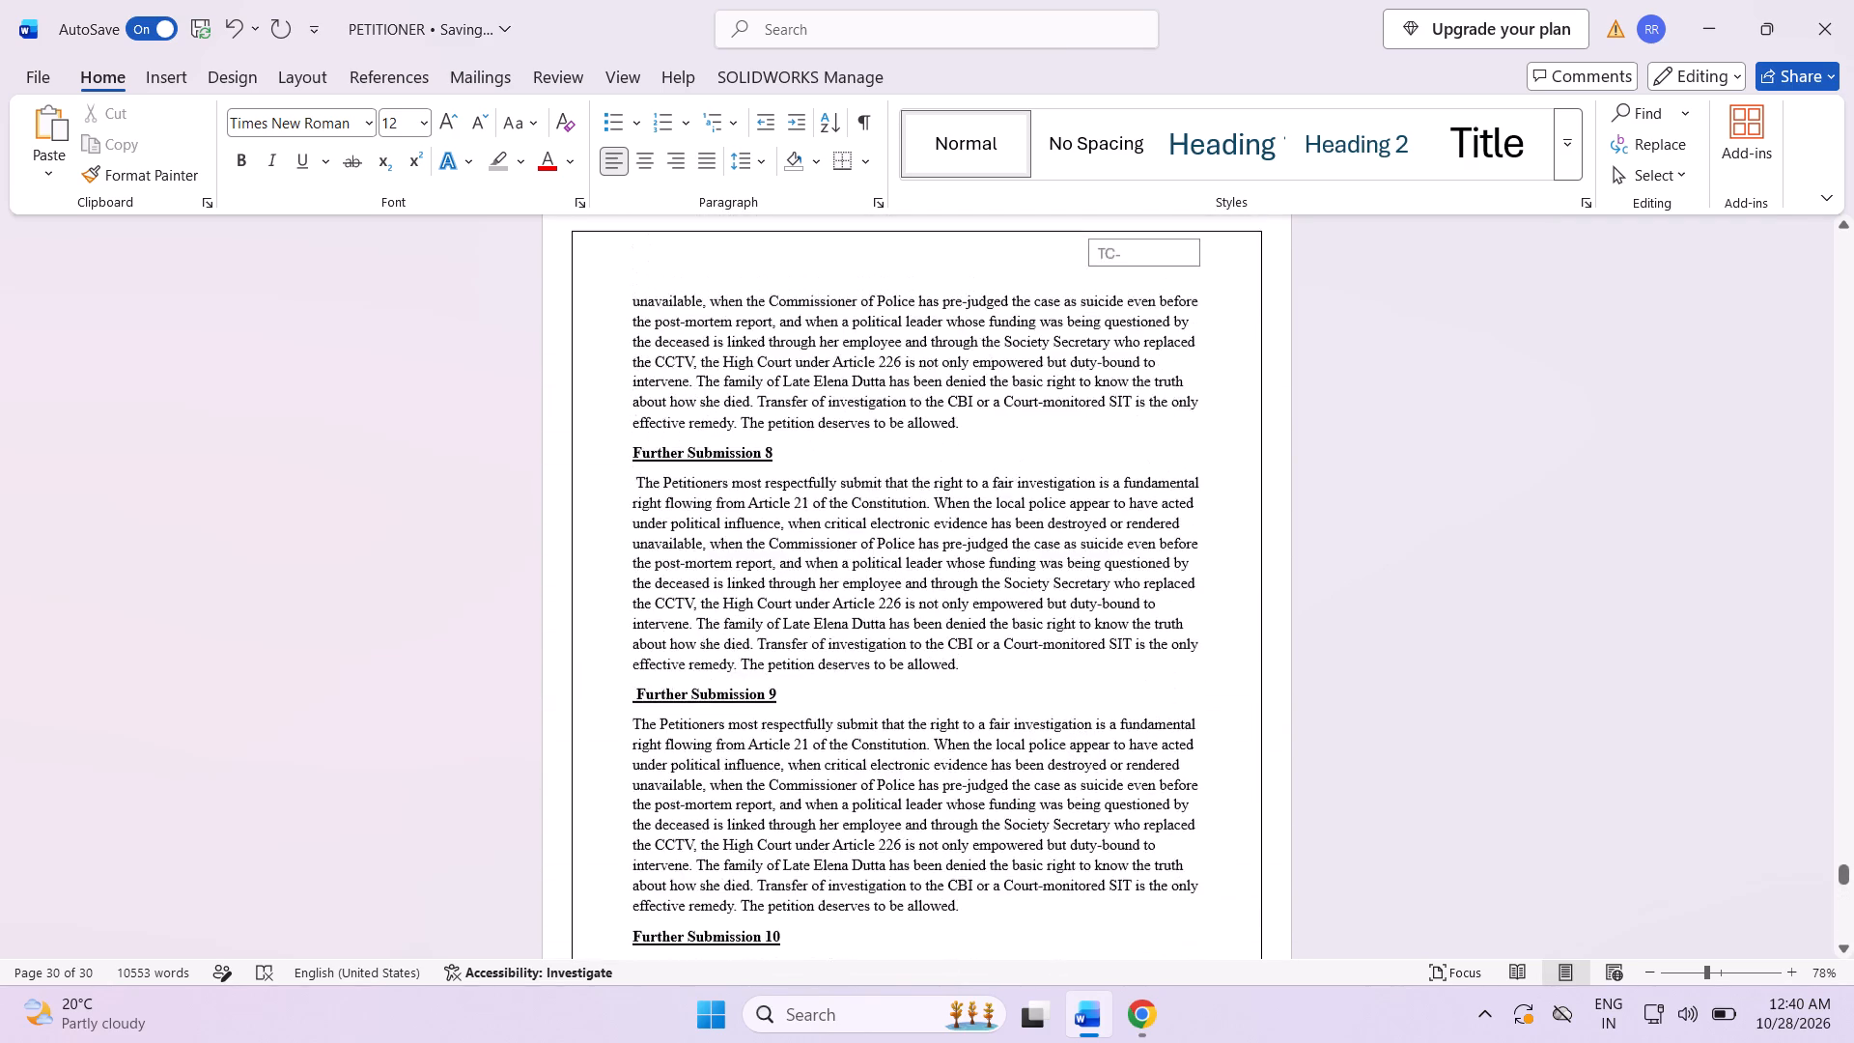
{"action": "scroll", "coordinate": [1019, 828], "scroll_direction": "up", "scroll_amount": 12}
{"action": "scroll", "coordinate": [1023, 829], "scroll_direction": "down", "scroll_amount": 2}
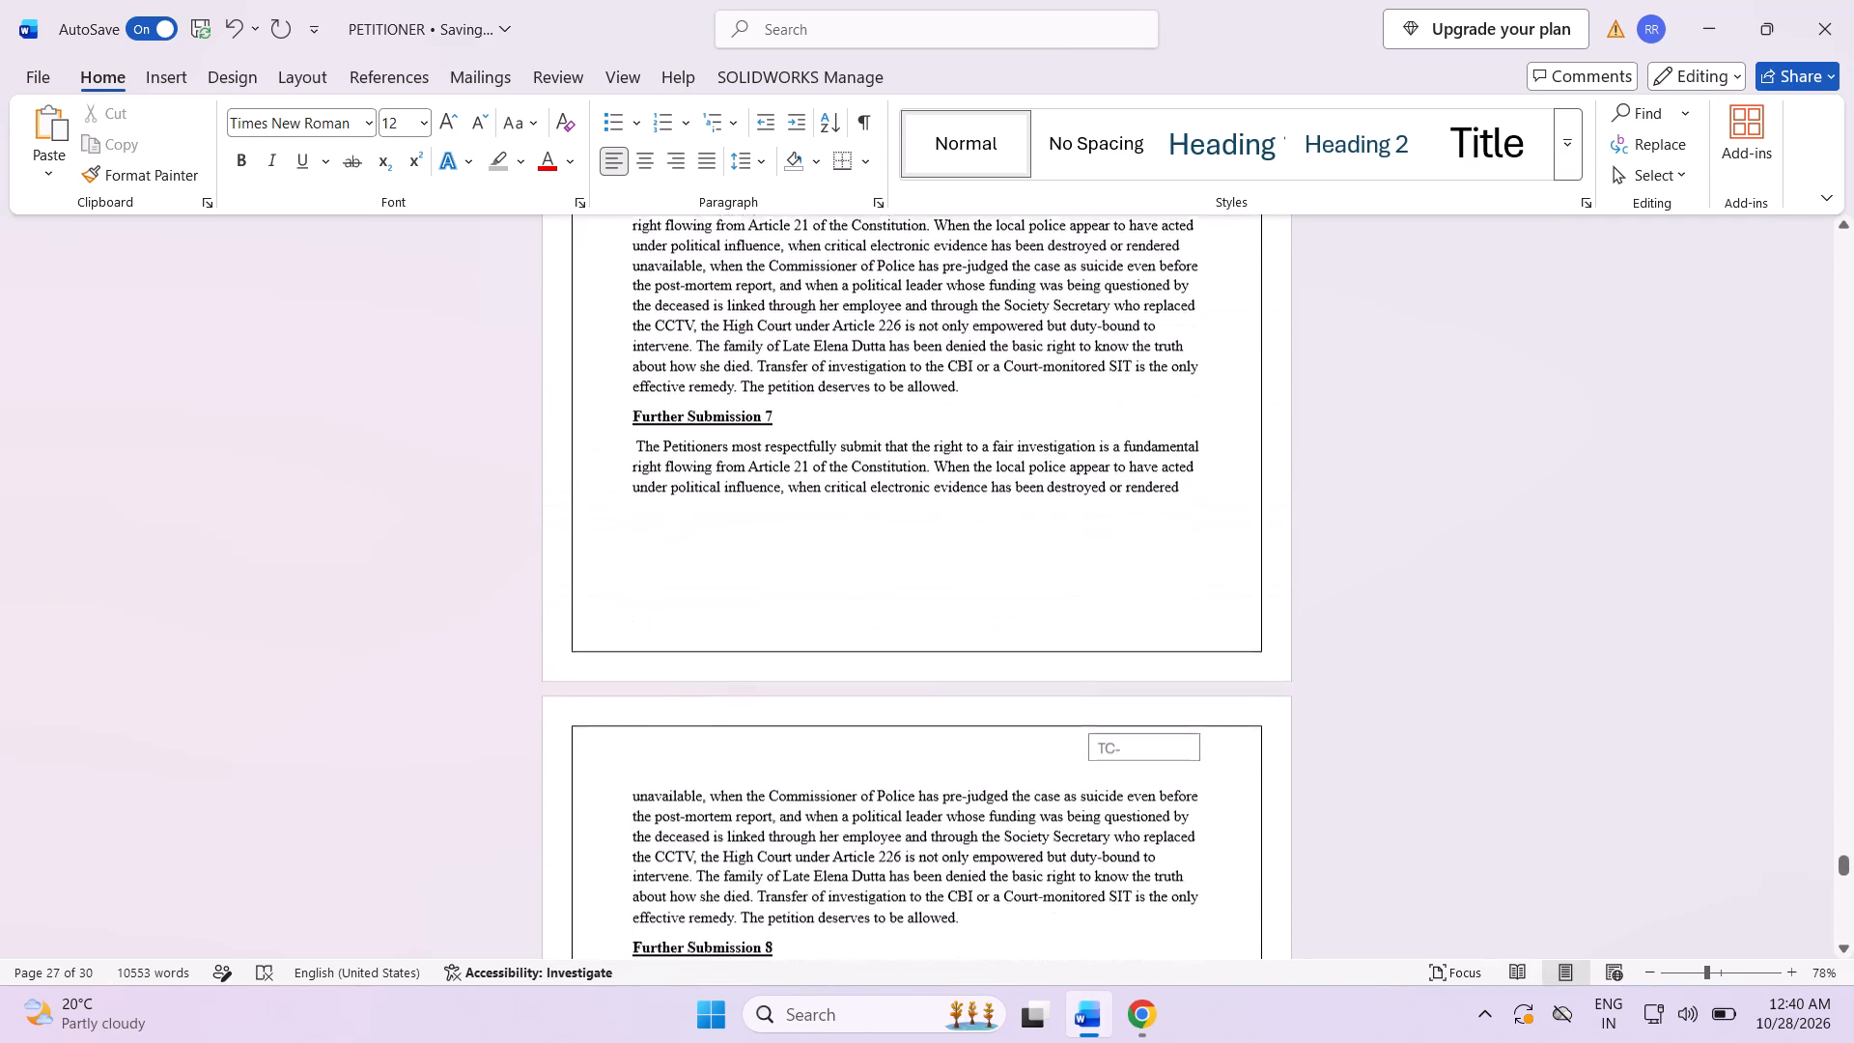
{"action": "scroll", "coordinate": [1023, 829], "scroll_direction": "down", "scroll_amount": 3}
{"action": "scroll", "coordinate": [1023, 829], "scroll_direction": "up", "scroll_amount": 6}
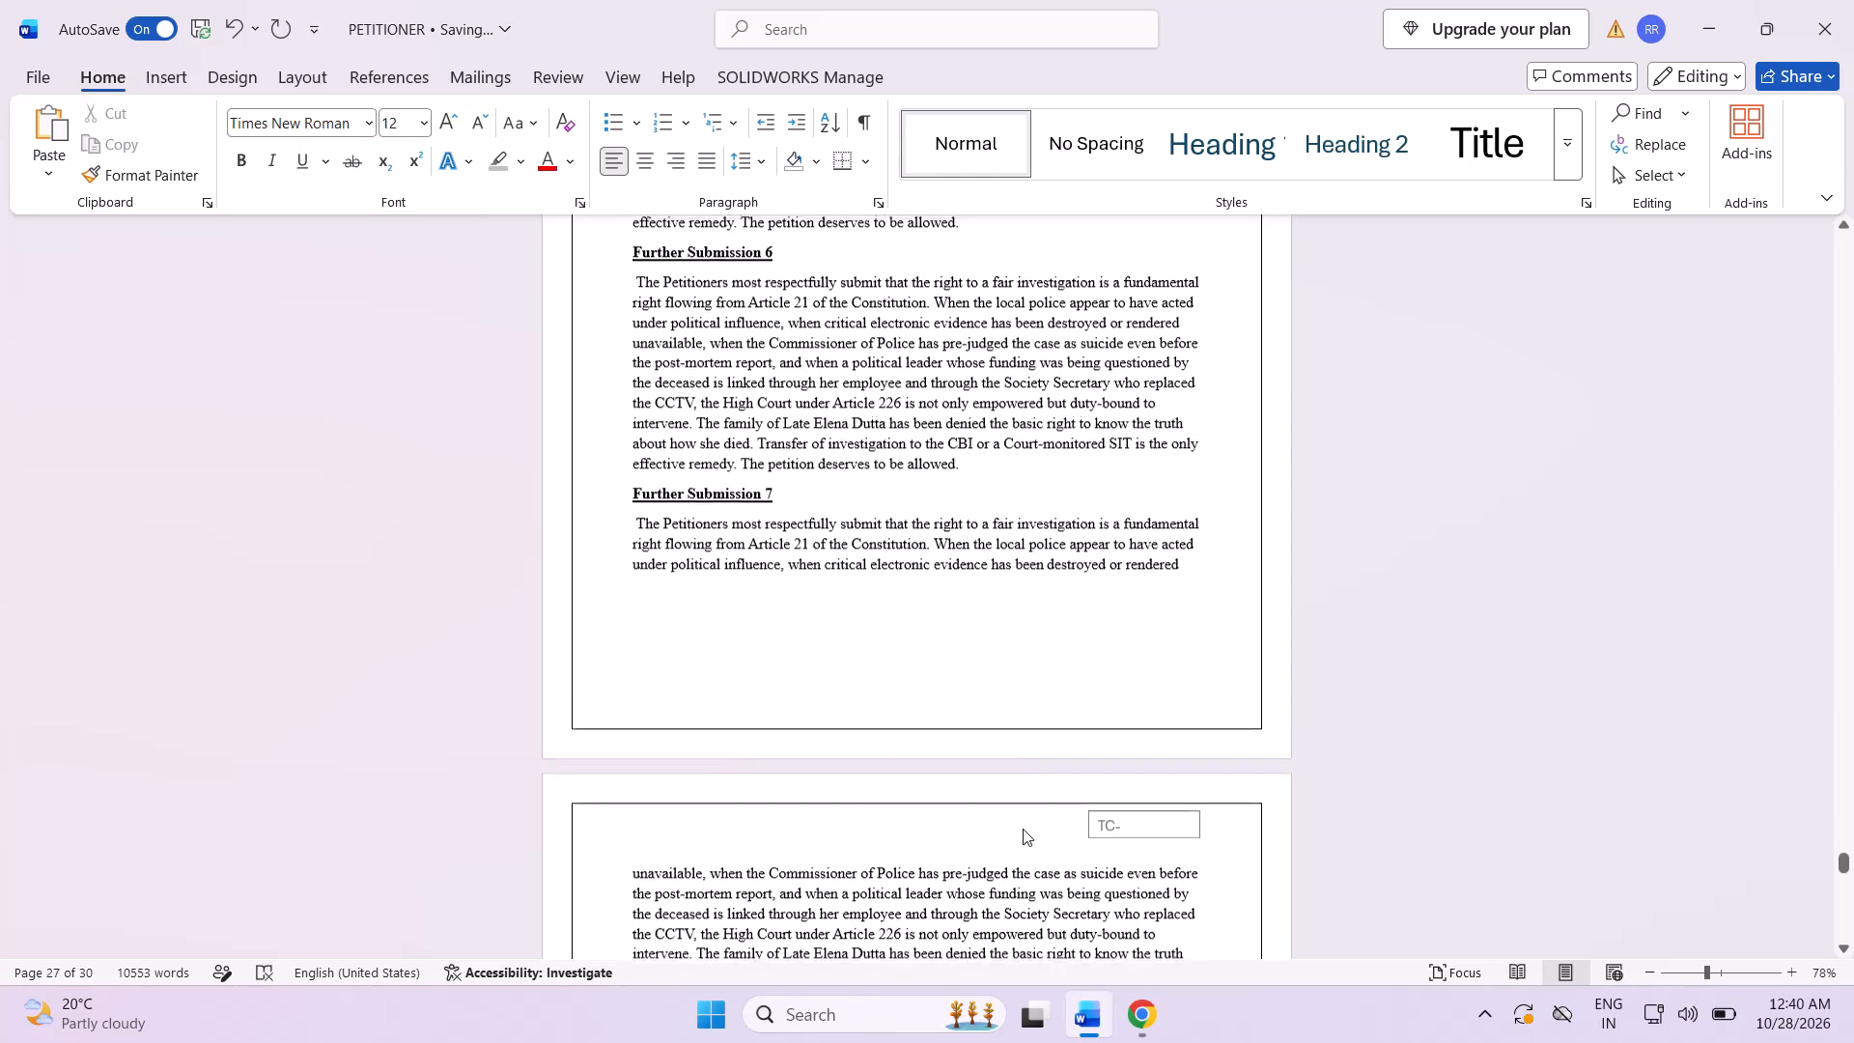
{"action": "scroll", "coordinate": [1024, 829], "scroll_direction": "up", "scroll_amount": 5}
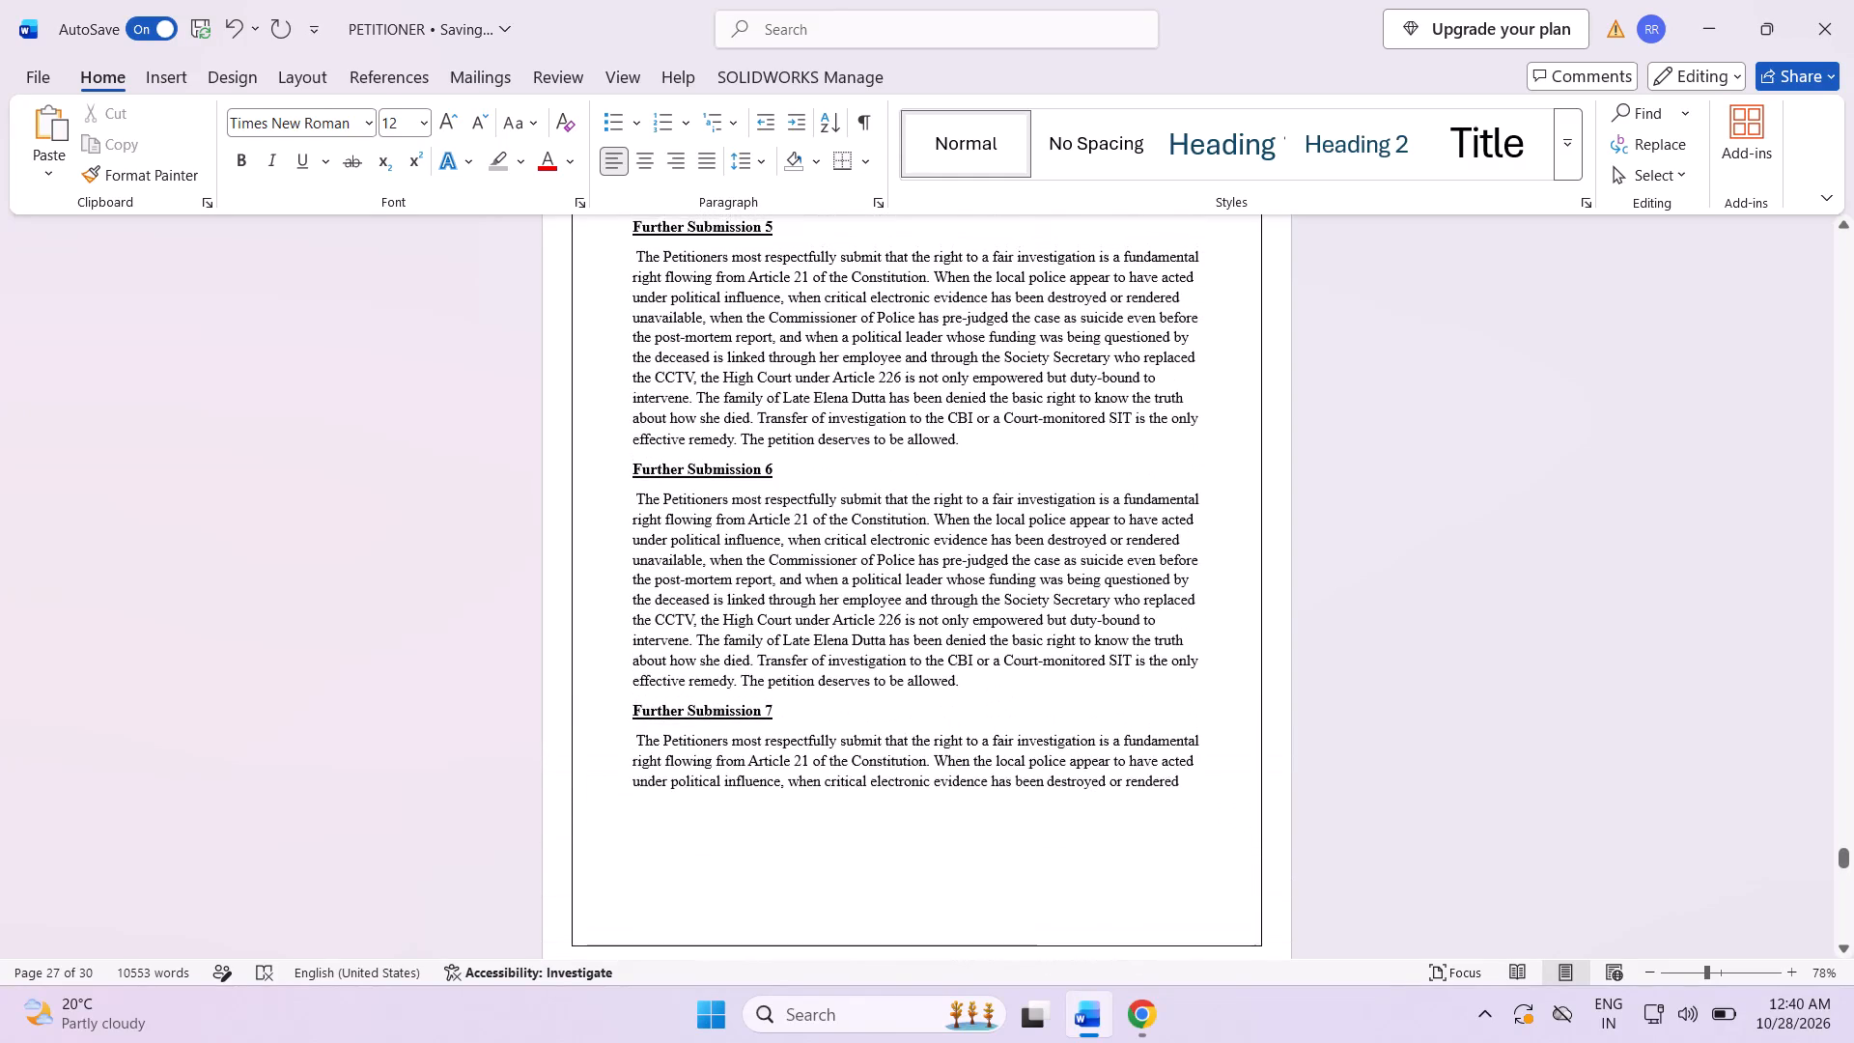
{"action": "scroll", "coordinate": [1024, 829], "scroll_direction": "down", "scroll_amount": 5}
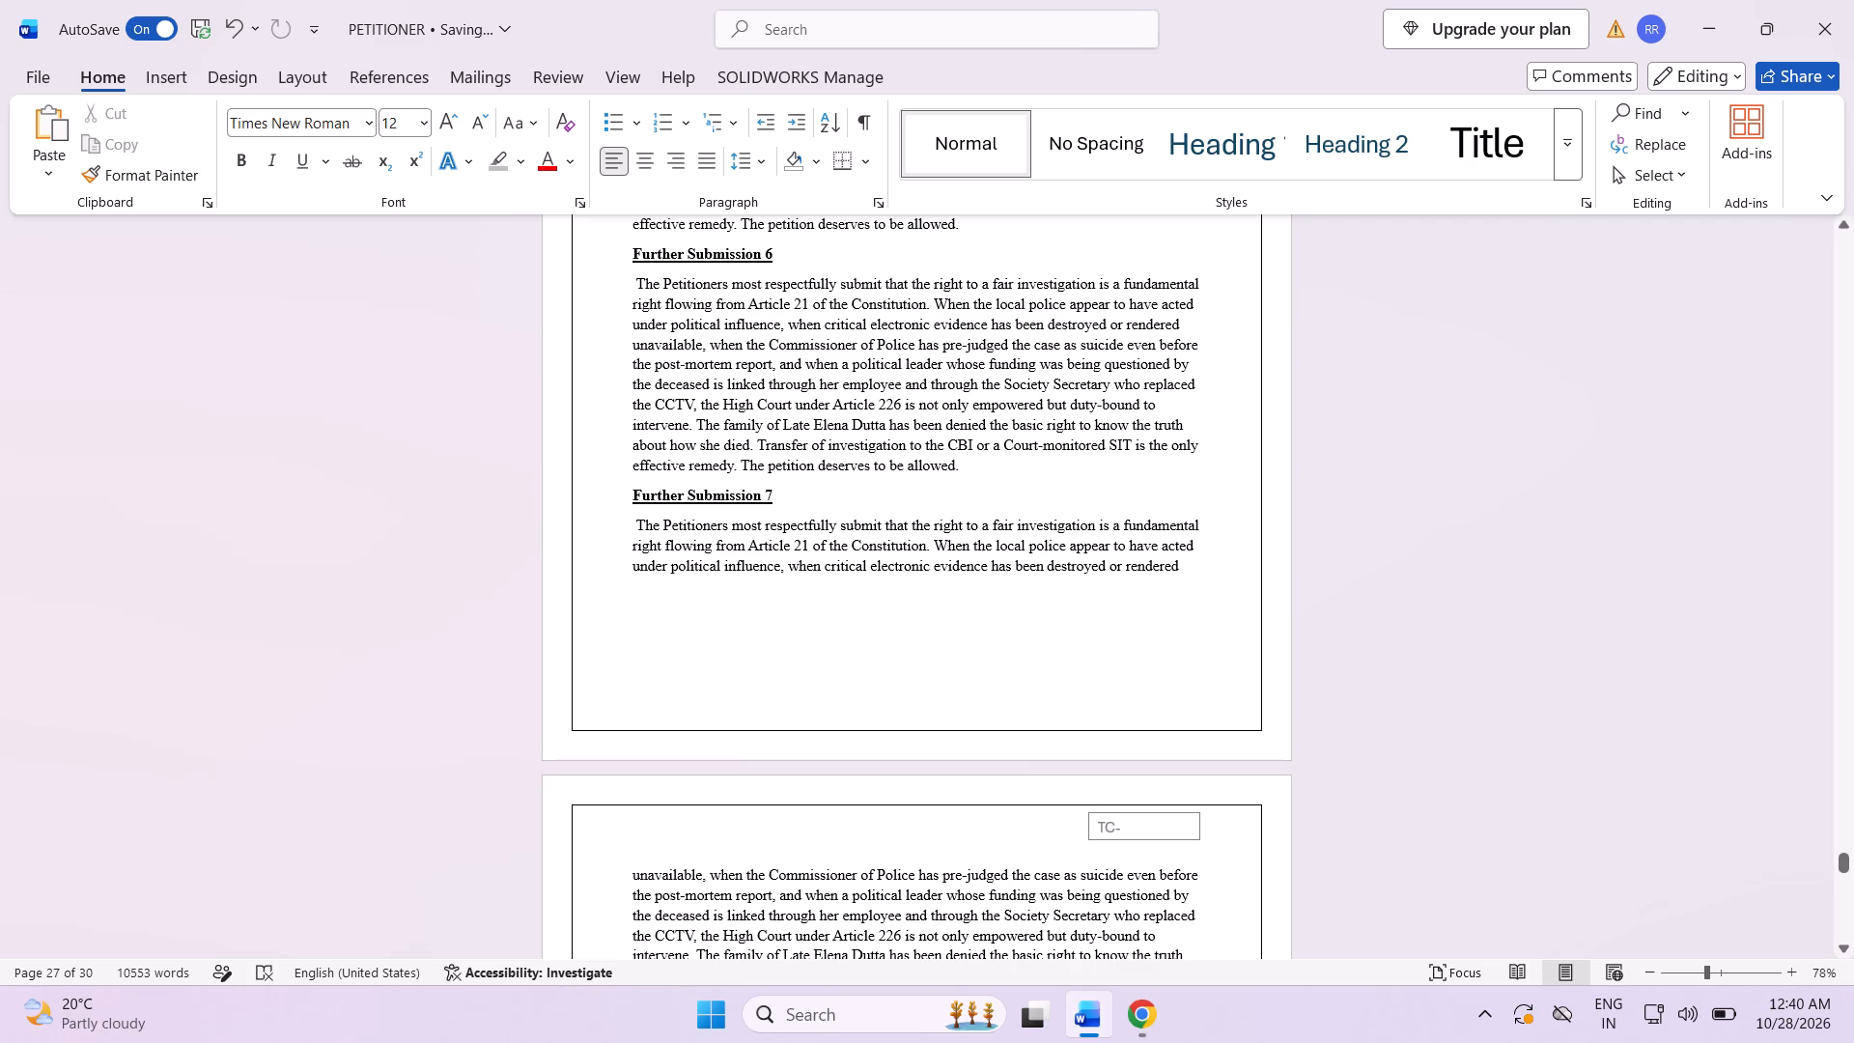
{"action": "scroll", "coordinate": [1197, 530], "scroll_direction": "up", "scroll_amount": 8}
{"action": "scroll", "coordinate": [1176, 499], "scroll_direction": "up", "scroll_amount": 16}
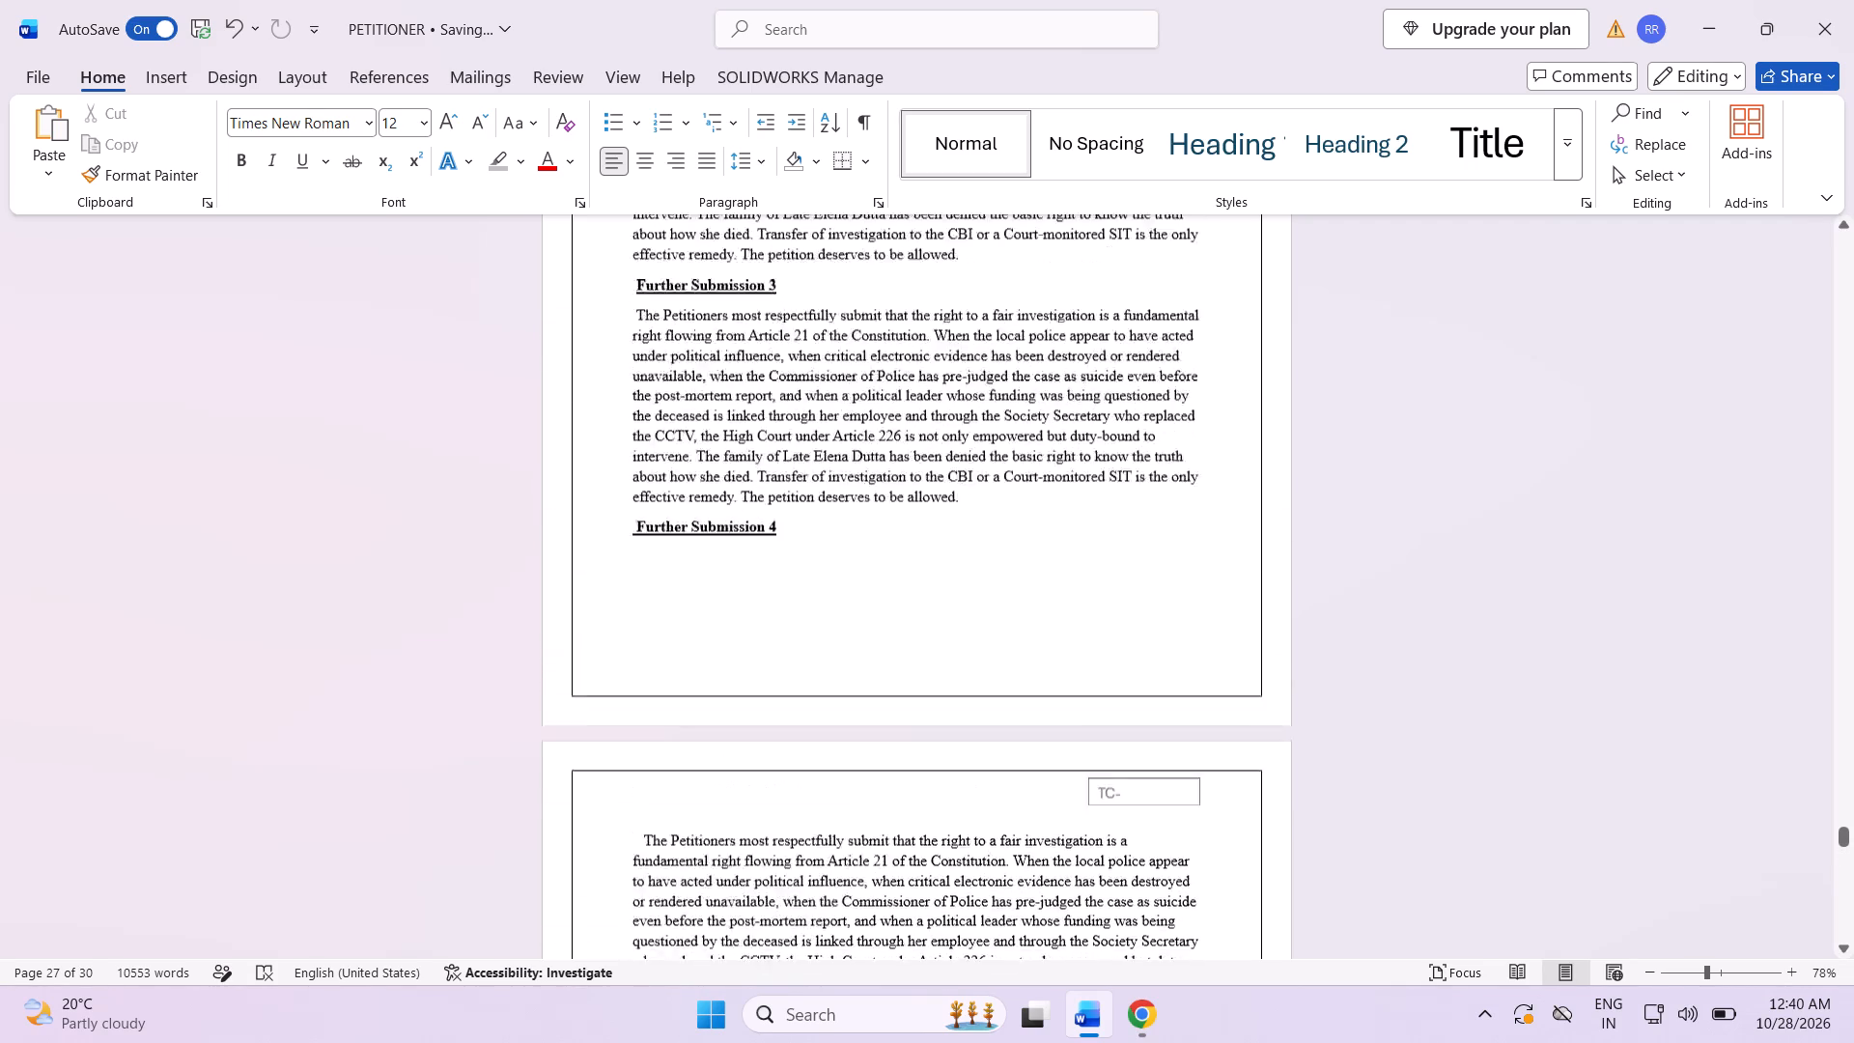
{"action": "scroll", "coordinate": [1172, 494], "scroll_direction": "up", "scroll_amount": 20}
{"action": "scroll", "coordinate": [1172, 494], "scroll_direction": "up", "scroll_amount": 20}
{"action": "scroll", "coordinate": [1172, 494], "scroll_direction": "up", "scroll_amount": 2}
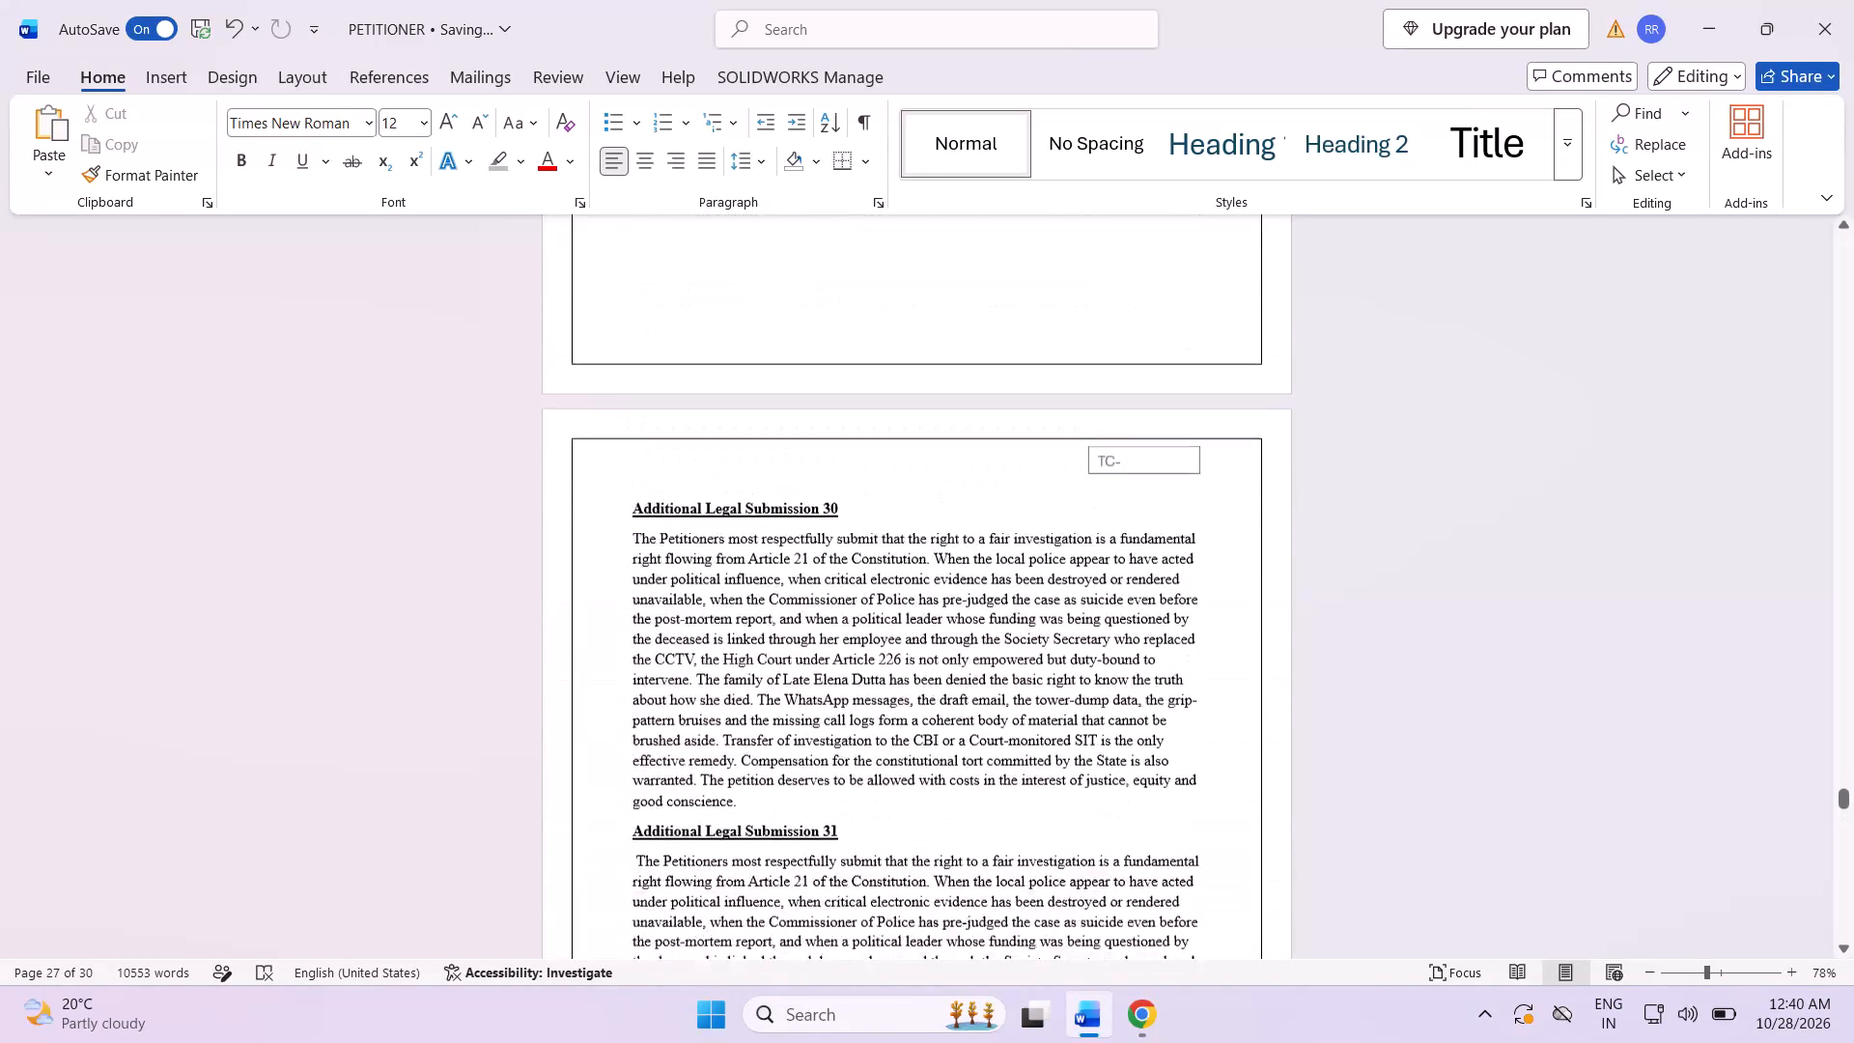
{"action": "scroll", "coordinate": [1172, 493], "scroll_direction": "up", "scroll_amount": 20}
{"action": "scroll", "coordinate": [1172, 493], "scroll_direction": "up", "scroll_amount": 15}
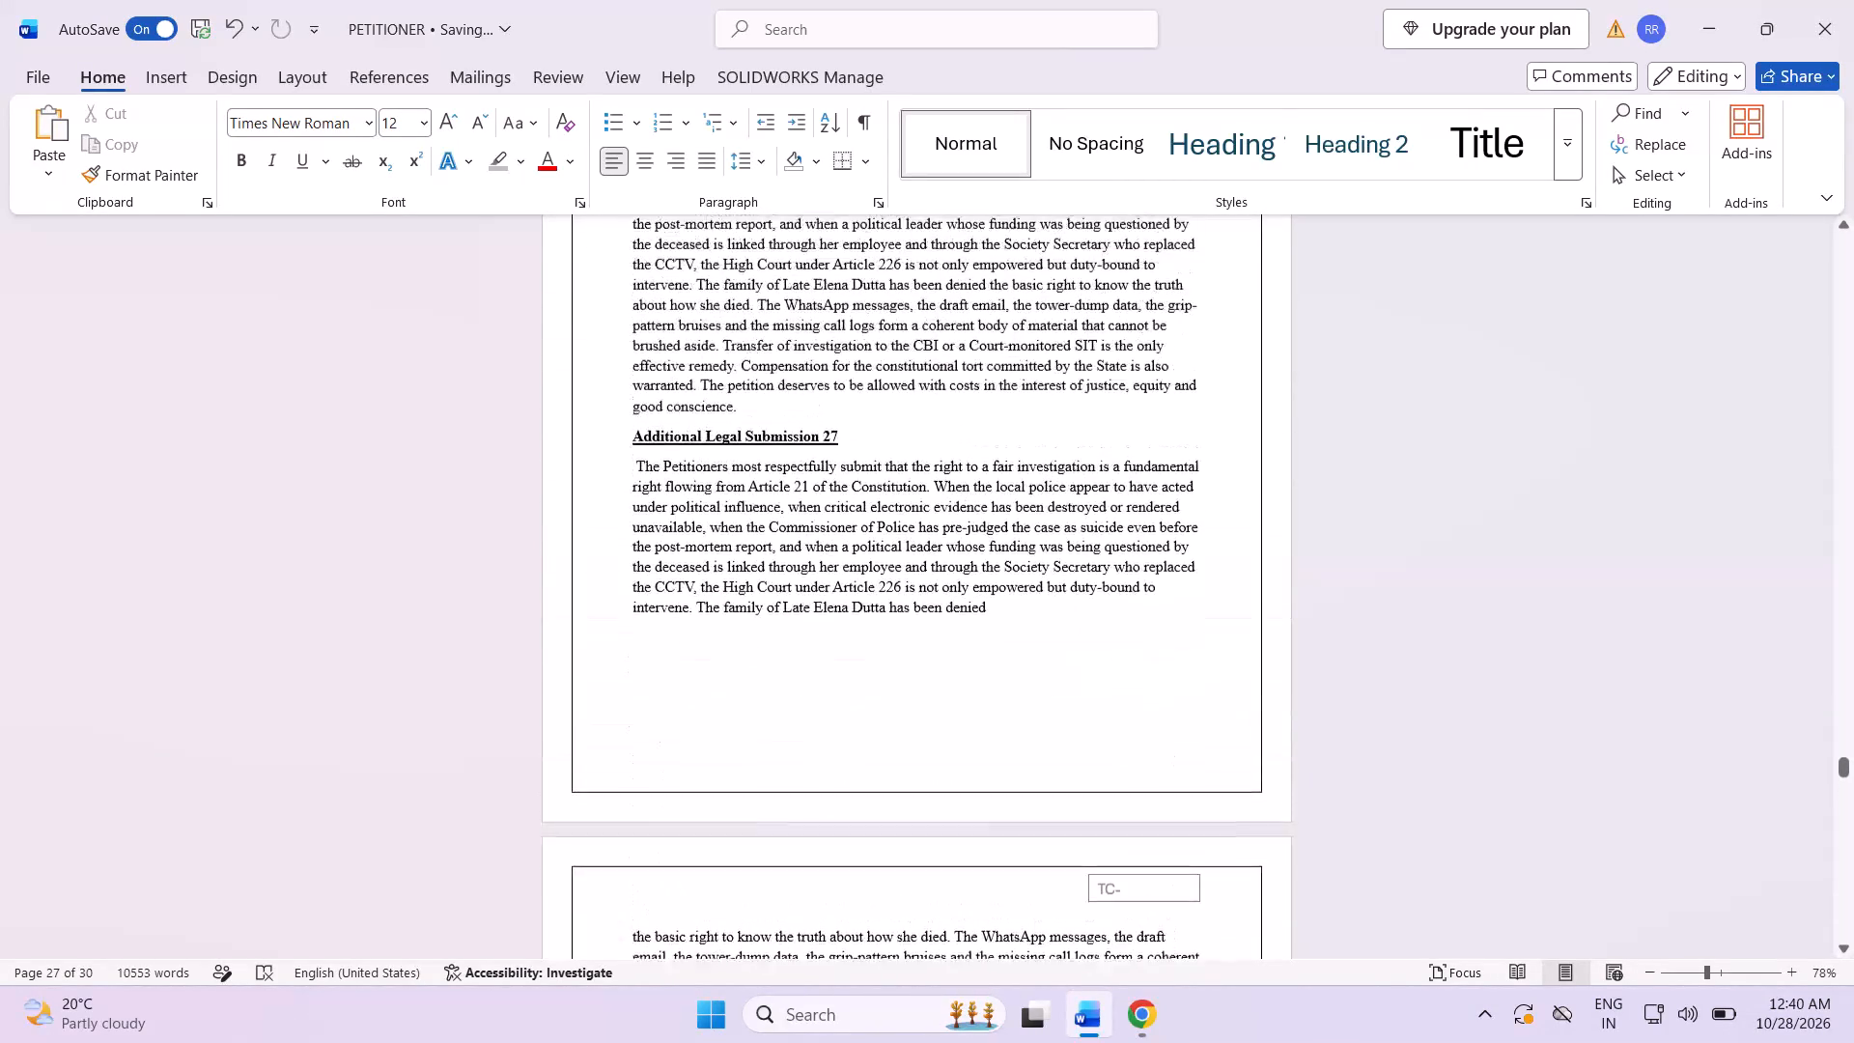
{"action": "scroll", "coordinate": [1060, 549], "scroll_direction": "up", "scroll_amount": 18}
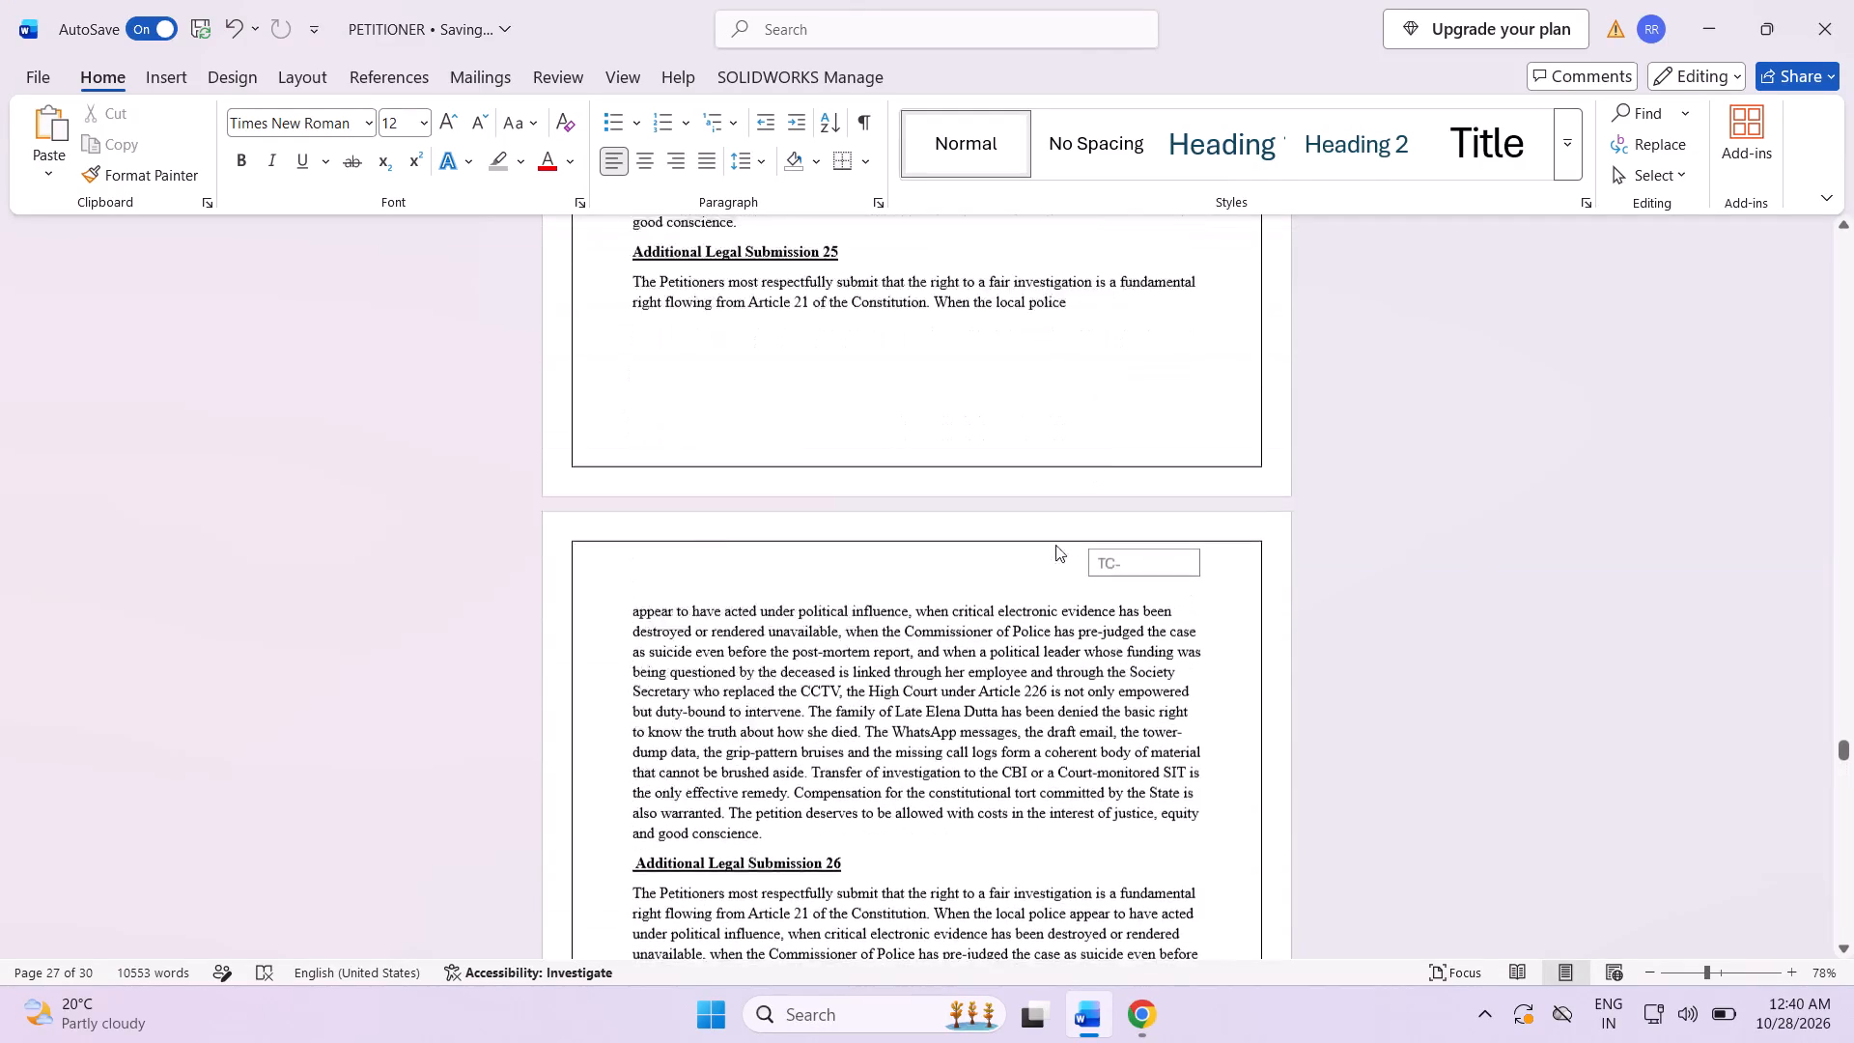
{"action": "scroll", "coordinate": [1055, 545], "scroll_direction": "up", "scroll_amount": 3}
{"action": "scroll", "coordinate": [1106, 552], "scroll_direction": "up", "scroll_amount": 20}
{"action": "scroll", "coordinate": [1106, 552], "scroll_direction": "up", "scroll_amount": 5}
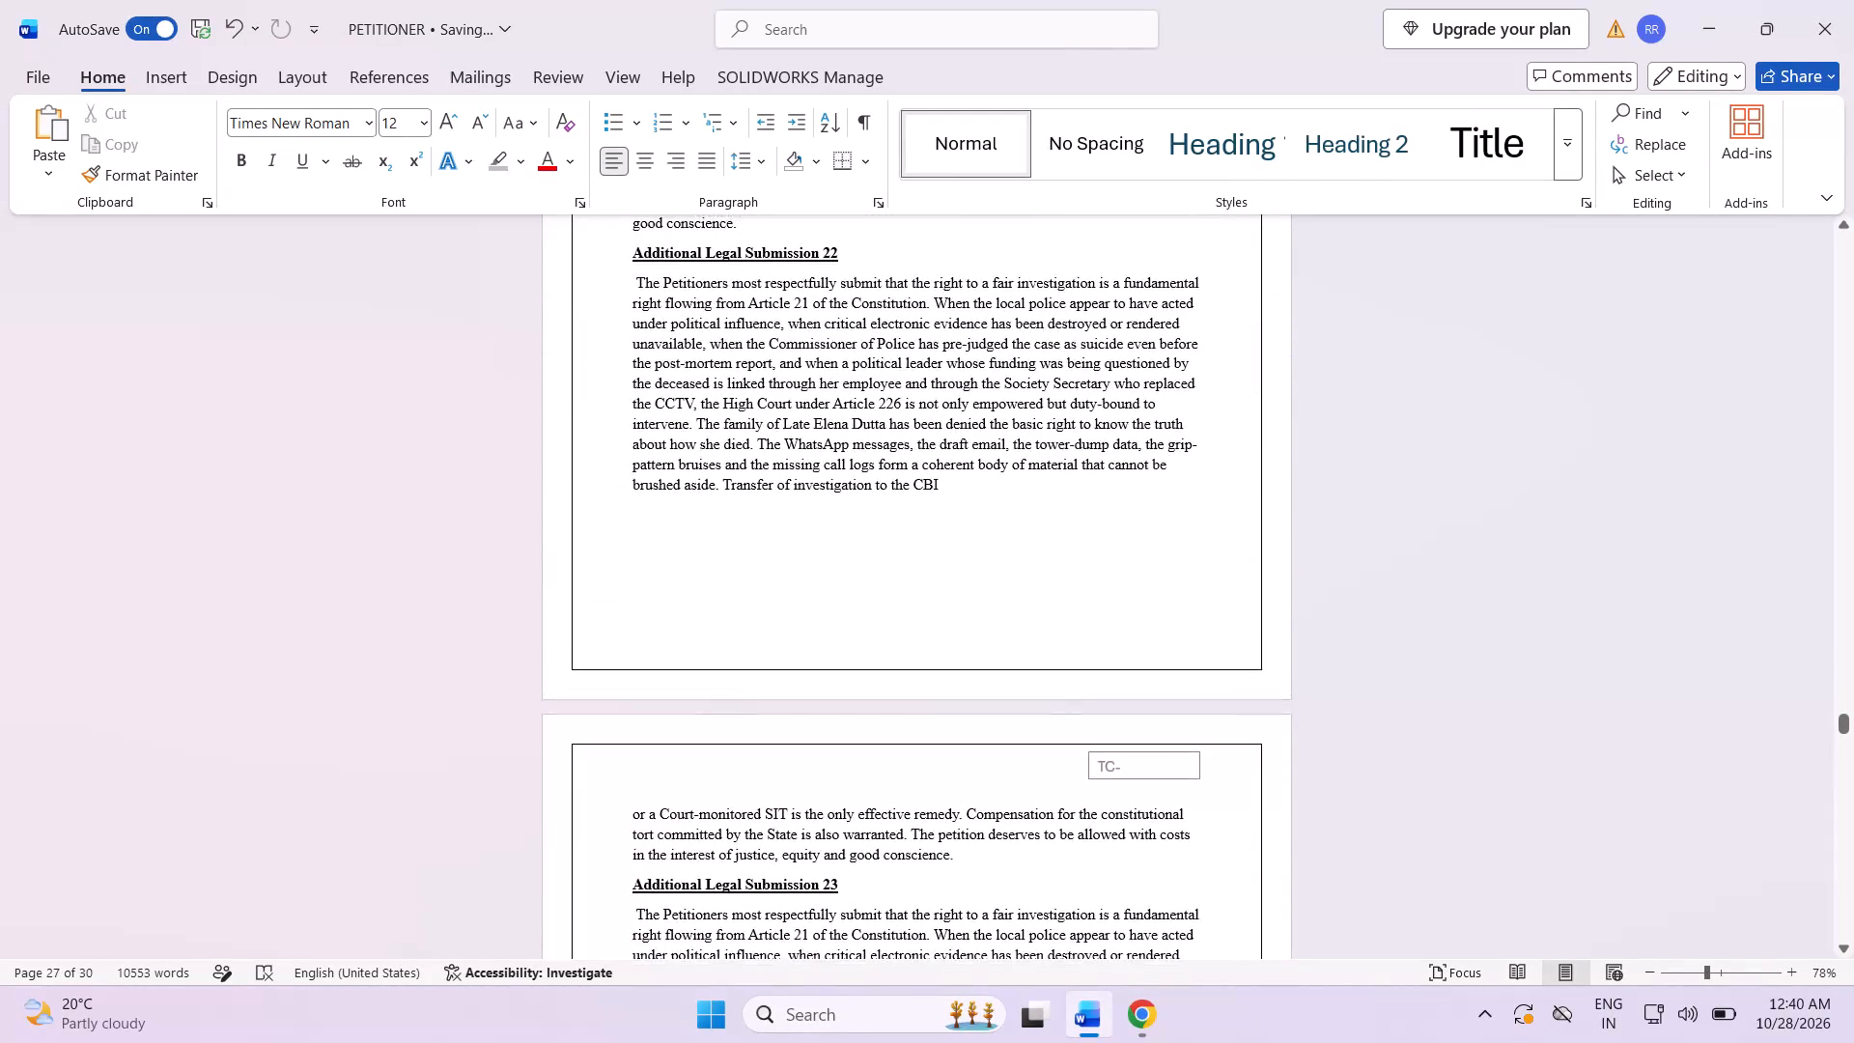
{"action": "left_click_drag", "start_coordinate": [1843, 722], "coordinate": [1822, 458]}
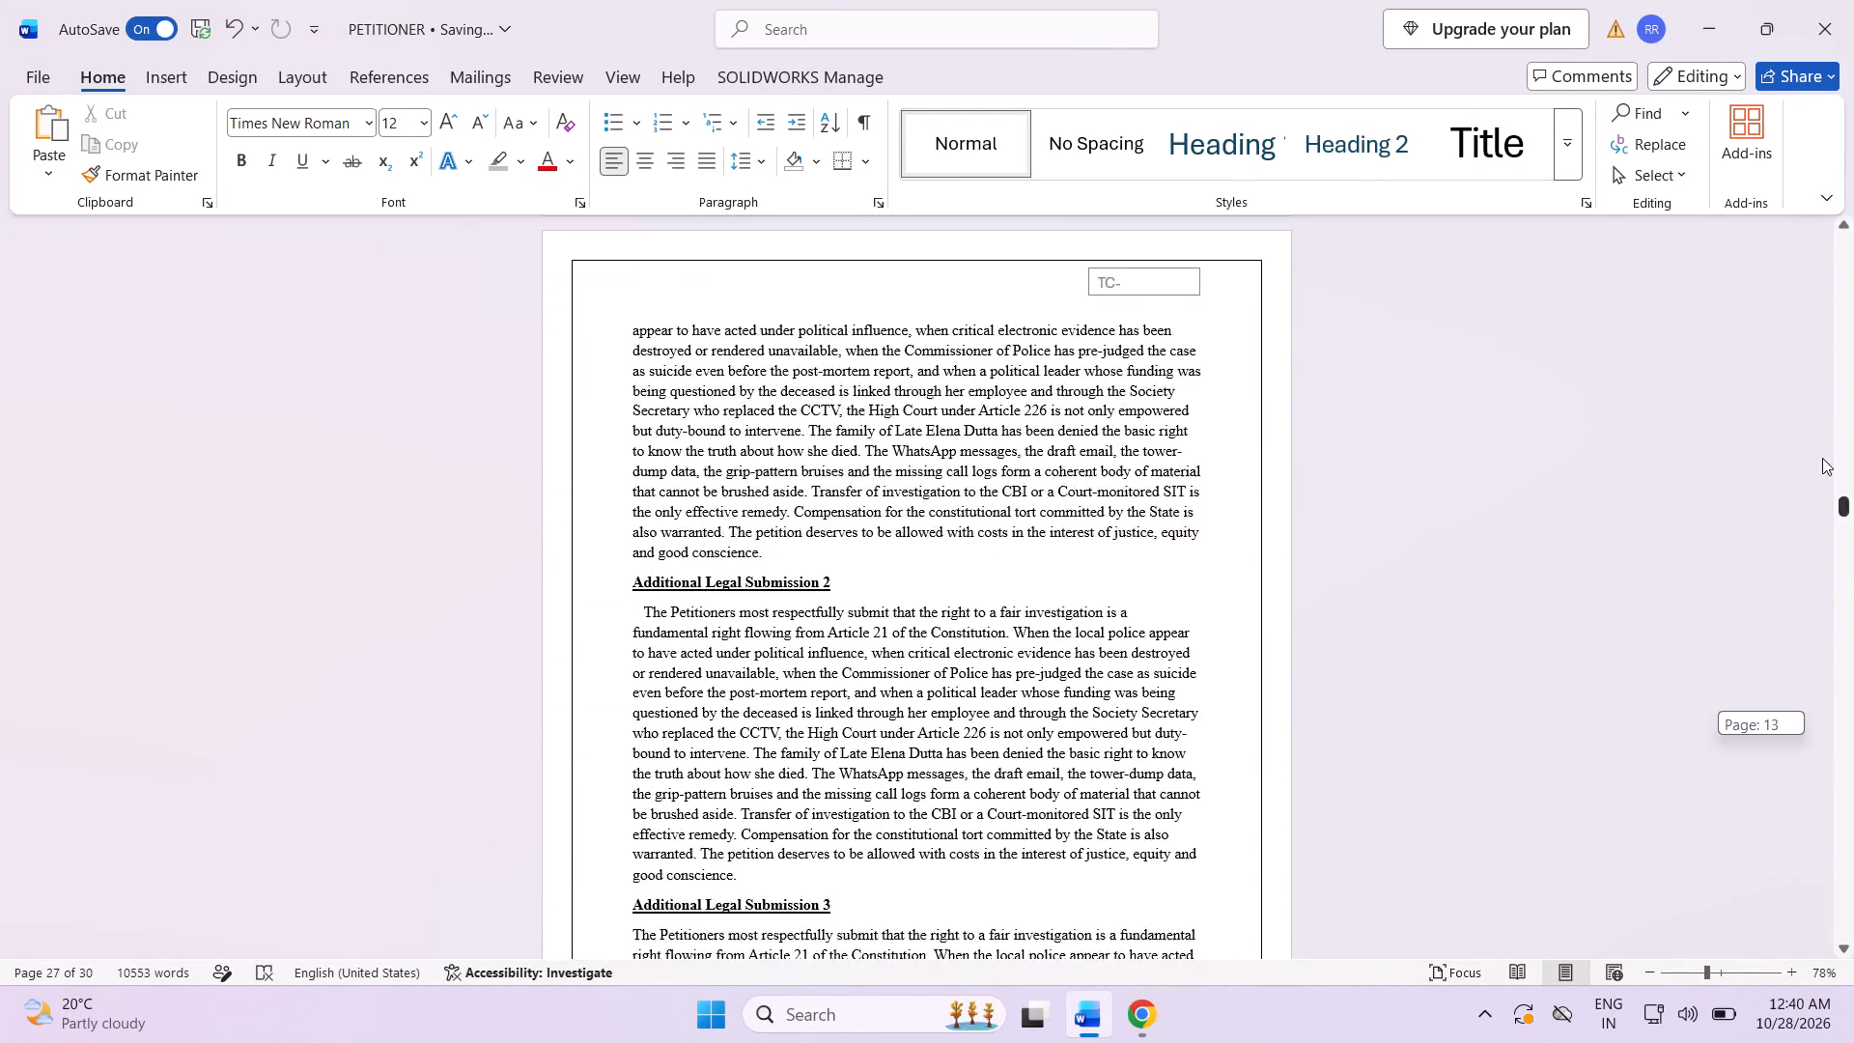
{"action": "left_click_drag", "start_coordinate": [1822, 458], "coordinate": [1810, 251]}
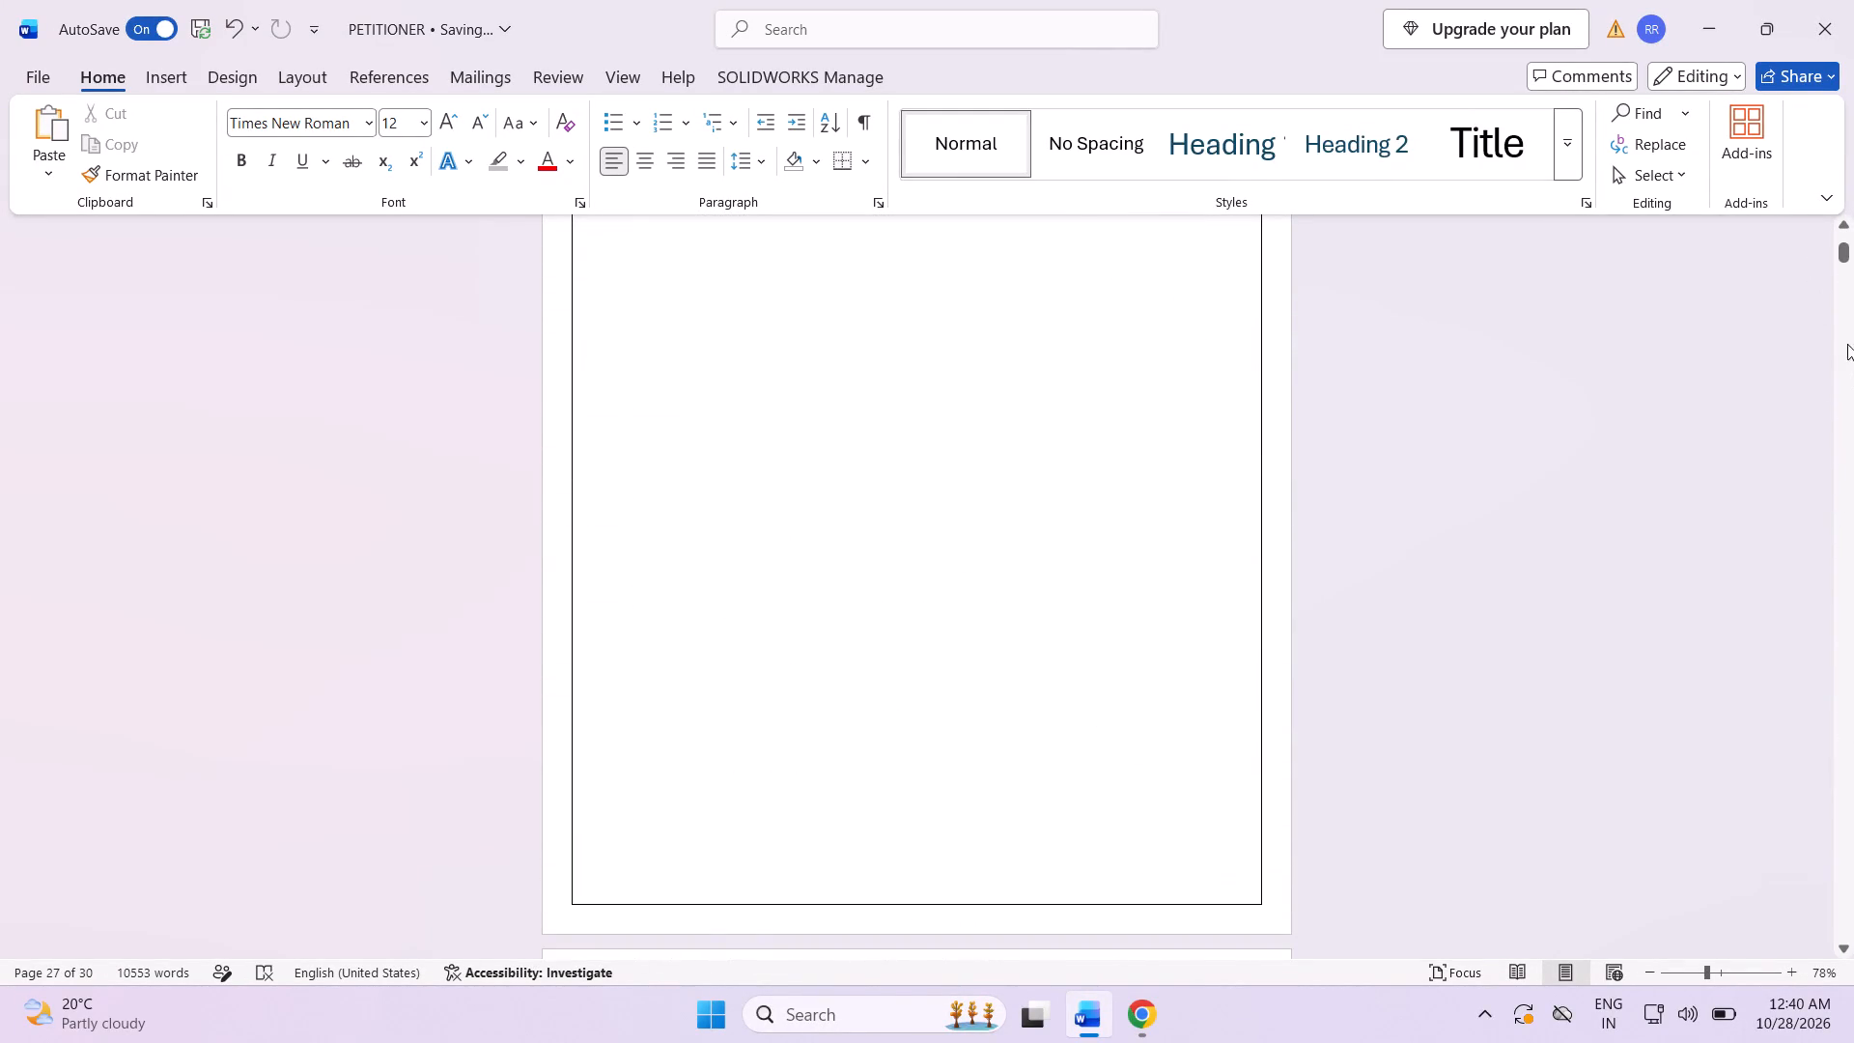
{"action": "left_click_drag", "start_coordinate": [1843, 251], "coordinate": [1852, 211]}
Add the page number 1 near the centre of the foot of the table of contents page, positioning it with spaces.
{"action": "scroll", "coordinate": [1419, 531], "scroll_direction": "down", "scroll_amount": 2}
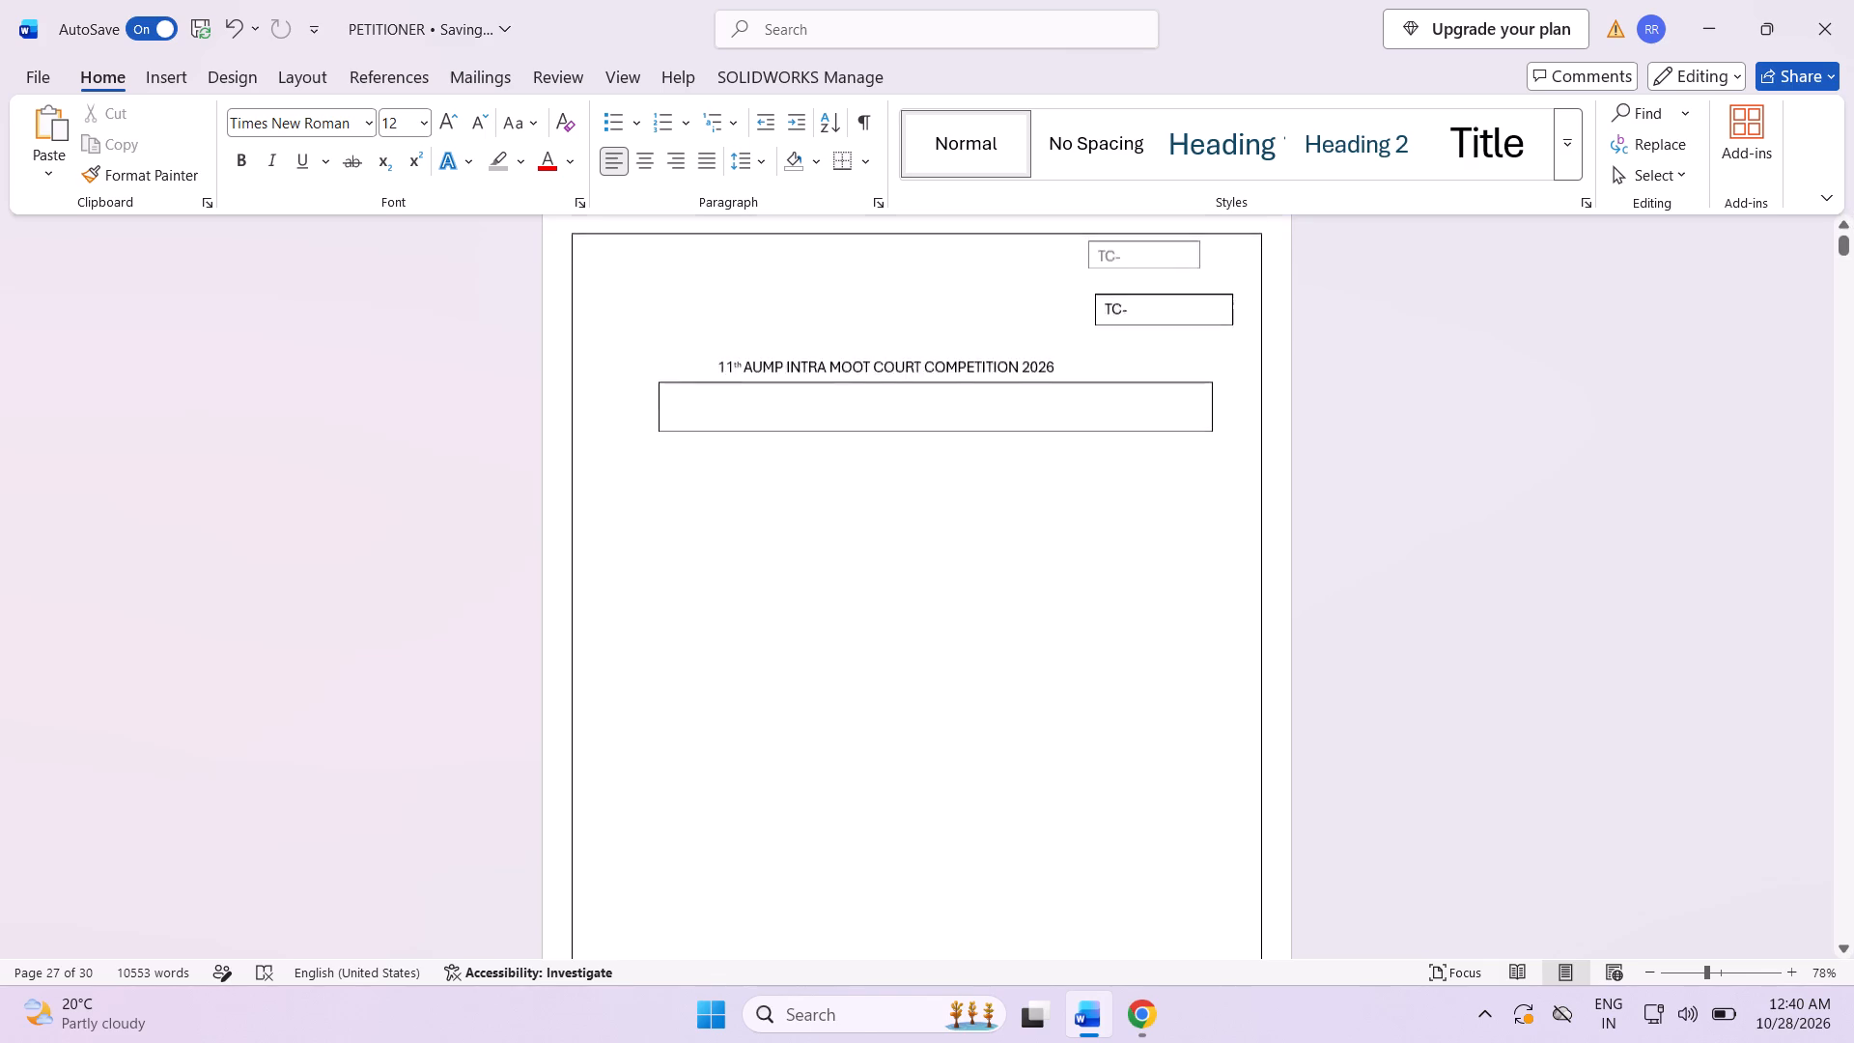
{"action": "scroll", "coordinate": [1419, 533], "scroll_direction": "down", "scroll_amount": 18}
{"action": "scroll", "coordinate": [1419, 609], "scroll_direction": "down", "scroll_amount": 5}
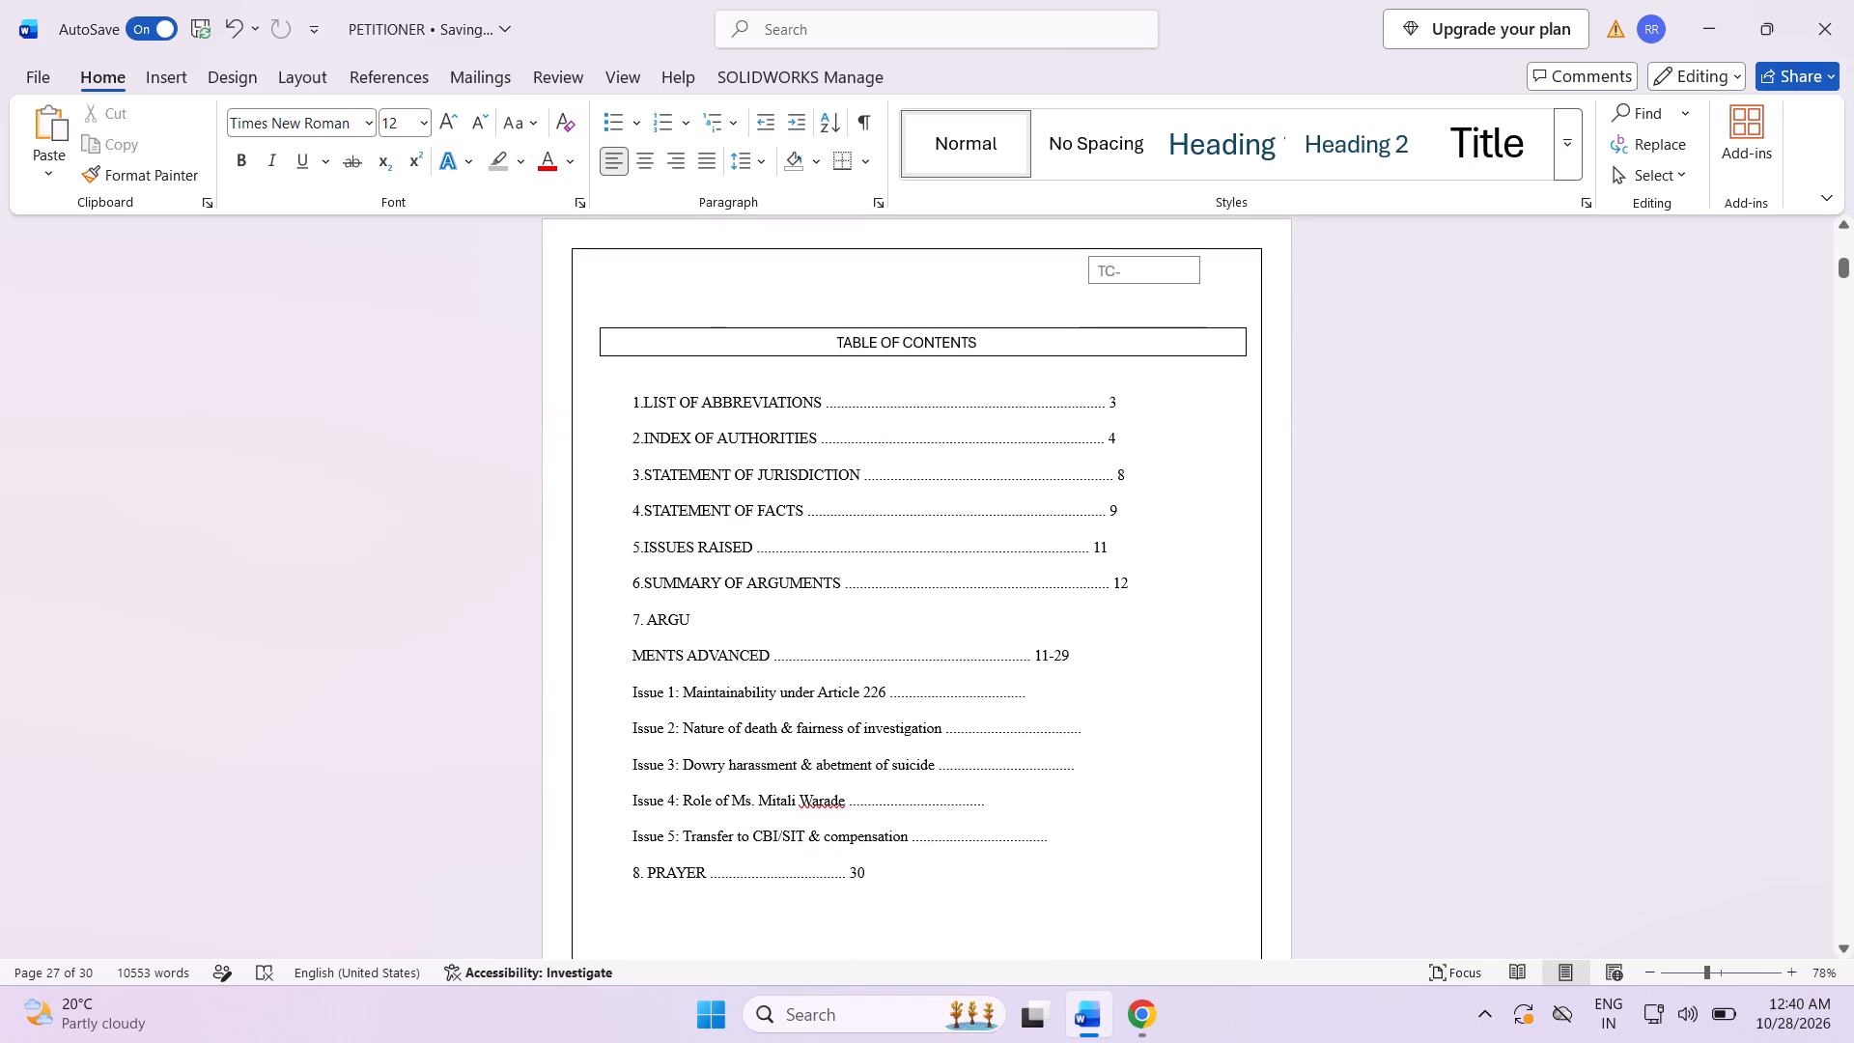
{"action": "scroll", "coordinate": [1419, 610], "scroll_direction": "down", "scroll_amount": 5}
{"action": "scroll", "coordinate": [1419, 610], "scroll_direction": "up", "scroll_amount": 2}
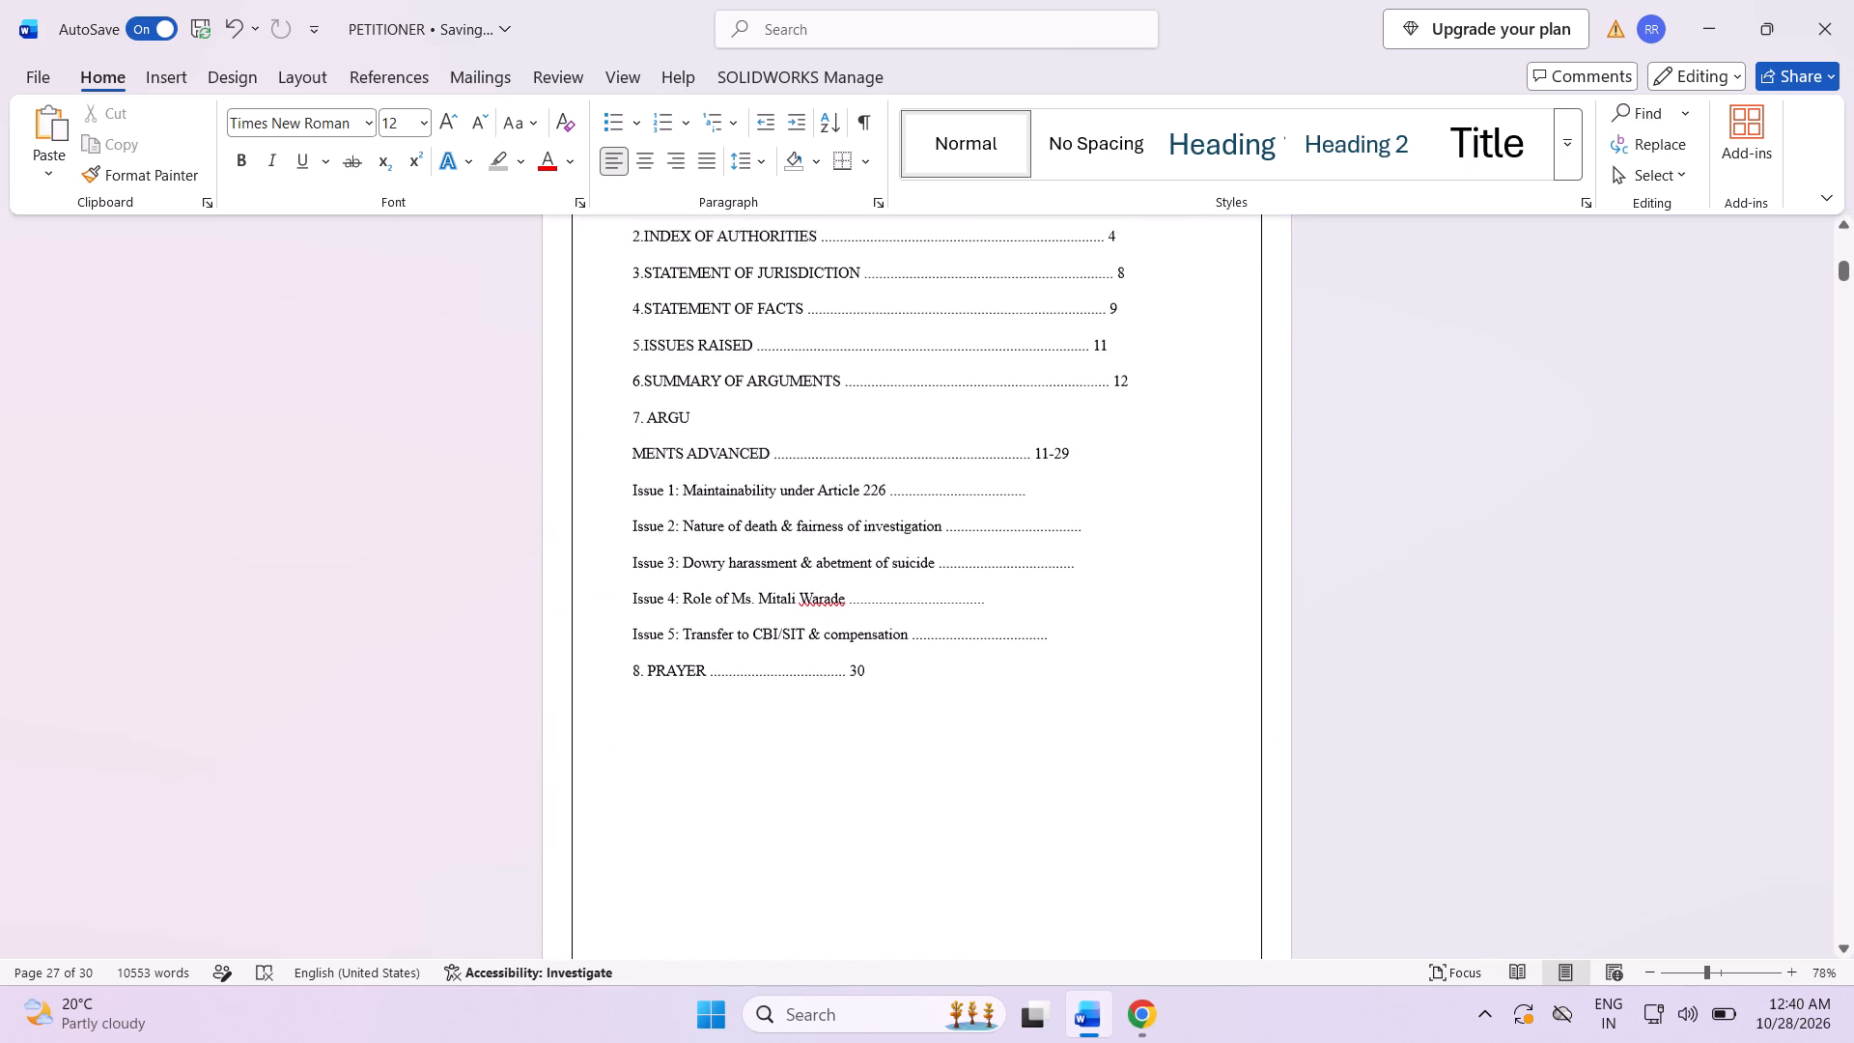
{"action": "scroll", "coordinate": [1419, 610], "scroll_direction": "up", "scroll_amount": 2}
{"action": "scroll", "coordinate": [1419, 610], "scroll_direction": "down", "scroll_amount": 10}
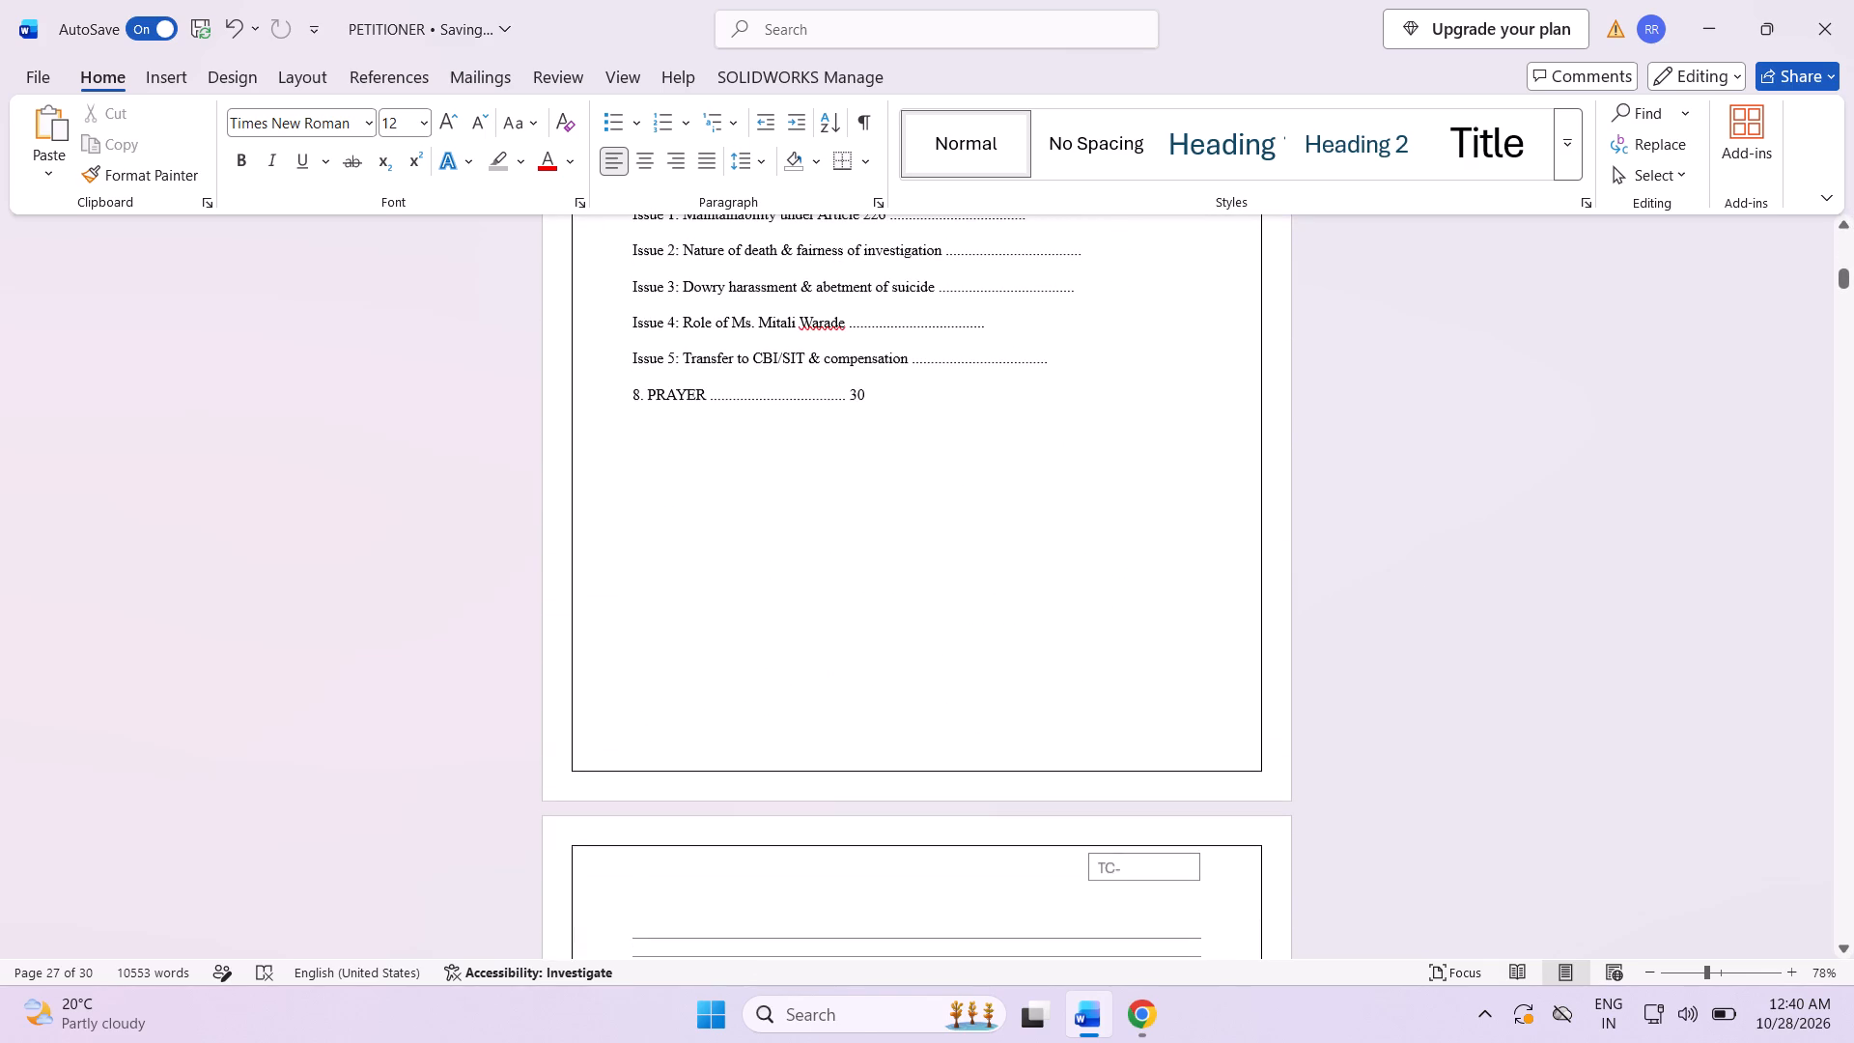
{"action": "left_click", "coordinate": [948, 720]}
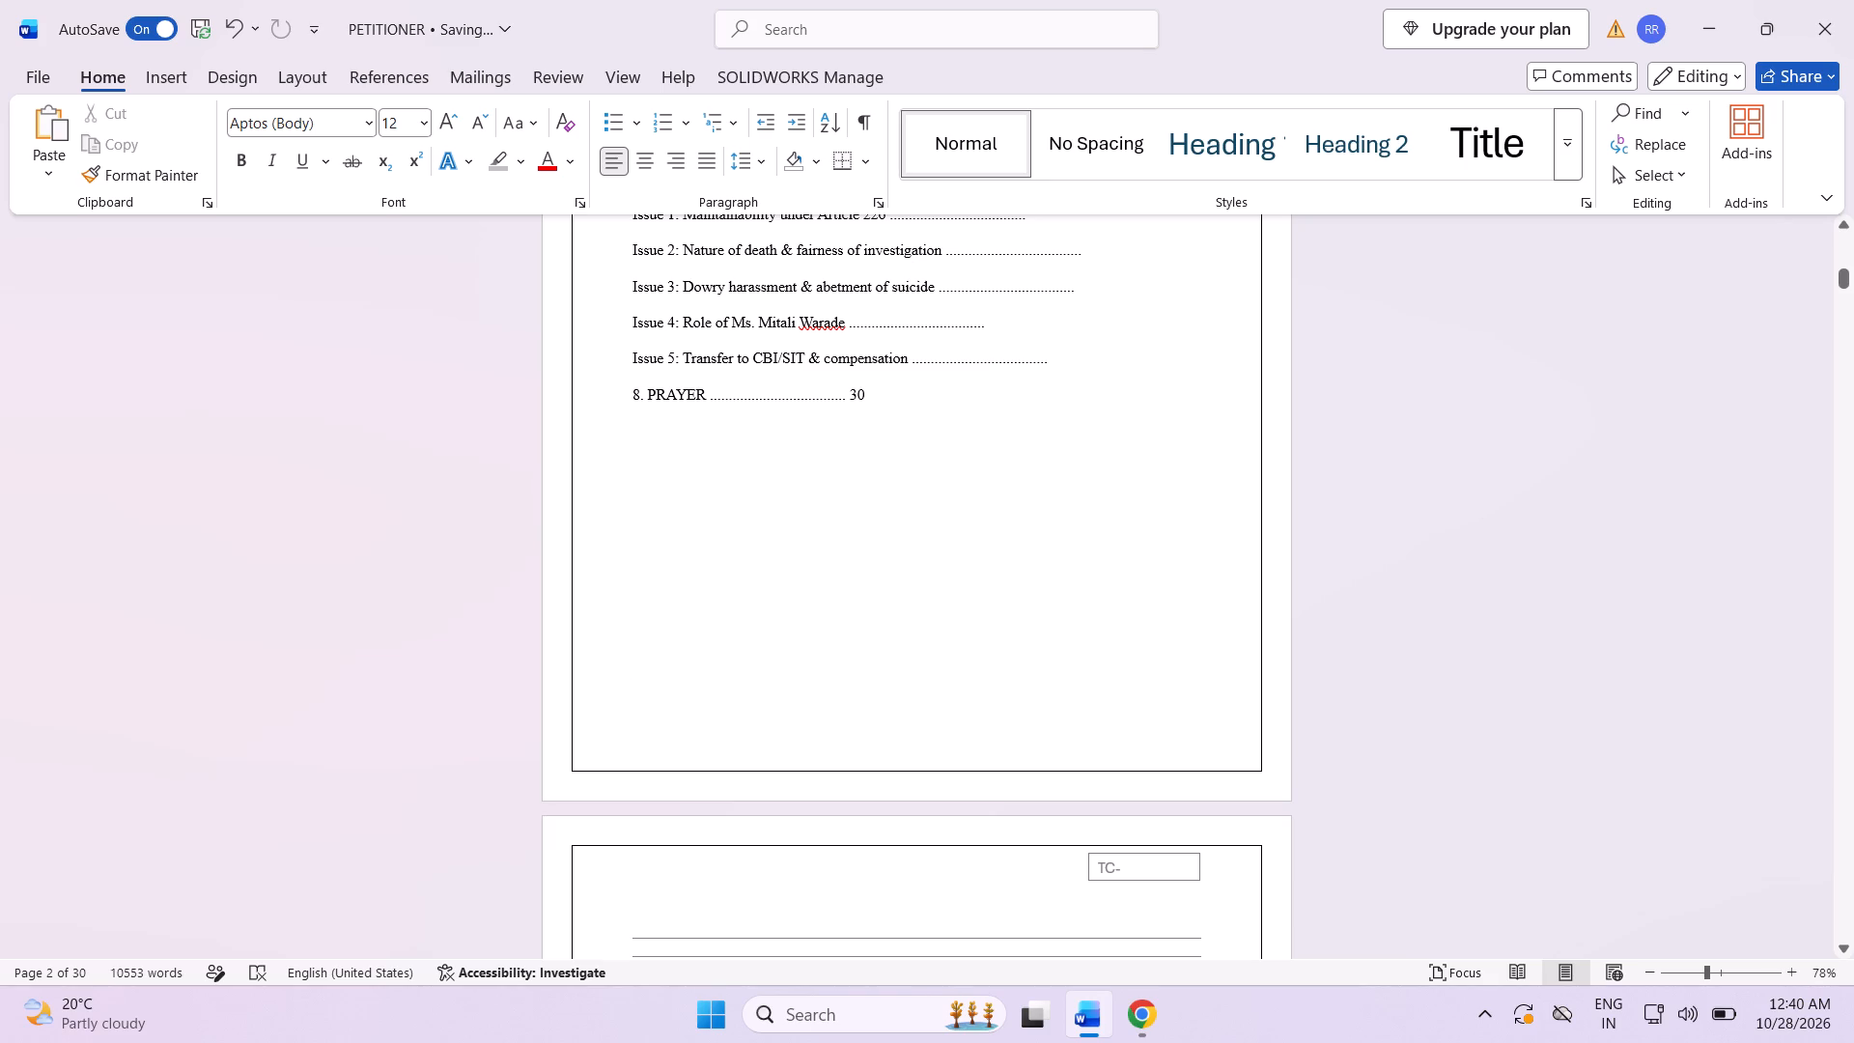
{"action": "key", "text": "space"}
{"action": "key", "text": "space"}
{"action": "key", "text": "space"}
{"action": "key", "text": "space"}
{"action": "key", "text": "space"}
{"action": "key", "text": "space"}
{"action": "key", "text": "space"}
{"action": "key", "text": "space"}
{"action": "key", "text": "space"}
{"action": "key", "text": "space"}
{"action": "key", "text": "space"}
{"action": "key", "text": "space"}
{"action": "key", "text": "space"}
{"action": "key", "text": "space"}
{"action": "key", "text": "space"}
{"action": "key", "text": "space"}
{"action": "key", "text": "space"}
{"action": "key", "text": "space"}
{"action": "key", "text": "space"}
{"action": "key", "text": "space"}
{"action": "key", "text": "BackSpace"}
{"action": "key", "text": "BackSpace"}
{"action": "key", "text": "BackSpace"}
{"action": "key", "text": "BackSpace"}
{"action": "key", "text": "BackSpace"}
{"action": "key", "text": "BackSpace"}
{"action": "key", "text": "BackSpace"}
{"action": "key", "text": "BackSpace"}
{"action": "key", "text": "BackSpace"}
{"action": "key", "text": "1"}
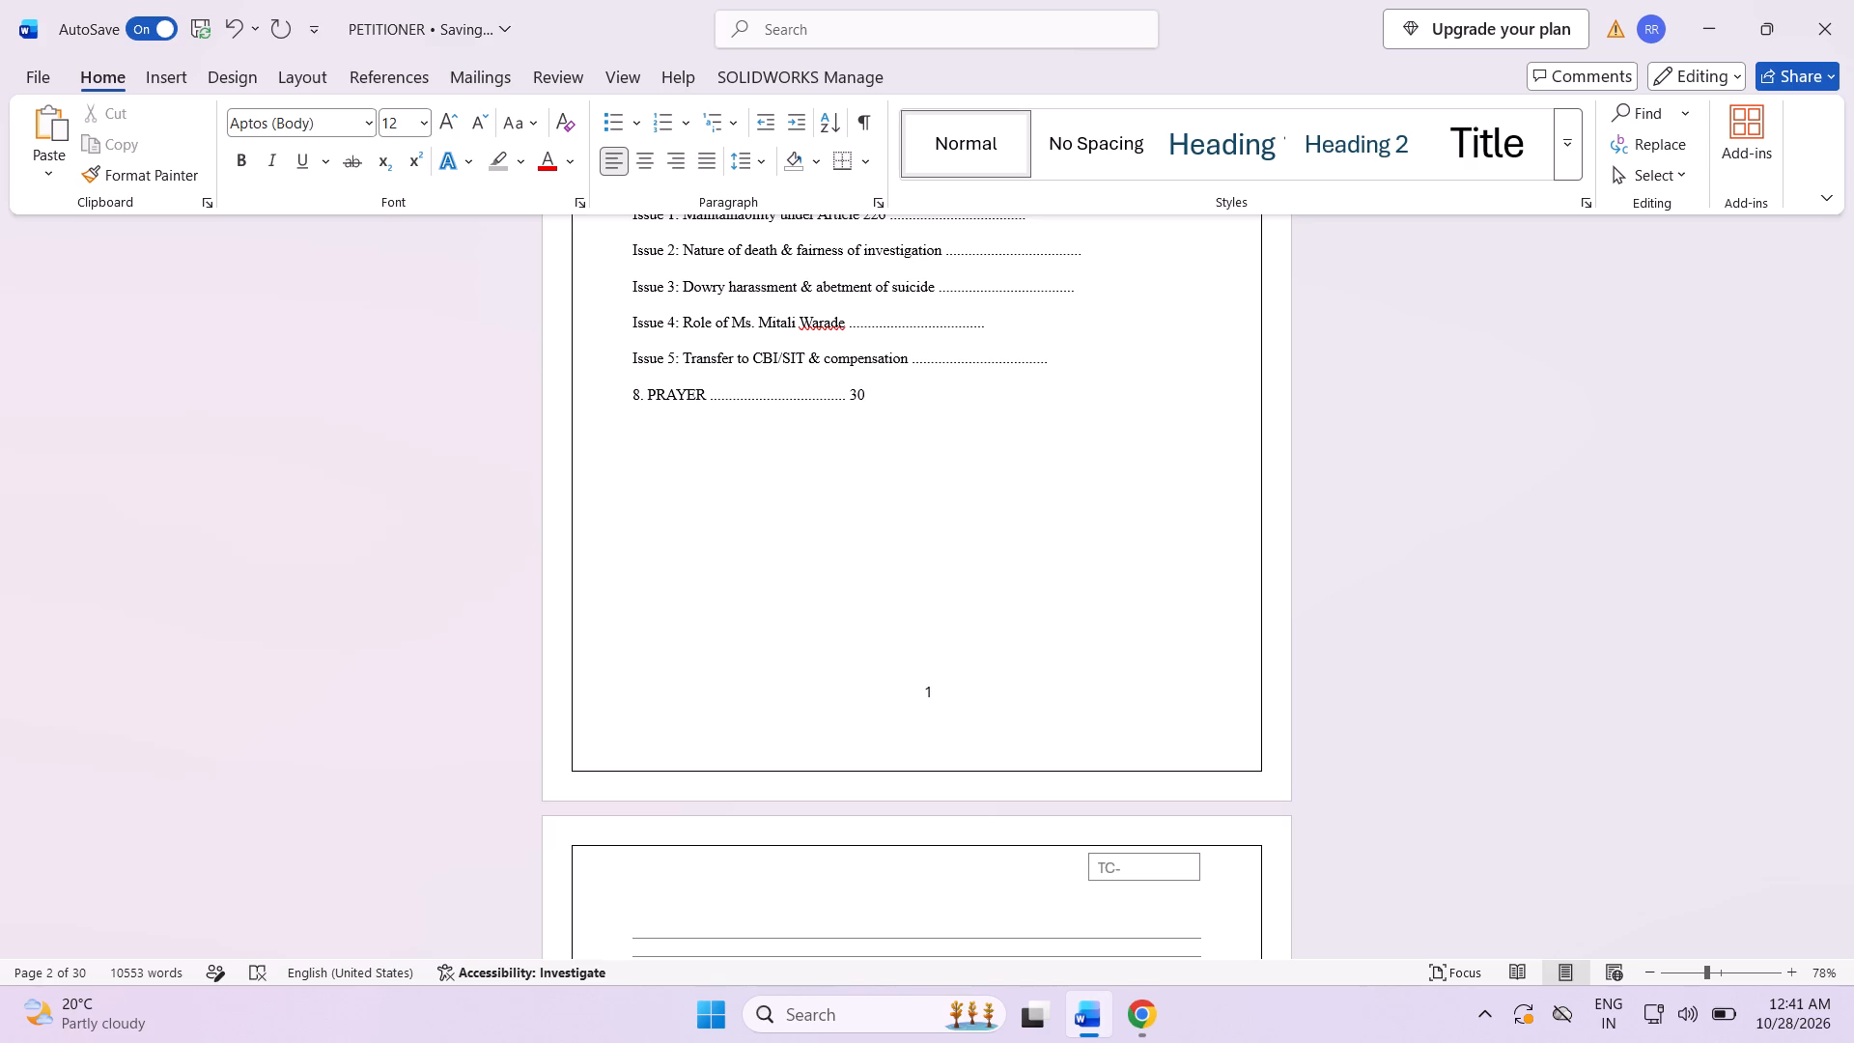
Add the page number 2 near the centre of the line below the list of abbreviations table, positioning it with spaces.
{"action": "scroll", "coordinate": [902, 652], "scroll_direction": "down", "scroll_amount": 7}
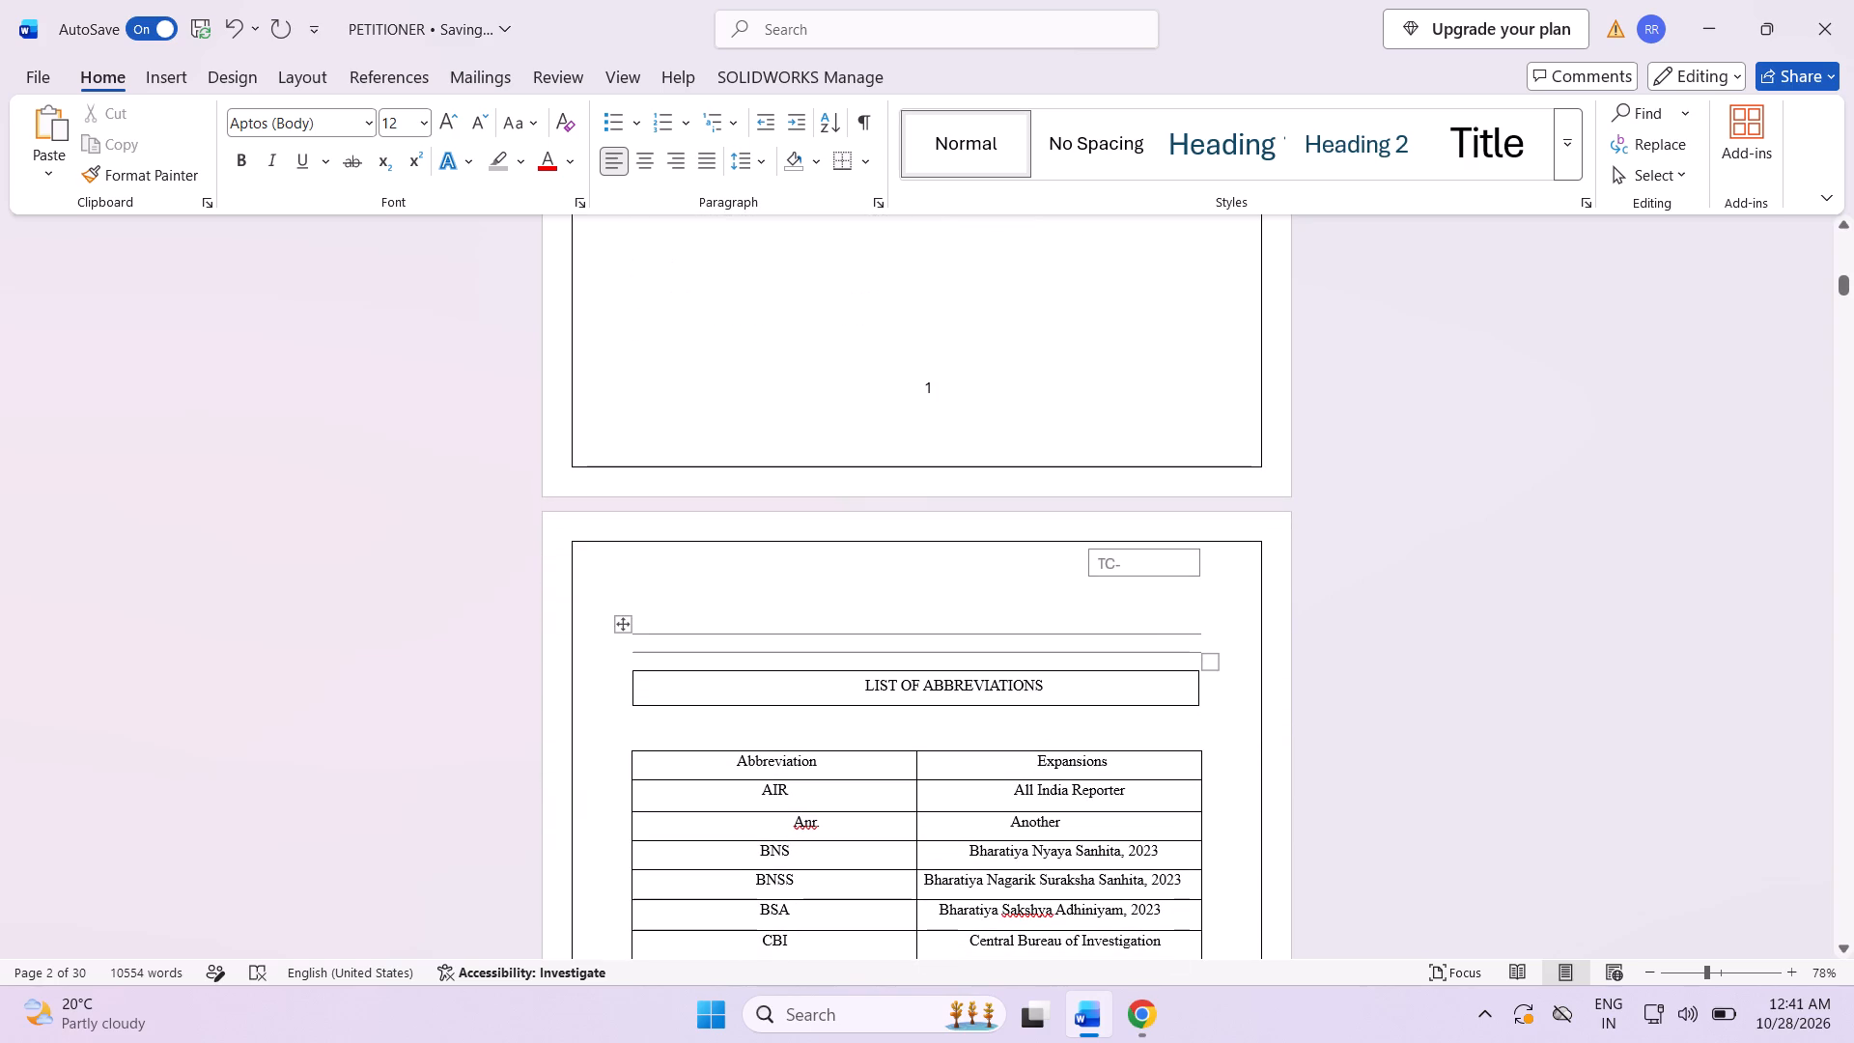
{"action": "scroll", "coordinate": [902, 649], "scroll_direction": "up", "scroll_amount": 3}
{"action": "scroll", "coordinate": [902, 649], "scroll_direction": "down", "scroll_amount": 16}
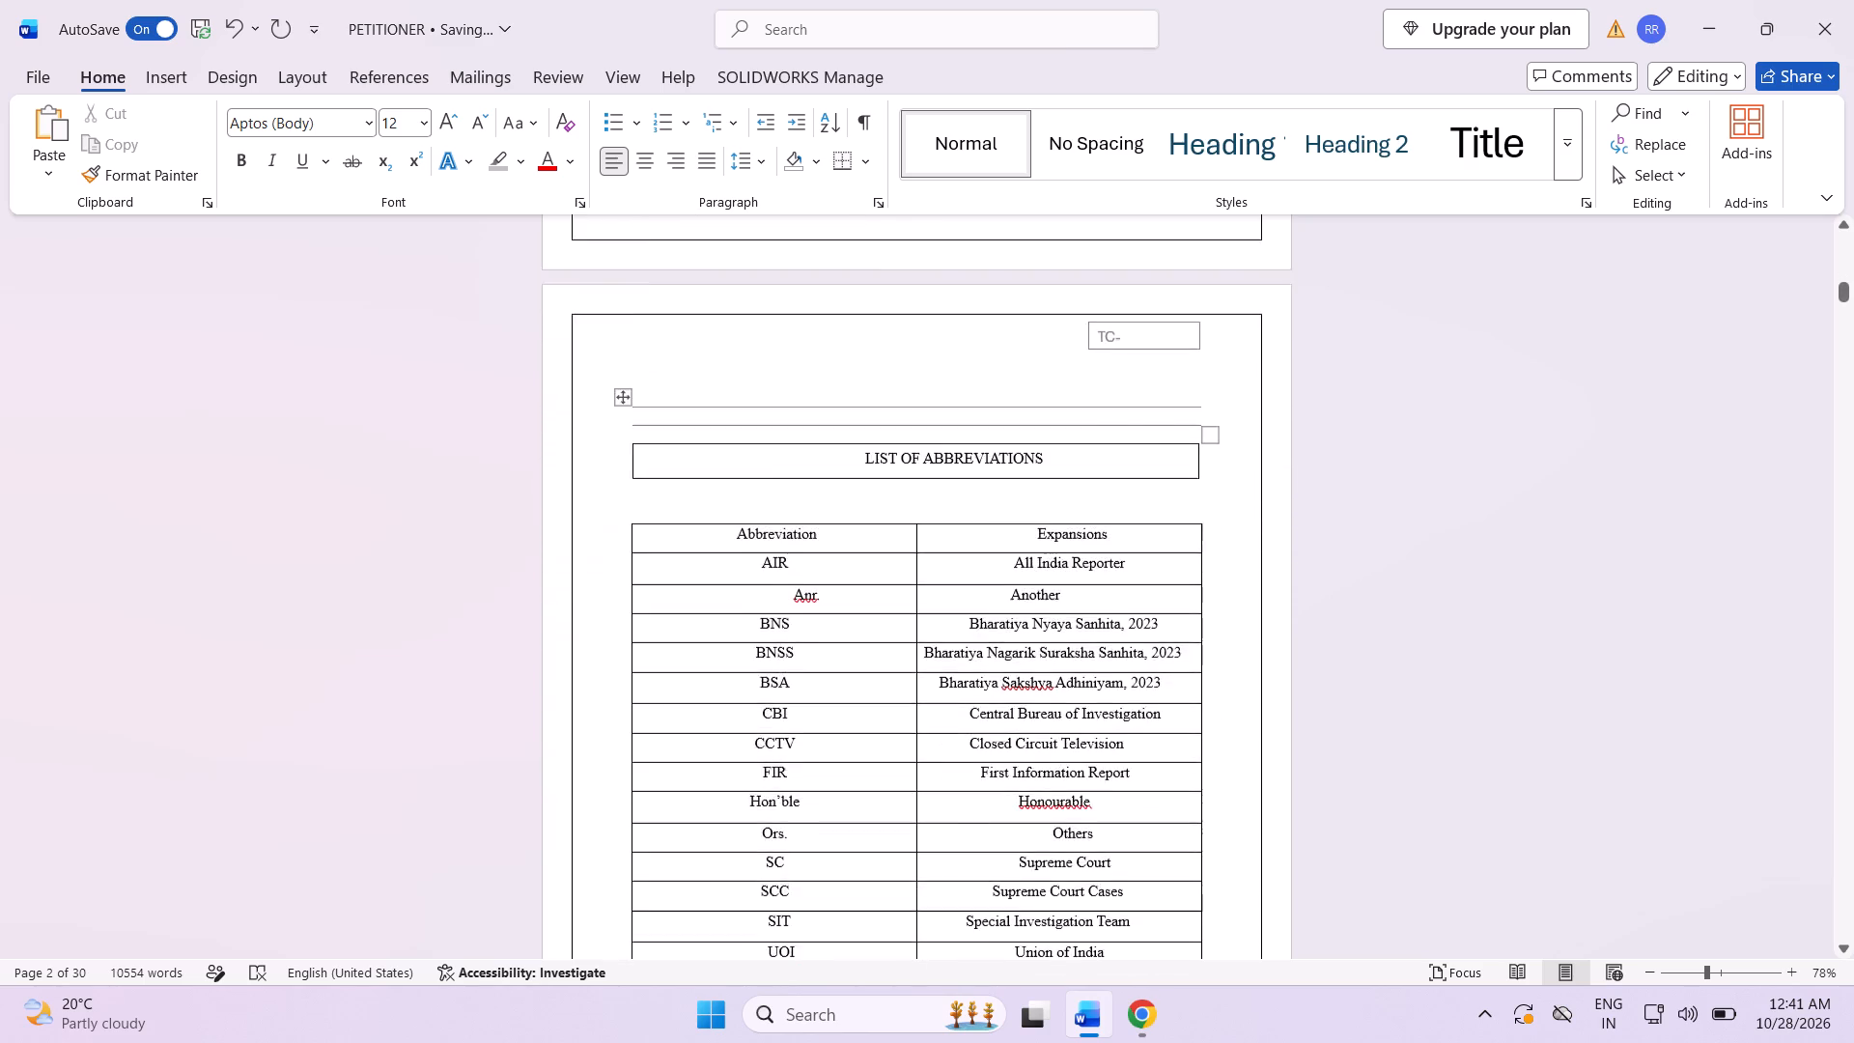
{"action": "scroll", "coordinate": [902, 649], "scroll_direction": "down", "scroll_amount": 8}
{"action": "left_click", "coordinate": [923, 543]}
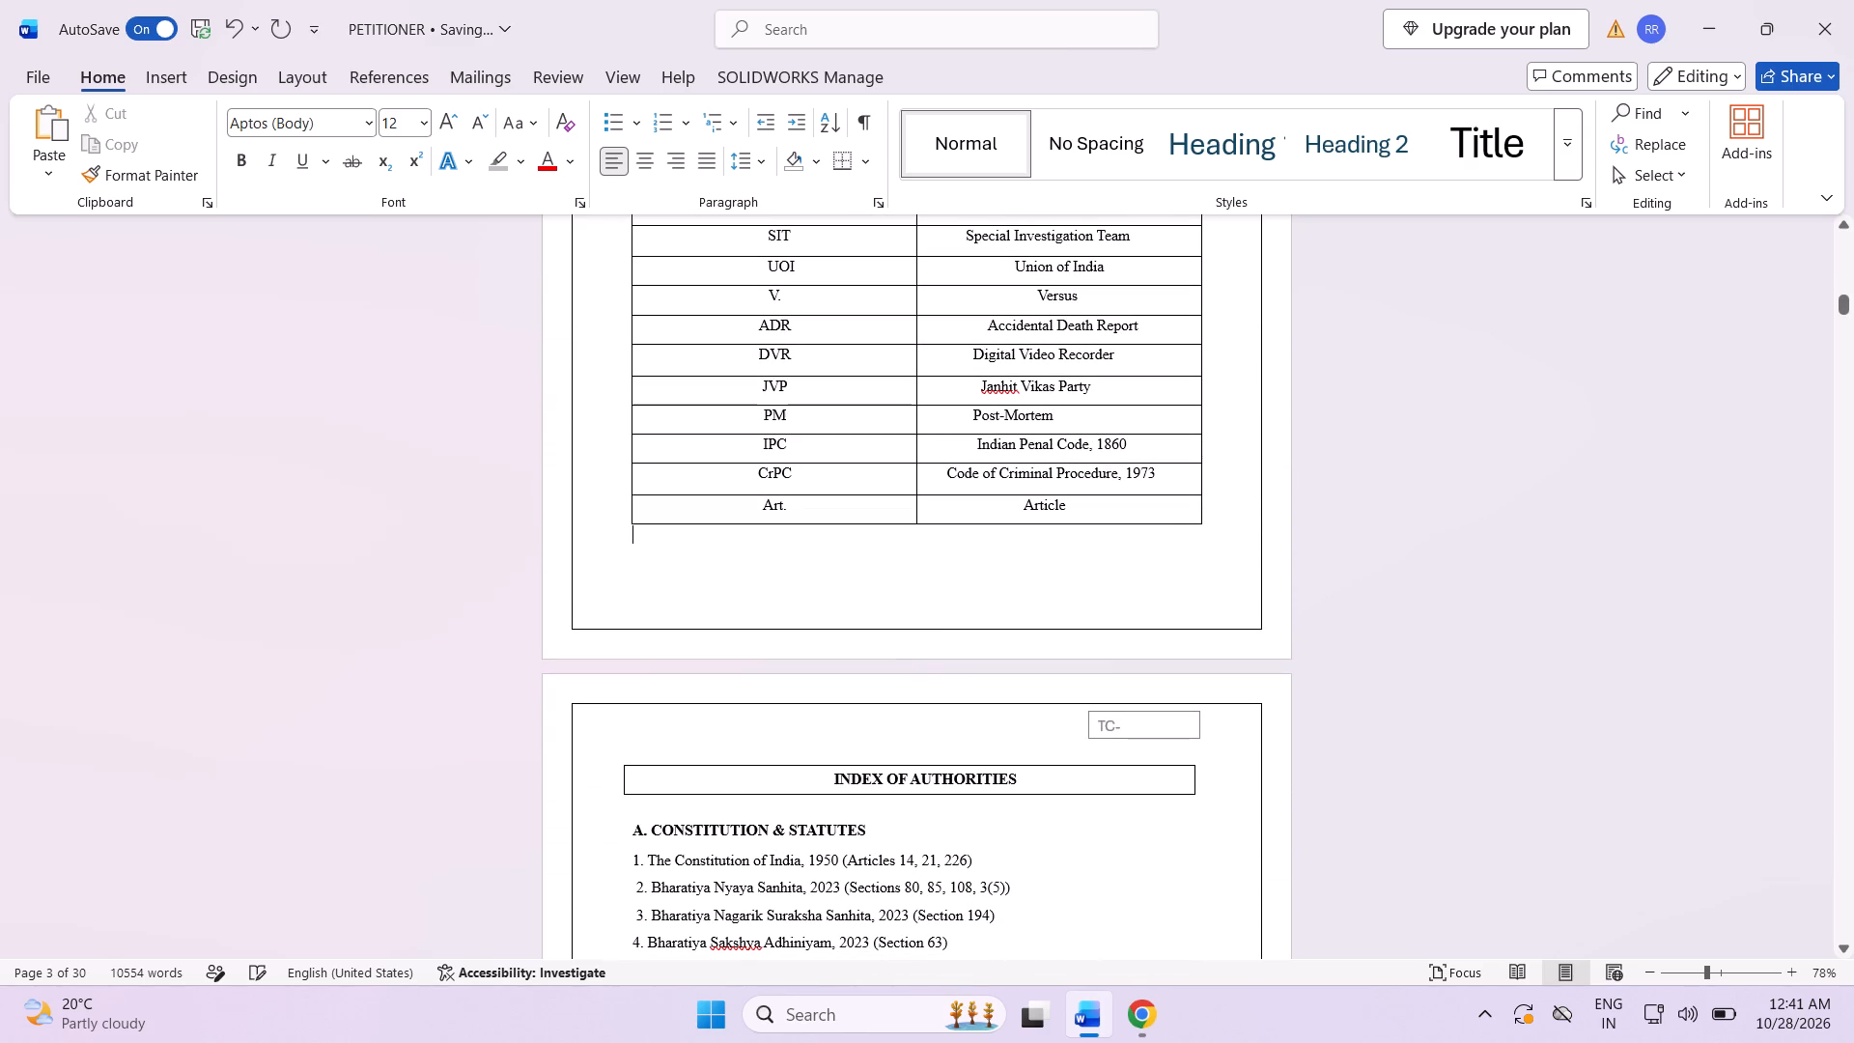
{"action": "key", "text": "space"}
{"action": "key", "text": "space"}
{"action": "key", "text": "space"}
{"action": "key", "text": "space"}
{"action": "key", "text": "space"}
{"action": "key", "text": "space"}
{"action": "key", "text": "space"}
{"action": "key", "text": "space"}
{"action": "key", "text": "space"}
{"action": "key", "text": "space"}
{"action": "key", "text": "space"}
{"action": "key", "text": "space"}
{"action": "key", "text": "space"}
{"action": "key", "text": "space"}
{"action": "key", "text": "space"}
{"action": "key", "text": "space"}
{"action": "key", "text": "space"}
{"action": "key", "text": "space"}
{"action": "key", "text": "space"}
{"action": "key", "text": "space"}
{"action": "key", "text": "Return"}
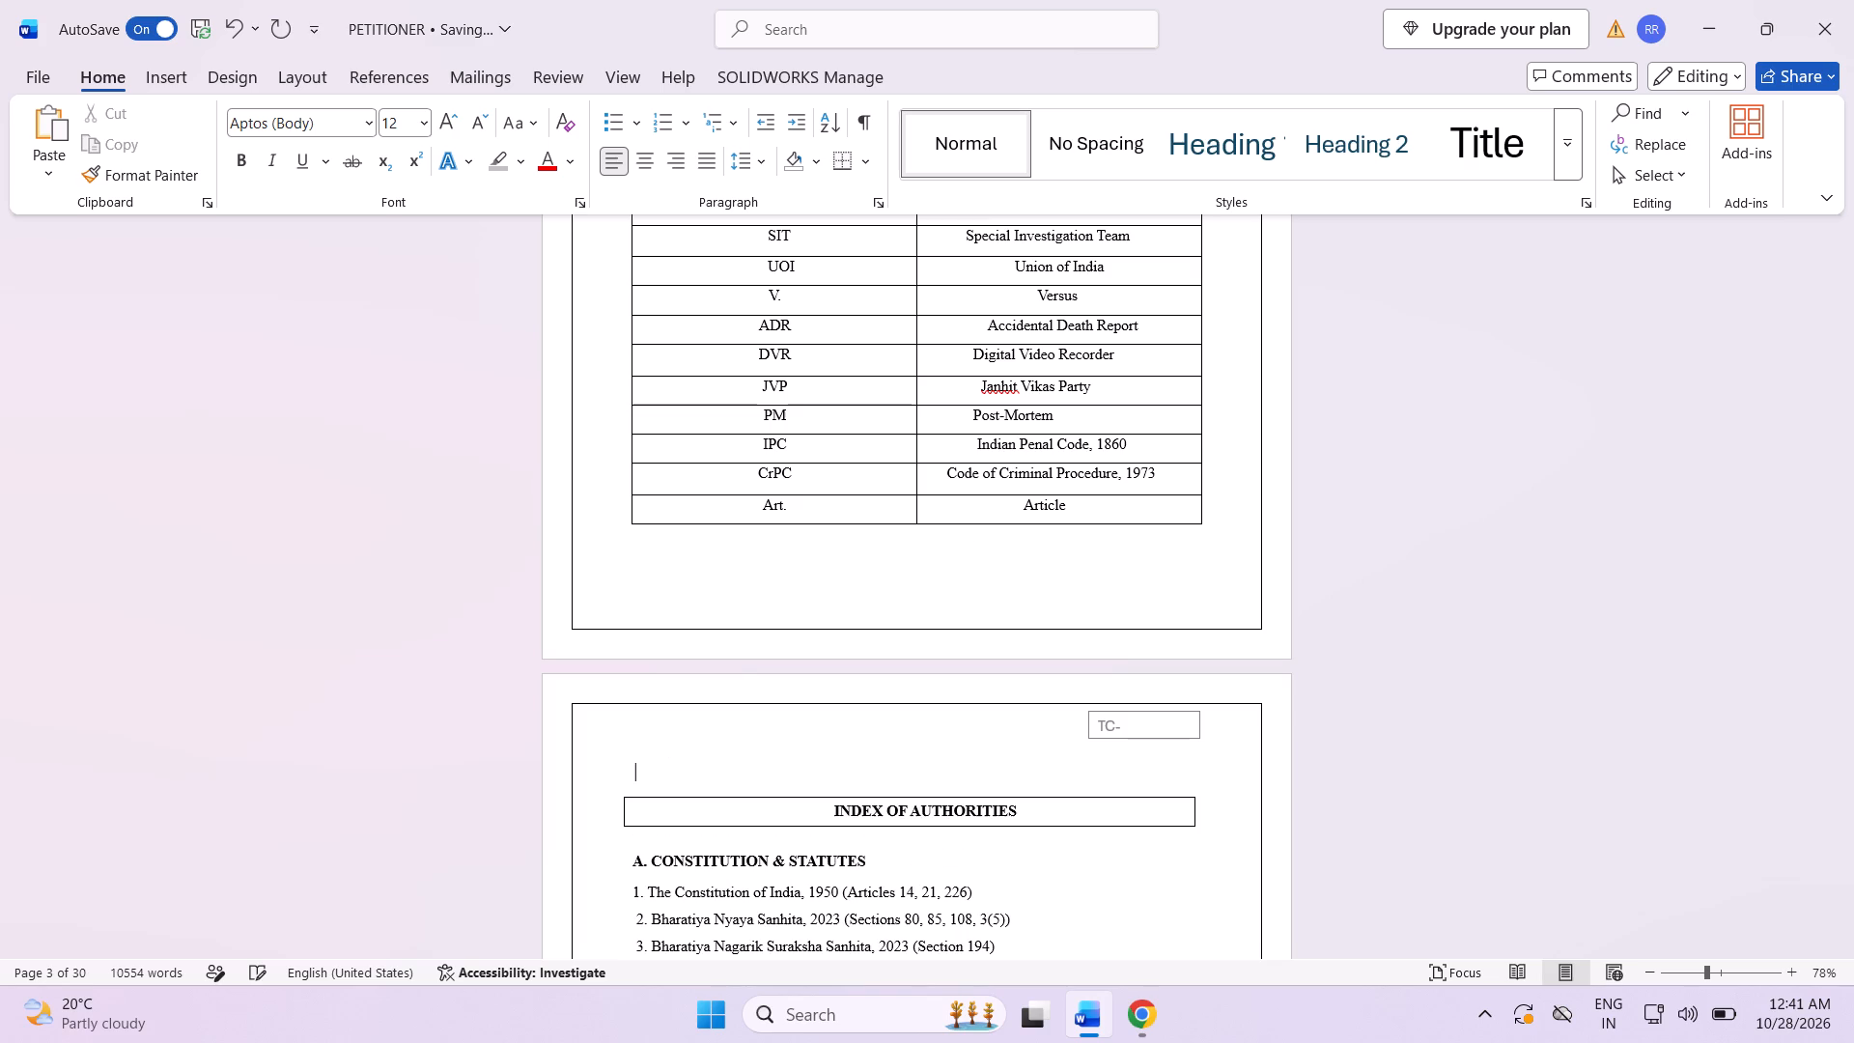
{"action": "key", "text": "BackSpace"}
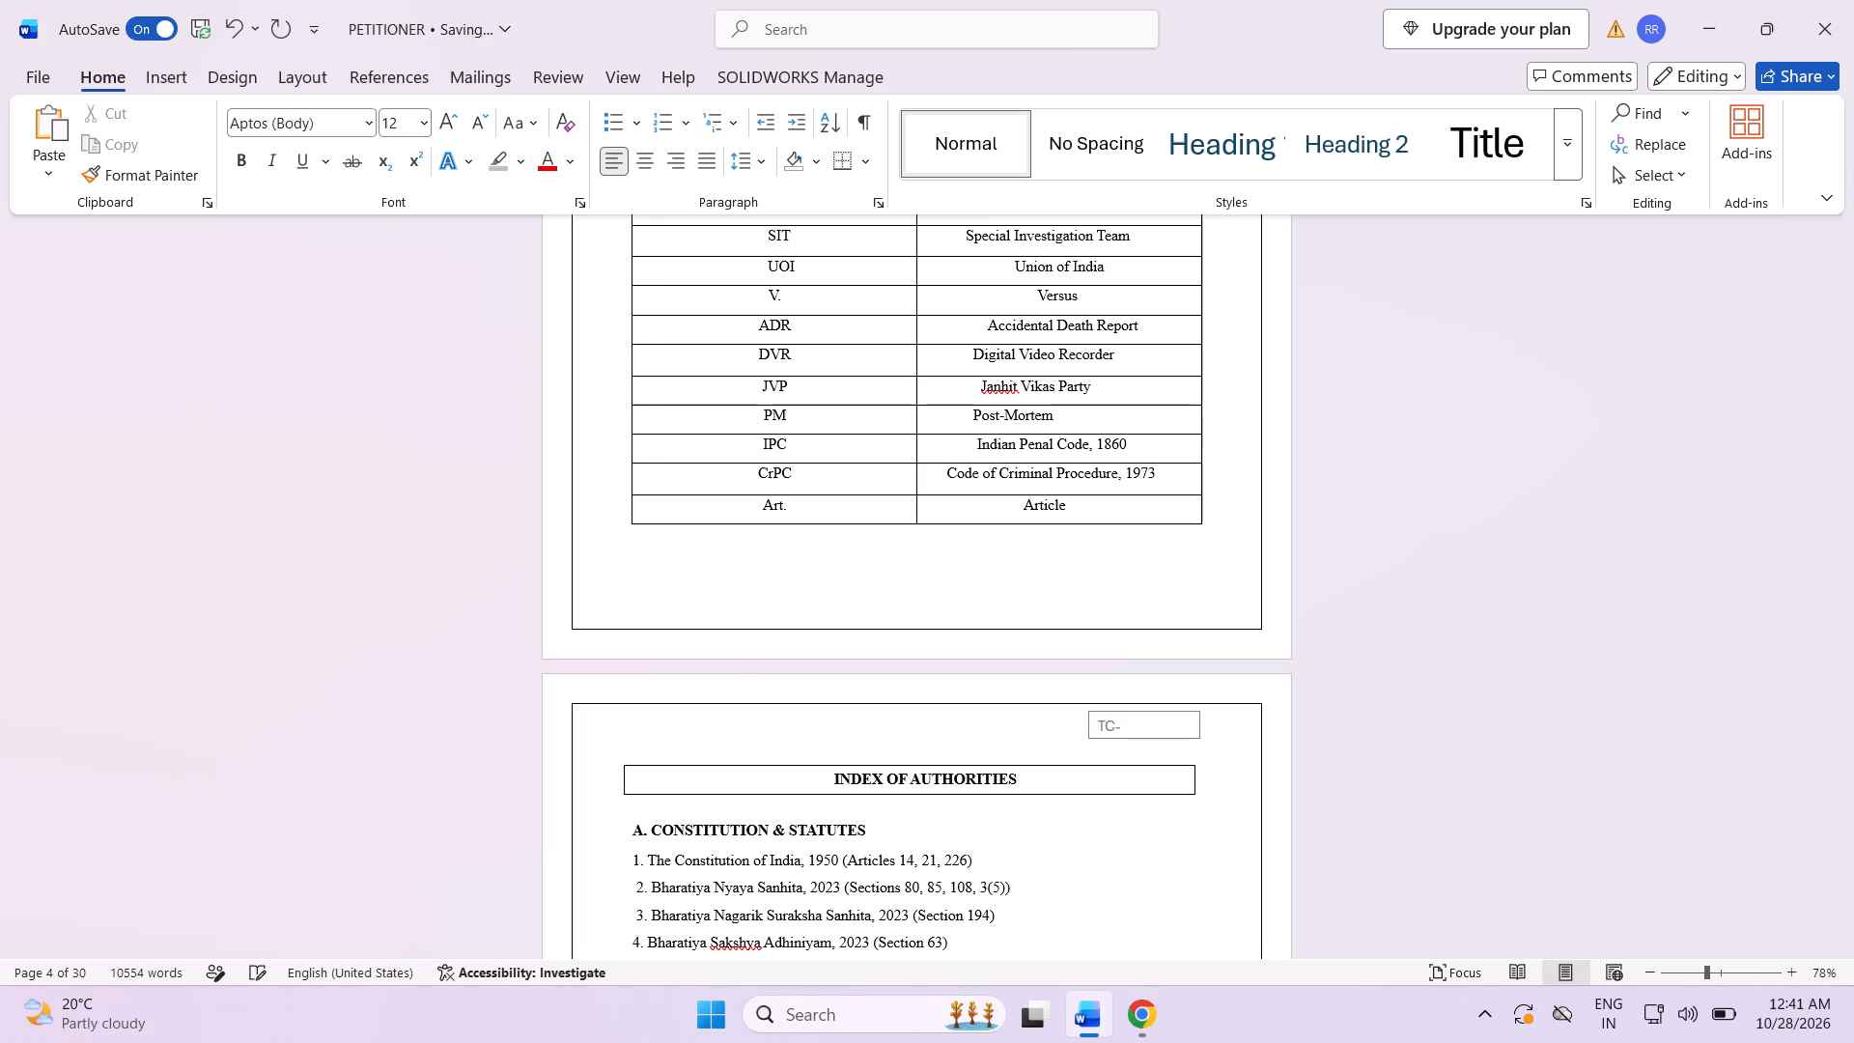
{"action": "key", "text": "BackSpace"}
{"action": "key", "text": "BackSpace"}
{"action": "key", "text": "BackSpace"}
{"action": "key", "text": "BackSpace"}
{"action": "key", "text": "BackSpace"}
{"action": "key", "text": "BackSpace"}
{"action": "key", "text": "BackSpace"}
{"action": "key", "text": "BackSpace"}
{"action": "key", "text": "BackSpace"}
{"action": "key", "text": "BackSpace"}
{"action": "key", "text": "BackSpace"}
{"action": "key", "text": "BackSpace"}
{"action": "key", "text": "BackSpace"}
{"action": "key", "text": "BackSpace"}
{"action": "key", "text": "BackSpace"}
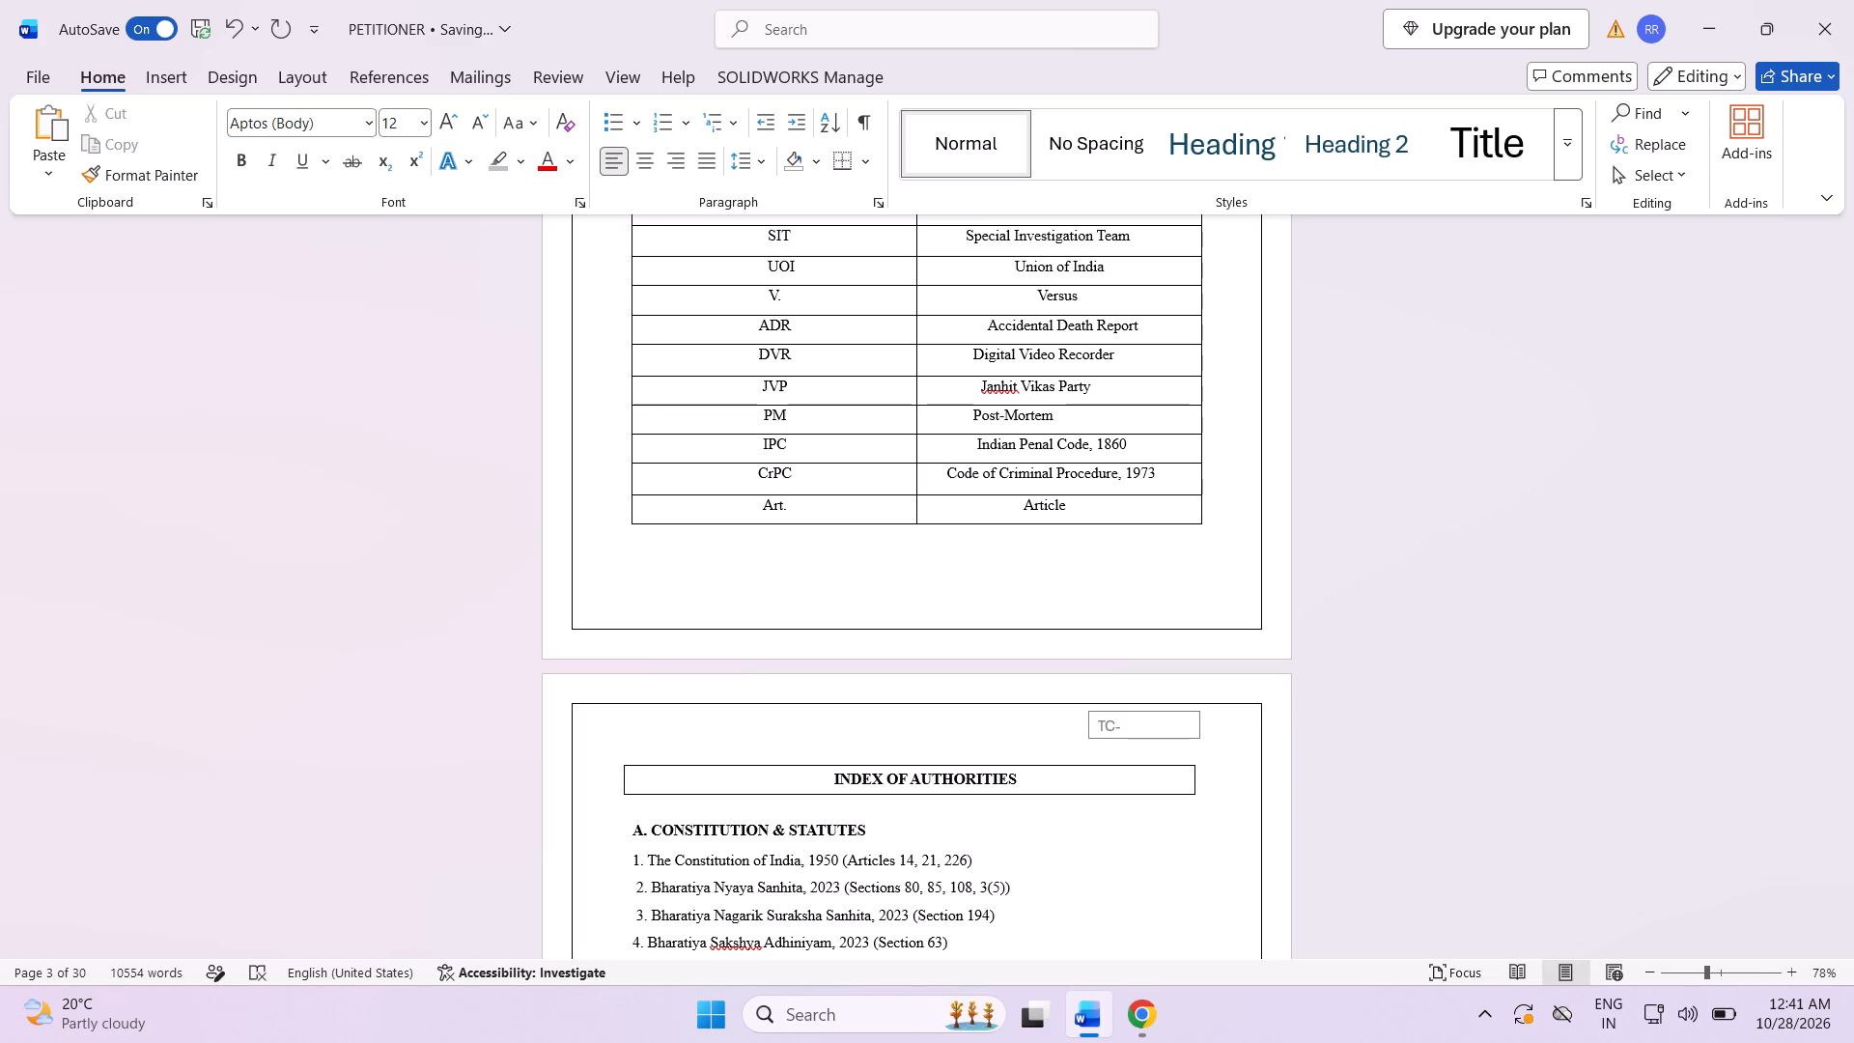
{"action": "key", "text": "2"}
{"action": "key", "text": "Return"}
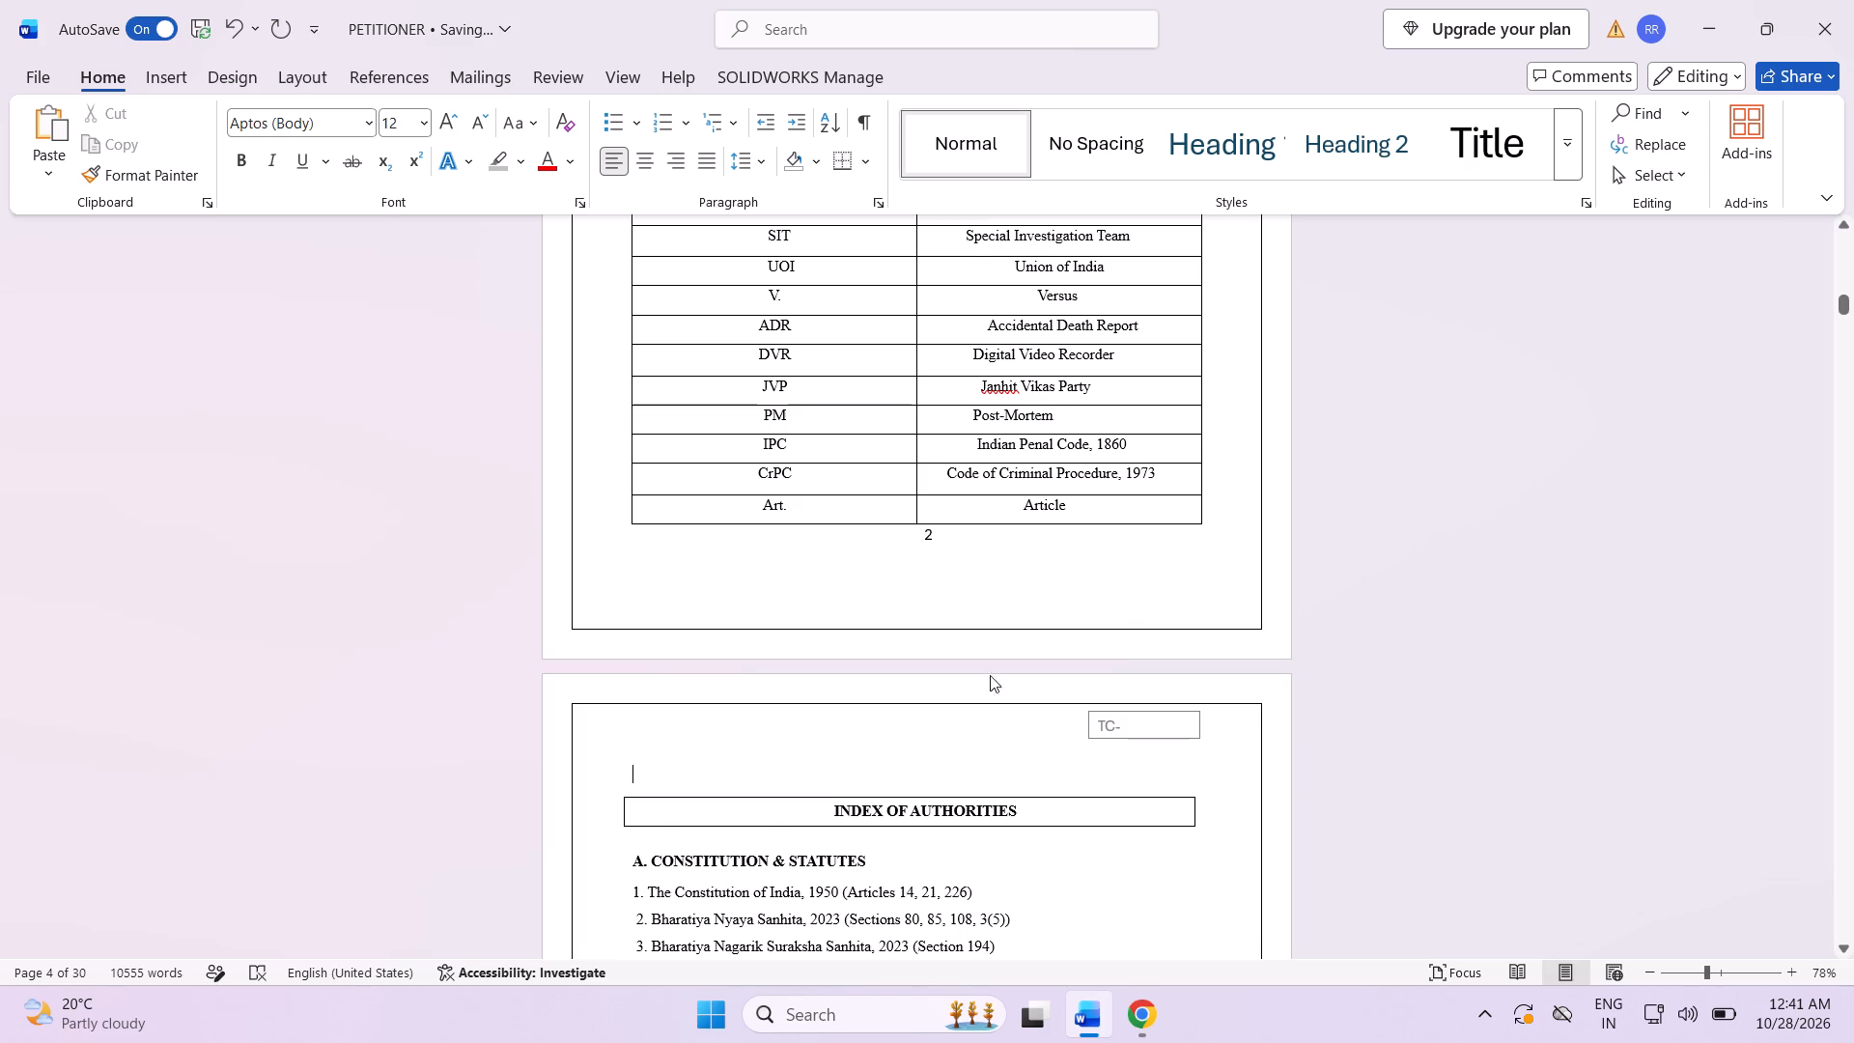
Add the page number 4 near the centre of the page foot, below the online resources list, positioning it with spaces.
{"action": "scroll", "coordinate": [995, 676], "scroll_direction": "down", "scroll_amount": 8}
{"action": "scroll", "coordinate": [1041, 619], "scroll_direction": "down", "scroll_amount": 20}
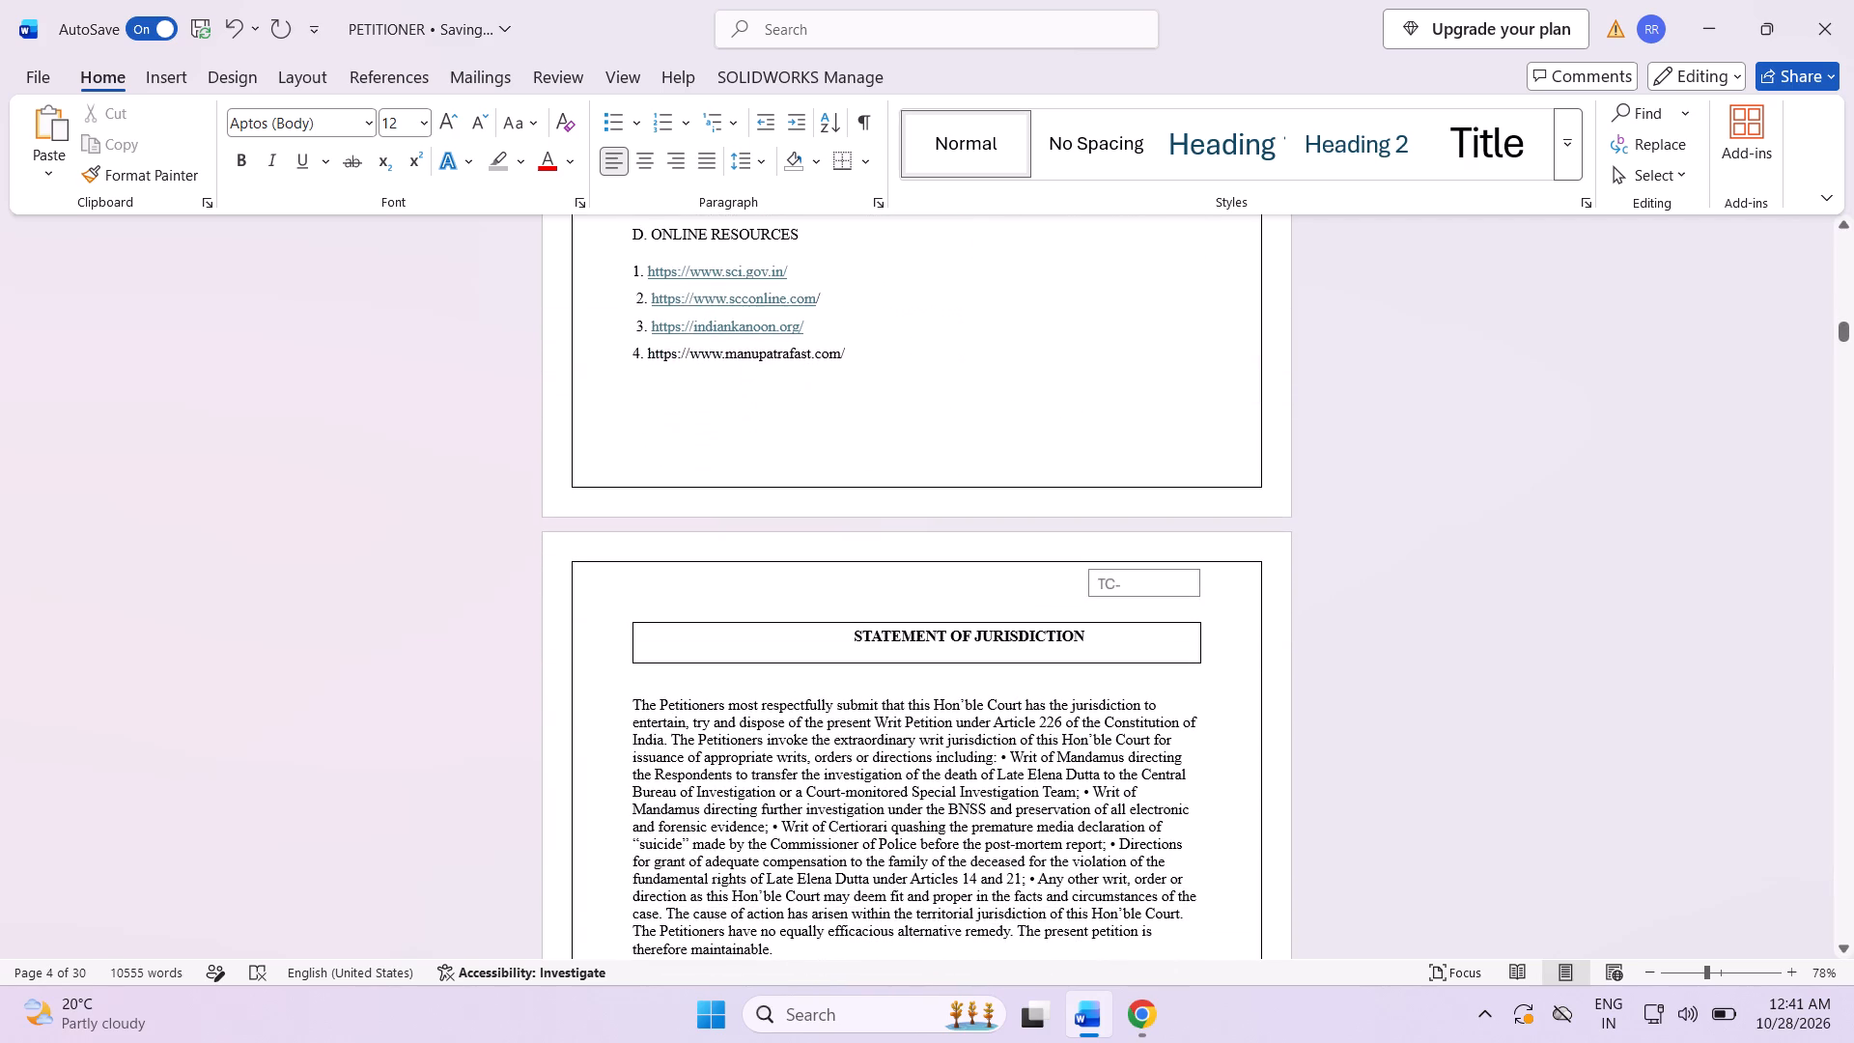
{"action": "left_click", "coordinate": [951, 355]}
{"action": "key", "text": "Return"}
{"action": "key", "text": "Return"}
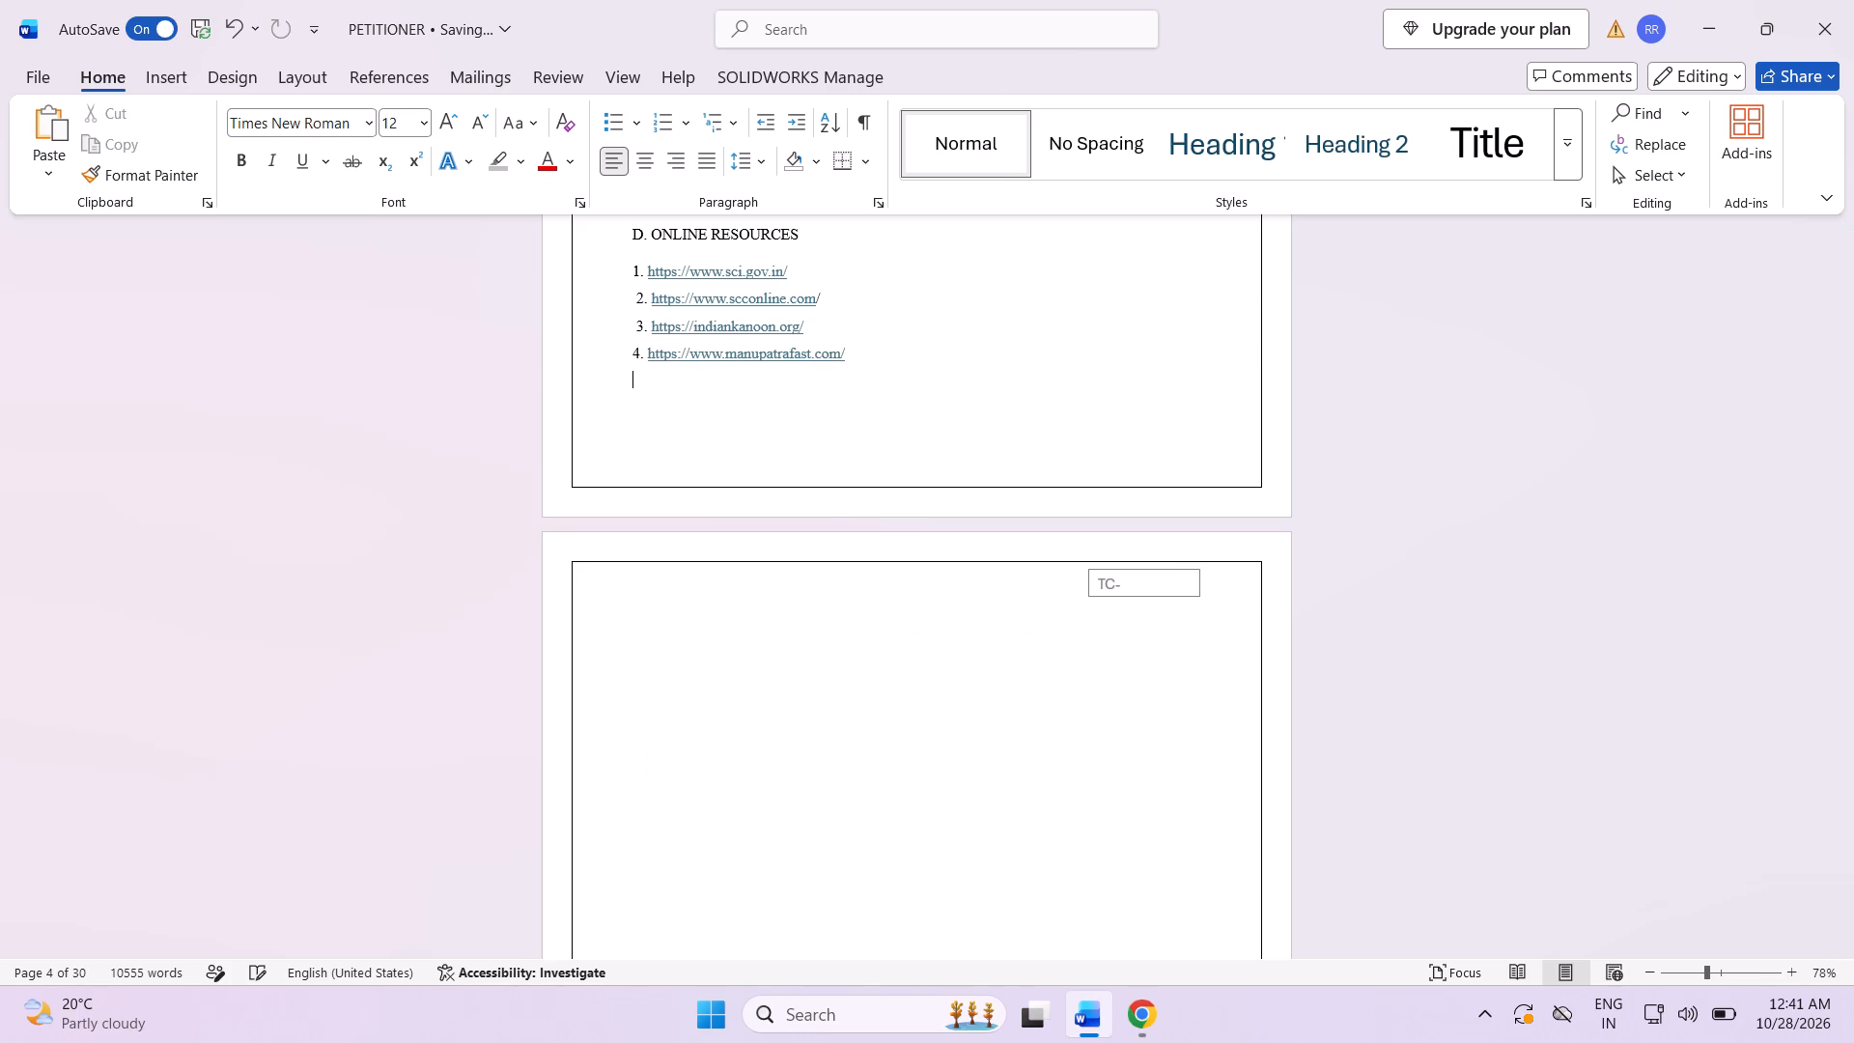
{"action": "key", "text": "Return"}
{"action": "key", "text": "BackSpace"}
{"action": "key", "text": "space"}
{"action": "key", "text": "space"}
{"action": "key", "text": "space"}
{"action": "key", "text": "space"}
{"action": "key", "text": "space"}
{"action": "key", "text": "space"}
{"action": "key", "text": "space"}
{"action": "key", "text": "space"}
{"action": "key", "text": "space"}
{"action": "key", "text": "space"}
{"action": "key", "text": "space"}
{"action": "key", "text": "space"}
{"action": "key", "text": "space"}
{"action": "key", "text": "space"}
{"action": "key", "text": "space"}
{"action": "key", "text": "space"}
{"action": "key", "text": "space"}
{"action": "key", "text": "space"}
{"action": "key", "text": "space"}
{"action": "key", "text": "space"}
{"action": "key", "text": "4"}
{"action": "key", "text": "BackSpace"}
{"action": "key", "text": "BackSpace"}
{"action": "key", "text": "BackSpace"}
{"action": "key", "text": "BackSpace"}
{"action": "key", "text": "BackSpace"}
{"action": "key", "text": "BackSpace"}
{"action": "key", "text": "BackSpace"}
{"action": "key", "text": "BackSpace"}
{"action": "key", "text": "BackSpace"}
{"action": "key", "text": "BackSpace"}
{"action": "key", "text": "4"}
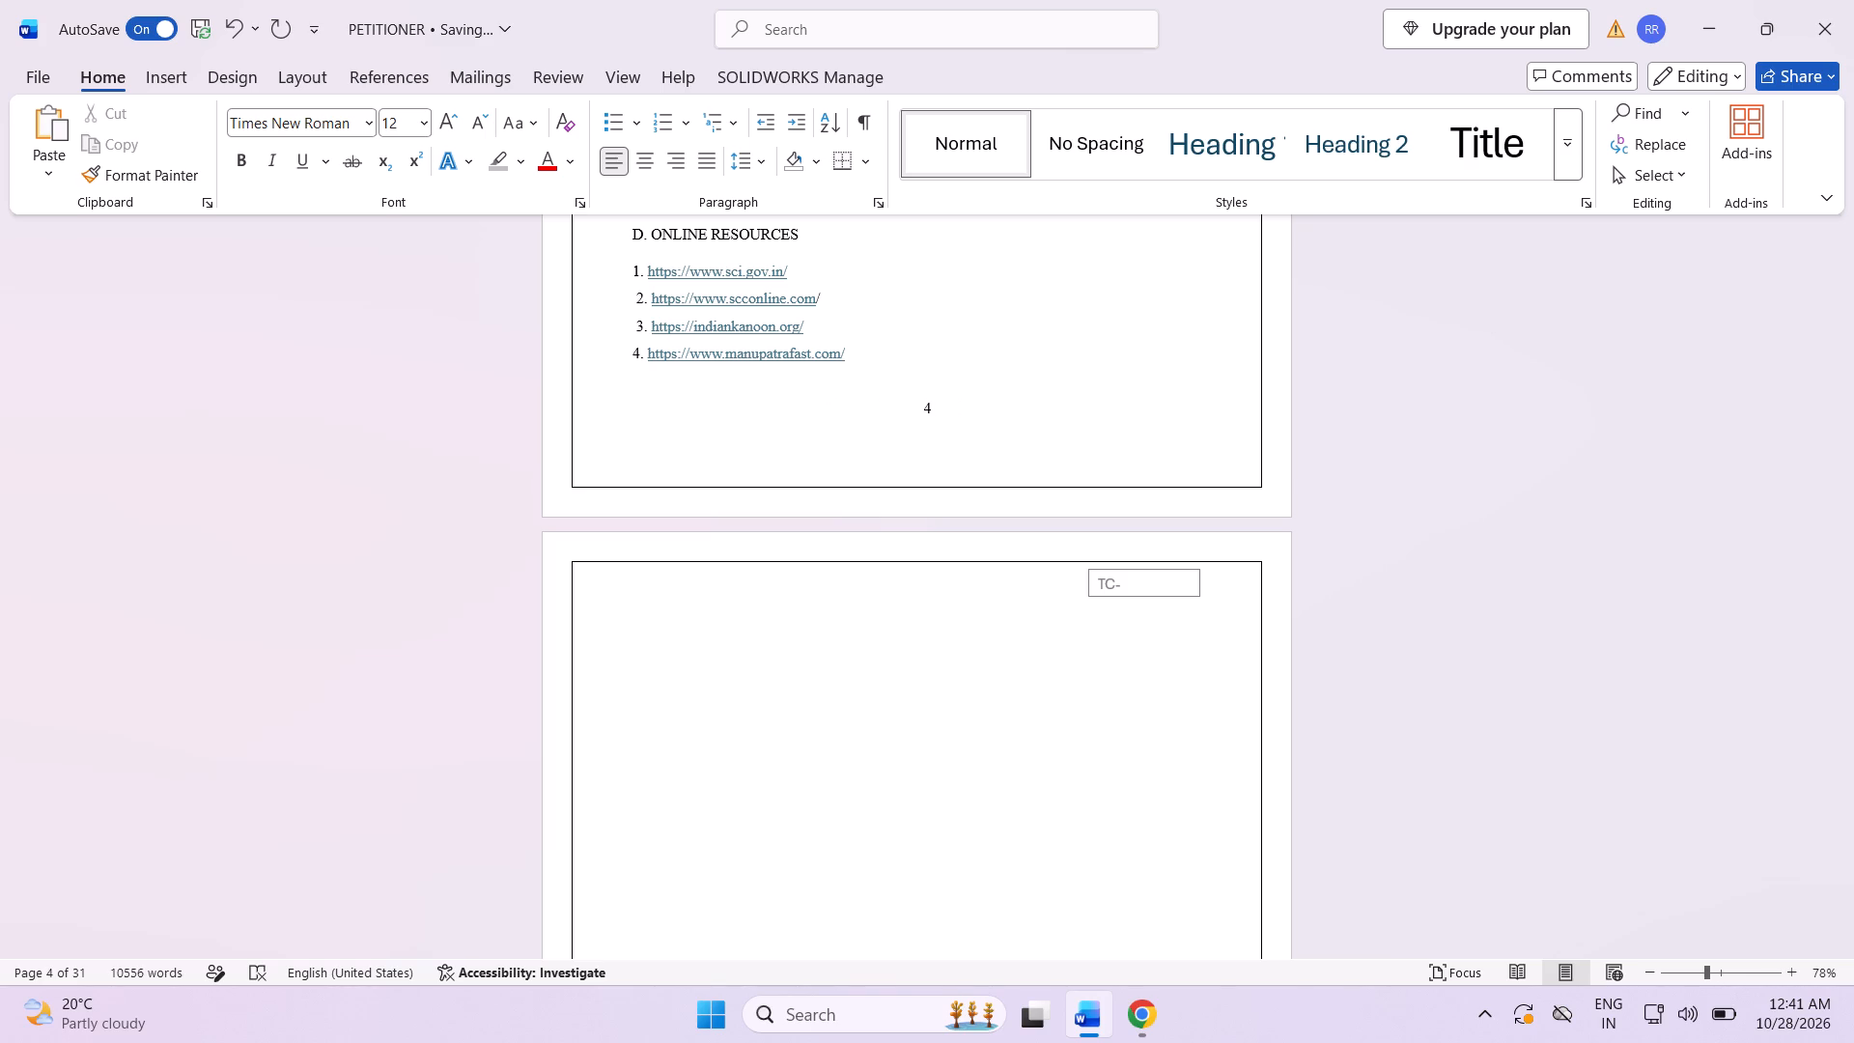
Move the "STATEMENT OF JURISDICTION" heading box slightly down so it sits just above the body paragraph.
{"action": "scroll", "coordinate": [998, 406], "scroll_direction": "down", "scroll_amount": 9}
{"action": "scroll", "coordinate": [1008, 414], "scroll_direction": "down", "scroll_amount": 18}
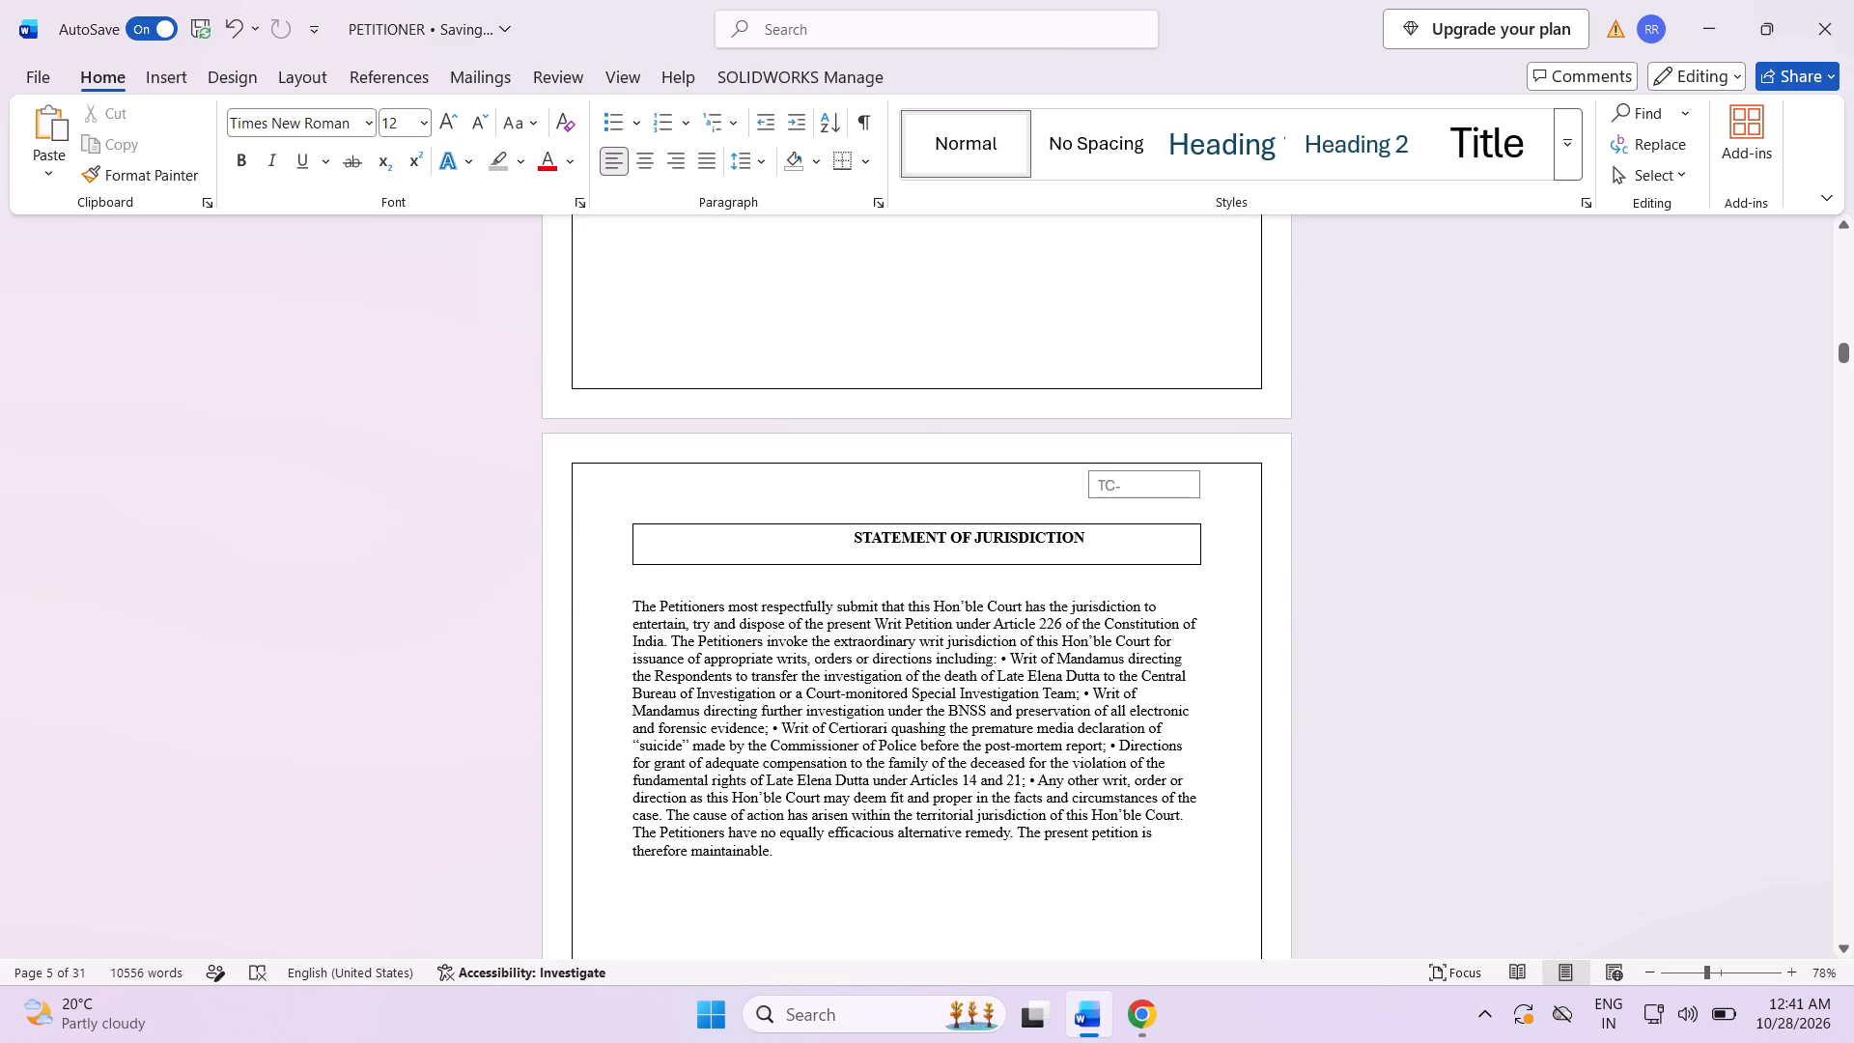
{"action": "scroll", "coordinate": [1008, 425], "scroll_direction": "up", "scroll_amount": 20}
{"action": "scroll", "coordinate": [1008, 425], "scroll_direction": "up", "scroll_amount": 5}
{"action": "scroll", "coordinate": [1008, 425], "scroll_direction": "down", "scroll_amount": 18}
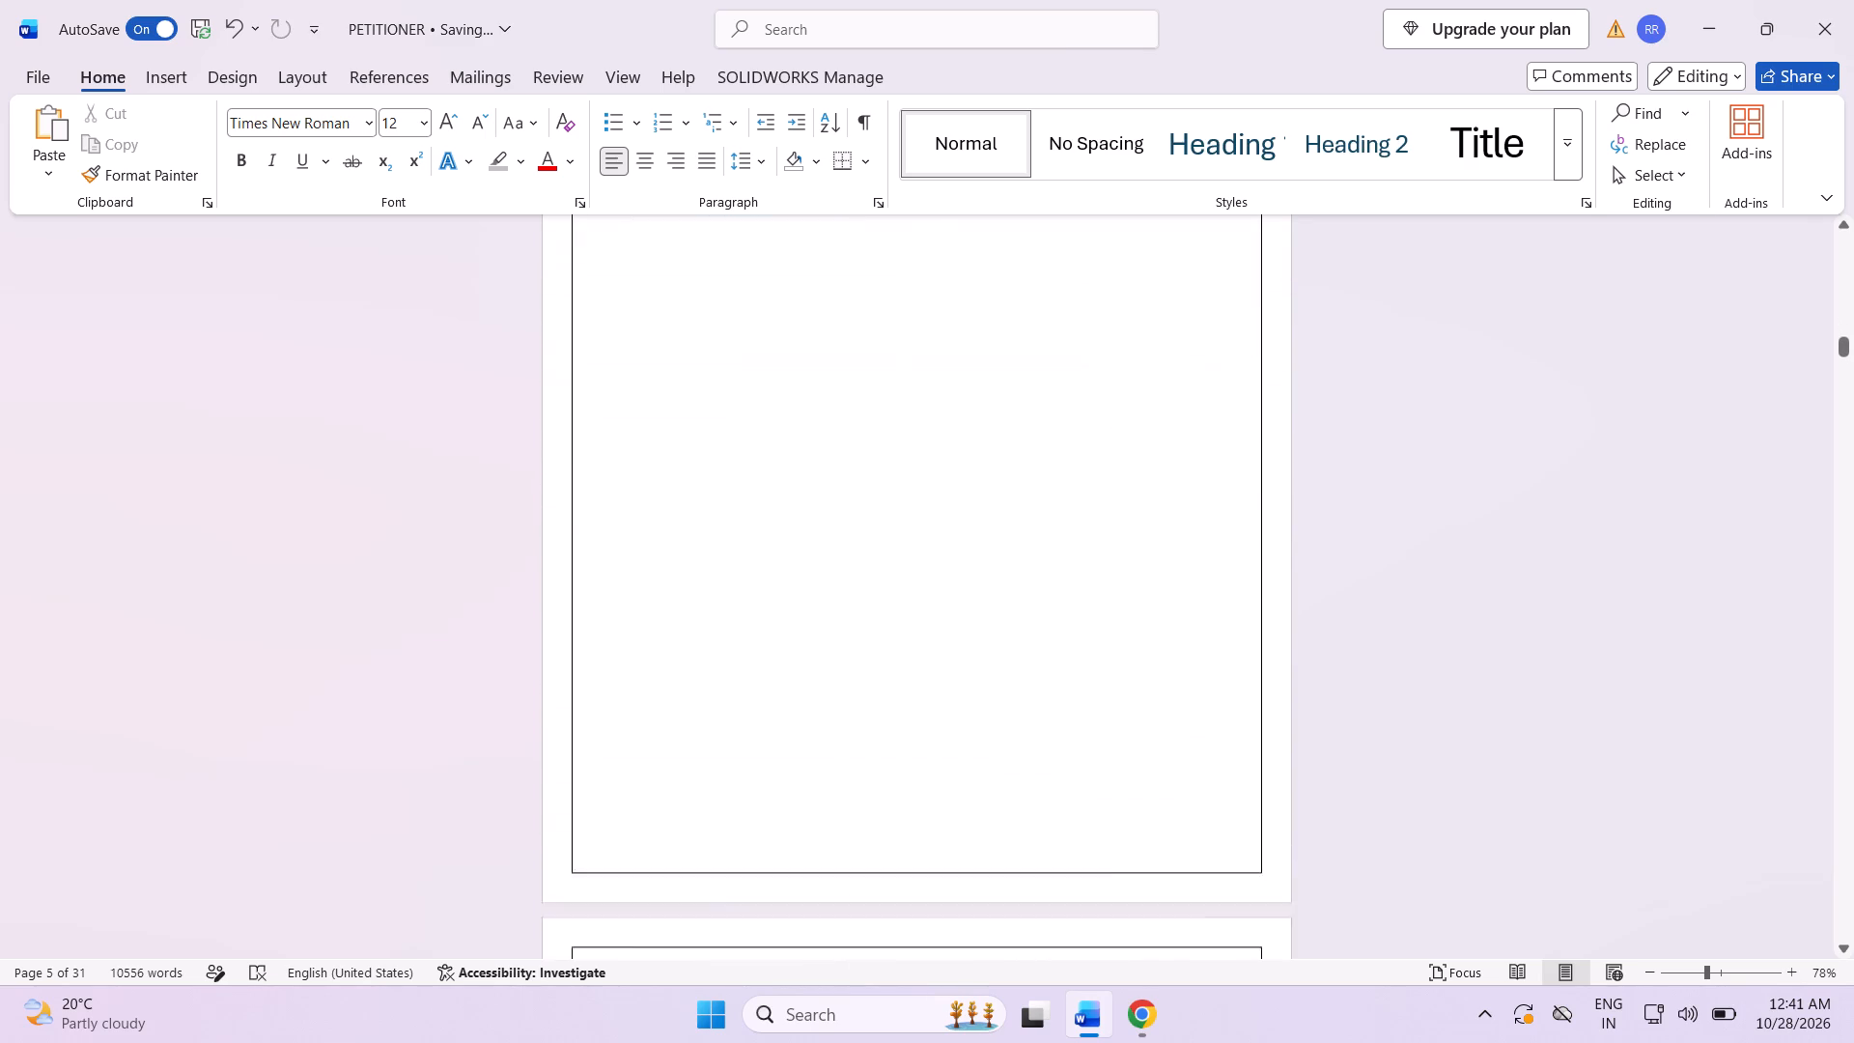
{"action": "scroll", "coordinate": [1008, 425], "scroll_direction": "down", "scroll_amount": 8}
{"action": "left_click", "coordinate": [657, 451]}
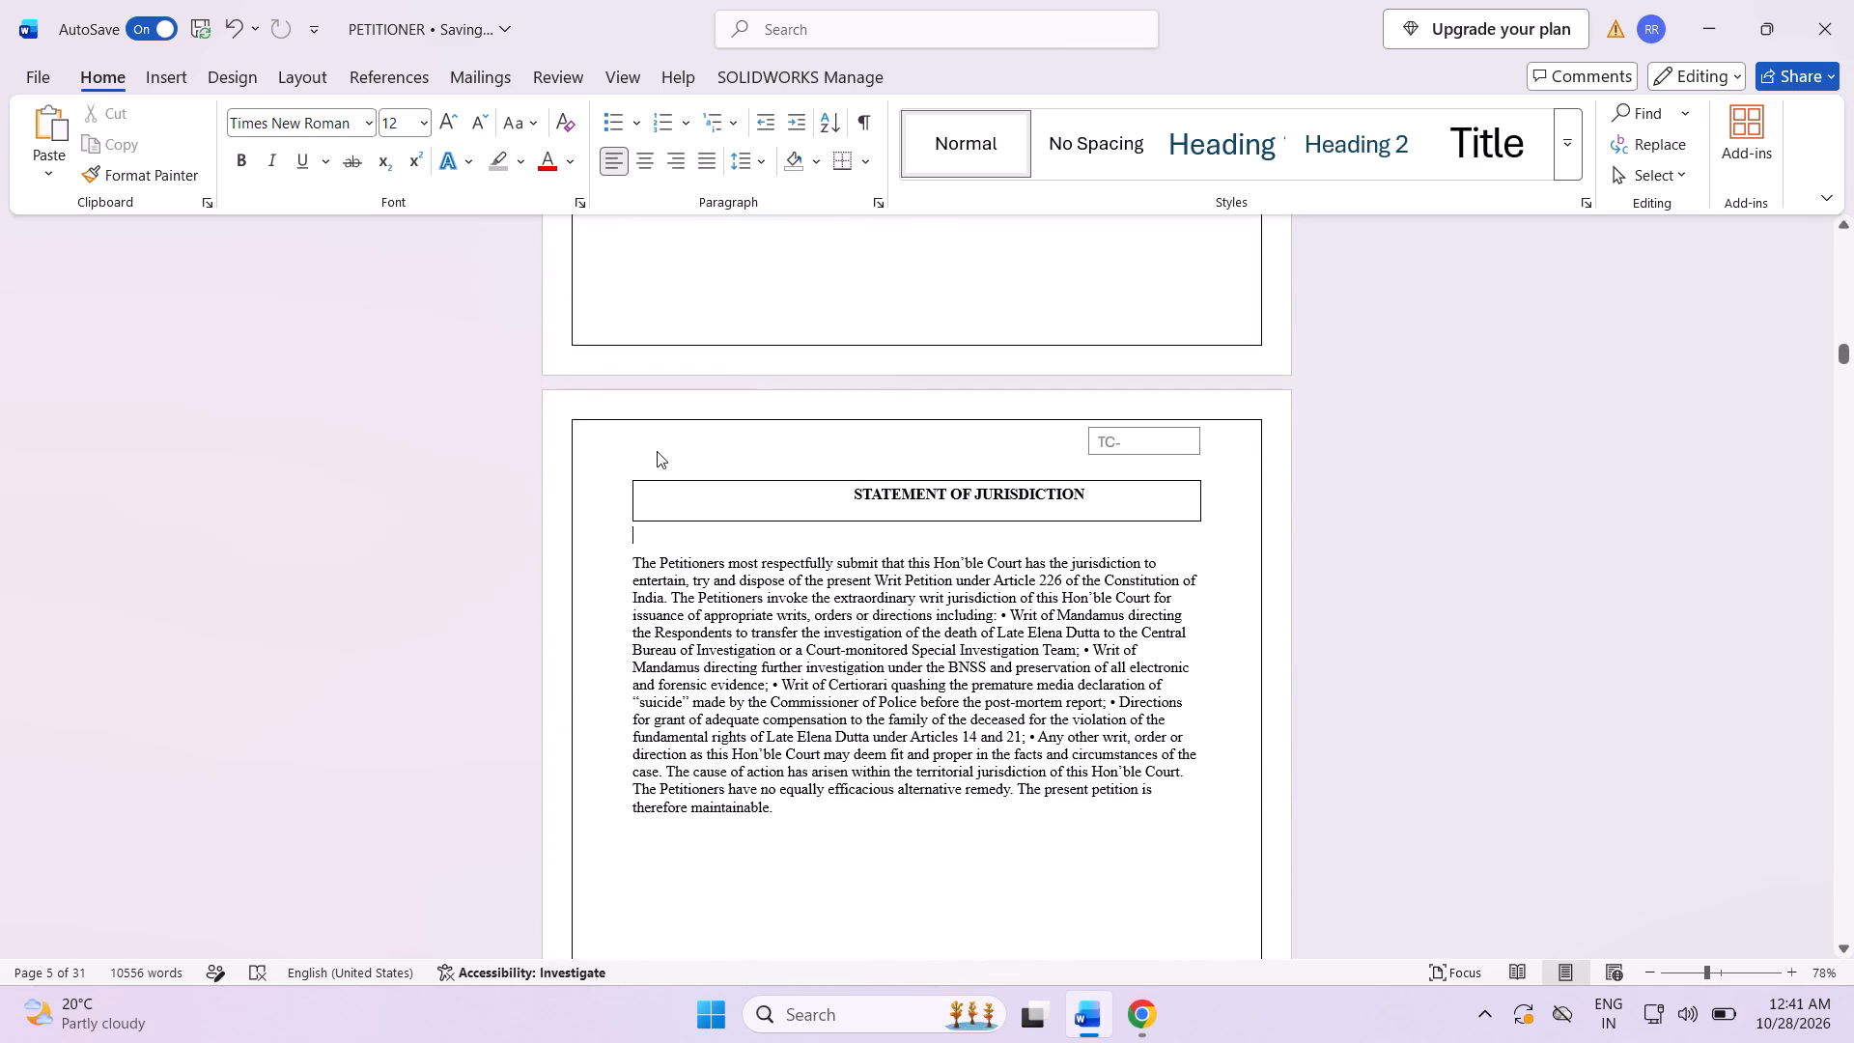
{"action": "left_click", "coordinate": [641, 465]}
{"action": "left_click", "coordinate": [780, 494]}
{"action": "left_click_drag", "start_coordinate": [813, 470], "coordinate": [827, 507]}
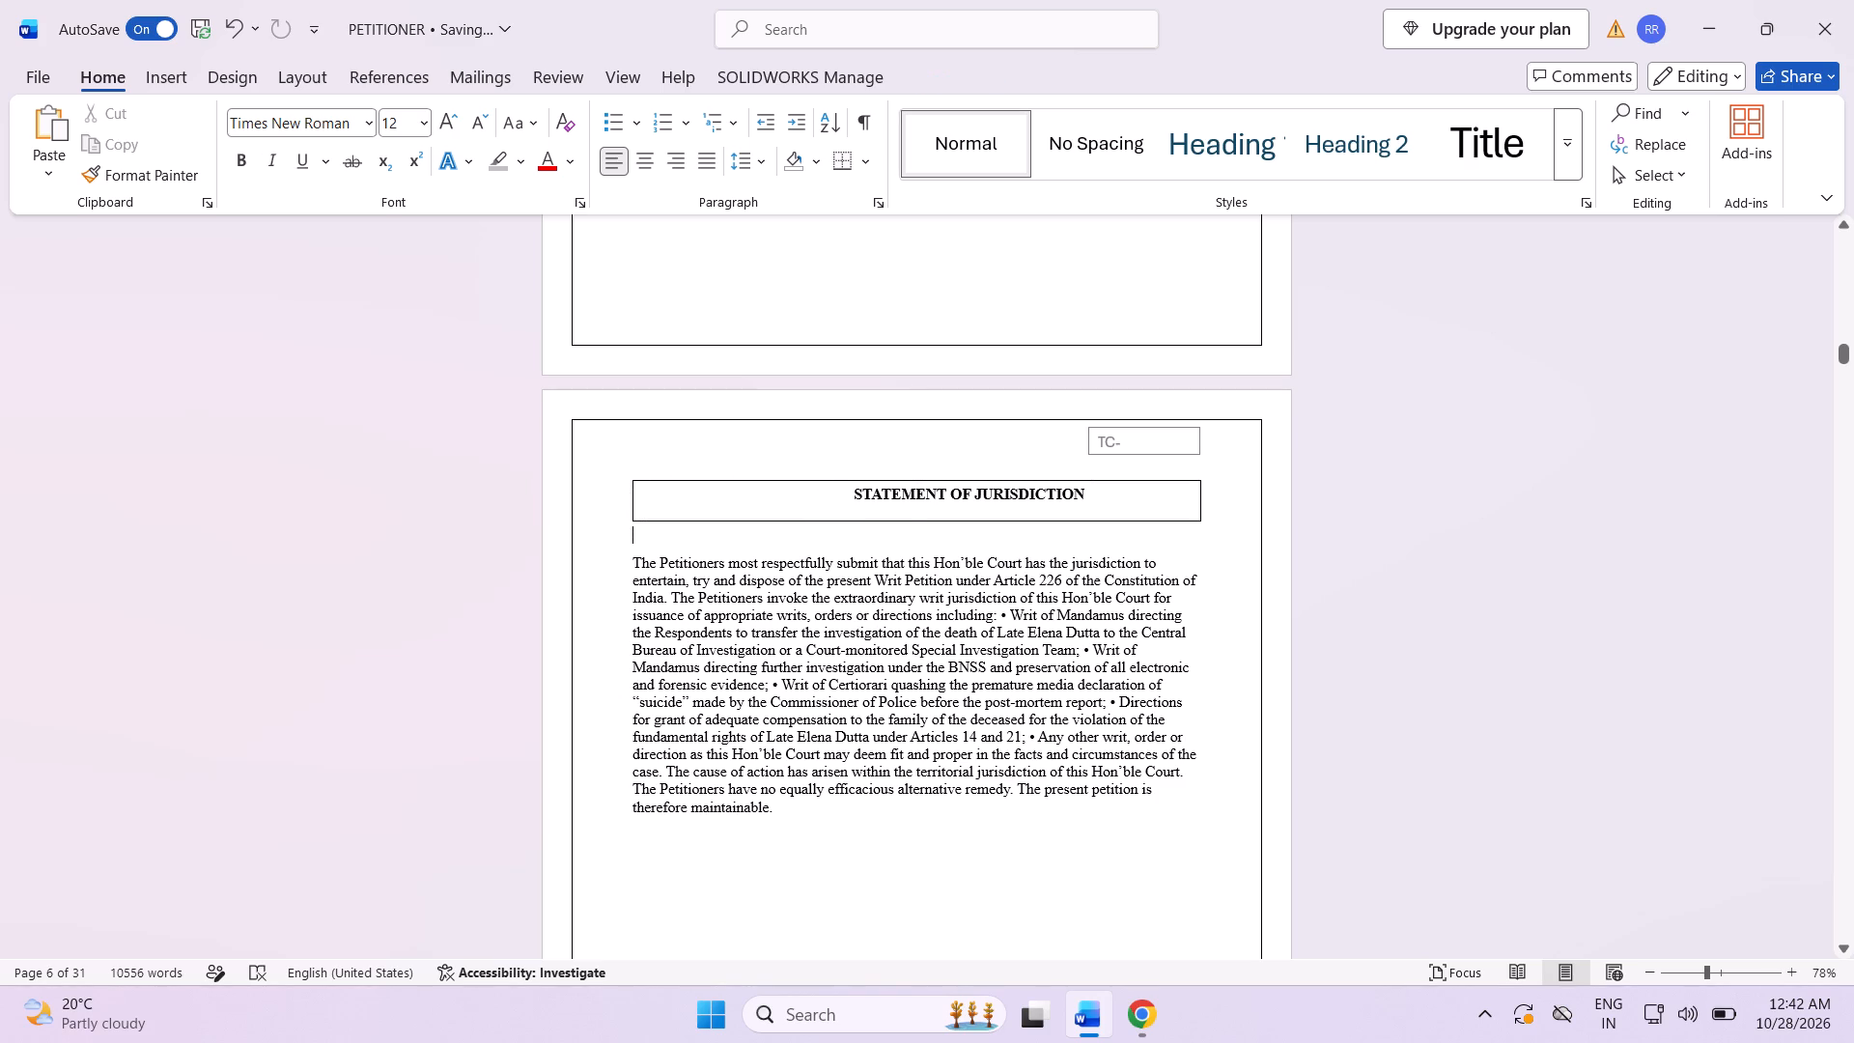
{"action": "left_click", "coordinate": [823, 504]}
{"action": "left_click_drag", "start_coordinate": [909, 480], "coordinate": [913, 495]}
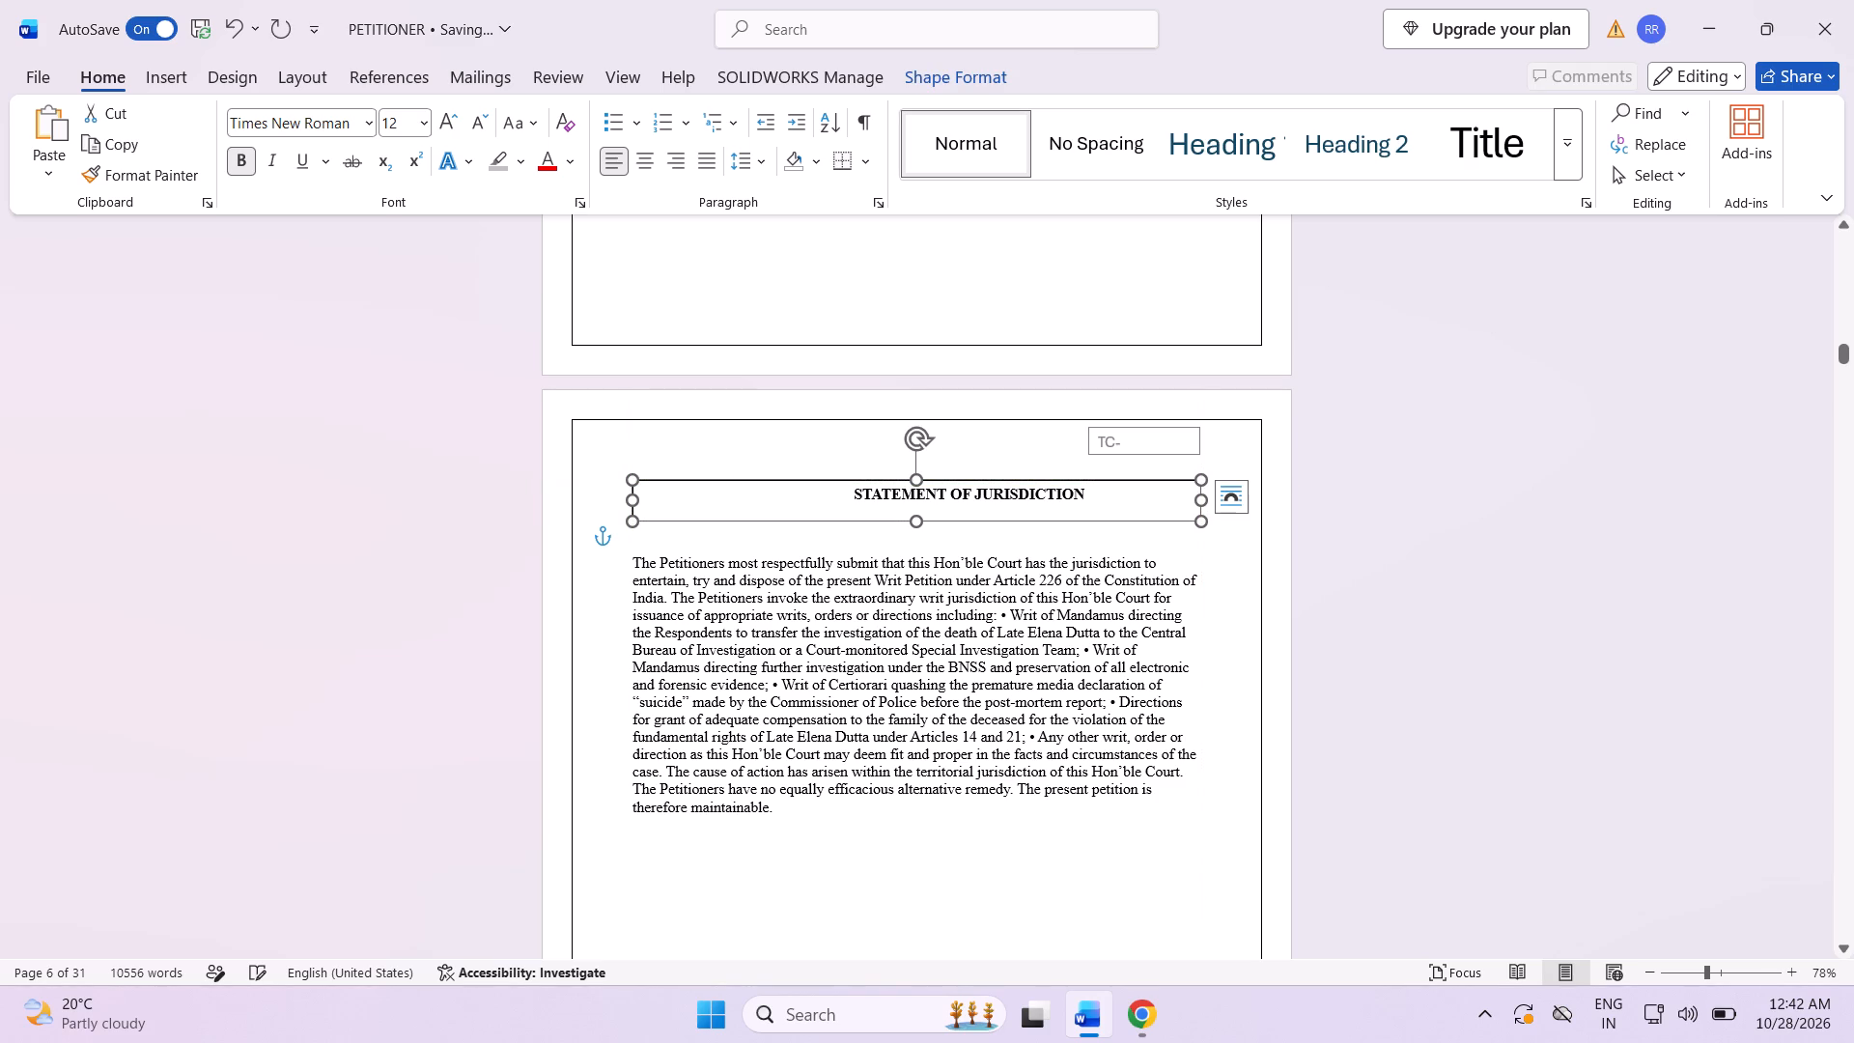
{"action": "left_click_drag", "start_coordinate": [876, 478], "coordinate": [883, 524]}
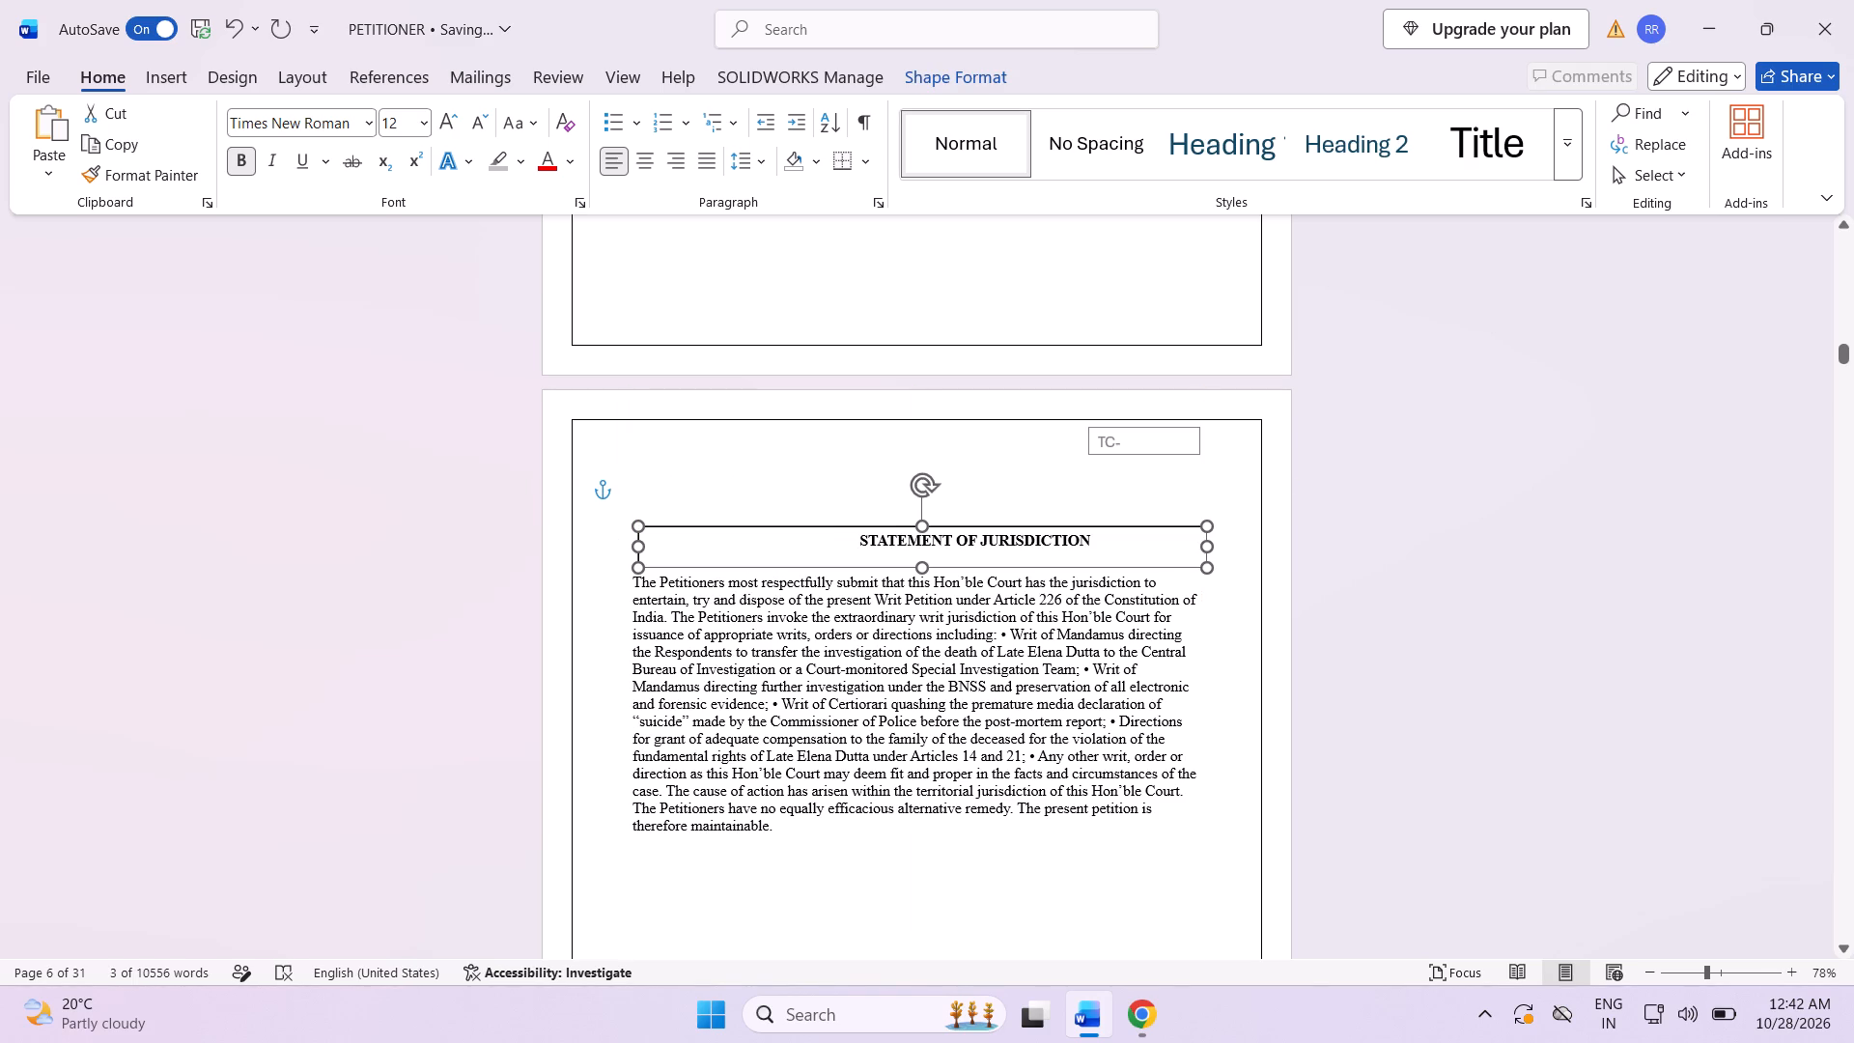
{"action": "left_click_drag", "start_coordinate": [883, 524], "coordinate": [884, 536]}
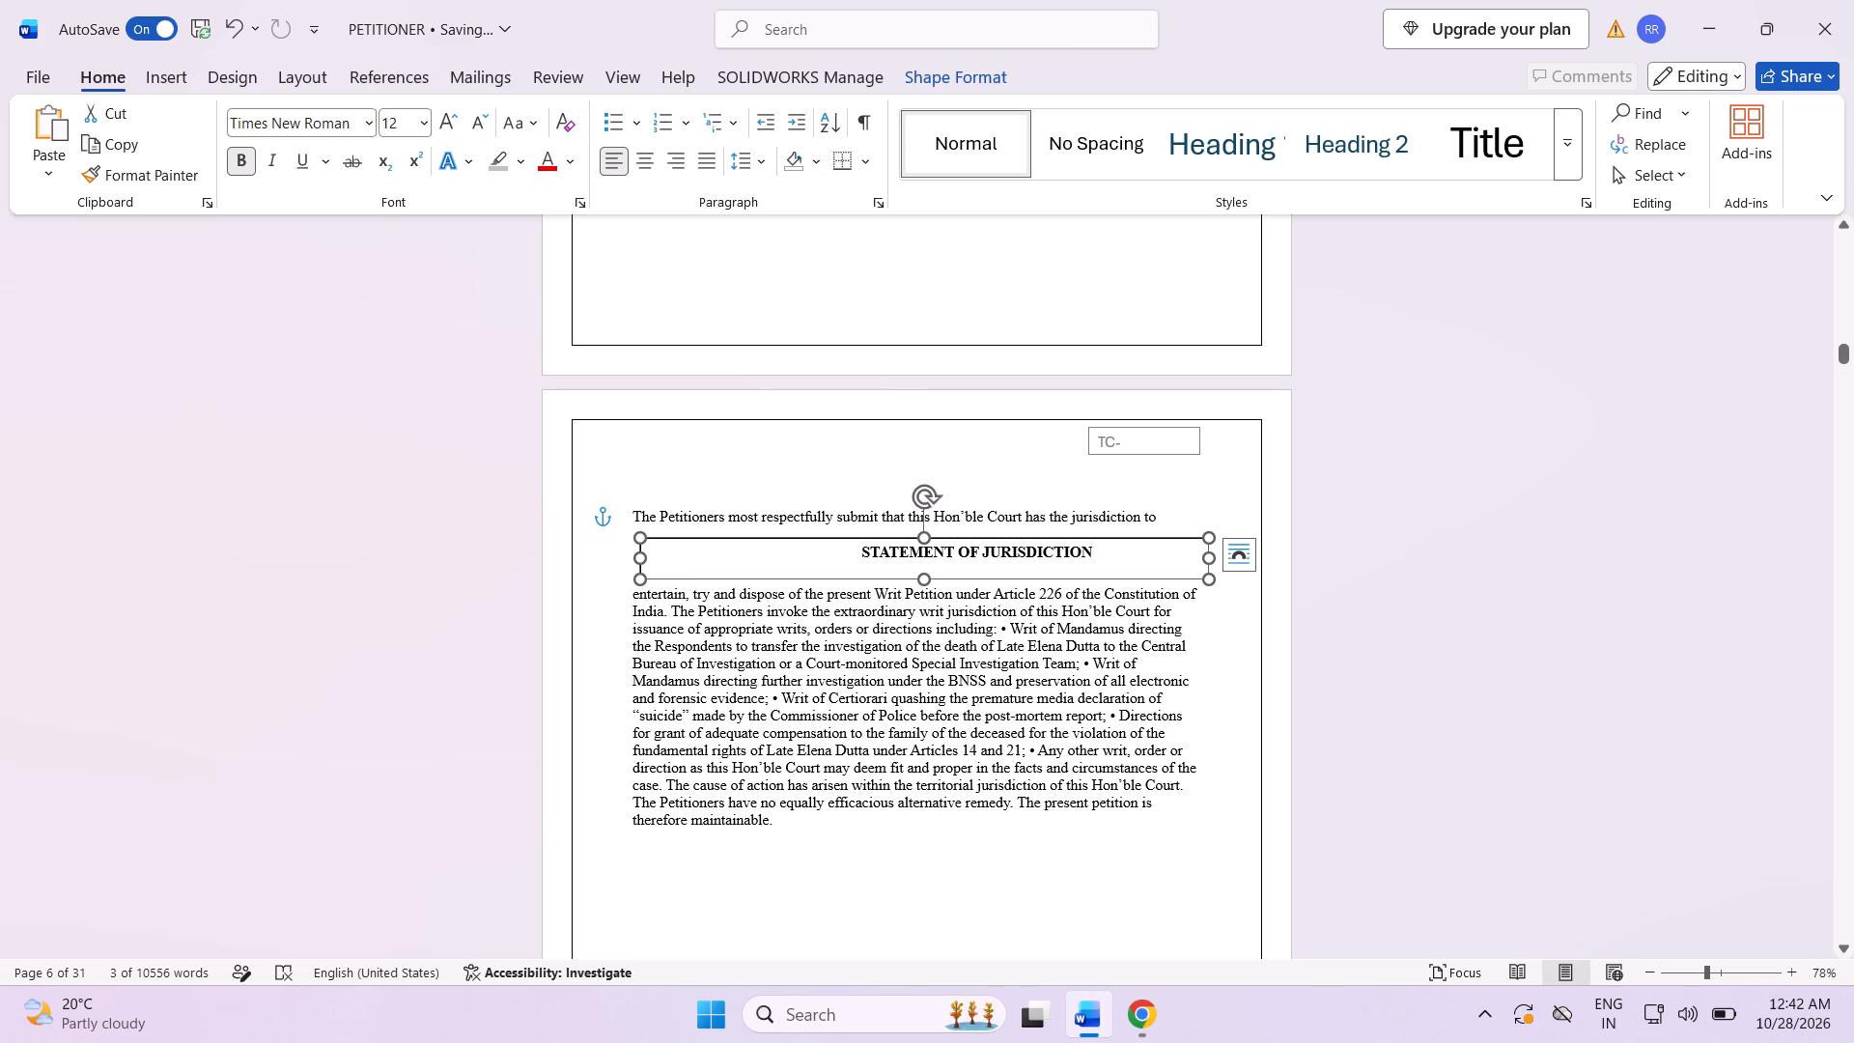
{"action": "left_click_drag", "start_coordinate": [834, 541], "coordinate": [839, 533]}
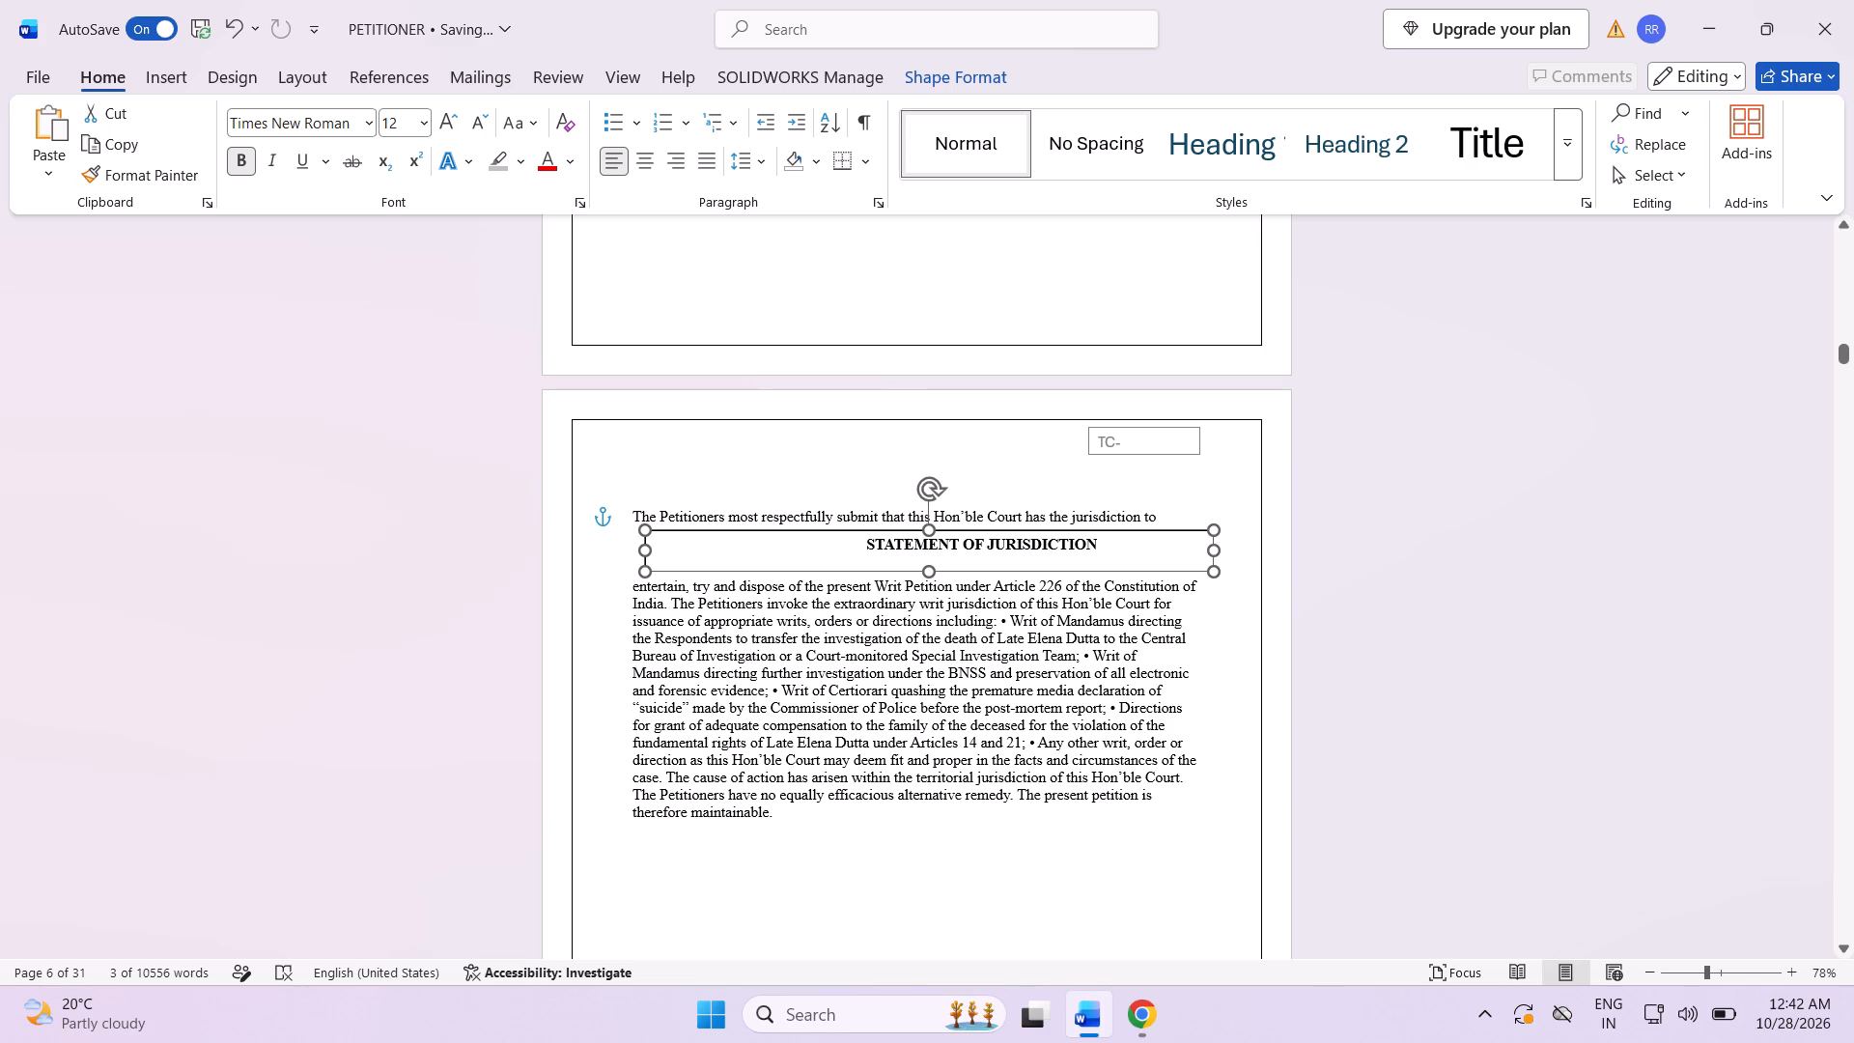
{"action": "left_click_drag", "start_coordinate": [839, 533], "coordinate": [843, 525]}
Remove the blank page before the Statement of Jurisdiction page.
{"action": "left_click", "coordinate": [656, 493]}
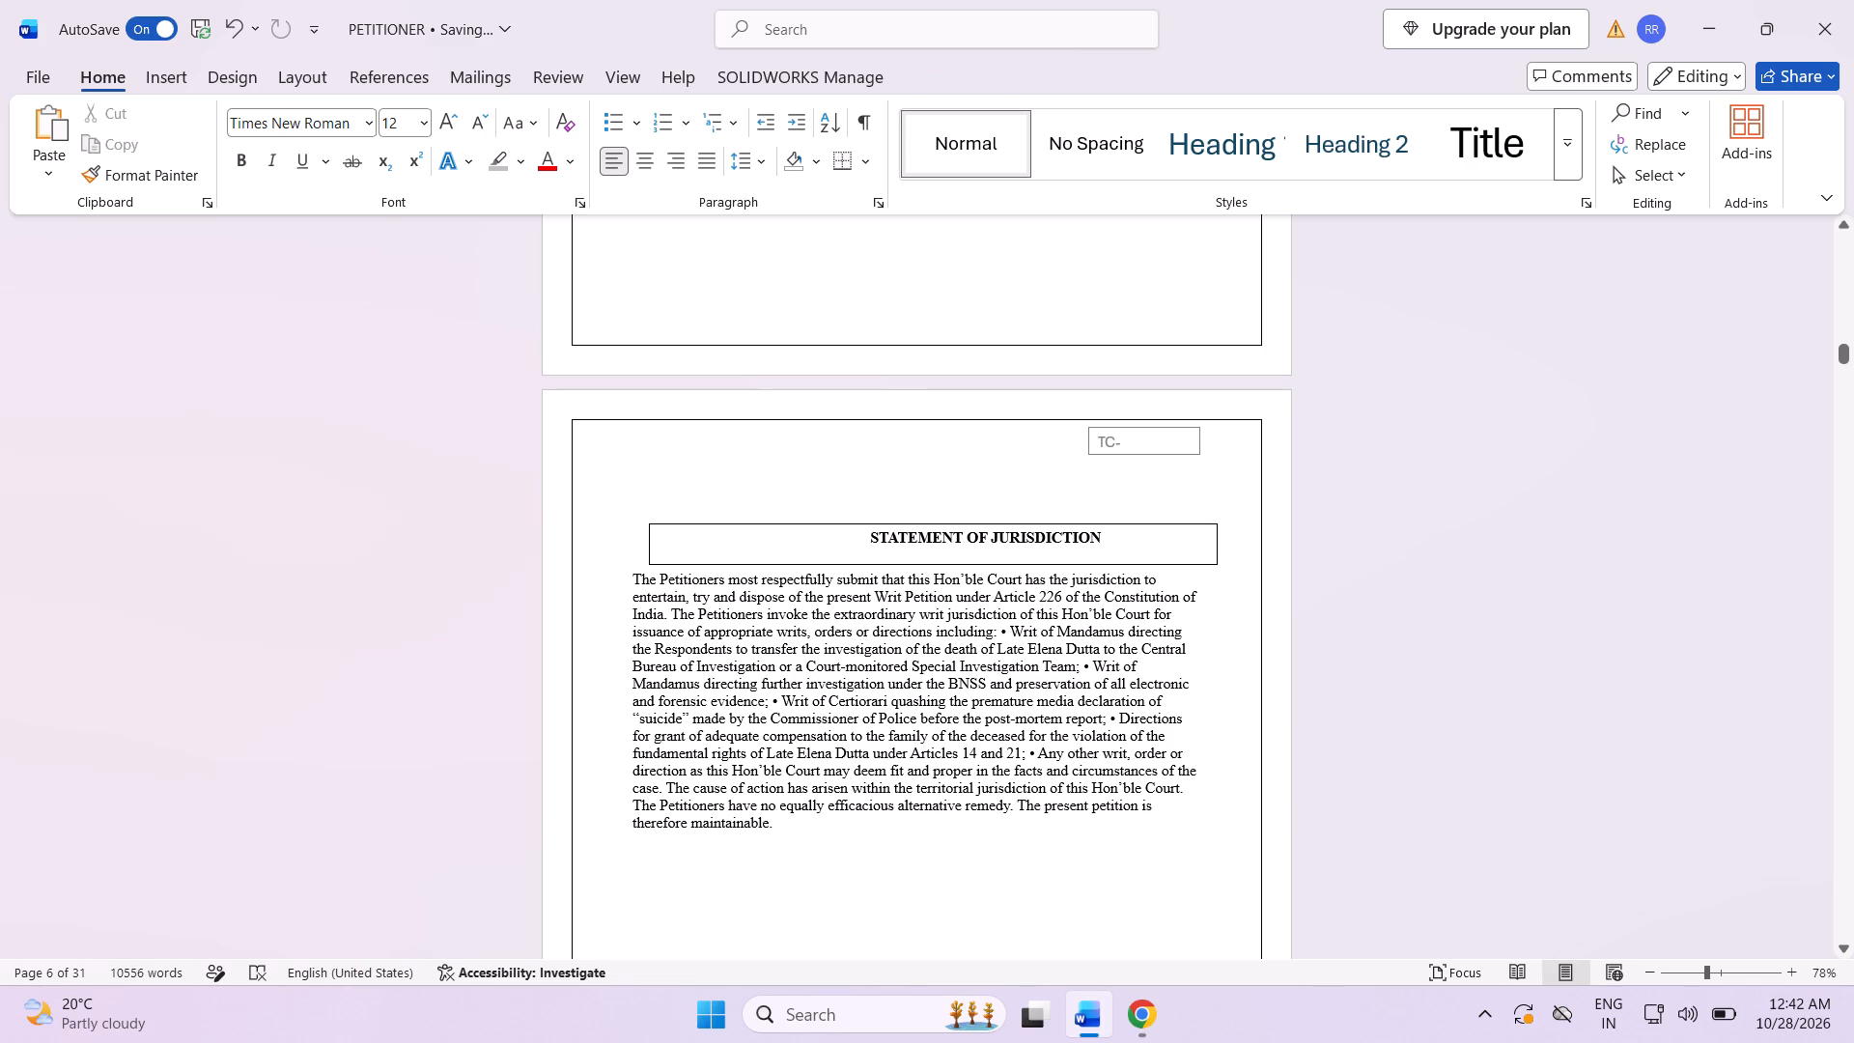
{"action": "key", "text": "BackSpace"}
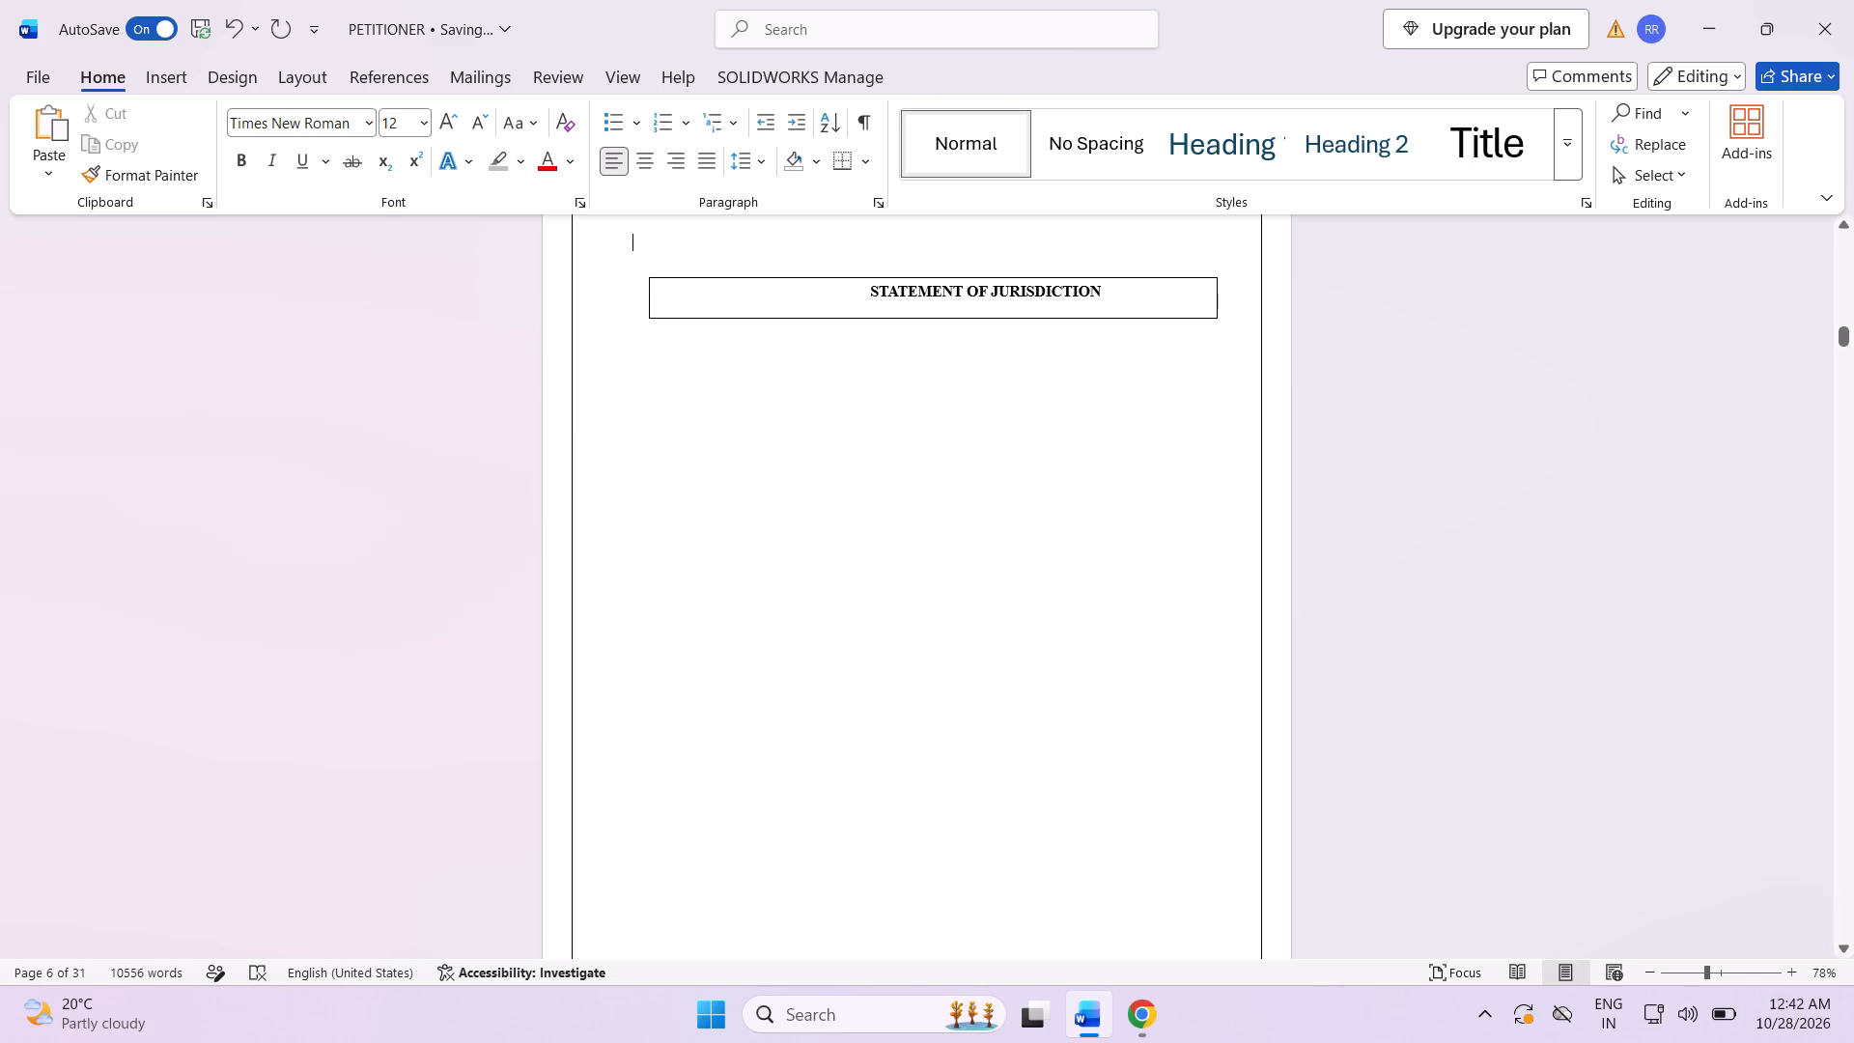
{"action": "key", "text": "BackSpace"}
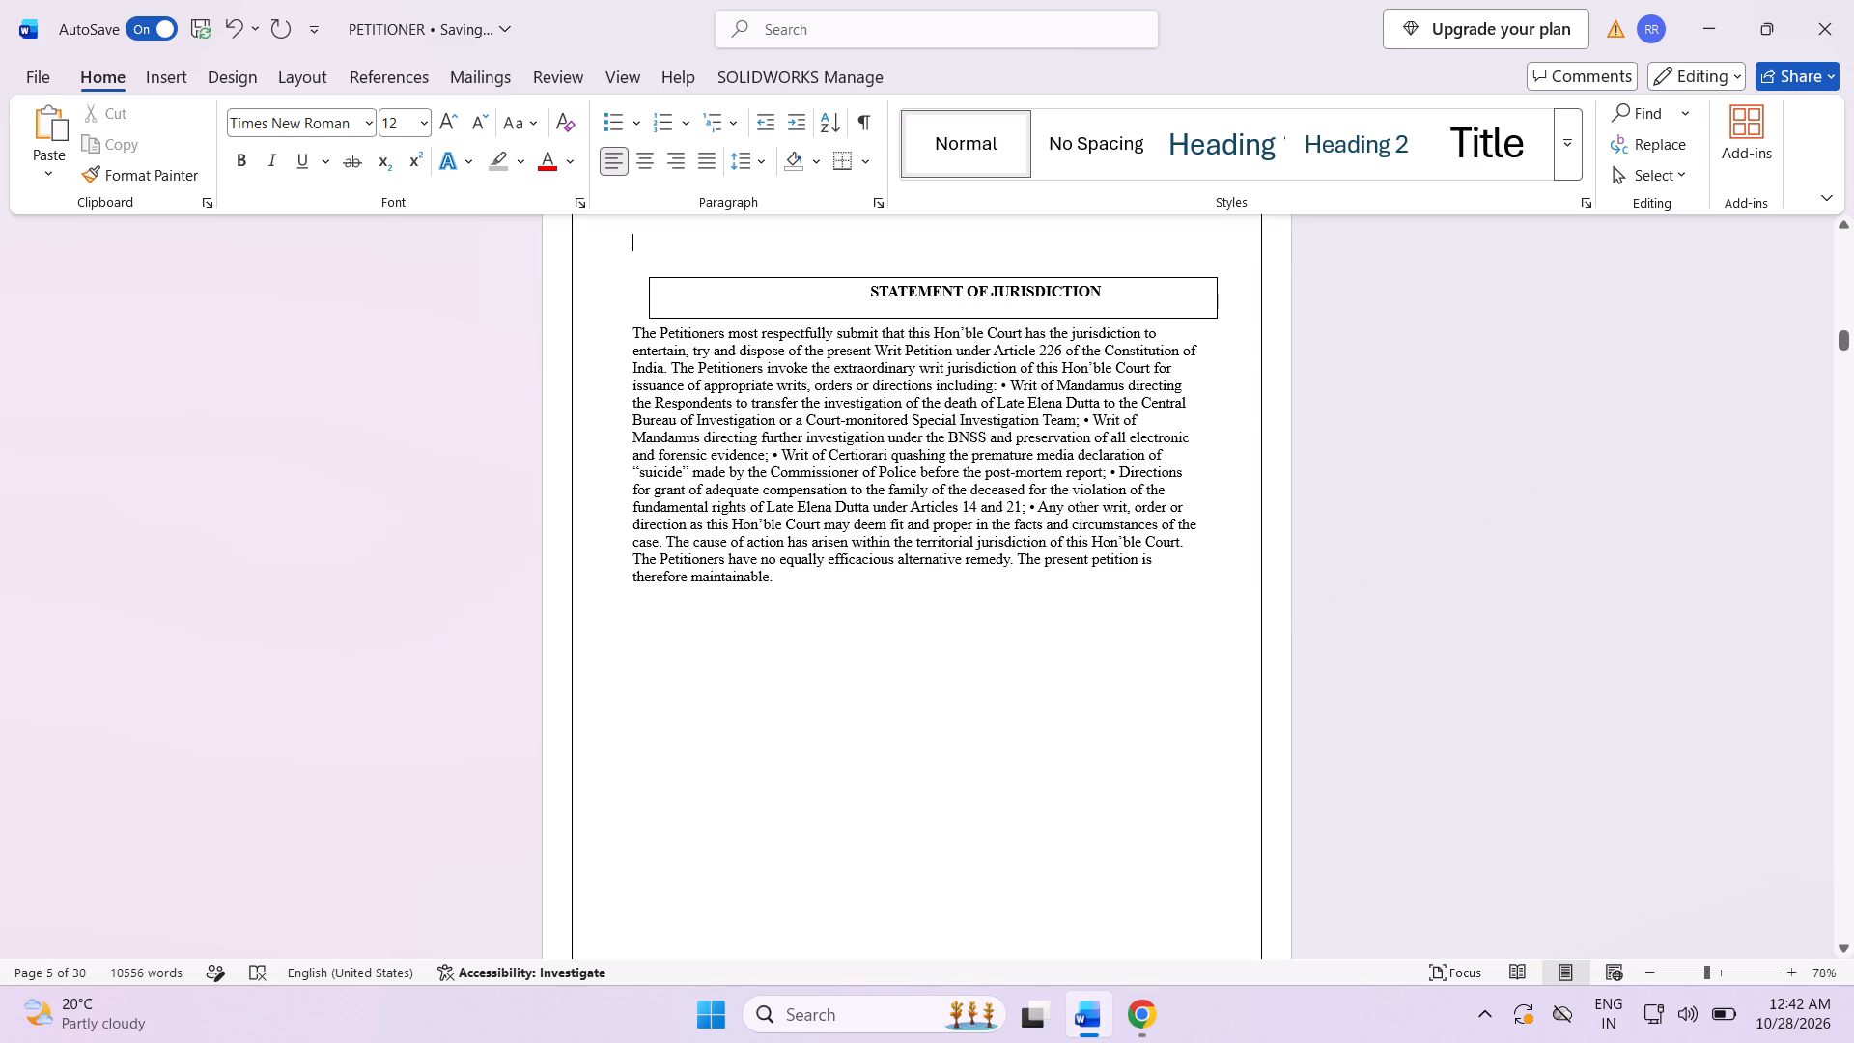
Indent the first line of the Statement of Jurisdiction paragraph with four leading spaces.
{"action": "scroll", "coordinate": [850, 728], "scroll_direction": "up", "scroll_amount": 9}
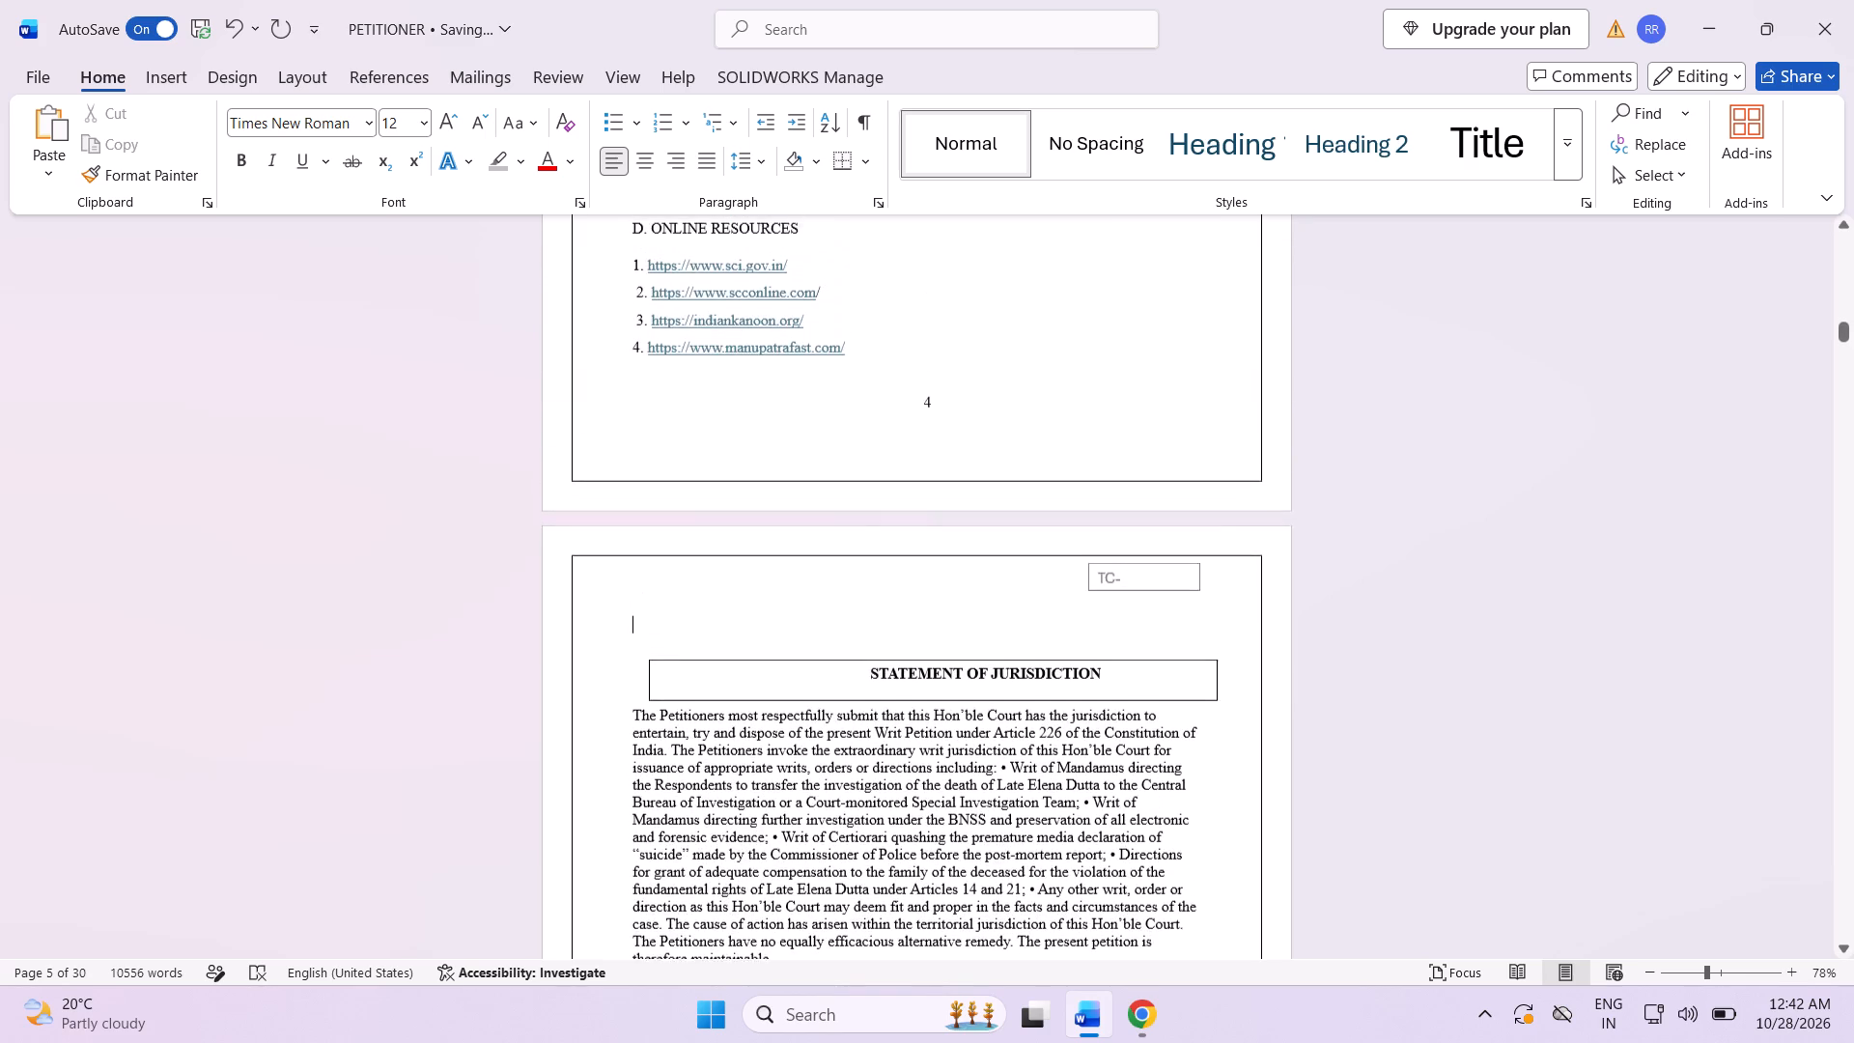
{"action": "scroll", "coordinate": [818, 692], "scroll_direction": "down", "scroll_amount": 6}
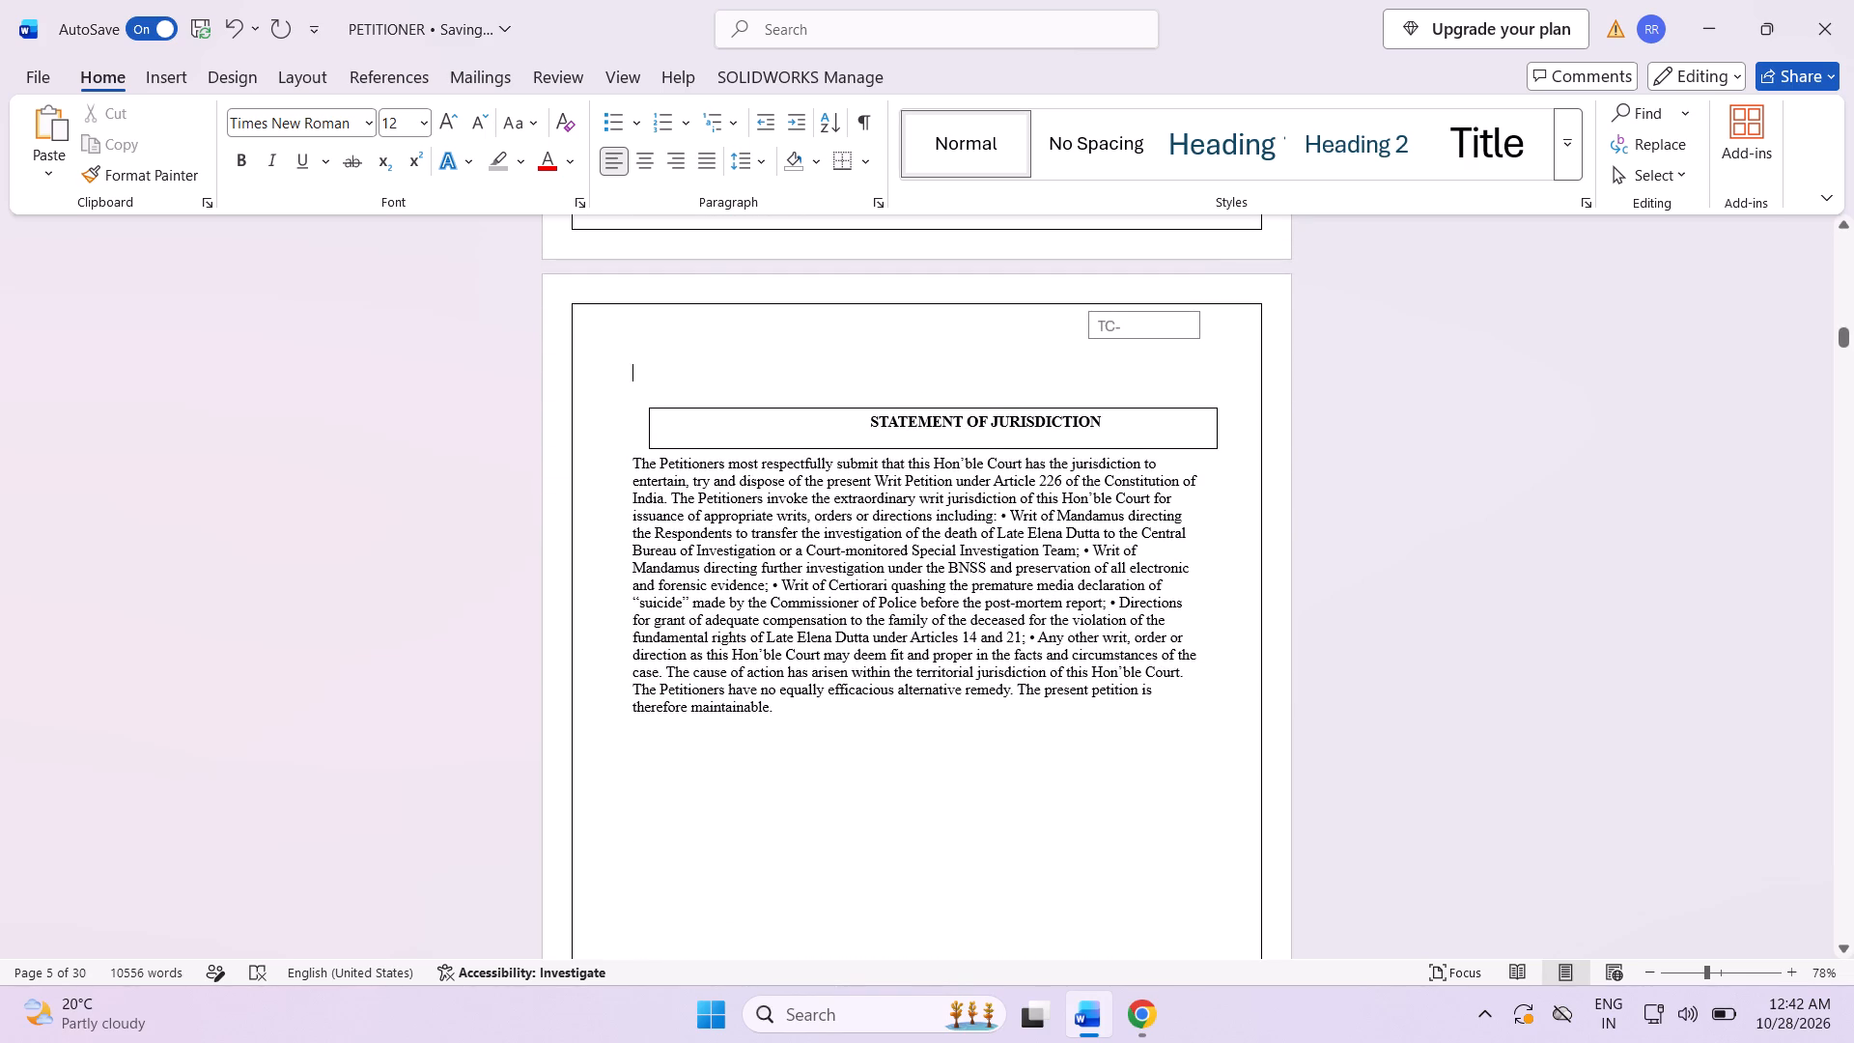
{"action": "left_click", "coordinate": [632, 465]}
{"action": "key", "text": "space"}
{"action": "key", "text": "space"}
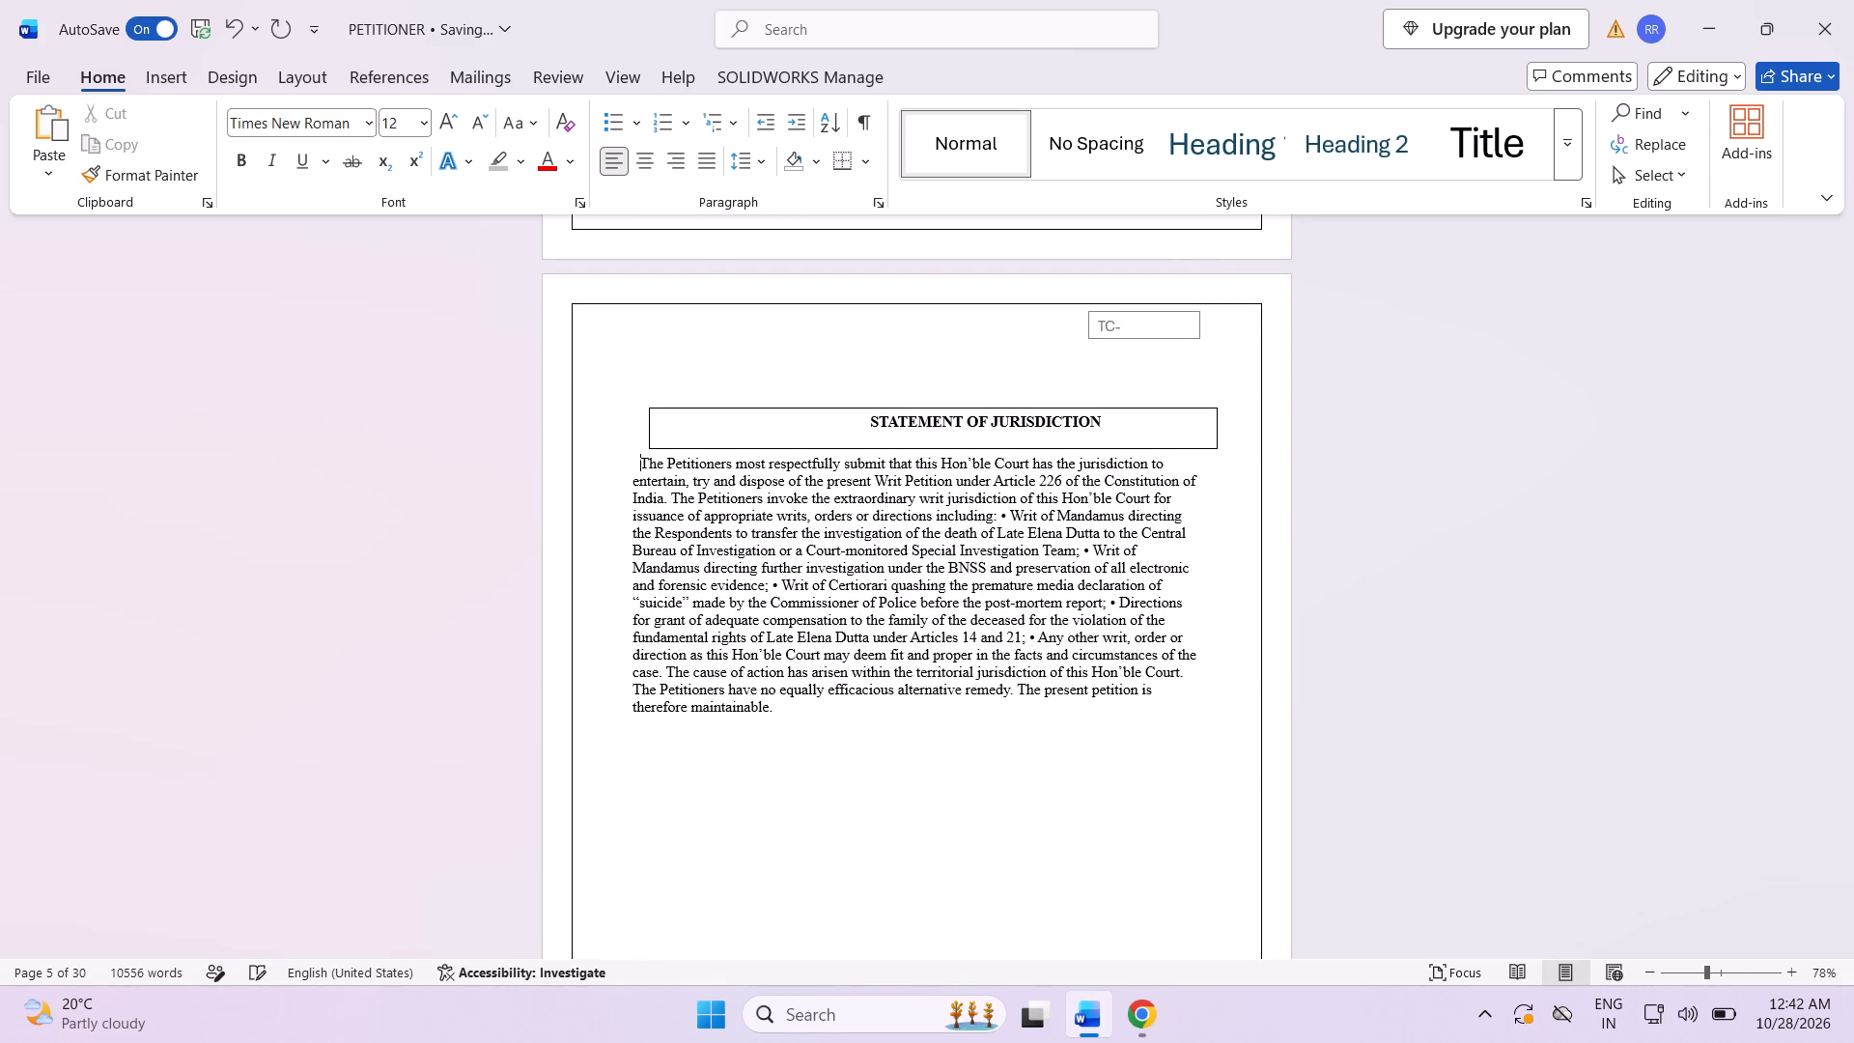
{"action": "key", "text": "space"}
{"action": "key", "text": "space"}
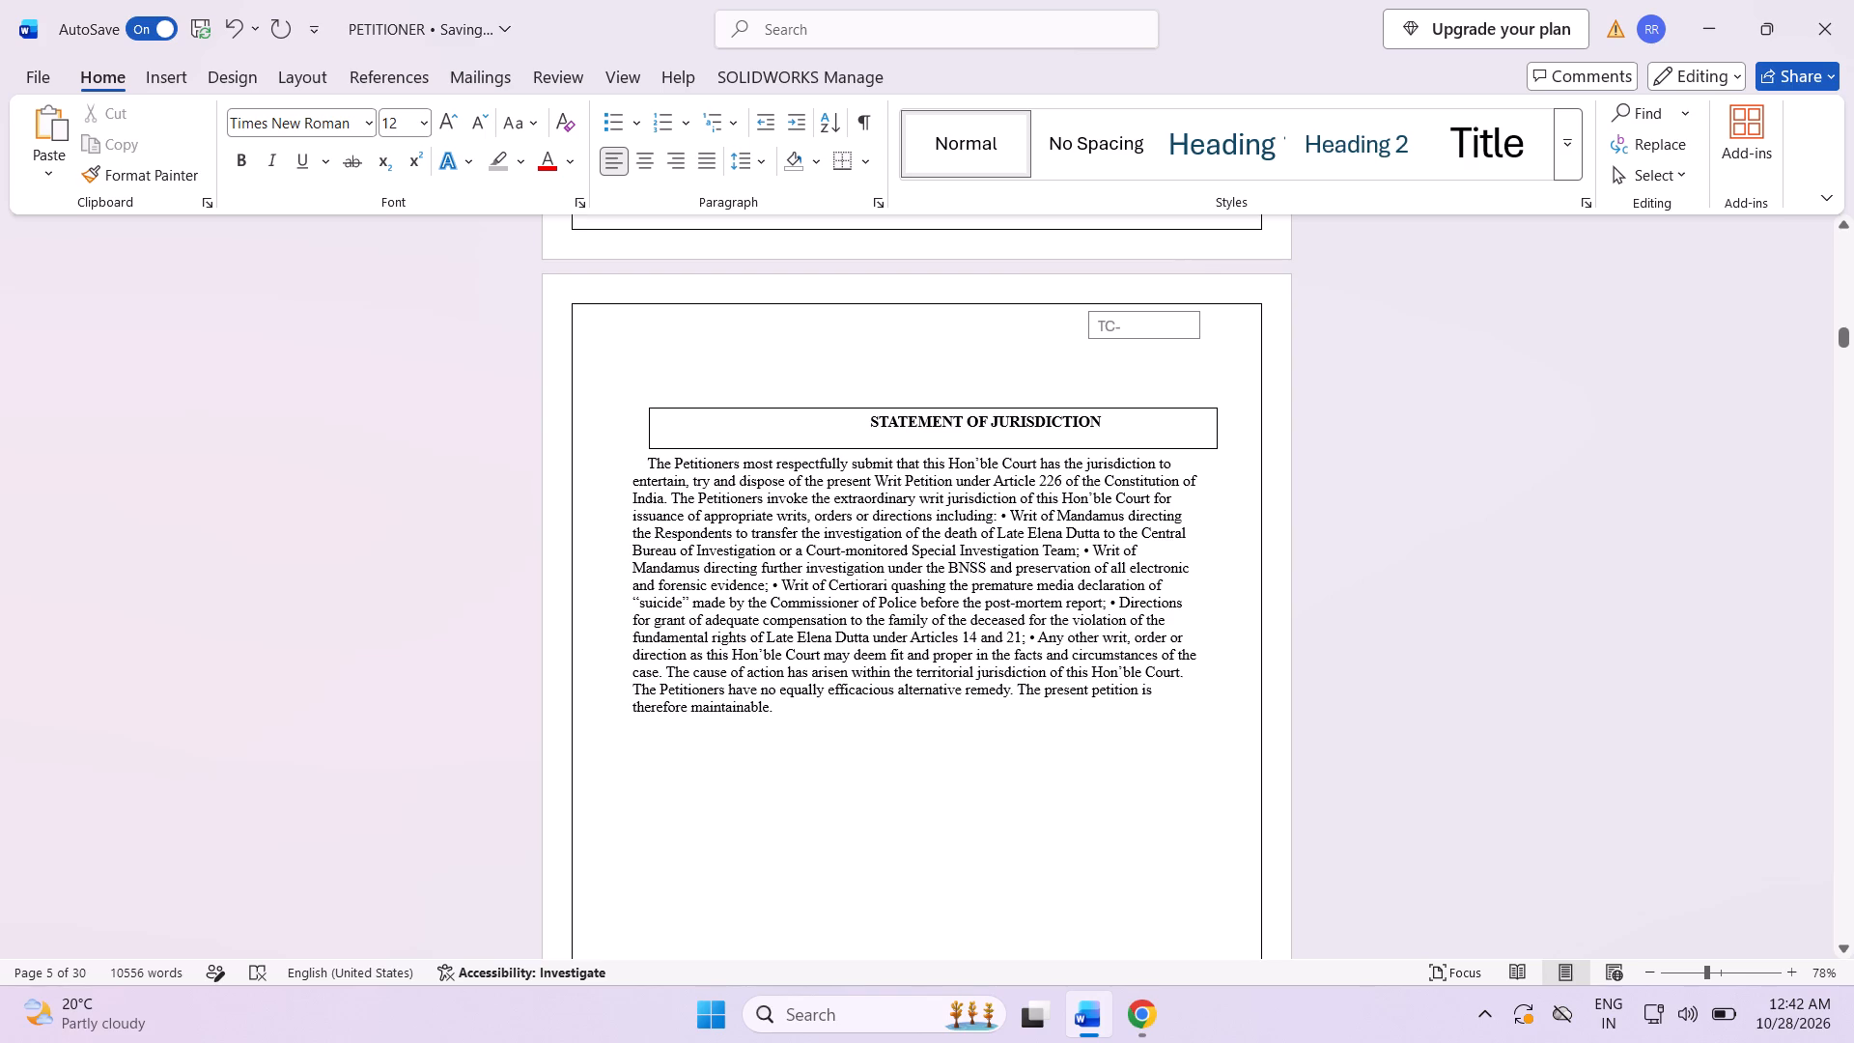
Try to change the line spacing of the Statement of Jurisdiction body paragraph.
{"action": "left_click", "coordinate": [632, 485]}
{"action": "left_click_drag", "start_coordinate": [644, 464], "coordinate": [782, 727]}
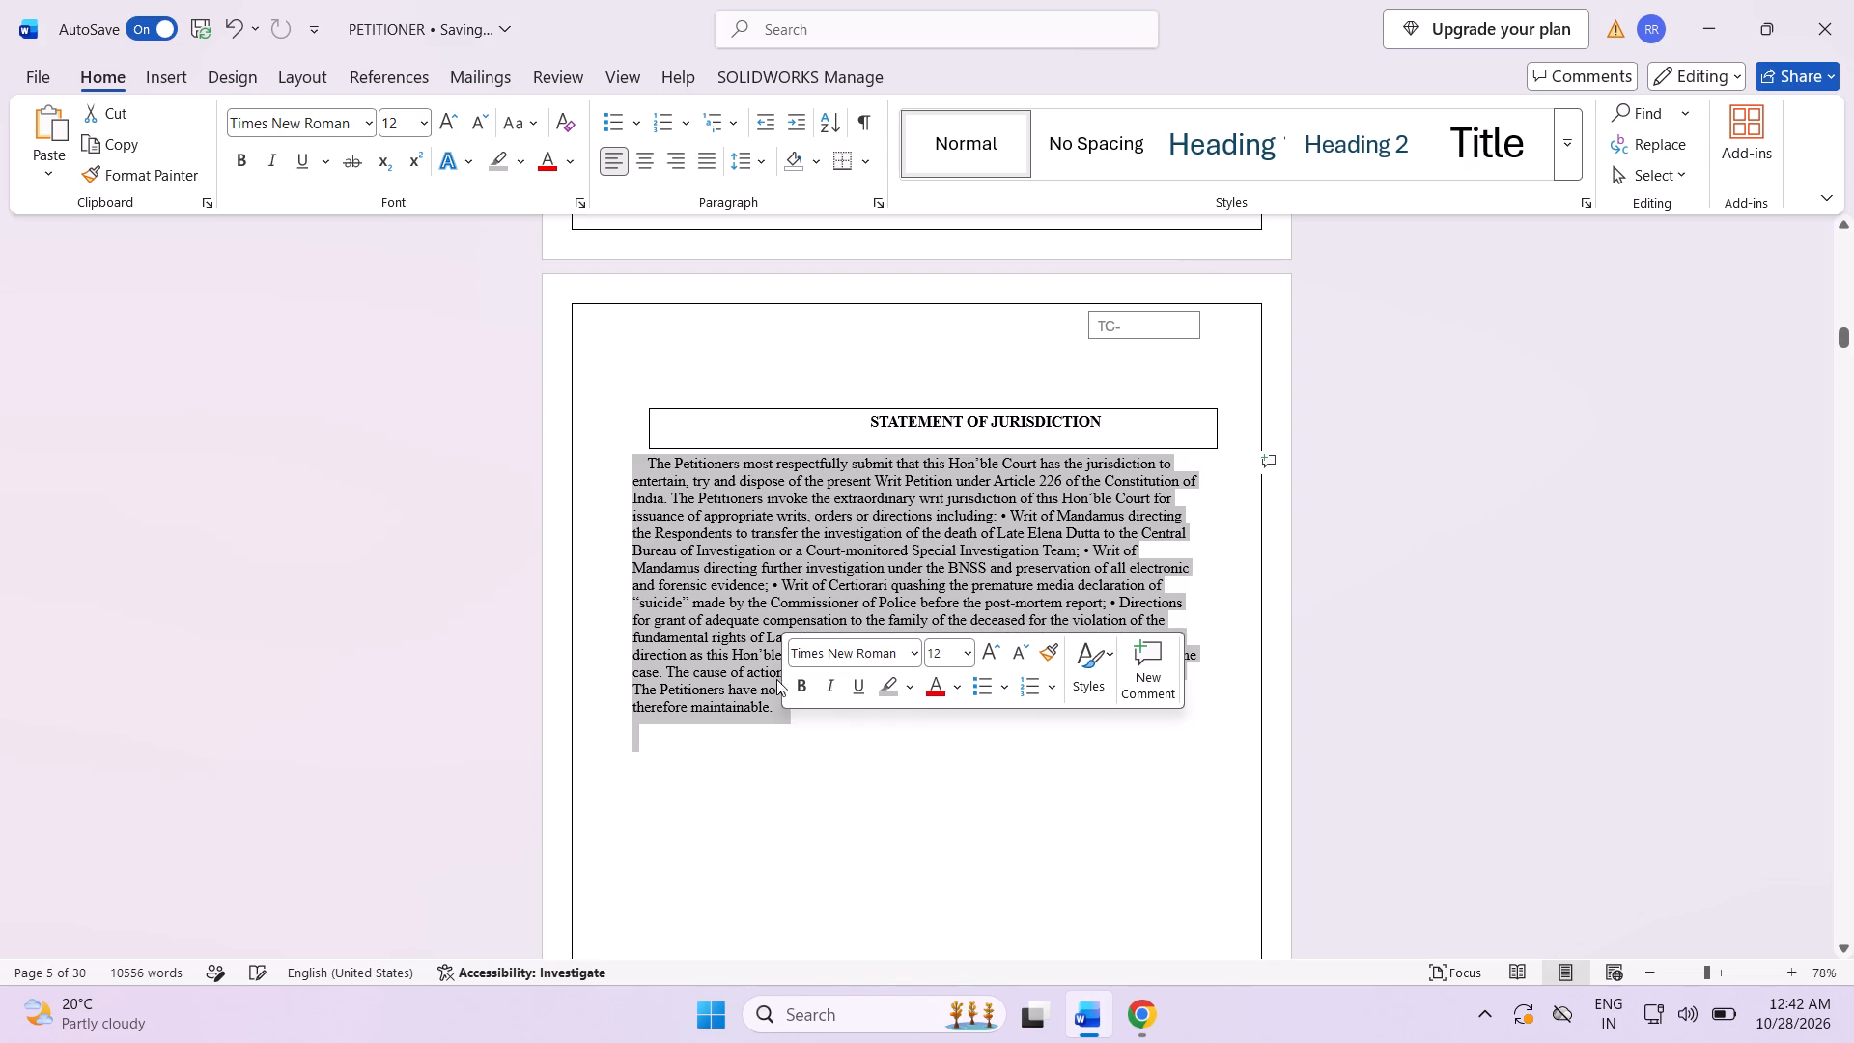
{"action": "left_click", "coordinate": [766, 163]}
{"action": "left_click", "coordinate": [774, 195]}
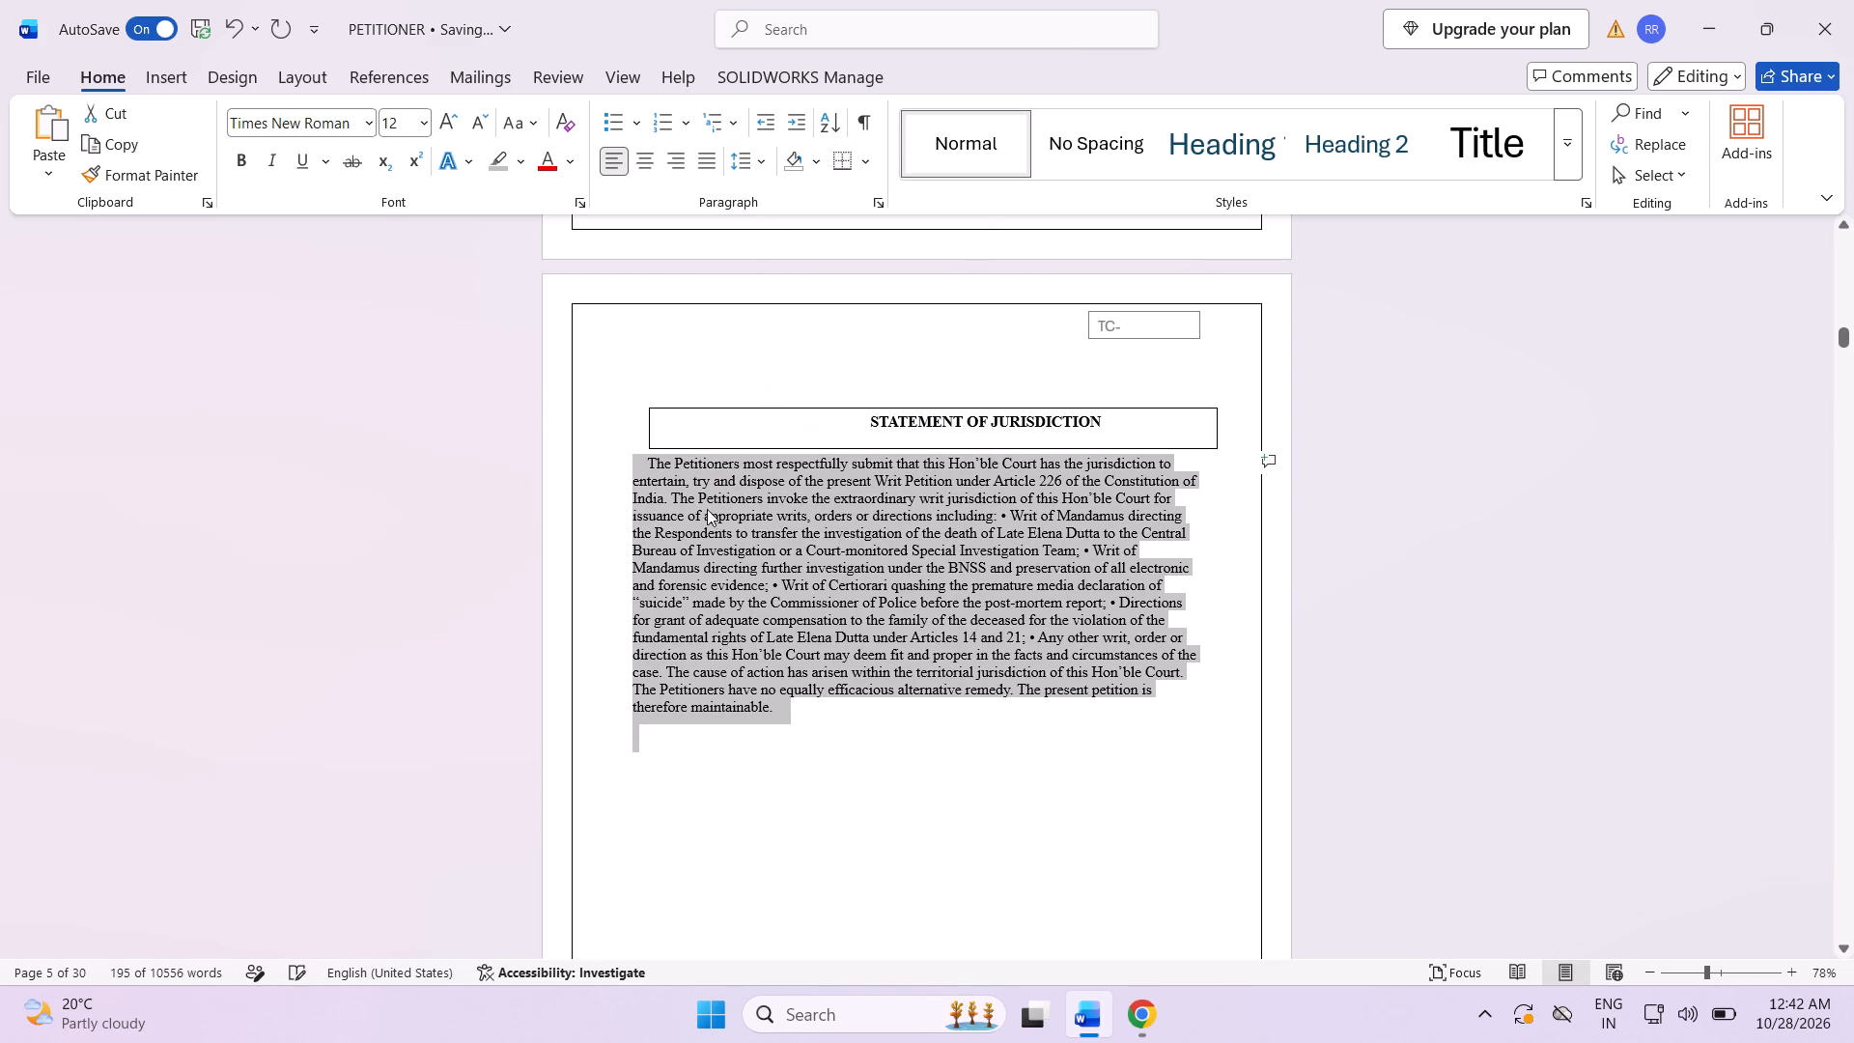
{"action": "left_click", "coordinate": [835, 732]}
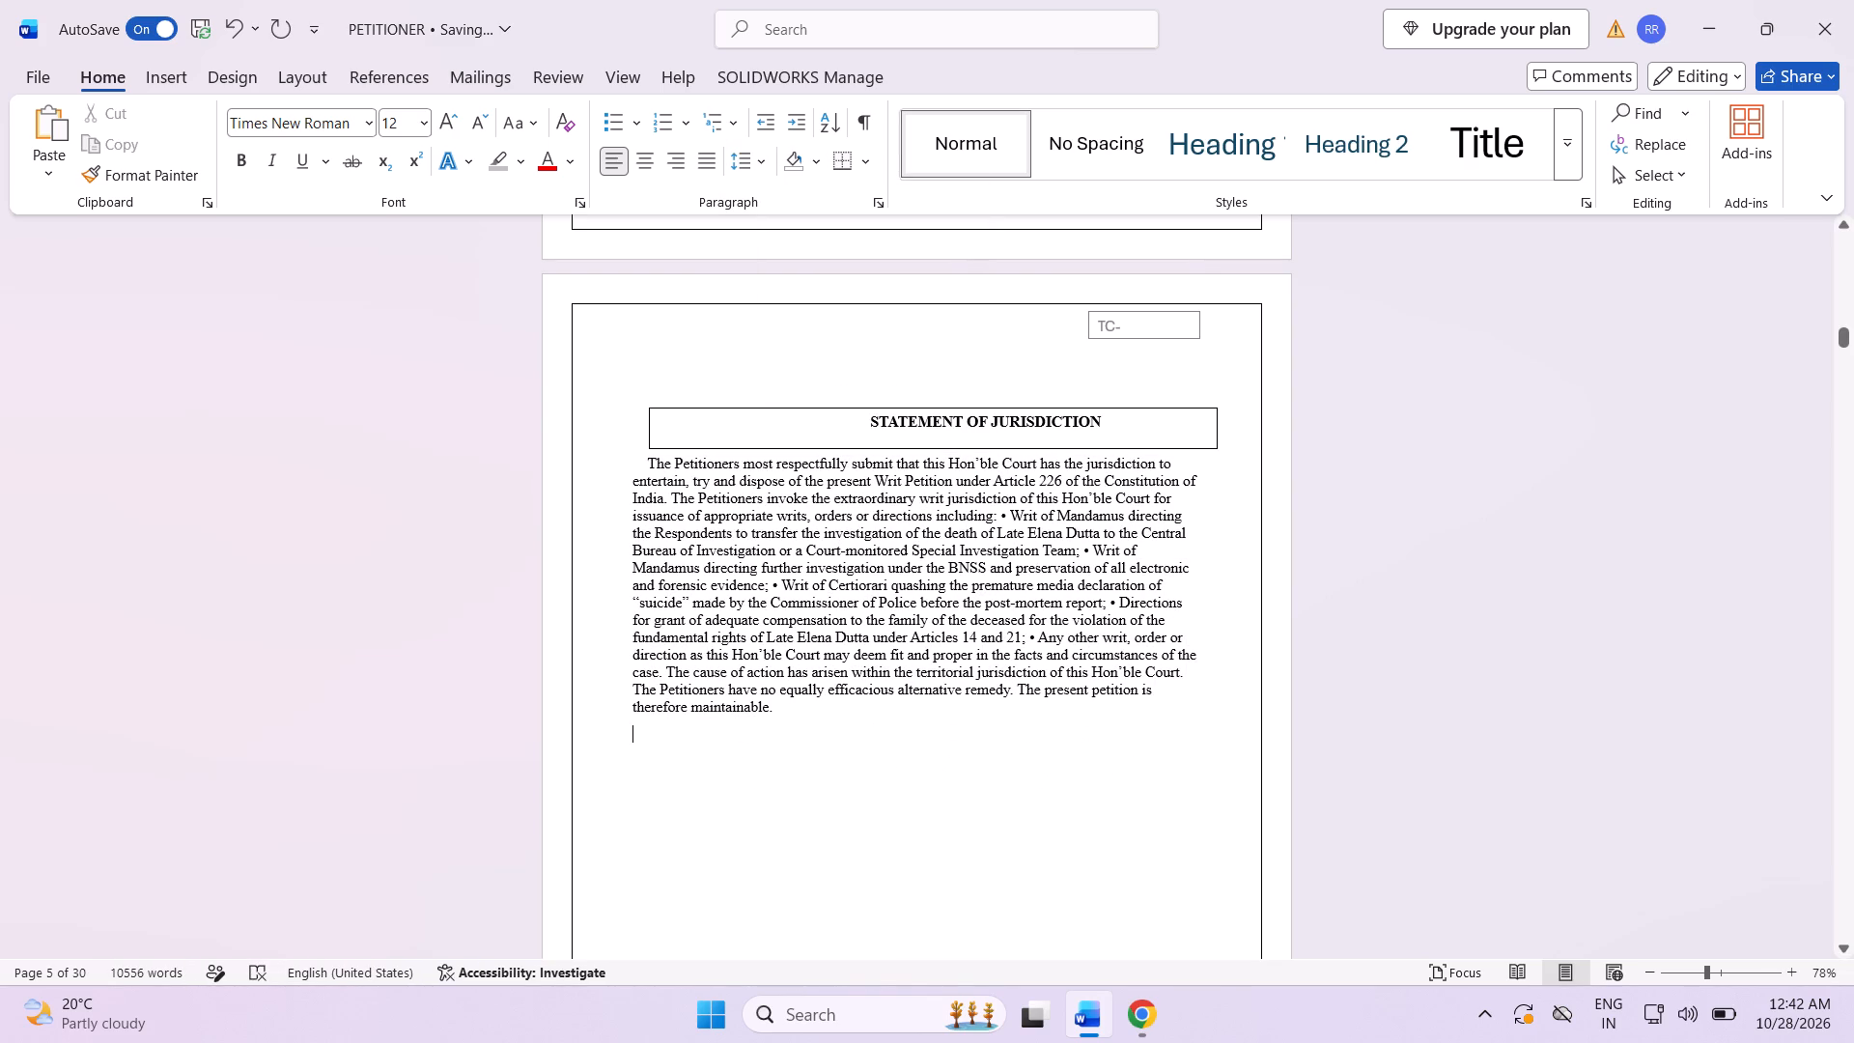
Move the "STATEMENT OF JURISDICTION" heading box slightly up and sideways so its edges line up with the body paragraph's margins.
{"action": "left_click", "coordinate": [835, 433]}
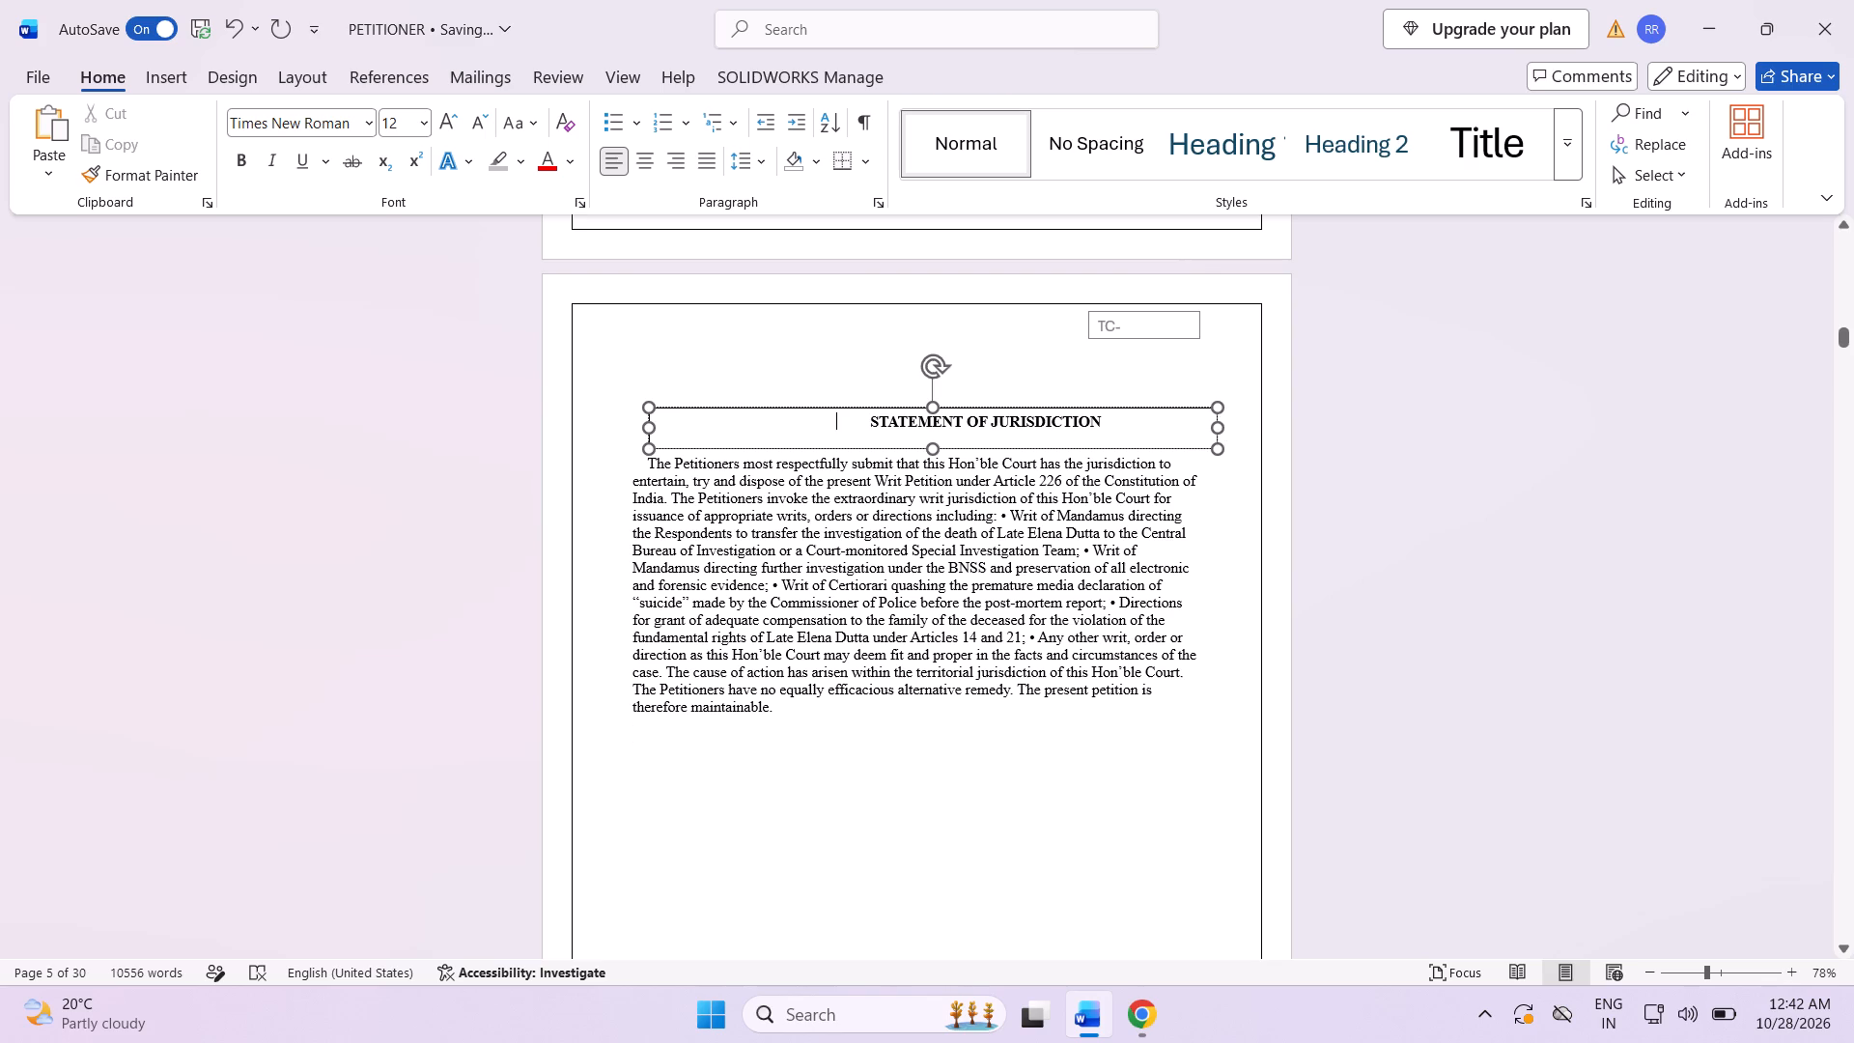
{"action": "left_click_drag", "start_coordinate": [850, 412], "coordinate": [825, 400]}
{"action": "left_click", "coordinate": [899, 717]}
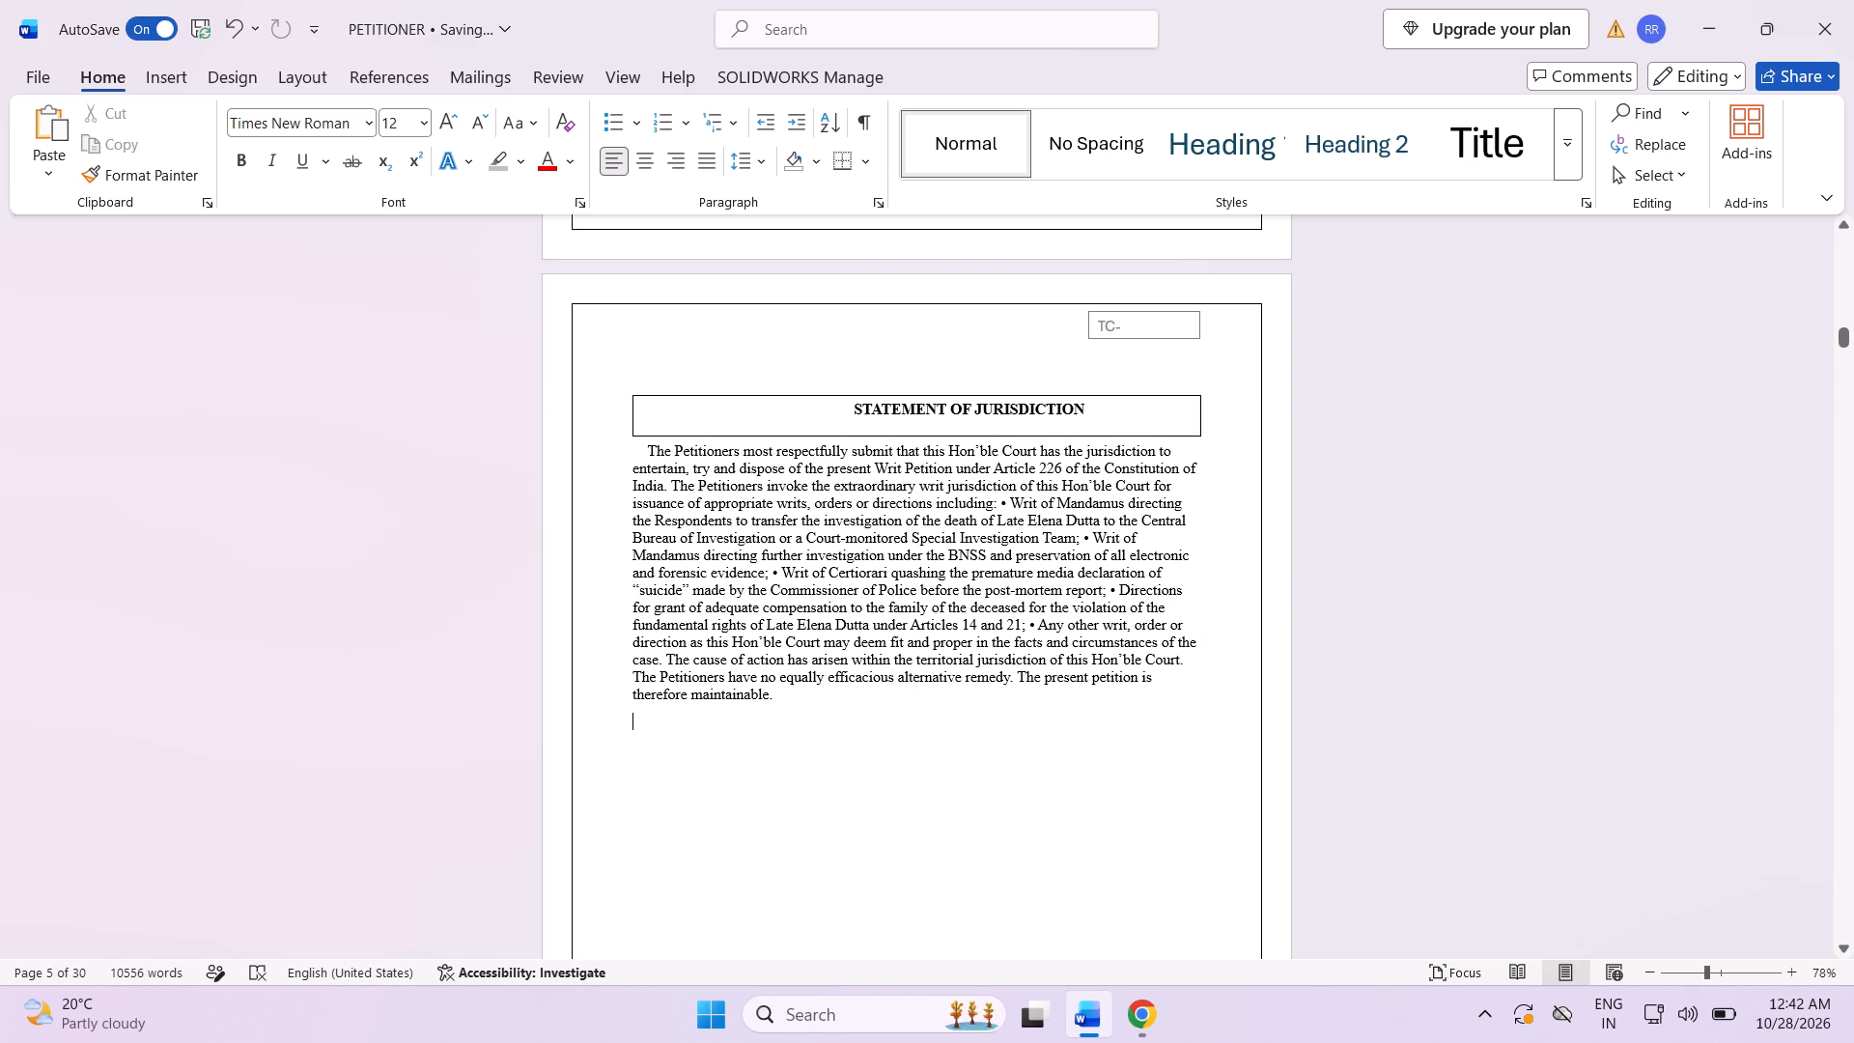
Insert a blank line between the Statement of Jurisdiction heading box and its paragraph, and indent the first line with three spaces.
{"action": "left_click", "coordinate": [646, 449]}
{"action": "key", "text": "BackSpace"}
{"action": "key", "text": "Return"}
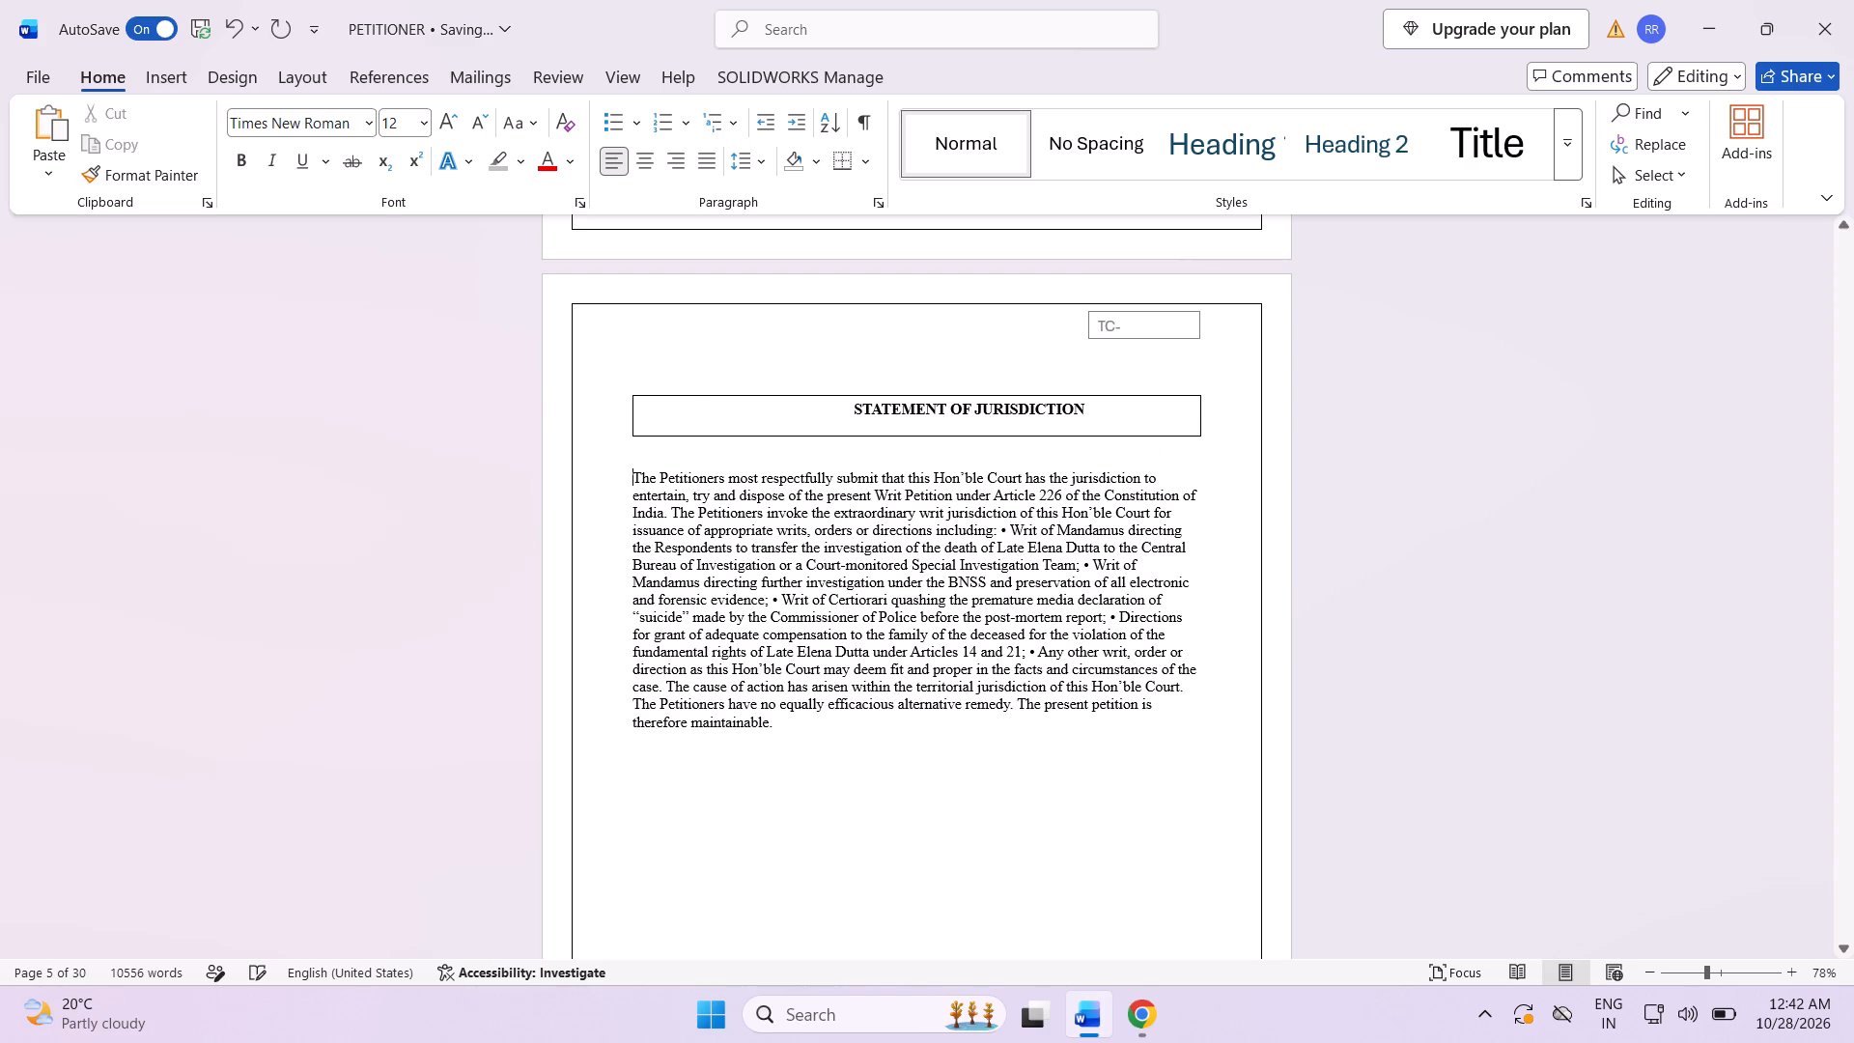
{"action": "key", "text": "space"}
{"action": "key", "text": "space"}
{"action": "key", "text": "space"}
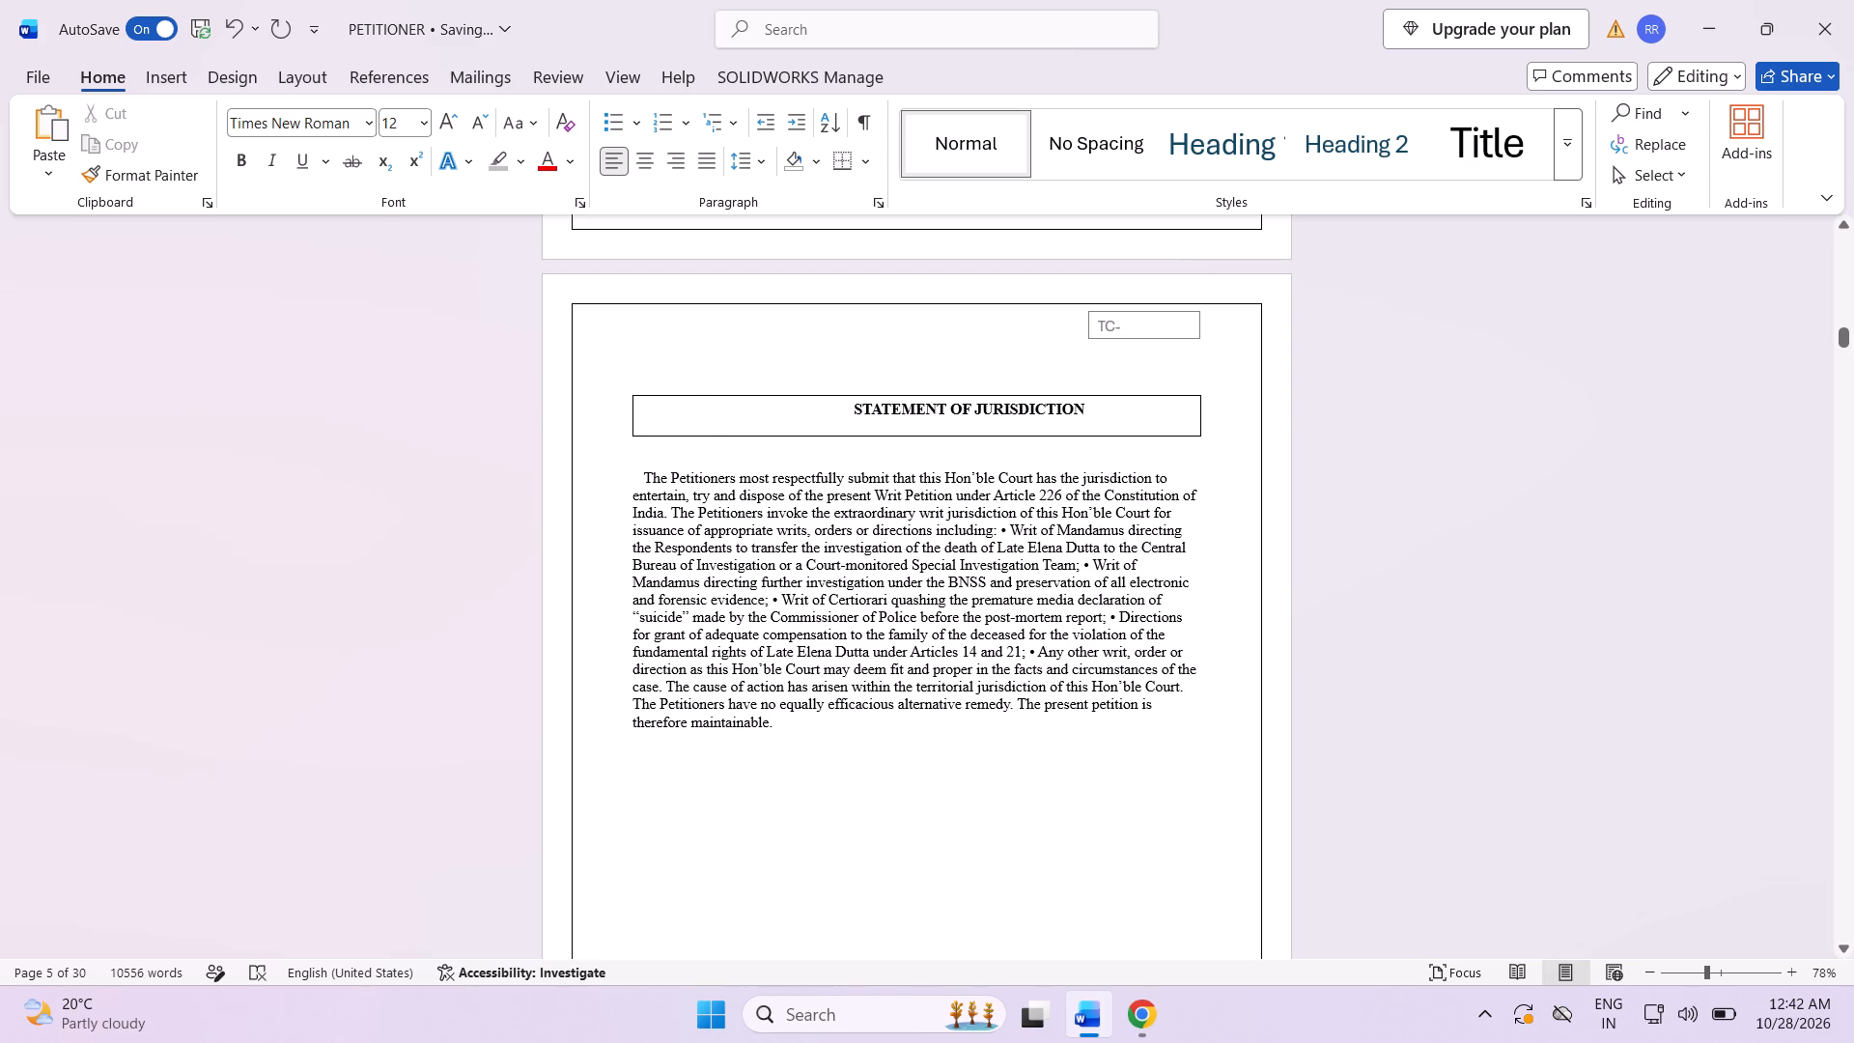
Add the page number 5 near the centre of the Statement of Jurisdiction page's foot, positioning it with spaces.
{"action": "scroll", "coordinate": [627, 494], "scroll_direction": "up", "scroll_amount": 2}
{"action": "scroll", "coordinate": [627, 494], "scroll_direction": "down", "scroll_amount": 4}
{"action": "scroll", "coordinate": [627, 495], "scroll_direction": "up", "scroll_amount": 5}
{"action": "scroll", "coordinate": [627, 495], "scroll_direction": "down", "scroll_amount": 11}
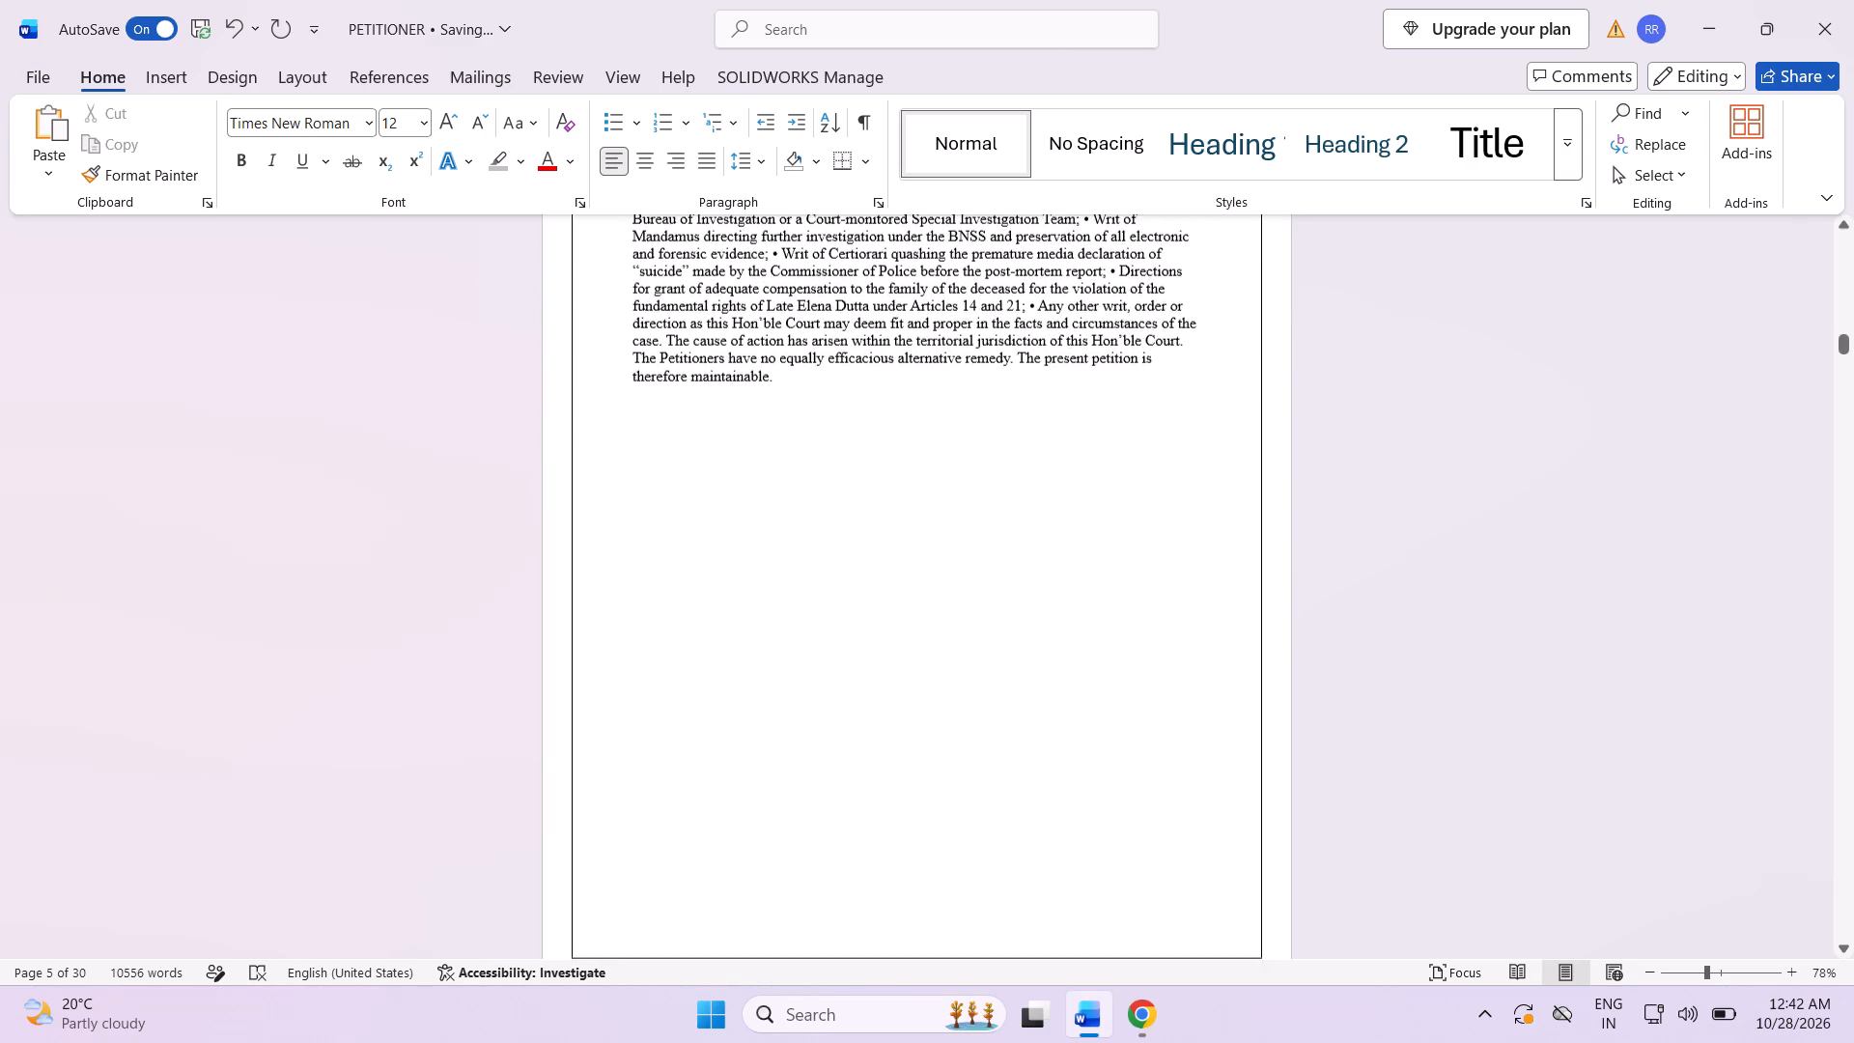
{"action": "scroll", "coordinate": [622, 494], "scroll_direction": "down", "scroll_amount": 5}
{"action": "left_click", "coordinate": [931, 552]}
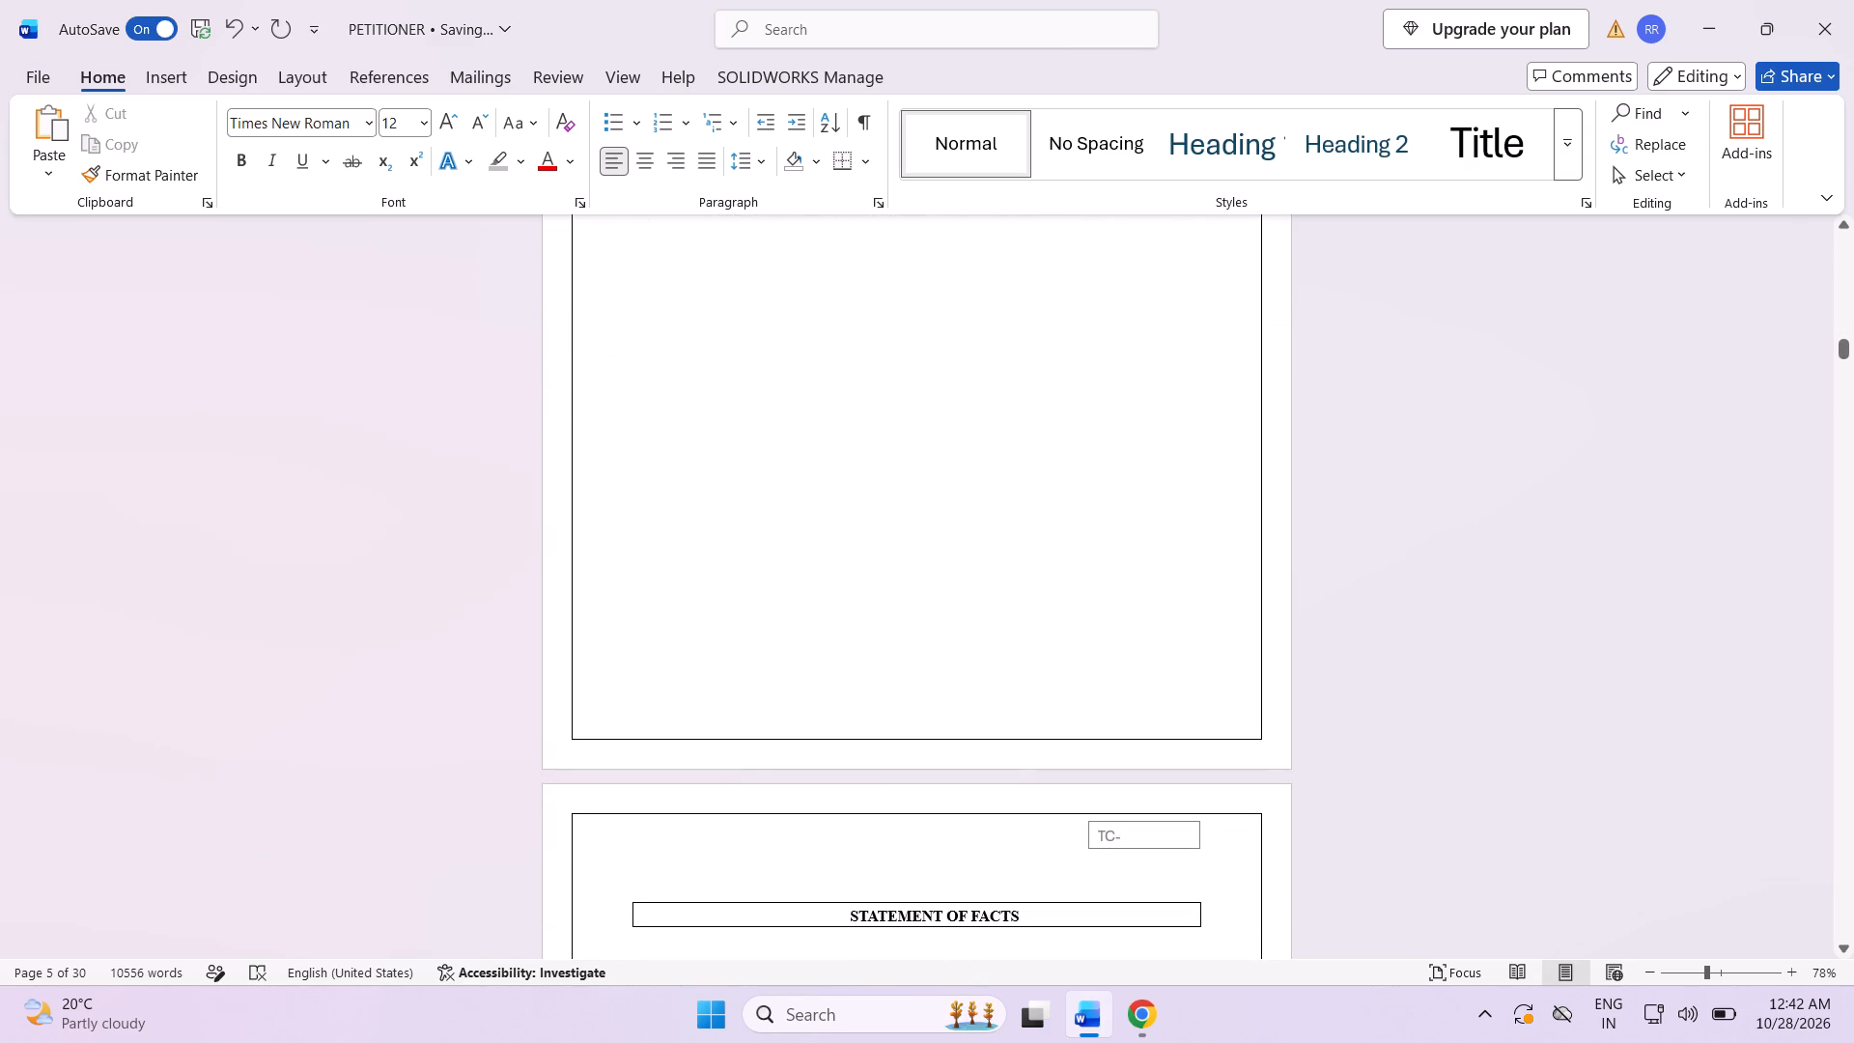
{"action": "key", "text": "Return"}
{"action": "key", "text": "Return"}
{"action": "key", "text": "Return"}
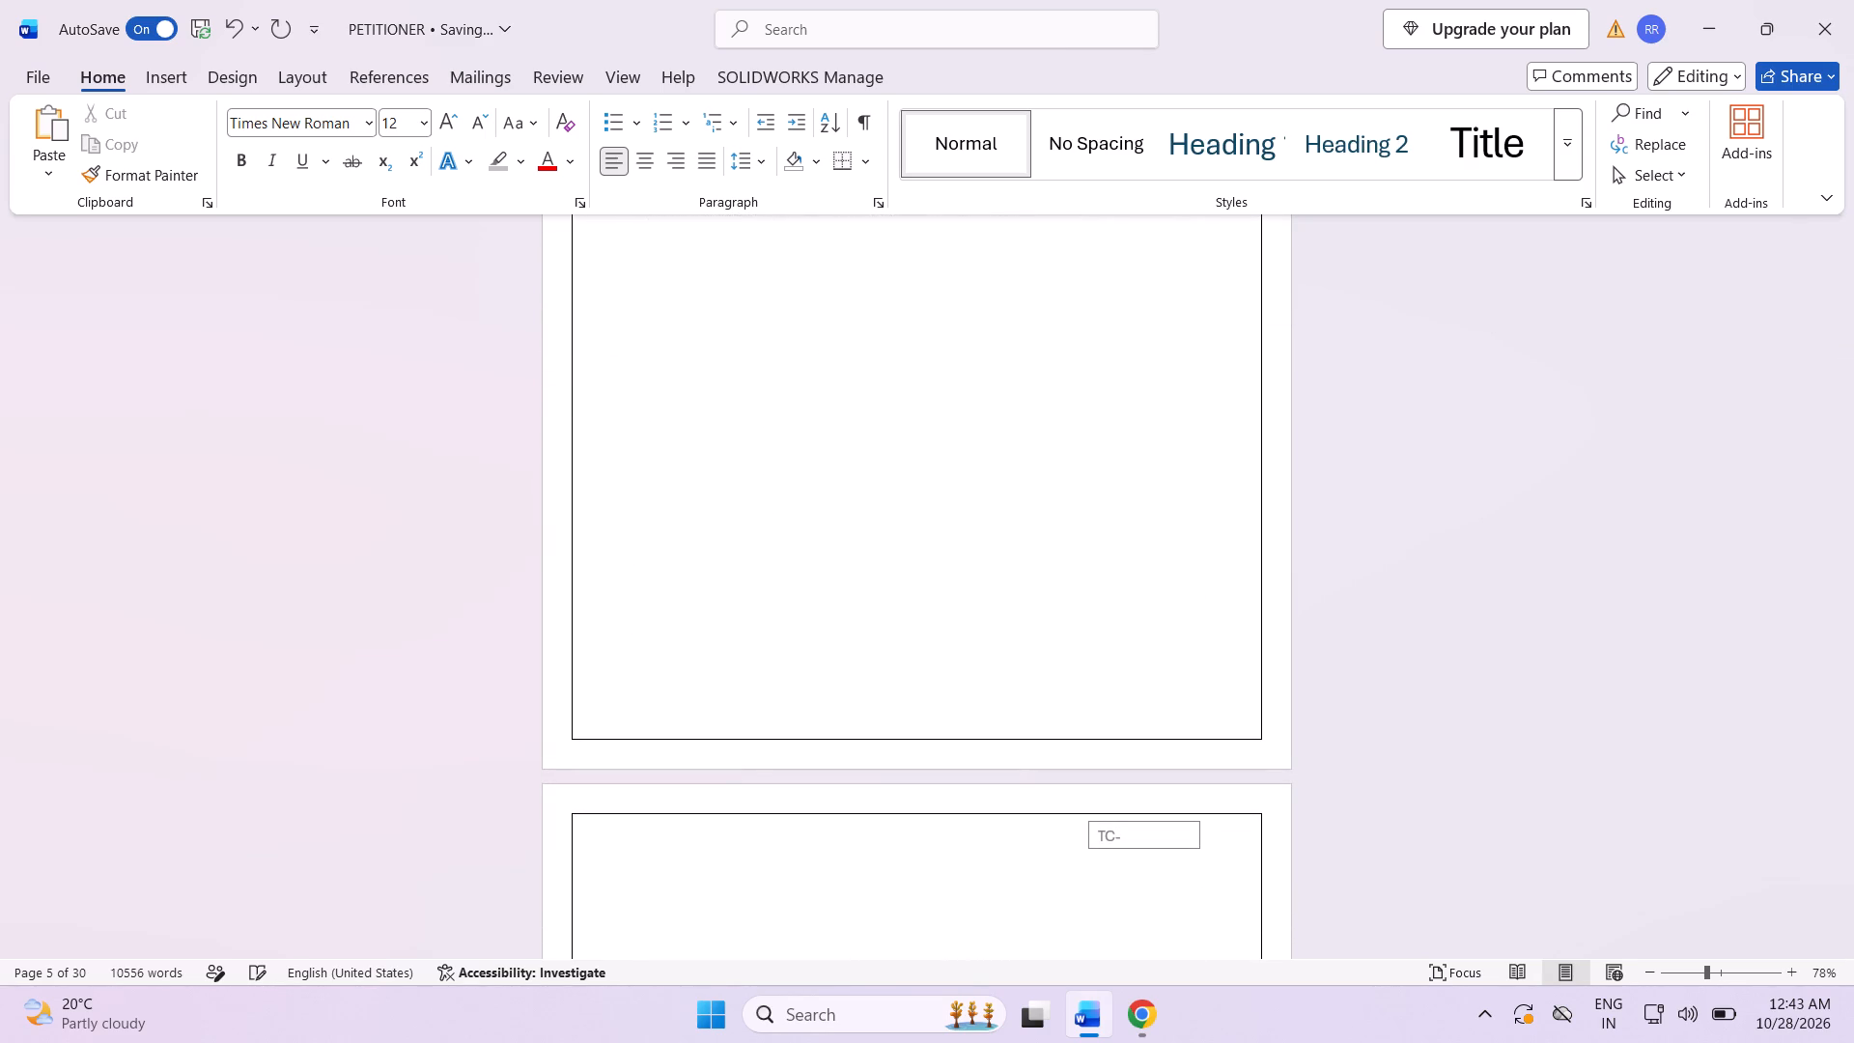
{"action": "scroll", "coordinate": [893, 638], "scroll_direction": "down", "scroll_amount": 3}
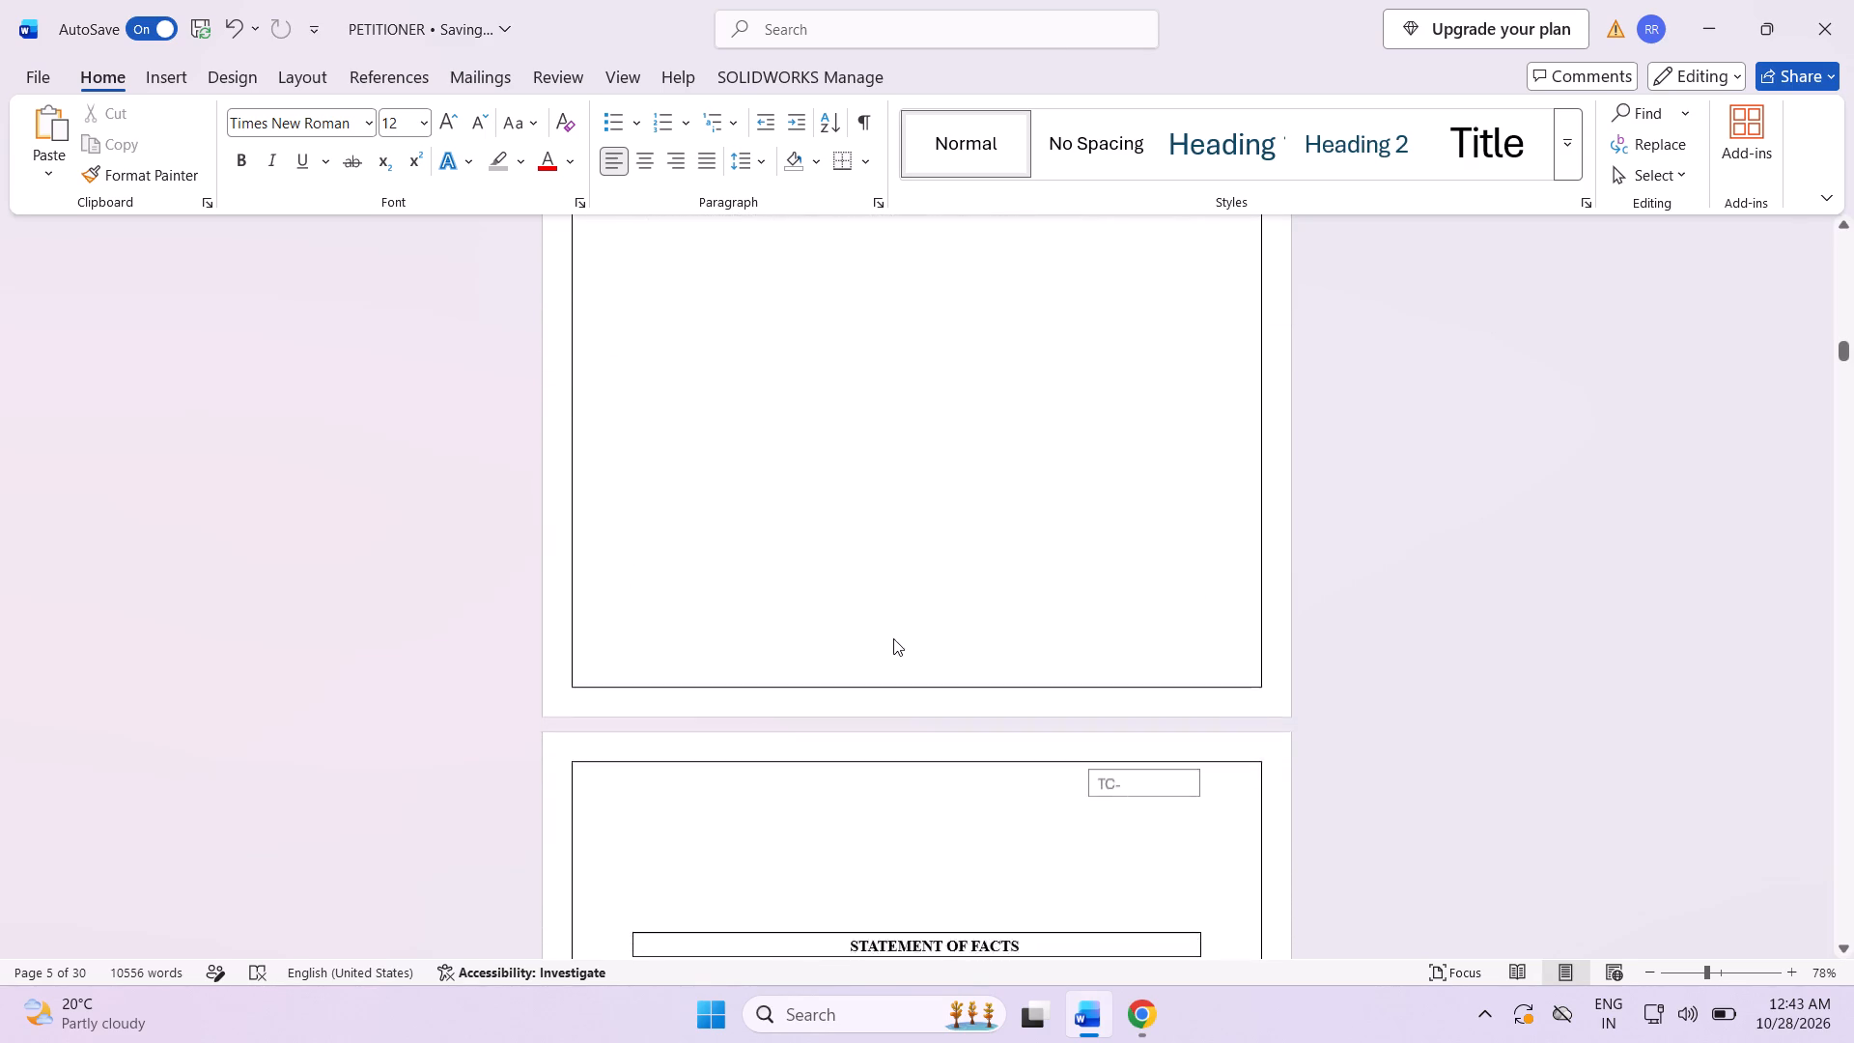
{"action": "scroll", "coordinate": [893, 638], "scroll_direction": "down", "scroll_amount": 3}
{"action": "left_click", "coordinate": [639, 691]}
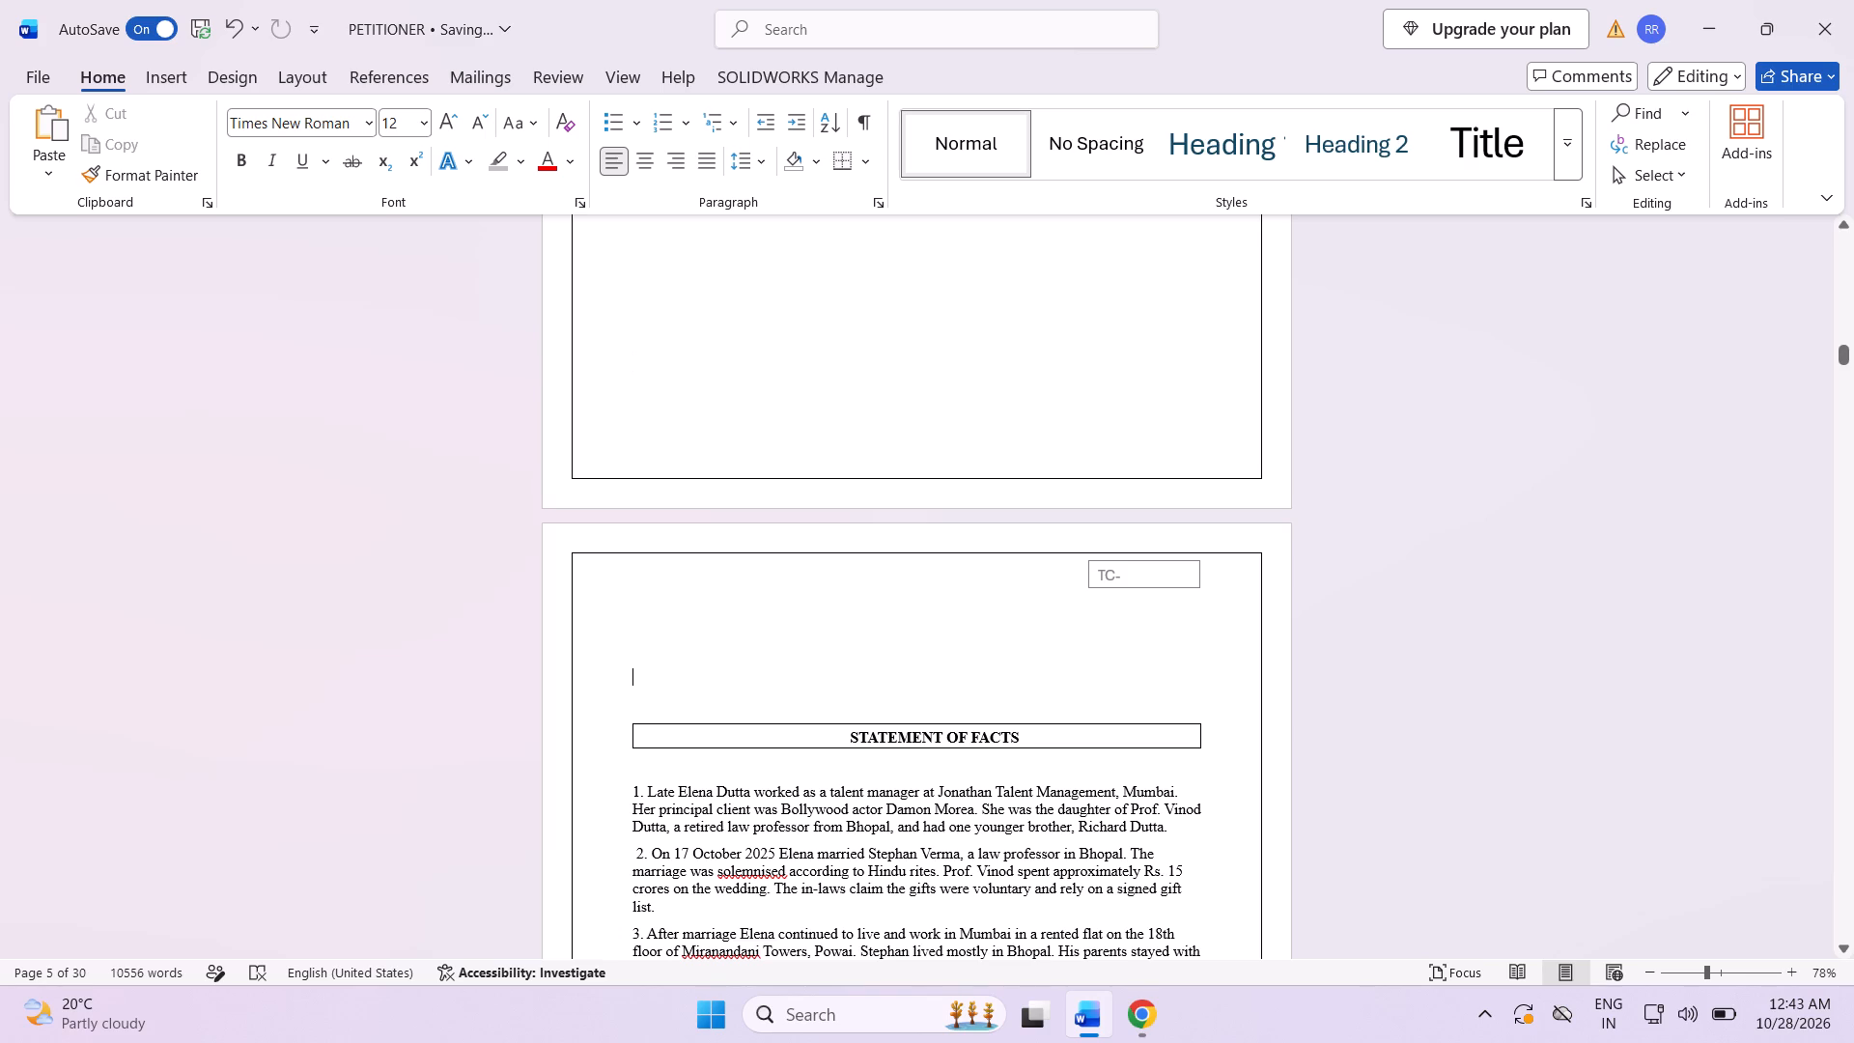
{"action": "key", "text": "BackSpace"}
{"action": "key", "text": "BackSpace"}
{"action": "key", "text": "BackSpace"}
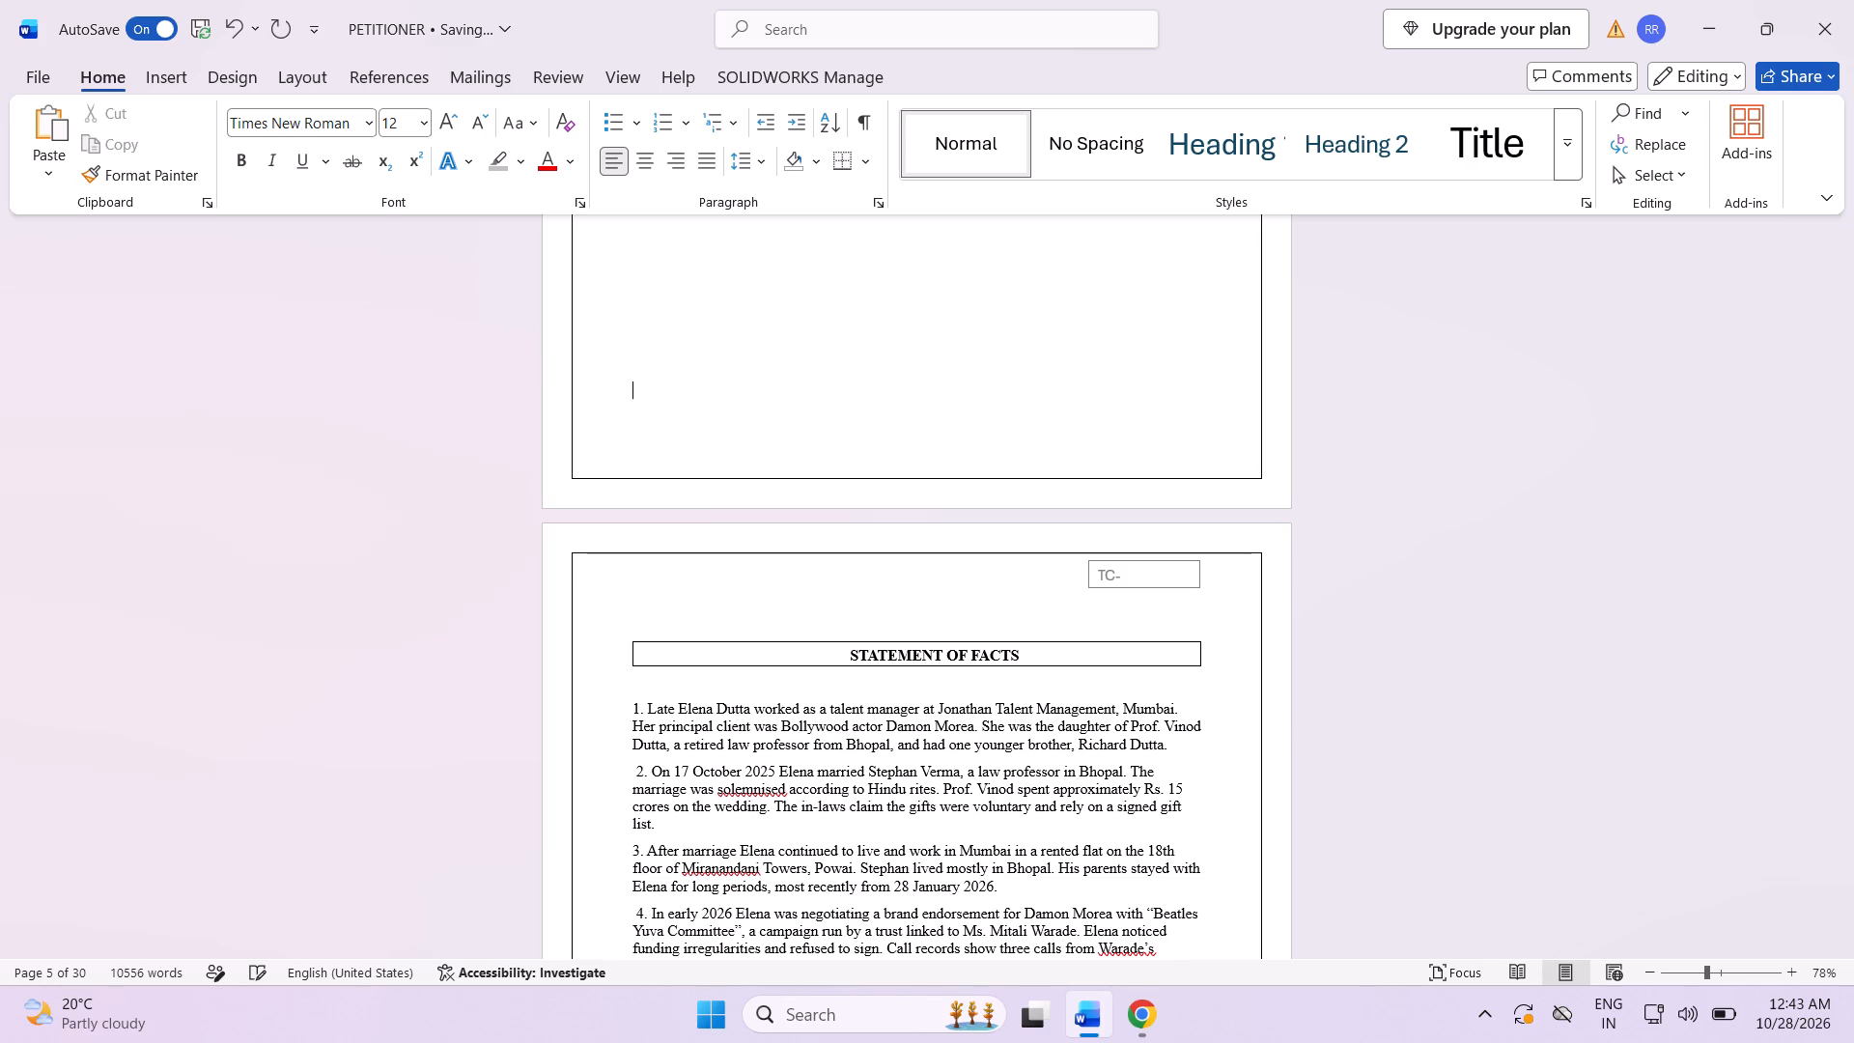
{"action": "key", "text": "space"}
{"action": "key", "text": "space"}
{"action": "key", "text": "space"}
{"action": "key", "text": "space"}
{"action": "key", "text": "space"}
{"action": "key", "text": "space"}
{"action": "key", "text": "space"}
{"action": "key", "text": "space"}
{"action": "key", "text": "space"}
{"action": "key", "text": "space"}
{"action": "key", "text": "space"}
{"action": "key", "text": "space"}
{"action": "key", "text": "space"}
{"action": "key", "text": "space"}
{"action": "key", "text": "space"}
{"action": "key", "text": "space"}
{"action": "key", "text": "space"}
{"action": "key", "text": "space"}
{"action": "key", "text": "space"}
{"action": "key", "text": "space"}
{"action": "key", "text": "5"}
Add the page number 6 near the centre of the page foot, below fact 10 of the Statement of Facts, positioning it with spaces.
{"action": "key", "text": "Down"}
{"action": "key", "text": "Down"}
{"action": "key", "text": "Down"}
{"action": "key", "text": "Down"}
{"action": "key", "text": "Down"}
{"action": "key", "text": "Down"}
{"action": "key", "text": "Down"}
{"action": "key", "text": "Down"}
{"action": "key", "text": "Down"}
{"action": "key", "text": "Down"}
{"action": "key", "text": "Down"}
{"action": "key", "text": "Down"}
{"action": "key", "text": "Down"}
{"action": "key", "text": "Down"}
{"action": "key", "text": "Down"}
{"action": "key", "text": "Down"}
{"action": "key", "text": "Down"}
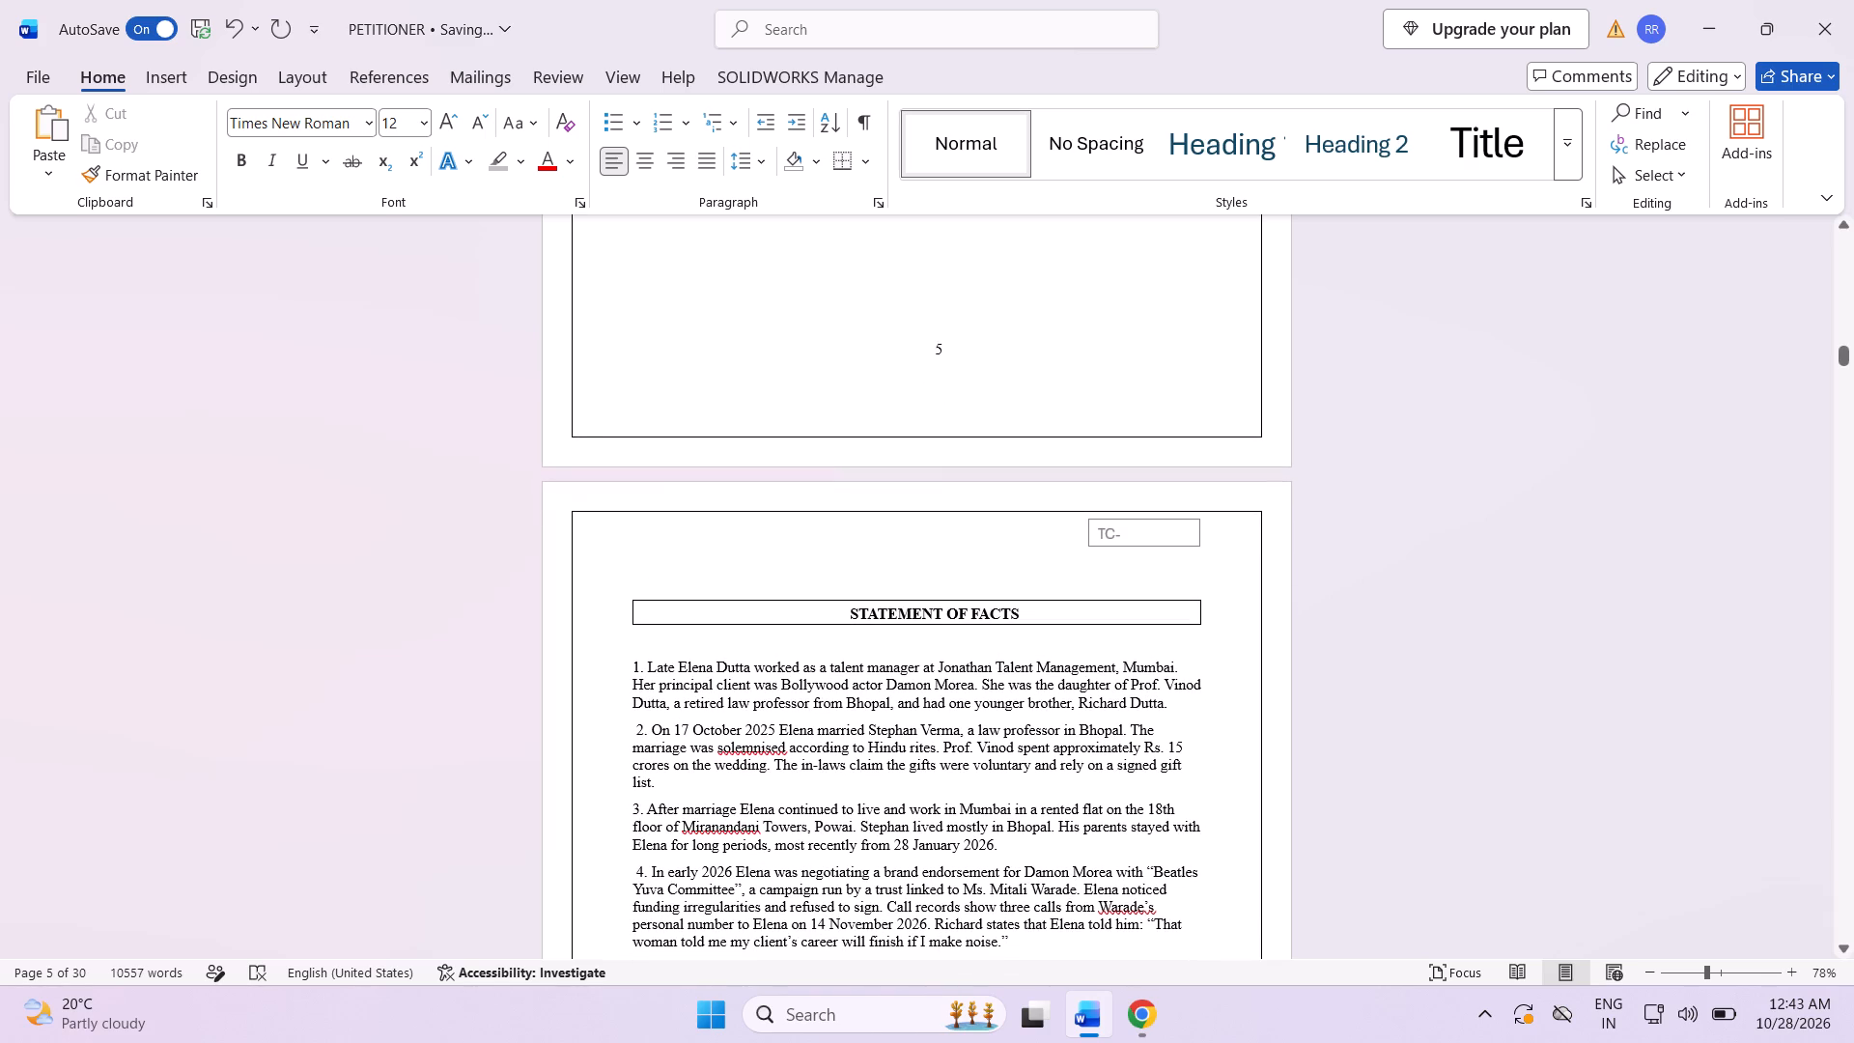
{"action": "key", "text": "Down"}
{"action": "key", "text": "Down"}
{"action": "key", "text": "Down"}
{"action": "key", "text": "Down"}
{"action": "key", "text": "Down"}
{"action": "key", "text": "Down"}
{"action": "key", "text": "Down"}
{"action": "key", "text": "Down"}
{"action": "key", "text": "Down"}
{"action": "key", "text": "Down"}
{"action": "key", "text": "Down"}
{"action": "key", "text": "Down"}
{"action": "key", "text": "Down"}
{"action": "key", "text": "Down"}
{"action": "key", "text": "Down"}
{"action": "key", "text": "Down"}
{"action": "key", "text": "Down"}
{"action": "key", "text": "Down"}
{"action": "key", "text": "Down"}
{"action": "key", "text": "Down"}
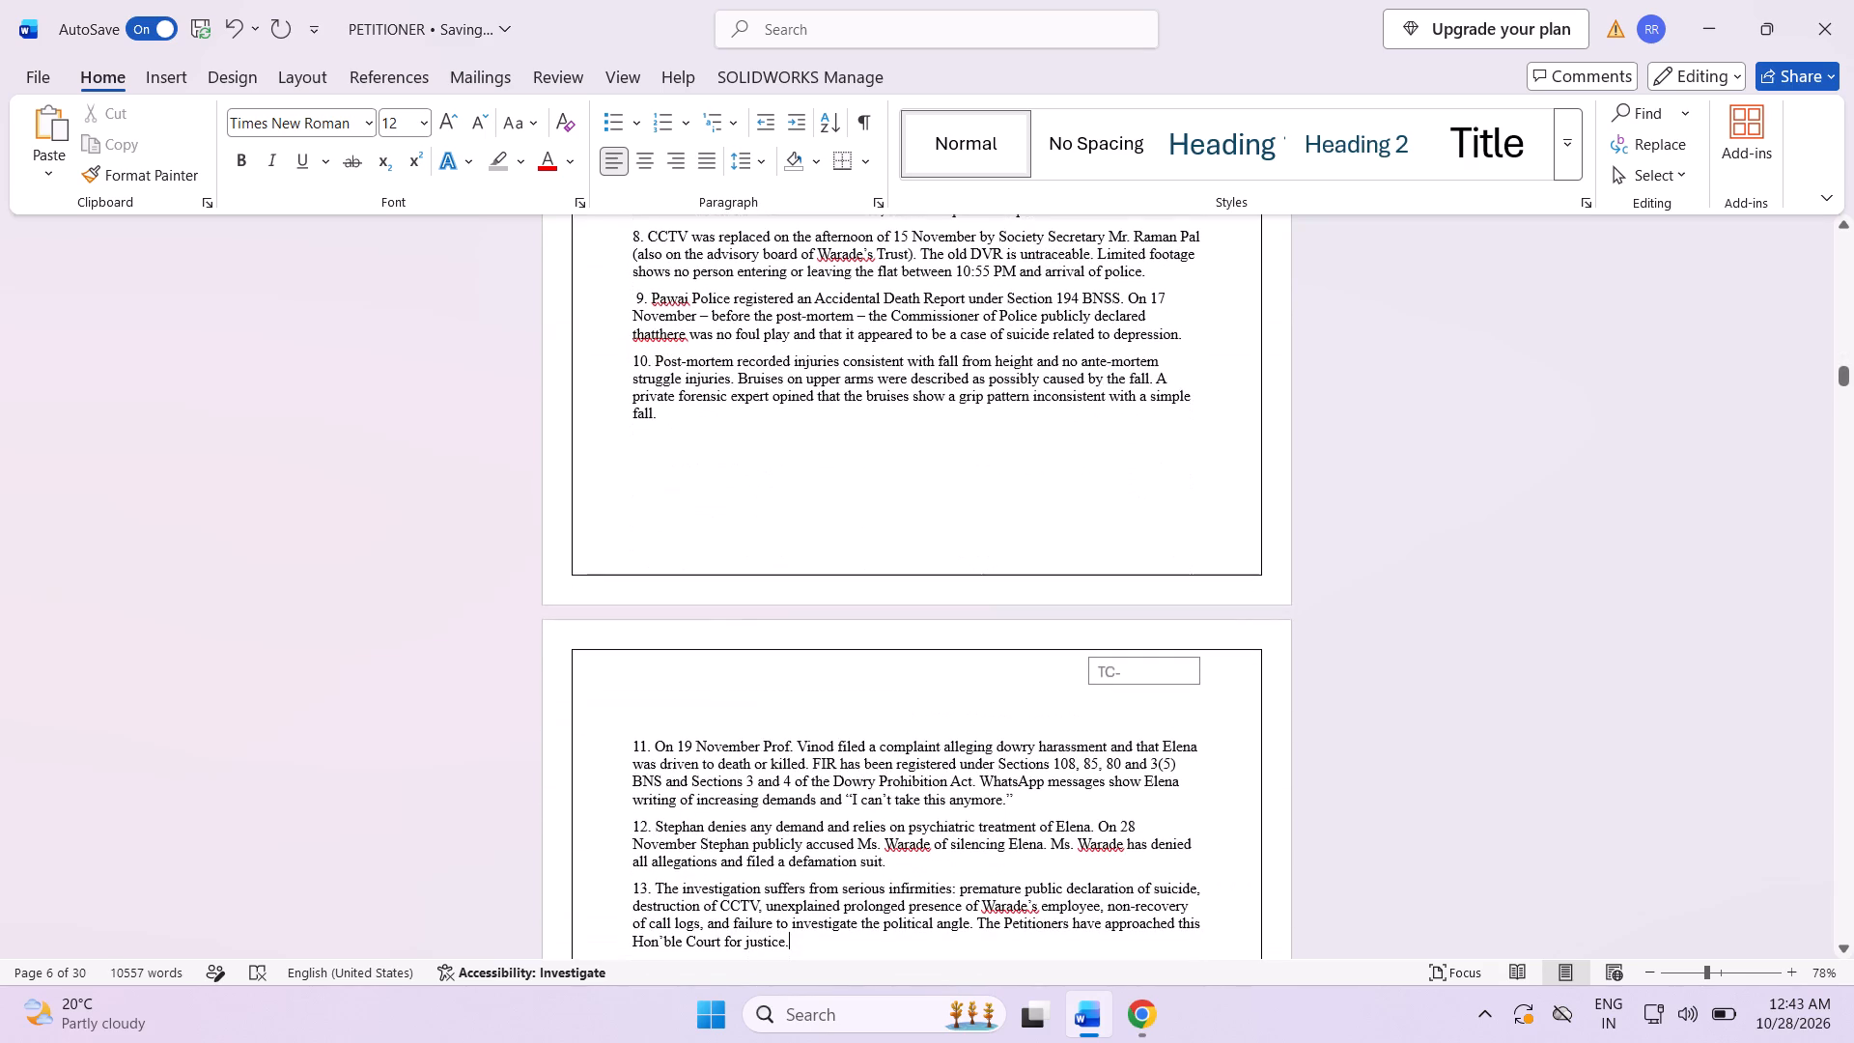
{"action": "key", "text": "Up"}
{"action": "key", "text": "Up"}
{"action": "key", "text": "Up"}
{"action": "key", "text": "Up"}
{"action": "key", "text": "Up"}
{"action": "key", "text": "Up"}
{"action": "key", "text": "Up"}
{"action": "key", "text": "Up"}
{"action": "key", "text": "Up"}
{"action": "key", "text": "Up"}
{"action": "key", "text": "Up"}
{"action": "key", "text": "Up"}
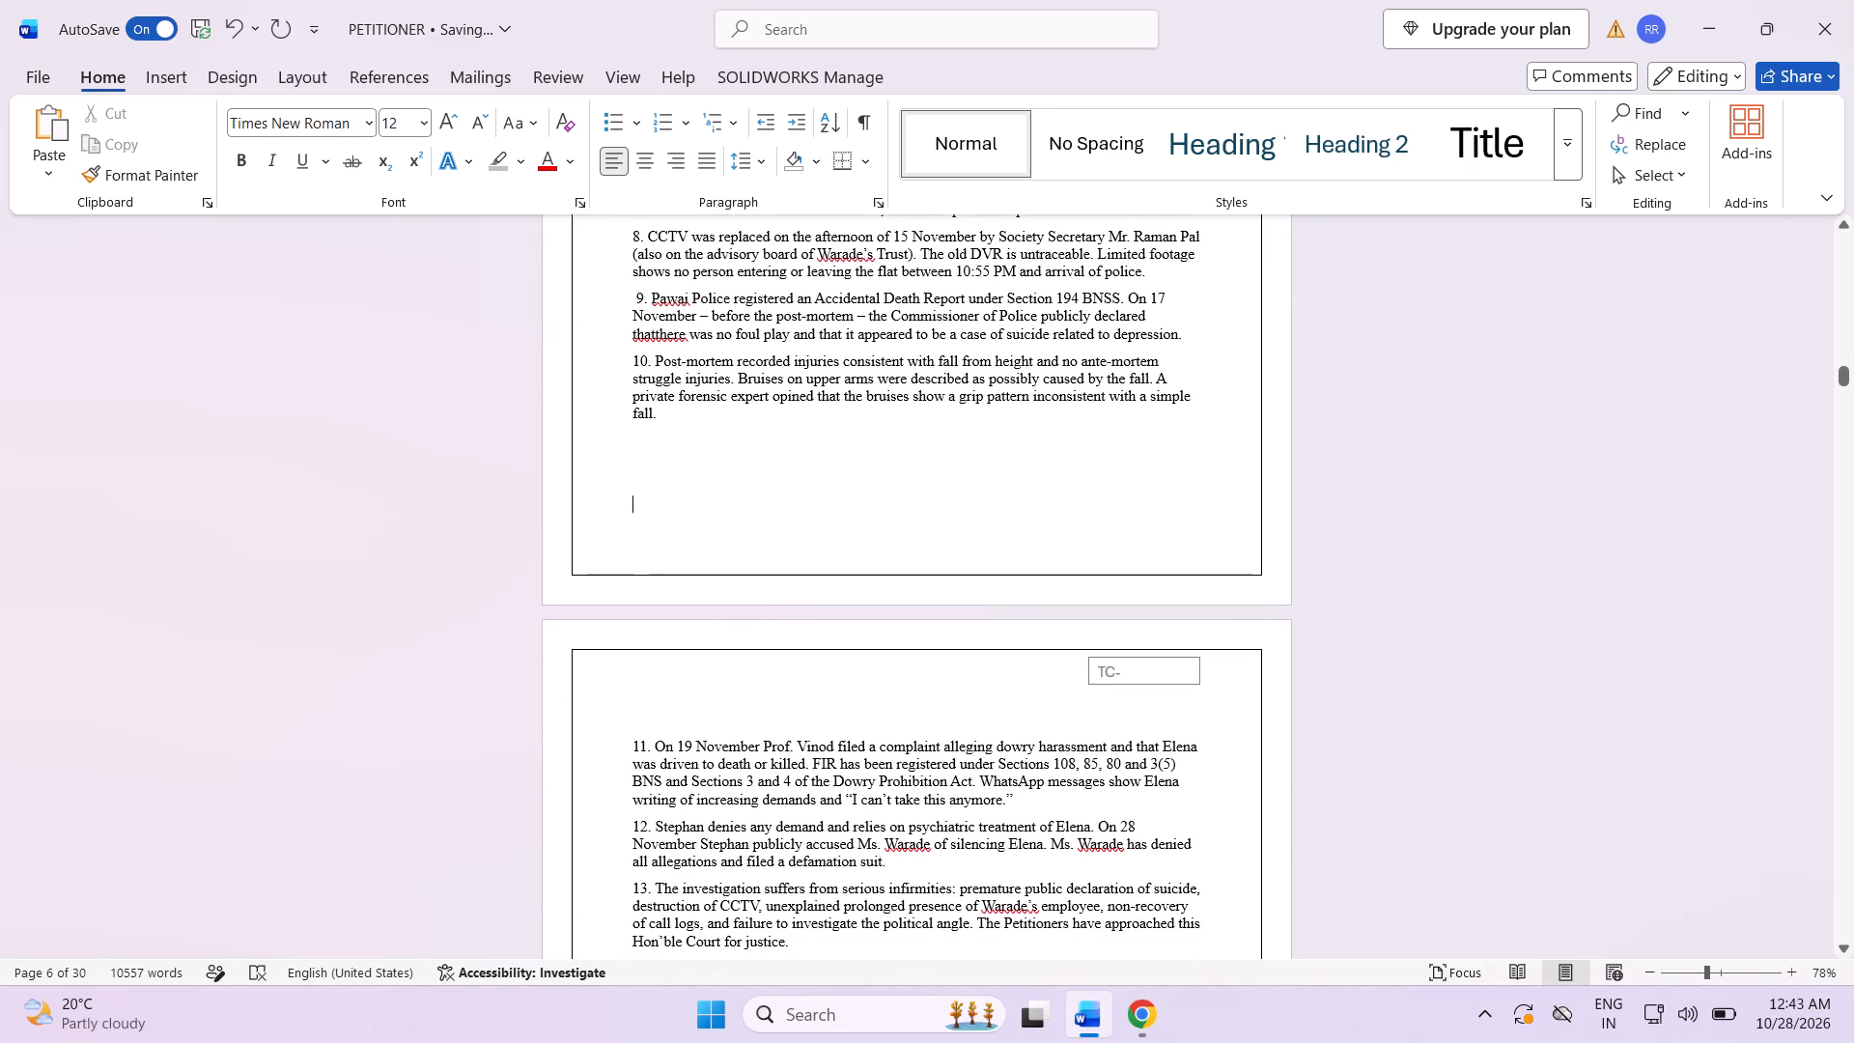
{"action": "key", "text": "Up"}
{"action": "key", "text": "Down"}
{"action": "key", "text": "Down"}
{"action": "key", "text": "Up"}
{"action": "key", "text": "Right"}
{"action": "key", "text": "Right"}
{"action": "key", "text": "Right"}
{"action": "key", "text": "Right"}
{"action": "key", "text": "Right"}
{"action": "key", "text": "Right"}
{"action": "key", "text": "Right"}
{"action": "key", "text": "Right"}
{"action": "key", "text": "Right"}
{"action": "key", "text": "Right"}
{"action": "key", "text": "Right"}
{"action": "key", "text": "Right"}
{"action": "key", "text": "Right"}
{"action": "key", "text": "Right"}
{"action": "key", "text": "Right"}
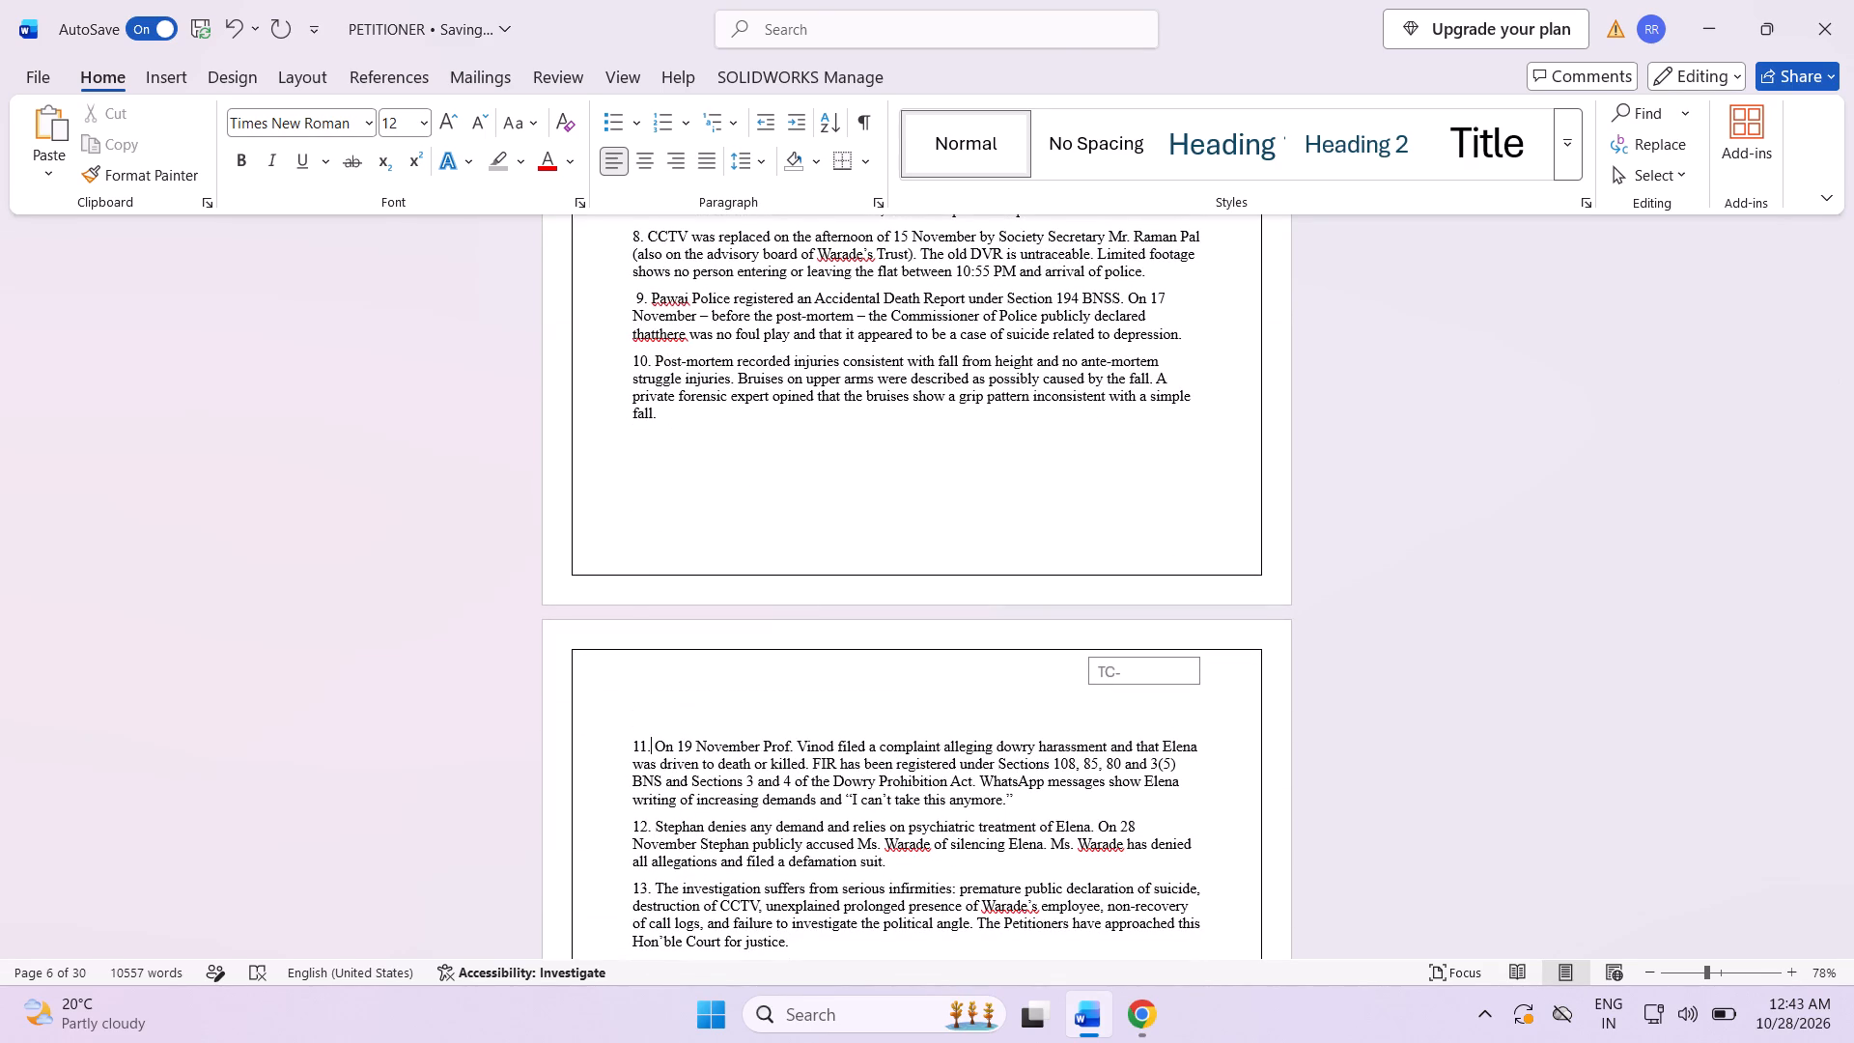
{"action": "key", "text": "Up"}
{"action": "key", "text": "Up"}
{"action": "key", "text": "Right"}
{"action": "key", "text": "Up"}
{"action": "key", "text": "space"}
{"action": "key", "text": "space"}
{"action": "key", "text": "space"}
{"action": "key", "text": "space"}
{"action": "key", "text": "space"}
{"action": "key", "text": "space"}
{"action": "key", "text": "space"}
{"action": "key", "text": "space"}
{"action": "key", "text": "space"}
{"action": "key", "text": "space"}
{"action": "key", "text": "space"}
{"action": "key", "text": "space"}
{"action": "key", "text": "space"}
{"action": "key", "text": "space"}
{"action": "key", "text": "space"}
{"action": "key", "text": "space"}
{"action": "key", "text": "space"}
{"action": "key", "text": "space"}
{"action": "key", "text": "space"}
{"action": "key", "text": "space"}
{"action": "key", "text": "BackSpace"}
{"action": "key", "text": "BackSpace"}
{"action": "key", "text": "BackSpace"}
{"action": "key", "text": "BackSpace"}
{"action": "key", "text": "BackSpace"}
{"action": "key", "text": "BackSpace"}
{"action": "key", "text": "6"}
{"action": "key", "text": "Down"}
{"action": "key", "text": "Down"}
{"action": "key", "text": "Down"}
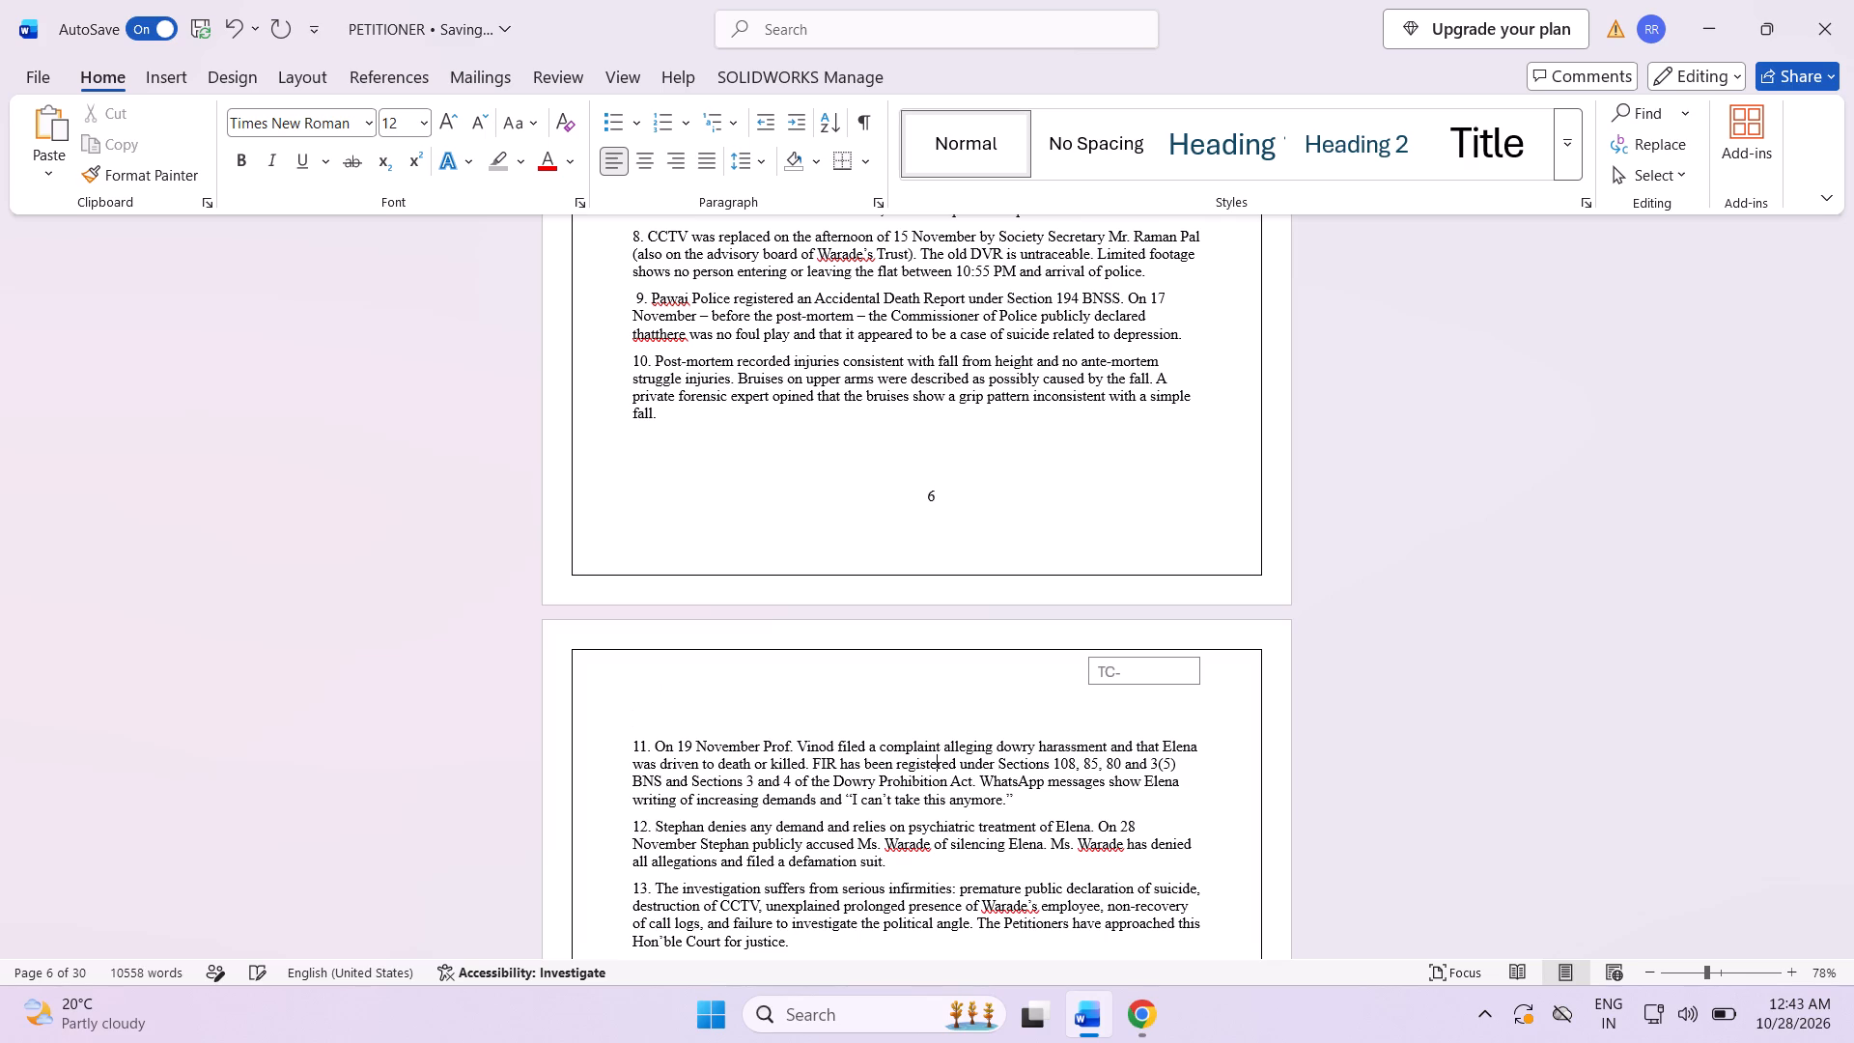
Add the page number 7 near the centre of the page foot, below fact 13 of the Statement of Facts, positioning it with spaces.
{"action": "key", "text": "Down"}
{"action": "key", "text": "Down"}
{"action": "key", "text": "Down"}
{"action": "key", "text": "Down"}
{"action": "key", "text": "Down"}
{"action": "key", "text": "Down"}
{"action": "key", "text": "Down"}
{"action": "key", "text": "Down"}
{"action": "key", "text": "Down"}
{"action": "key", "text": "Down"}
{"action": "key", "text": "Down"}
{"action": "key", "text": "Down"}
{"action": "key", "text": "Down"}
{"action": "key", "text": "Down"}
{"action": "key", "text": "Down"}
{"action": "key", "text": "Down"}
{"action": "key", "text": "Down"}
{"action": "key", "text": "Down"}
{"action": "key", "text": "Down"}
{"action": "key", "text": "Down"}
{"action": "key", "text": "Down"}
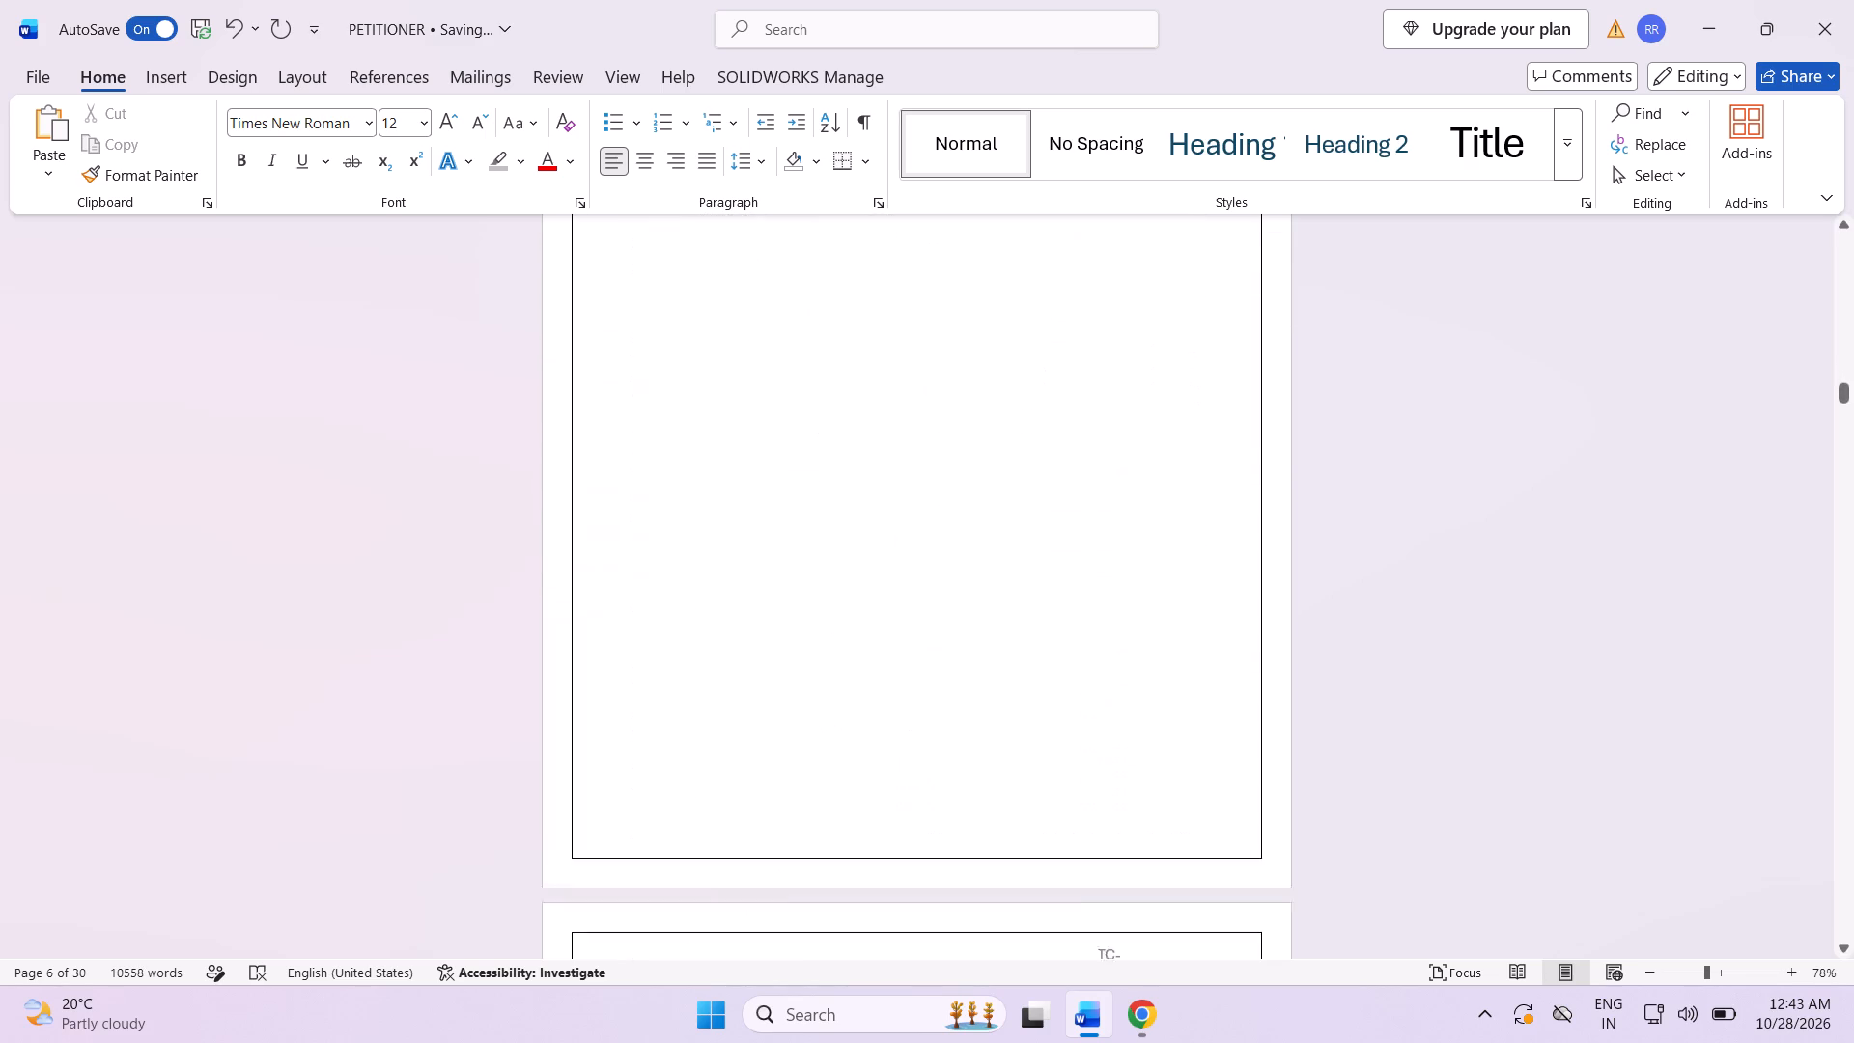
{"action": "key", "text": "Down"}
{"action": "key", "text": "Up"}
{"action": "key", "text": "Up"}
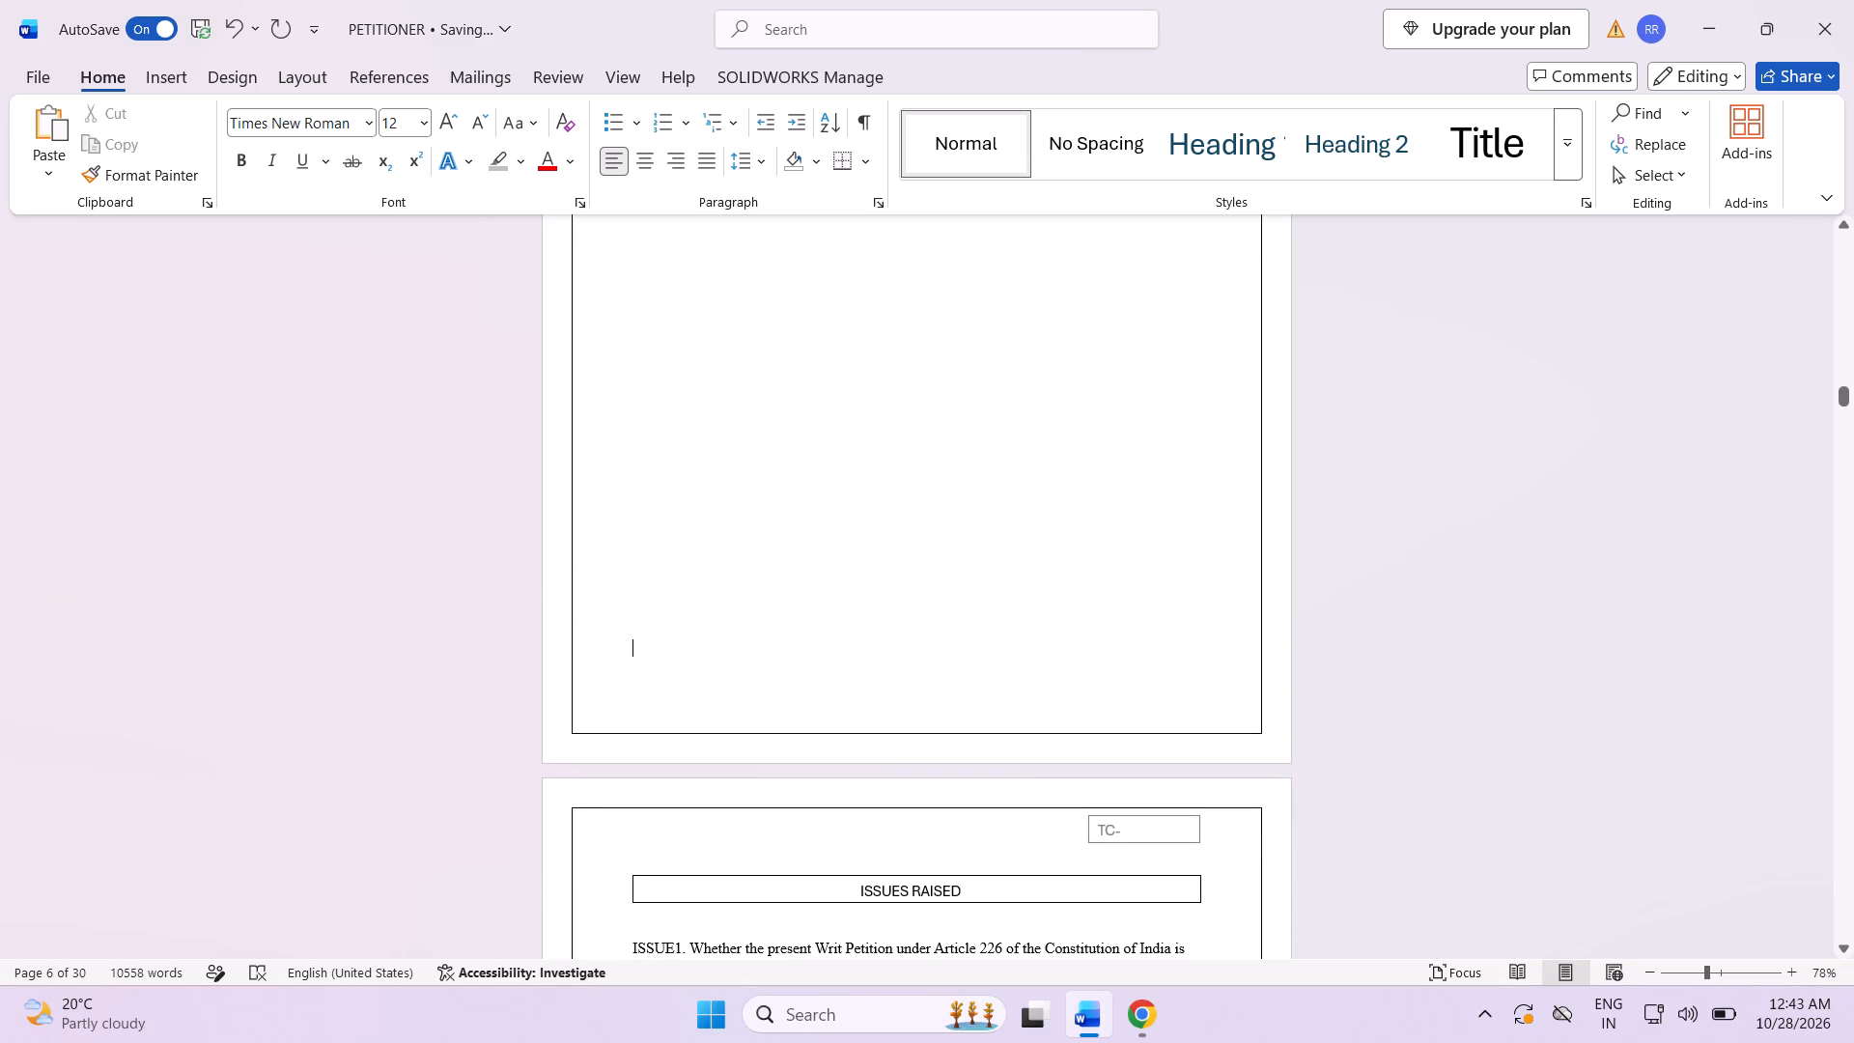
{"action": "key", "text": "space"}
{"action": "key", "text": "space"}
{"action": "key", "text": "space"}
{"action": "key", "text": "space"}
{"action": "key", "text": "space"}
{"action": "key", "text": "space"}
{"action": "key", "text": "space"}
{"action": "key", "text": "space"}
{"action": "key", "text": "space"}
{"action": "key", "text": "space"}
{"action": "key", "text": "space"}
{"action": "key", "text": "space"}
{"action": "key", "text": "space"}
{"action": "key", "text": "space"}
{"action": "key", "text": "space"}
{"action": "key", "text": "space"}
{"action": "key", "text": "space"}
{"action": "key", "text": "space"}
{"action": "key", "text": "space"}
{"action": "key", "text": "space"}
{"action": "key", "text": "7"}
Add the page number 9 near the centre of the Issues Raised page's foot, positioning it with spaces.
{"action": "key", "text": "Down"}
{"action": "key", "text": "Down"}
{"action": "key", "text": "Down"}
{"action": "key", "text": "Down"}
{"action": "key", "text": "Down"}
{"action": "key", "text": "Down"}
{"action": "key", "text": "Down"}
{"action": "key", "text": "Down"}
{"action": "key", "text": "Down"}
{"action": "key", "text": "Down"}
{"action": "key", "text": "Down"}
{"action": "key", "text": "Down"}
{"action": "key", "text": "Down"}
{"action": "key", "text": "Down"}
{"action": "key", "text": "Down"}
{"action": "key", "text": "Down"}
{"action": "key", "text": "Down"}
{"action": "key", "text": "Down"}
{"action": "key", "text": "Down"}
{"action": "key", "text": "Down"}
{"action": "key", "text": "Down"}
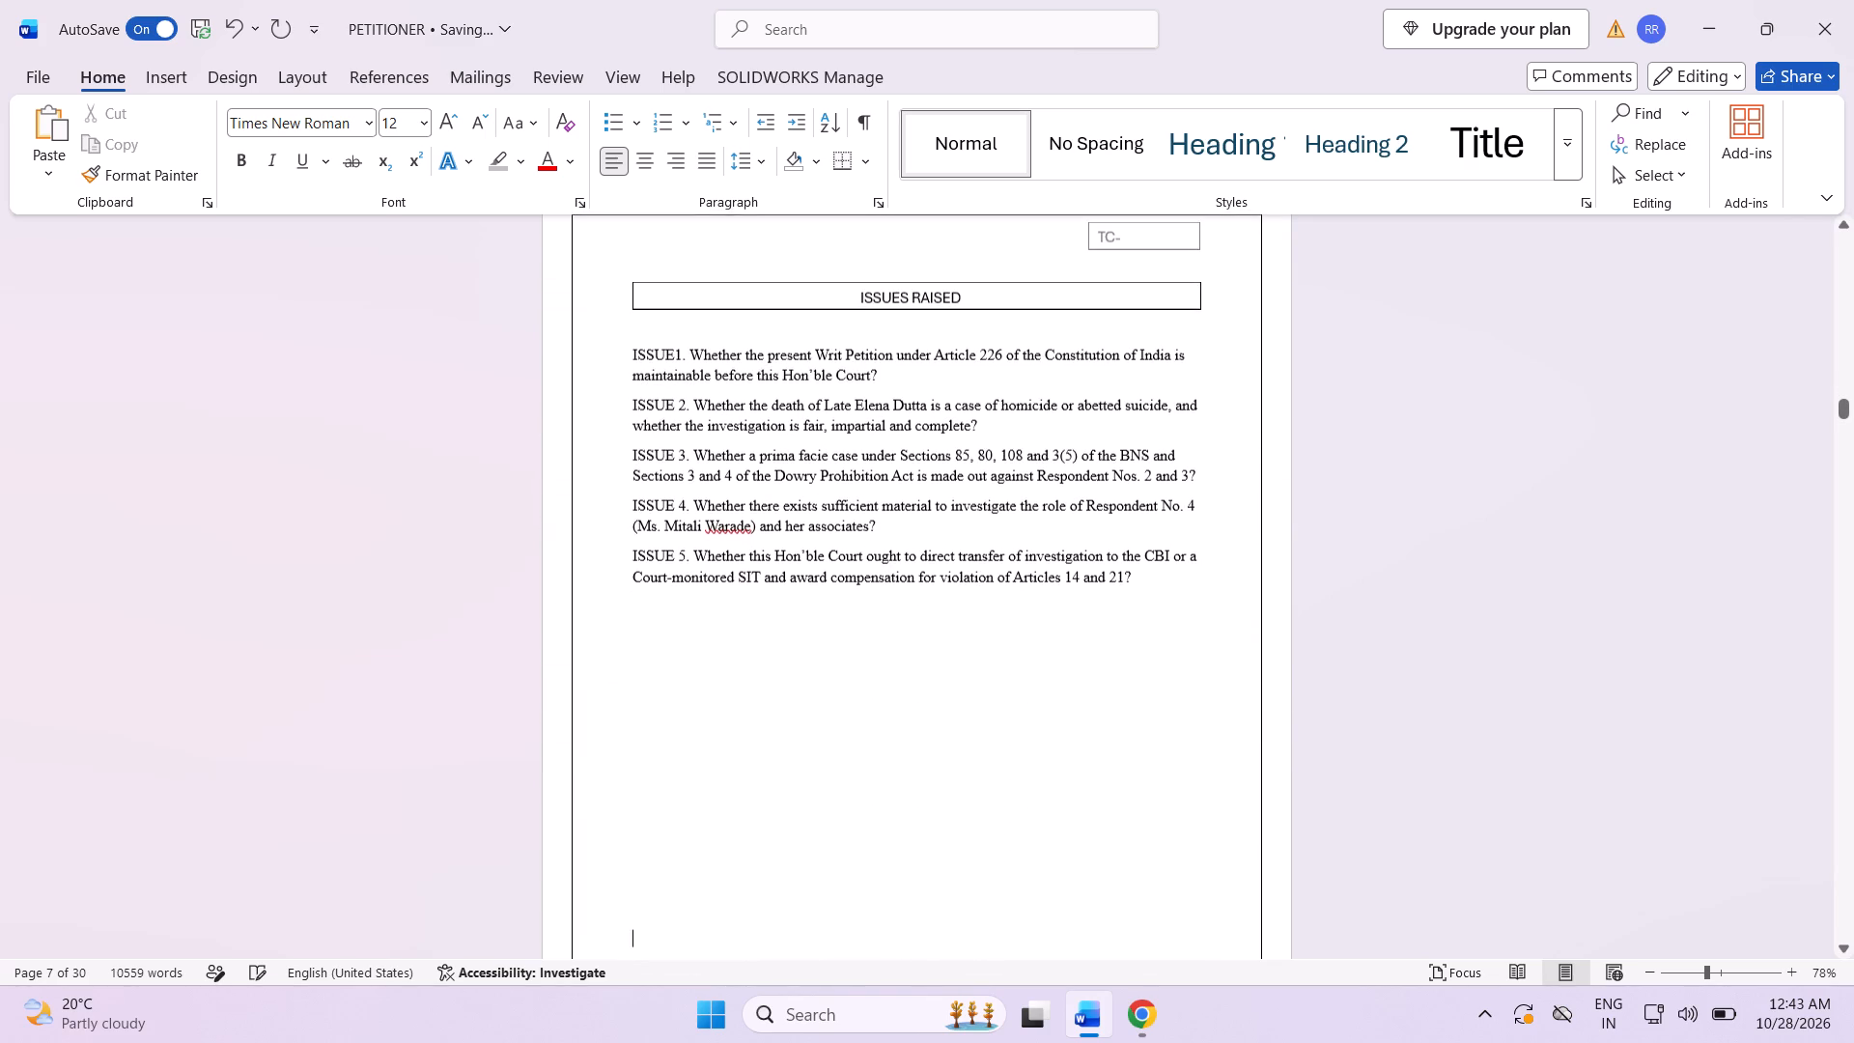
{"action": "key", "text": "Down"}
{"action": "key", "text": "Down"}
{"action": "key", "text": "Down"}
{"action": "key", "text": "Down"}
{"action": "key", "text": "Down"}
{"action": "key", "text": "Down"}
{"action": "key", "text": "Down"}
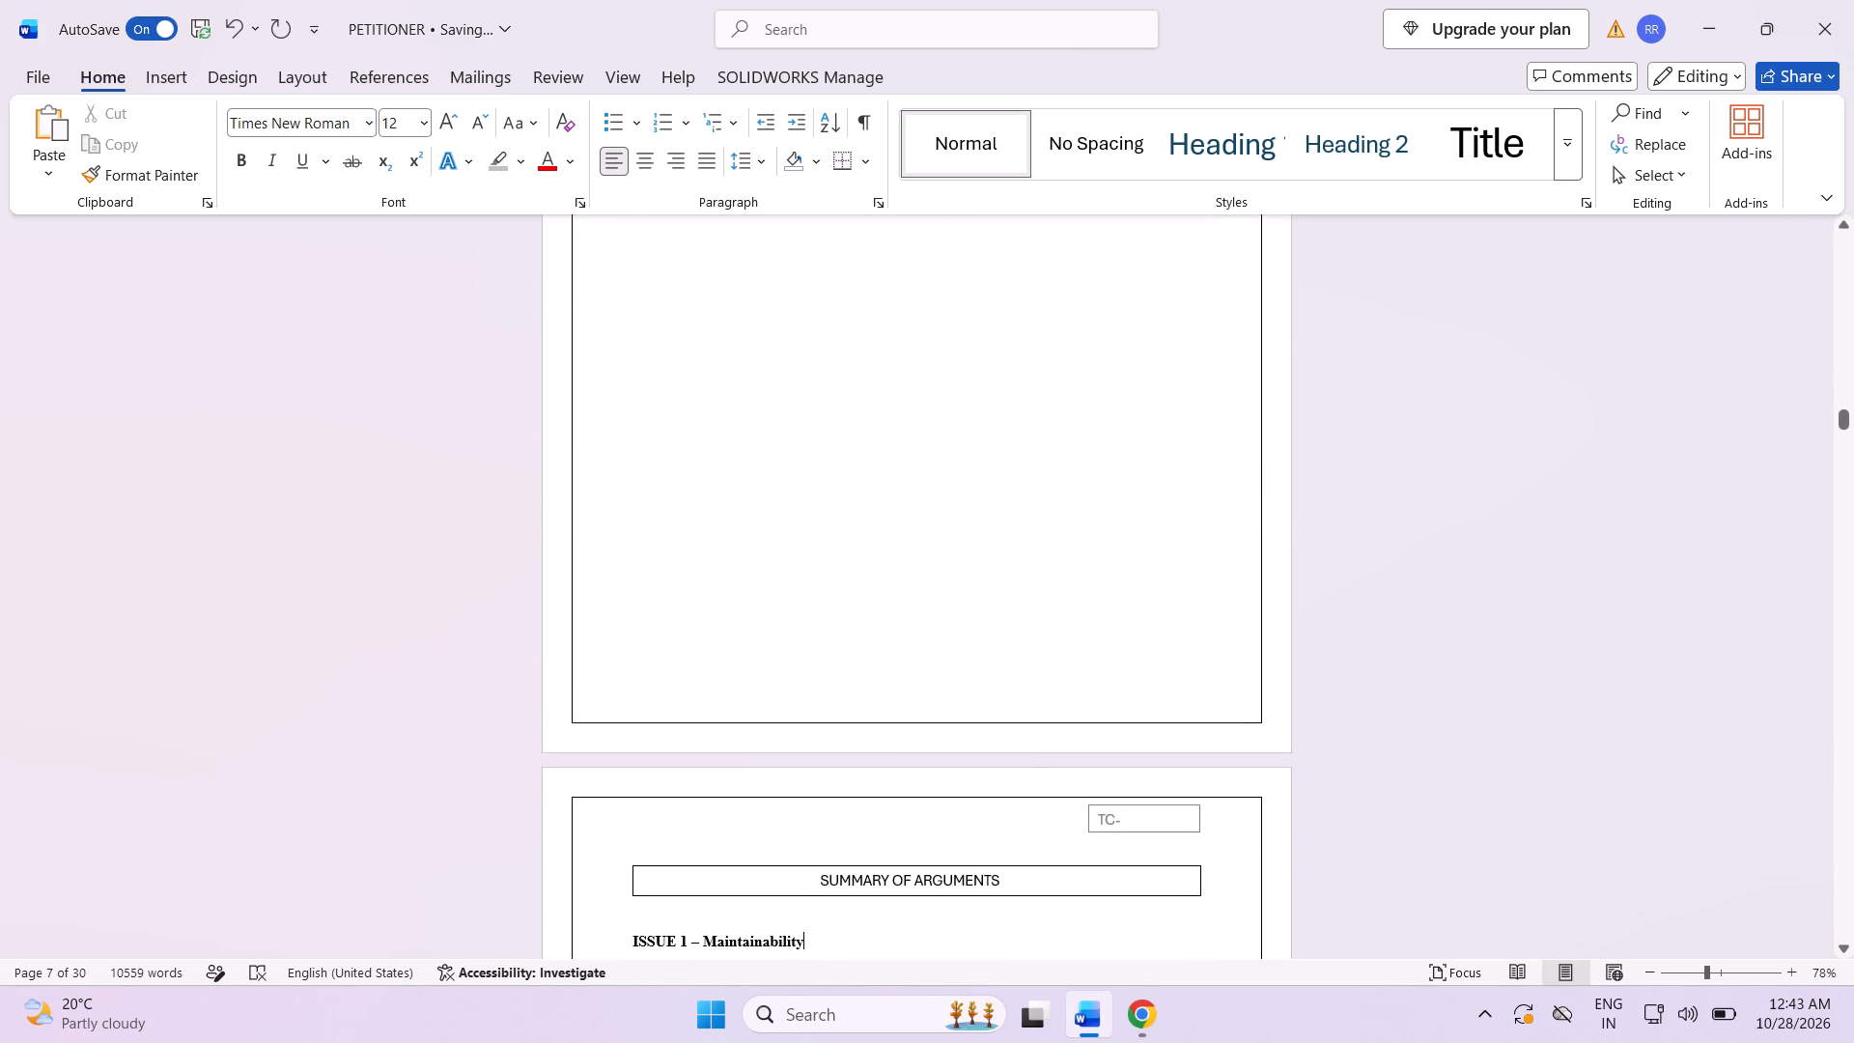
{"action": "key", "text": "Up"}
{"action": "key", "text": "Up"}
{"action": "key", "text": "Down"}
{"action": "key", "text": "Up"}
{"action": "double_click", "coordinate": [630, 630]}
{"action": "key", "text": "Right"}
{"action": "key", "text": "Right"}
{"action": "key", "text": "Right"}
{"action": "key", "text": "Right"}
{"action": "key", "text": "Right"}
{"action": "key", "text": "Right"}
{"action": "key", "text": "Right"}
{"action": "key", "text": "Right"}
{"action": "key", "text": "Right"}
{"action": "key", "text": "Right"}
{"action": "key", "text": "Right"}
{"action": "key", "text": "Right"}
{"action": "key", "text": "Right"}
{"action": "key", "text": "Right"}
{"action": "key", "text": "Right"}
{"action": "key", "text": "Right"}
{"action": "key", "text": "Right"}
{"action": "key", "text": "Right"}
{"action": "key", "text": "Right"}
{"action": "key", "text": "Right"}
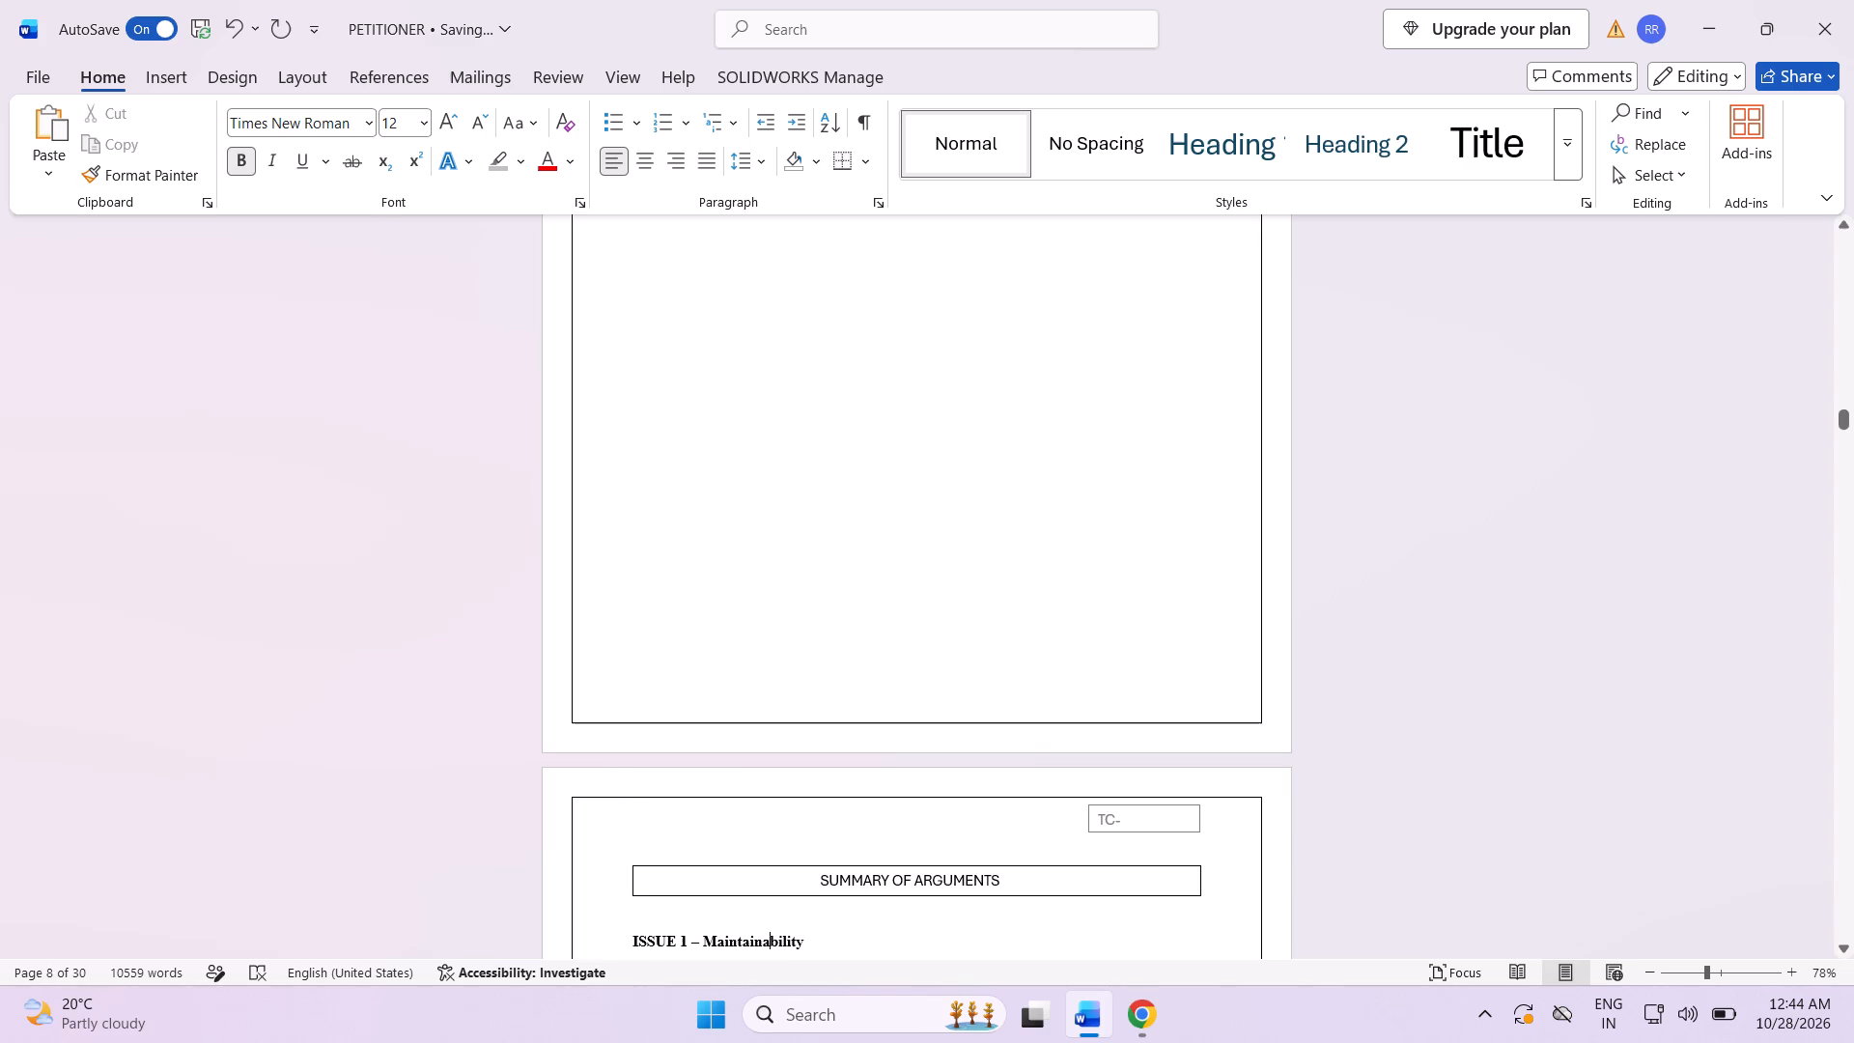
{"action": "key", "text": "Up"}
{"action": "key", "text": "Up"}
{"action": "key", "text": "Right"}
{"action": "key", "text": "Right"}
{"action": "key", "text": "Right"}
{"action": "key", "text": "Right"}
{"action": "key", "text": "Right"}
{"action": "key", "text": "Right"}
{"action": "key", "text": "Right"}
{"action": "key", "text": "Right"}
{"action": "key", "text": "Right"}
{"action": "key", "text": "Right"}
{"action": "key", "text": "Right"}
{"action": "key", "text": "Right"}
{"action": "key", "text": "Right"}
{"action": "key", "text": "Right"}
{"action": "key", "text": "Right"}
{"action": "key", "text": "Right"}
{"action": "key", "text": "Right"}
{"action": "key", "text": "Right"}
{"action": "key", "text": "Right"}
{"action": "key", "text": "Up"}
{"action": "key", "text": "Up"}
{"action": "key", "text": "space"}
{"action": "key", "text": "space"}
{"action": "key", "text": "space"}
{"action": "key", "text": "space"}
{"action": "key", "text": "space"}
{"action": "key", "text": "space"}
{"action": "key", "text": "space"}
{"action": "key", "text": "space"}
{"action": "key", "text": "space"}
{"action": "key", "text": "space"}
{"action": "key", "text": "space"}
{"action": "key", "text": "space"}
{"action": "key", "text": "space"}
{"action": "key", "text": "space"}
{"action": "key", "text": "space"}
{"action": "key", "text": "space"}
{"action": "key", "text": "space"}
{"action": "key", "text": "space"}
{"action": "key", "text": "space"}
{"action": "key", "text": "space"}
{"action": "key", "text": "9"}
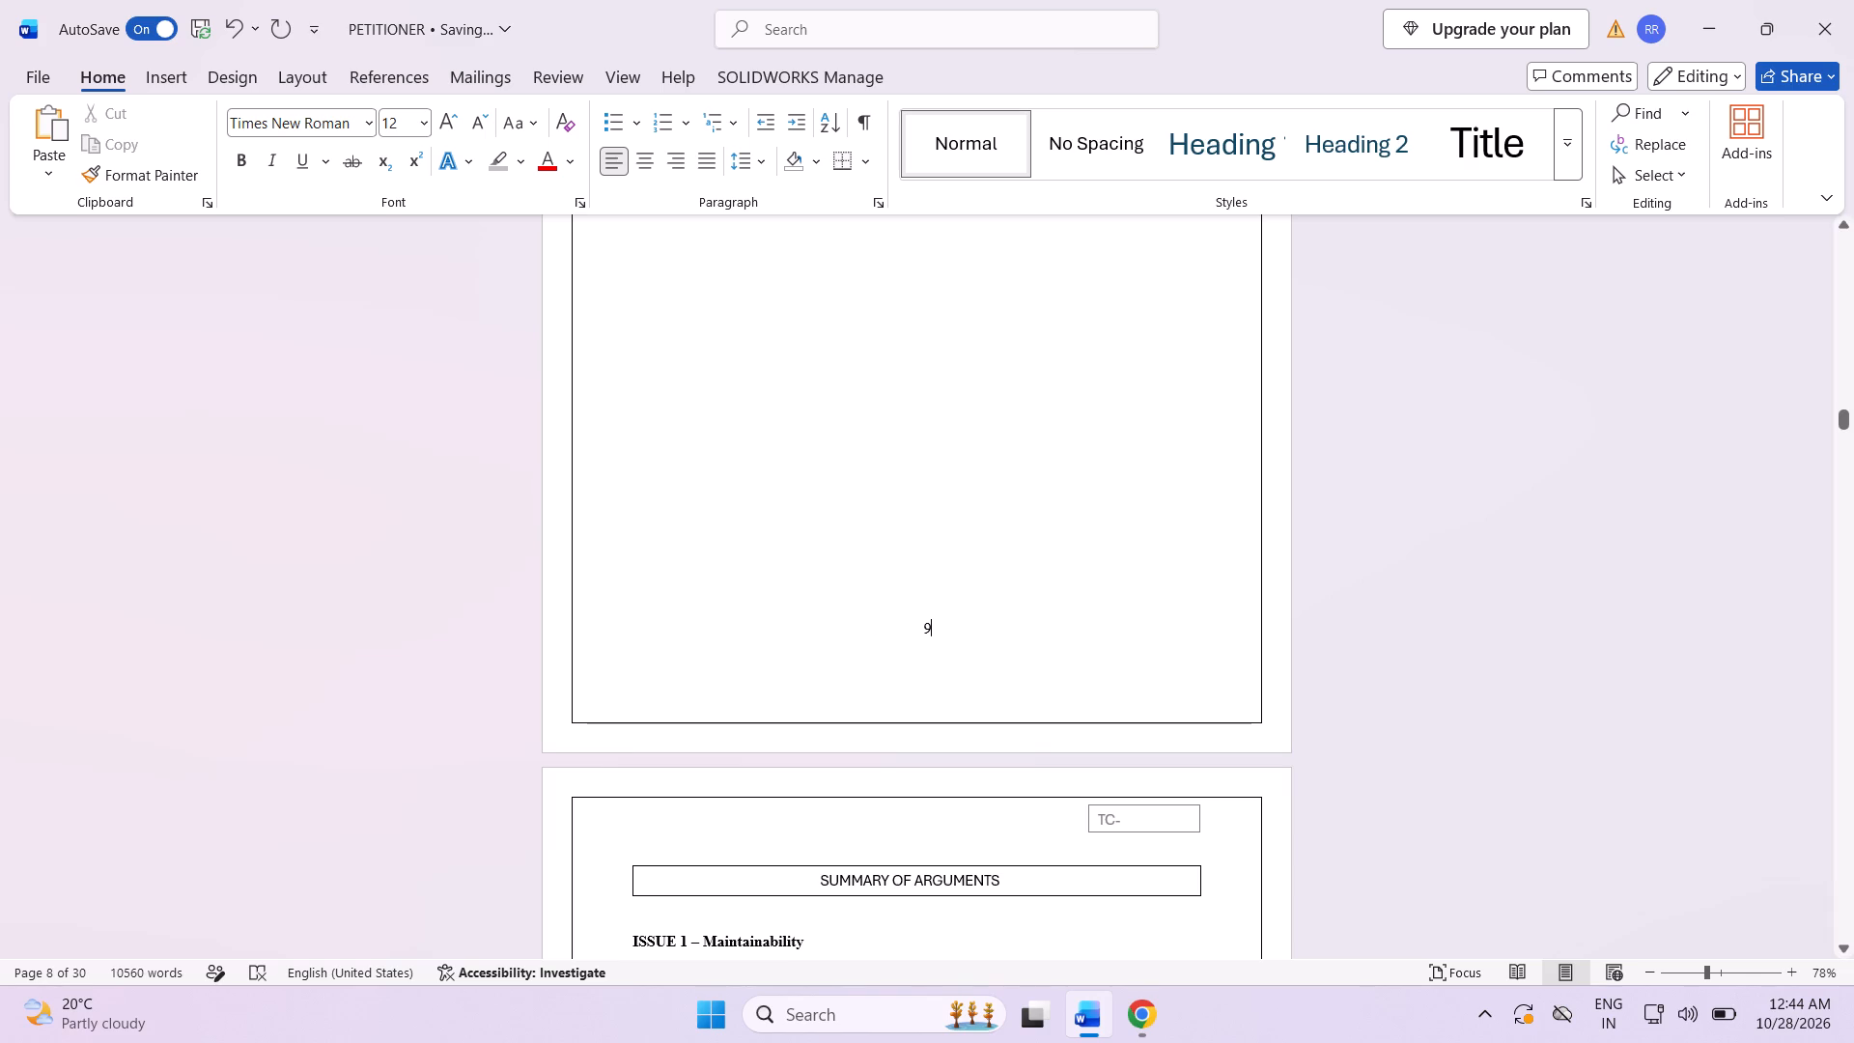
Review the page numbers from the Issues Raised page back through the table of contents to the cover page.
{"action": "scroll", "coordinate": [541, 510], "scroll_direction": "up", "scroll_amount": 16}
{"action": "scroll", "coordinate": [531, 455], "scroll_direction": "down", "scroll_amount": 2}
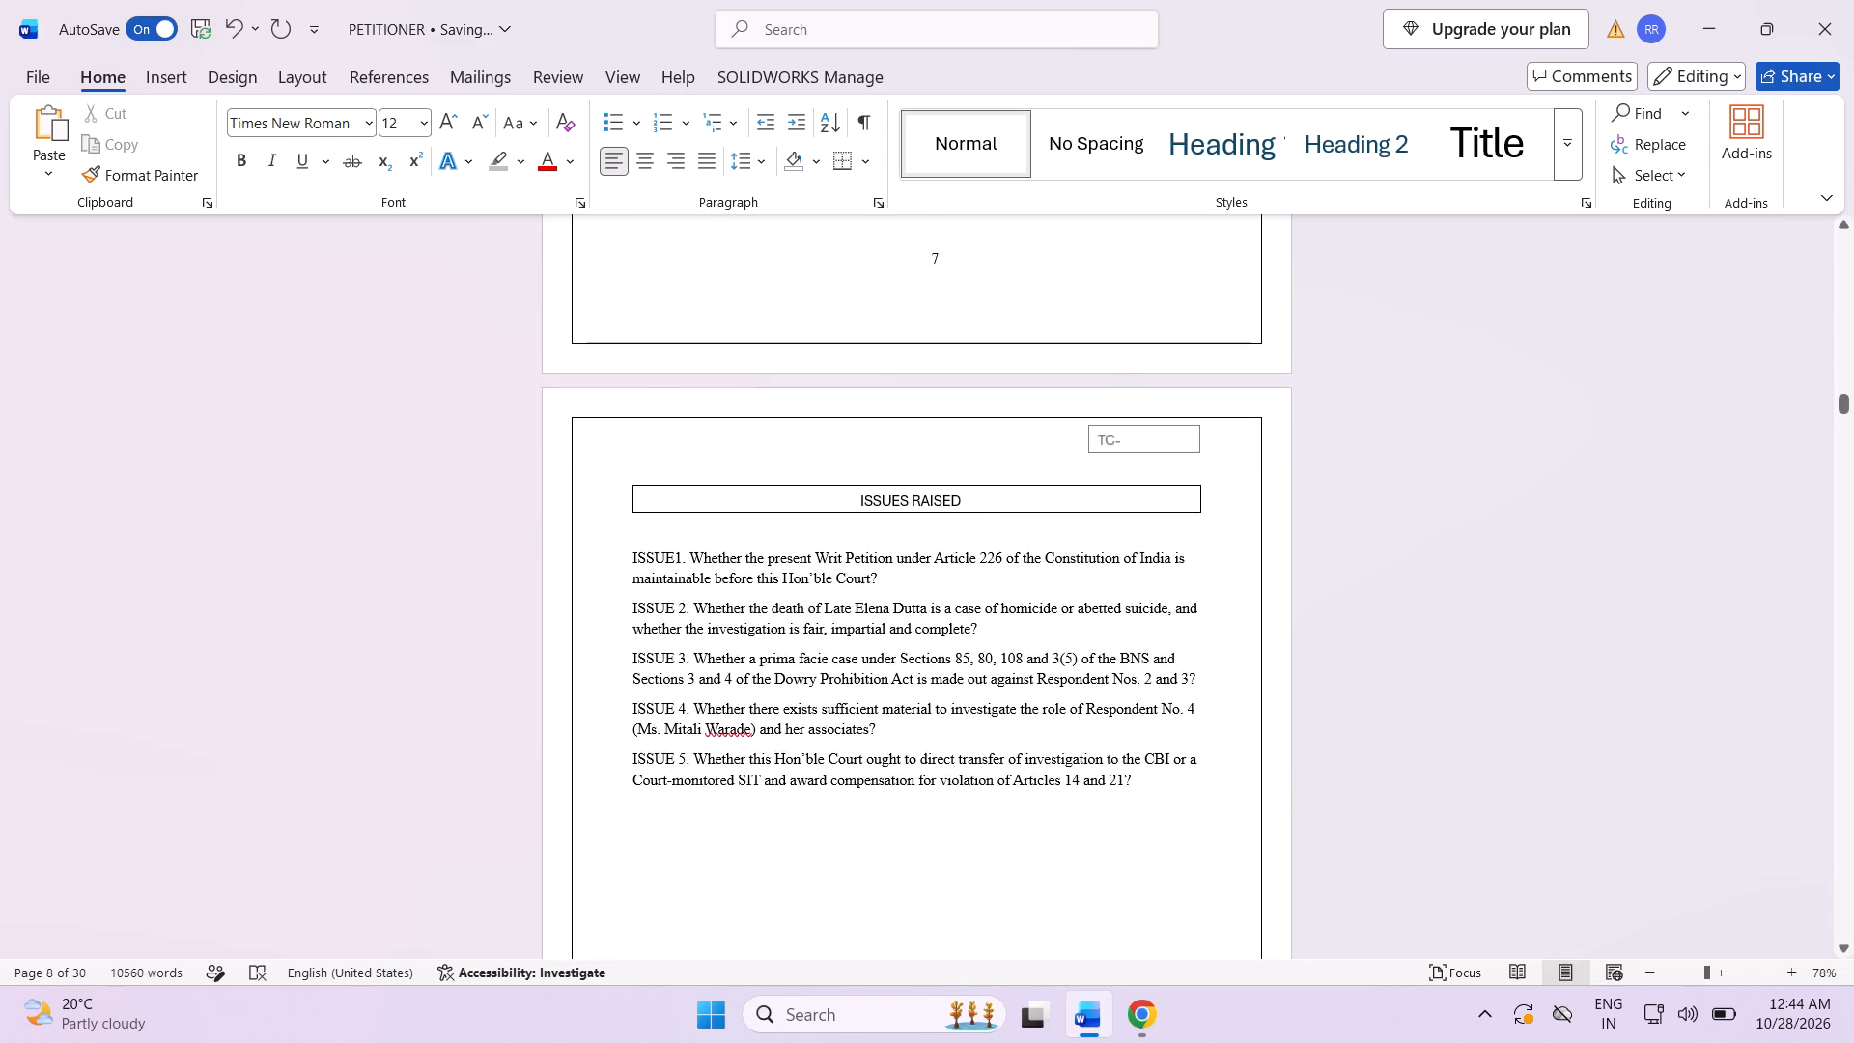
{"action": "scroll", "coordinate": [531, 455], "scroll_direction": "down", "scroll_amount": 5}
{"action": "scroll", "coordinate": [531, 455], "scroll_direction": "up", "scroll_amount": 20}
{"action": "scroll", "coordinate": [531, 455], "scroll_direction": "up", "scroll_amount": 3}
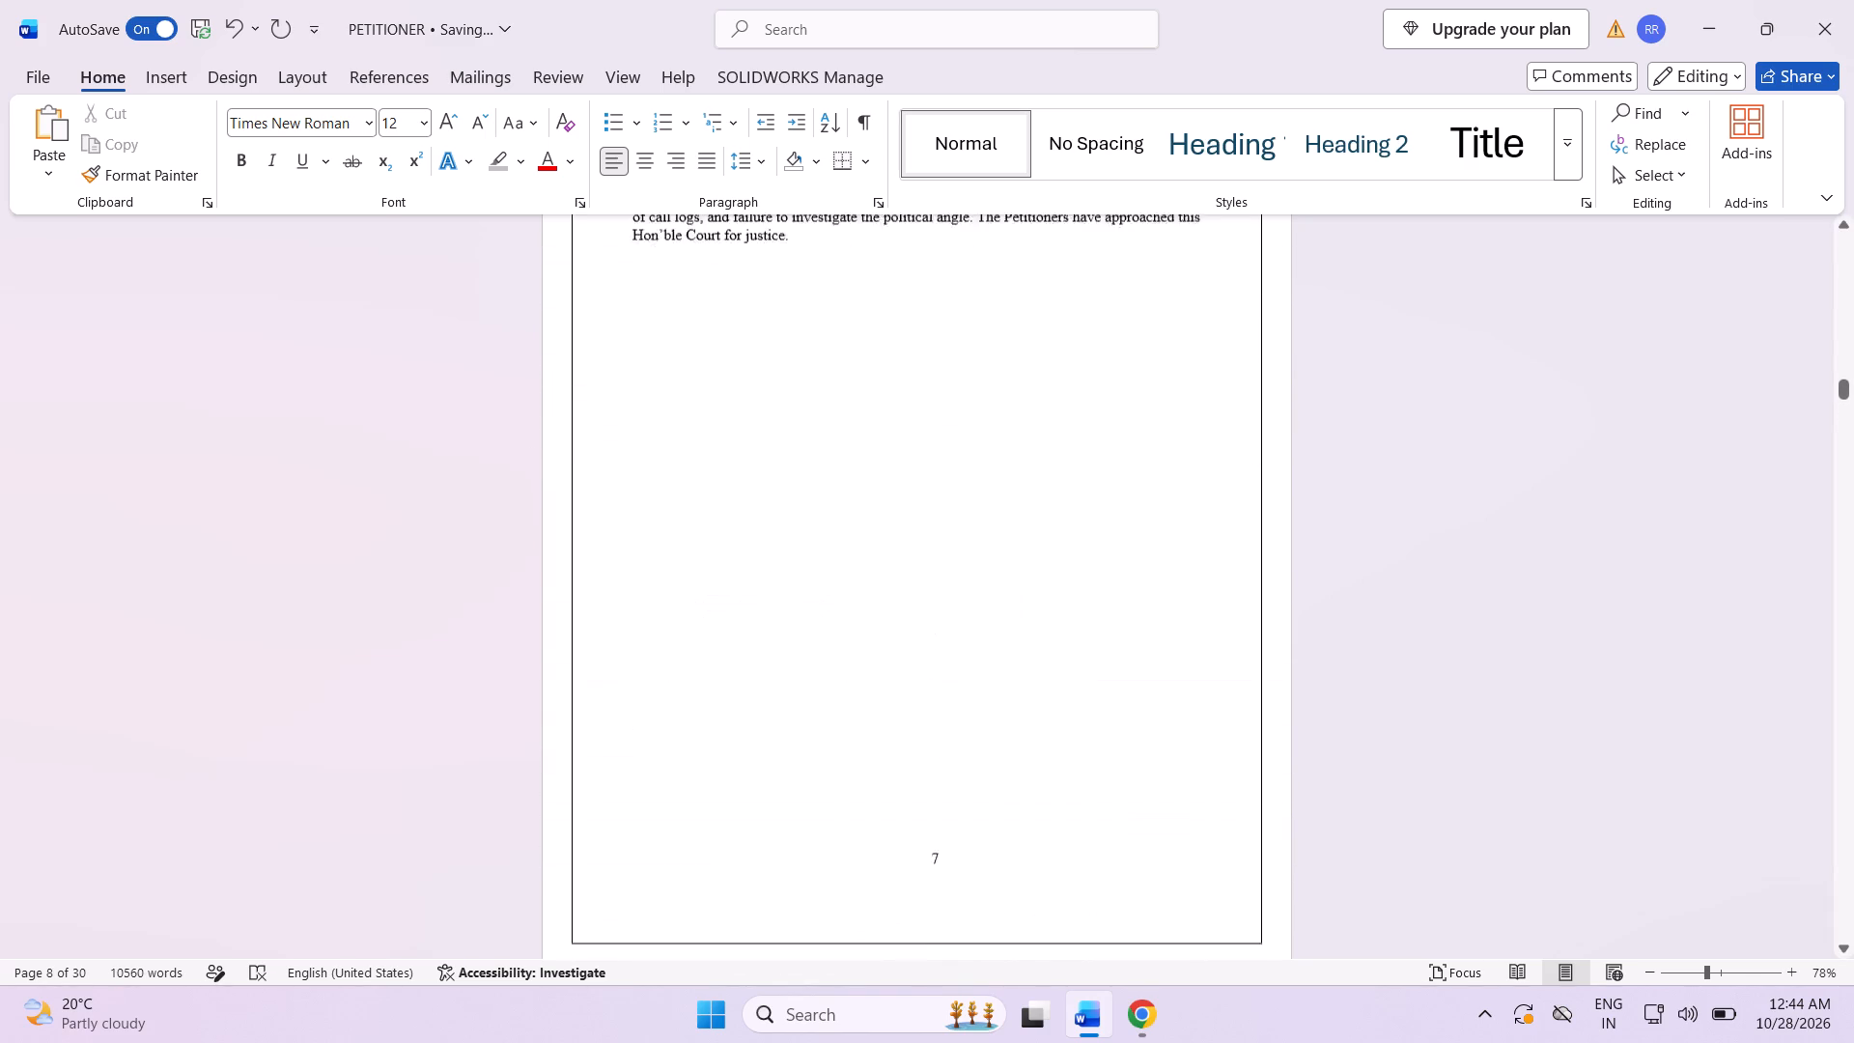
{"action": "scroll", "coordinate": [532, 430], "scroll_direction": "up", "scroll_amount": 16}
{"action": "scroll", "coordinate": [560, 437], "scroll_direction": "up", "scroll_amount": 20}
{"action": "scroll", "coordinate": [560, 437], "scroll_direction": "up", "scroll_amount": 5}
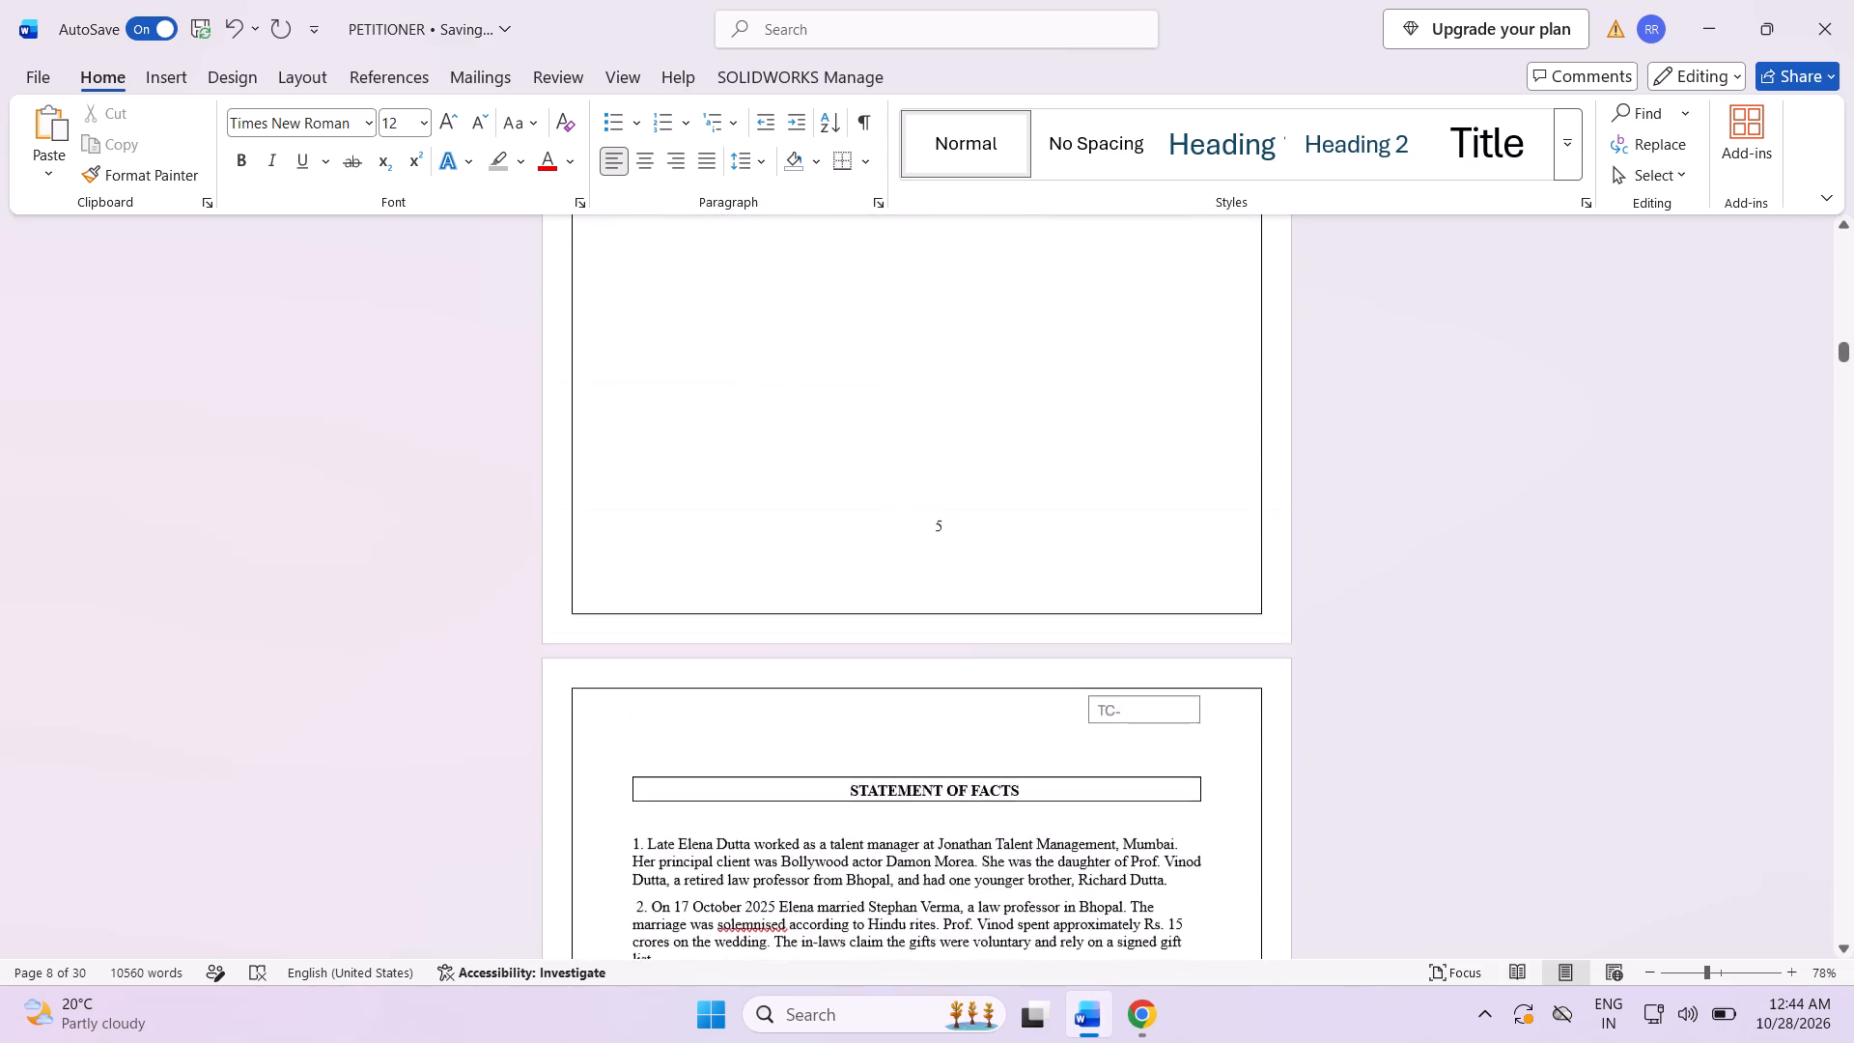
{"action": "scroll", "coordinate": [640, 444], "scroll_direction": "up", "scroll_amount": 20}
{"action": "scroll", "coordinate": [640, 444], "scroll_direction": "up", "scroll_amount": 20}
{"action": "scroll", "coordinate": [640, 444], "scroll_direction": "up", "scroll_amount": 5}
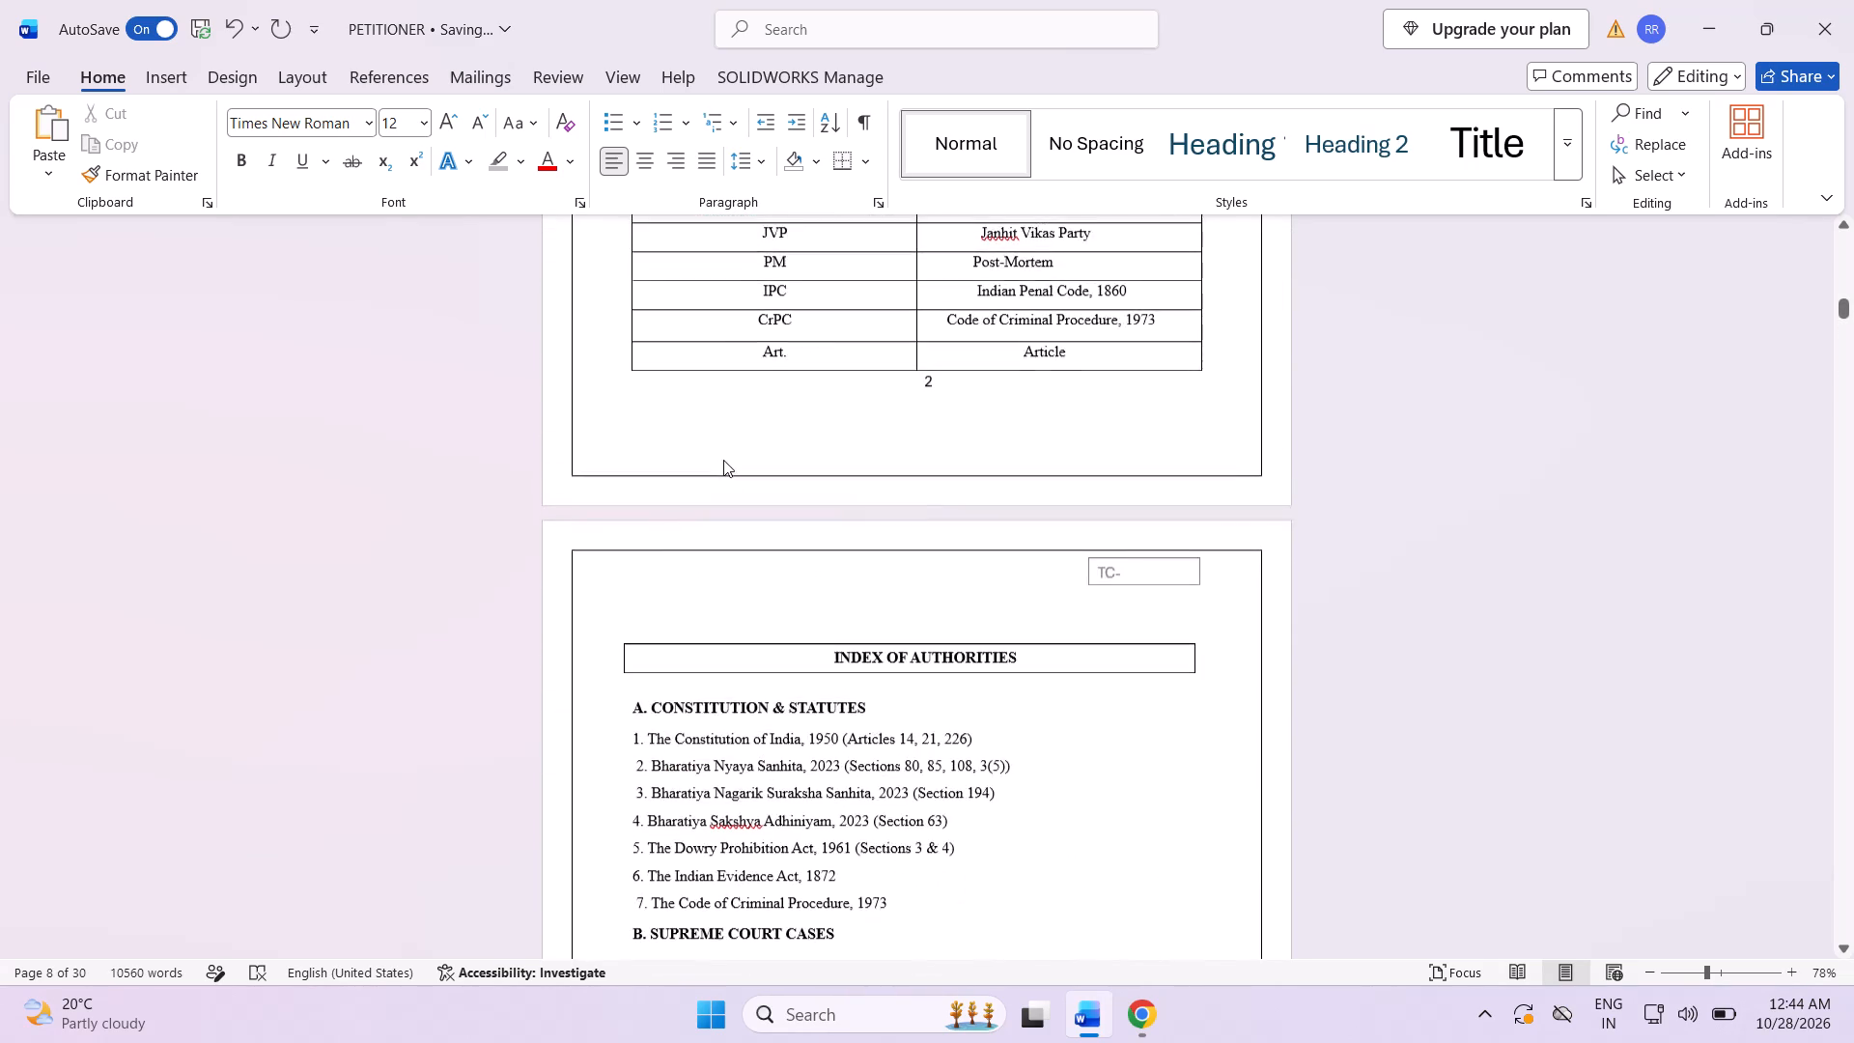
{"action": "scroll", "coordinate": [721, 458], "scroll_direction": "up", "scroll_amount": 9}
{"action": "scroll", "coordinate": [722, 456], "scroll_direction": "up", "scroll_amount": 12}
{"action": "scroll", "coordinate": [721, 430], "scroll_direction": "up", "scroll_amount": 10}
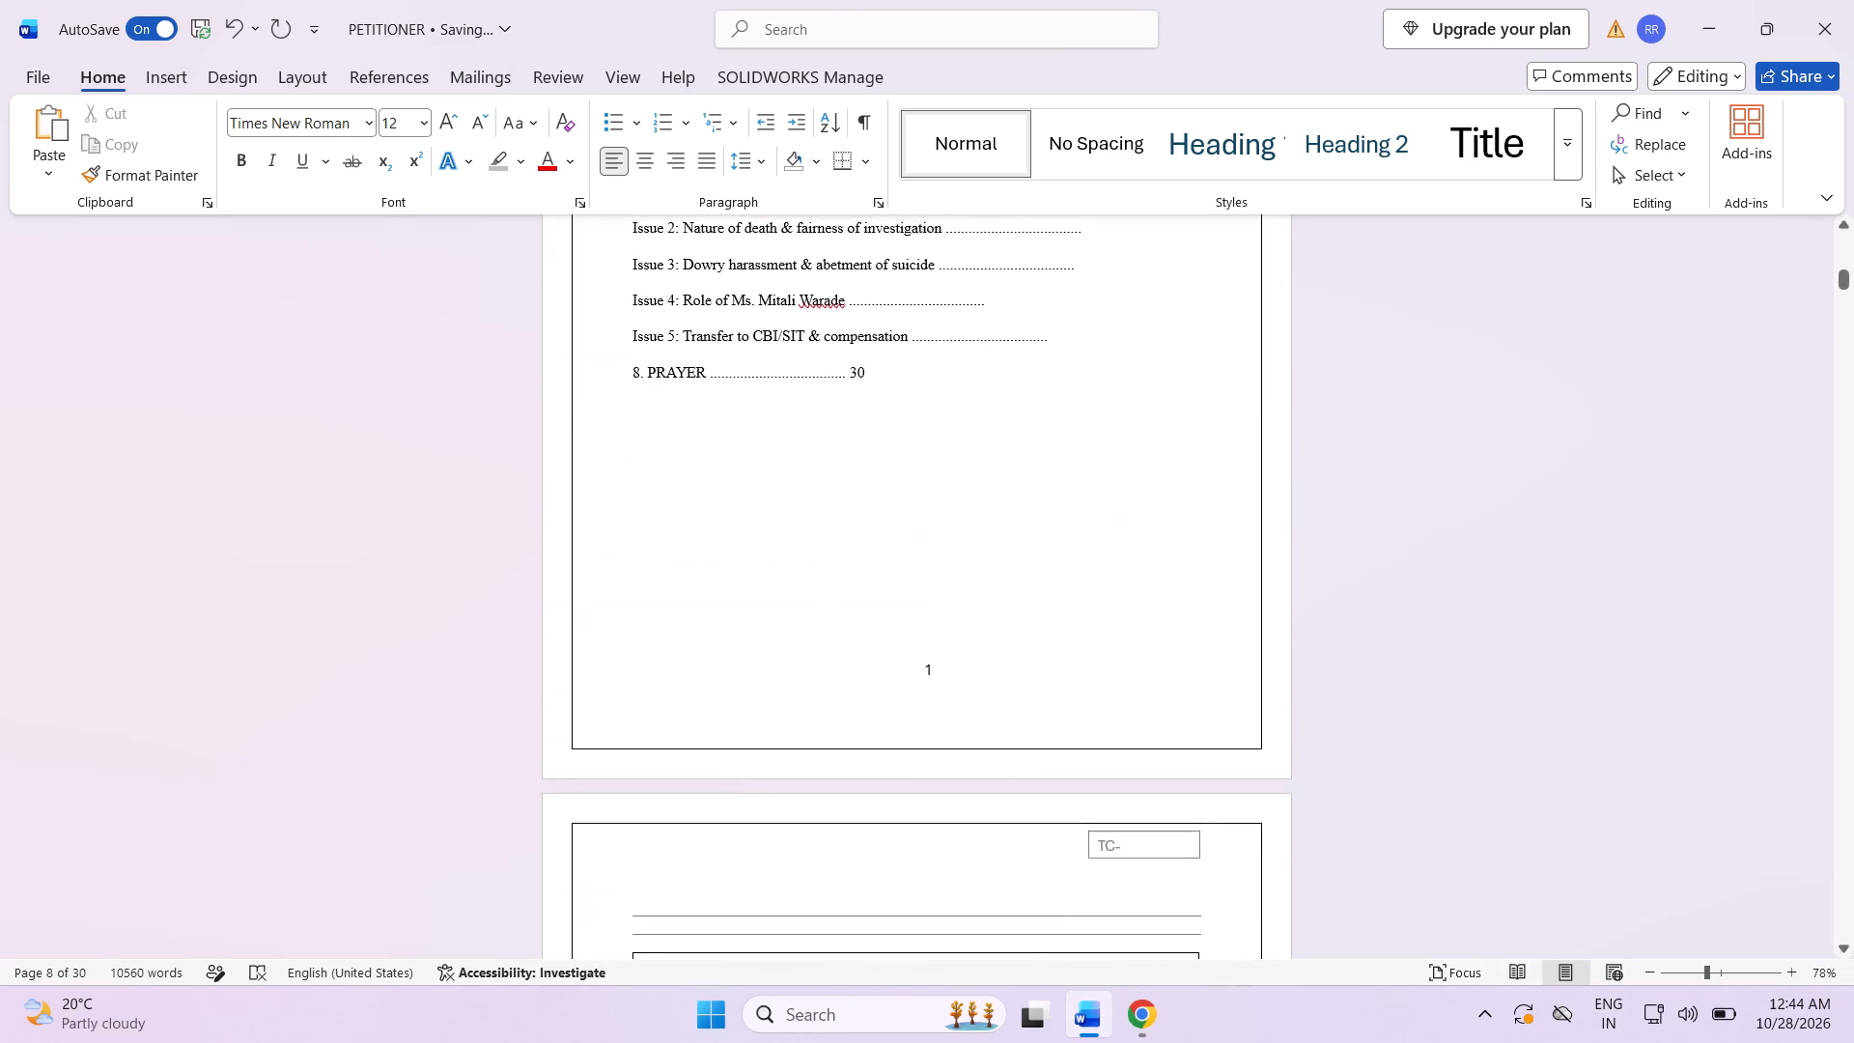
{"action": "scroll", "coordinate": [719, 423], "scroll_direction": "up", "scroll_amount": 19}
{"action": "scroll", "coordinate": [717, 432], "scroll_direction": "down", "scroll_amount": 4}
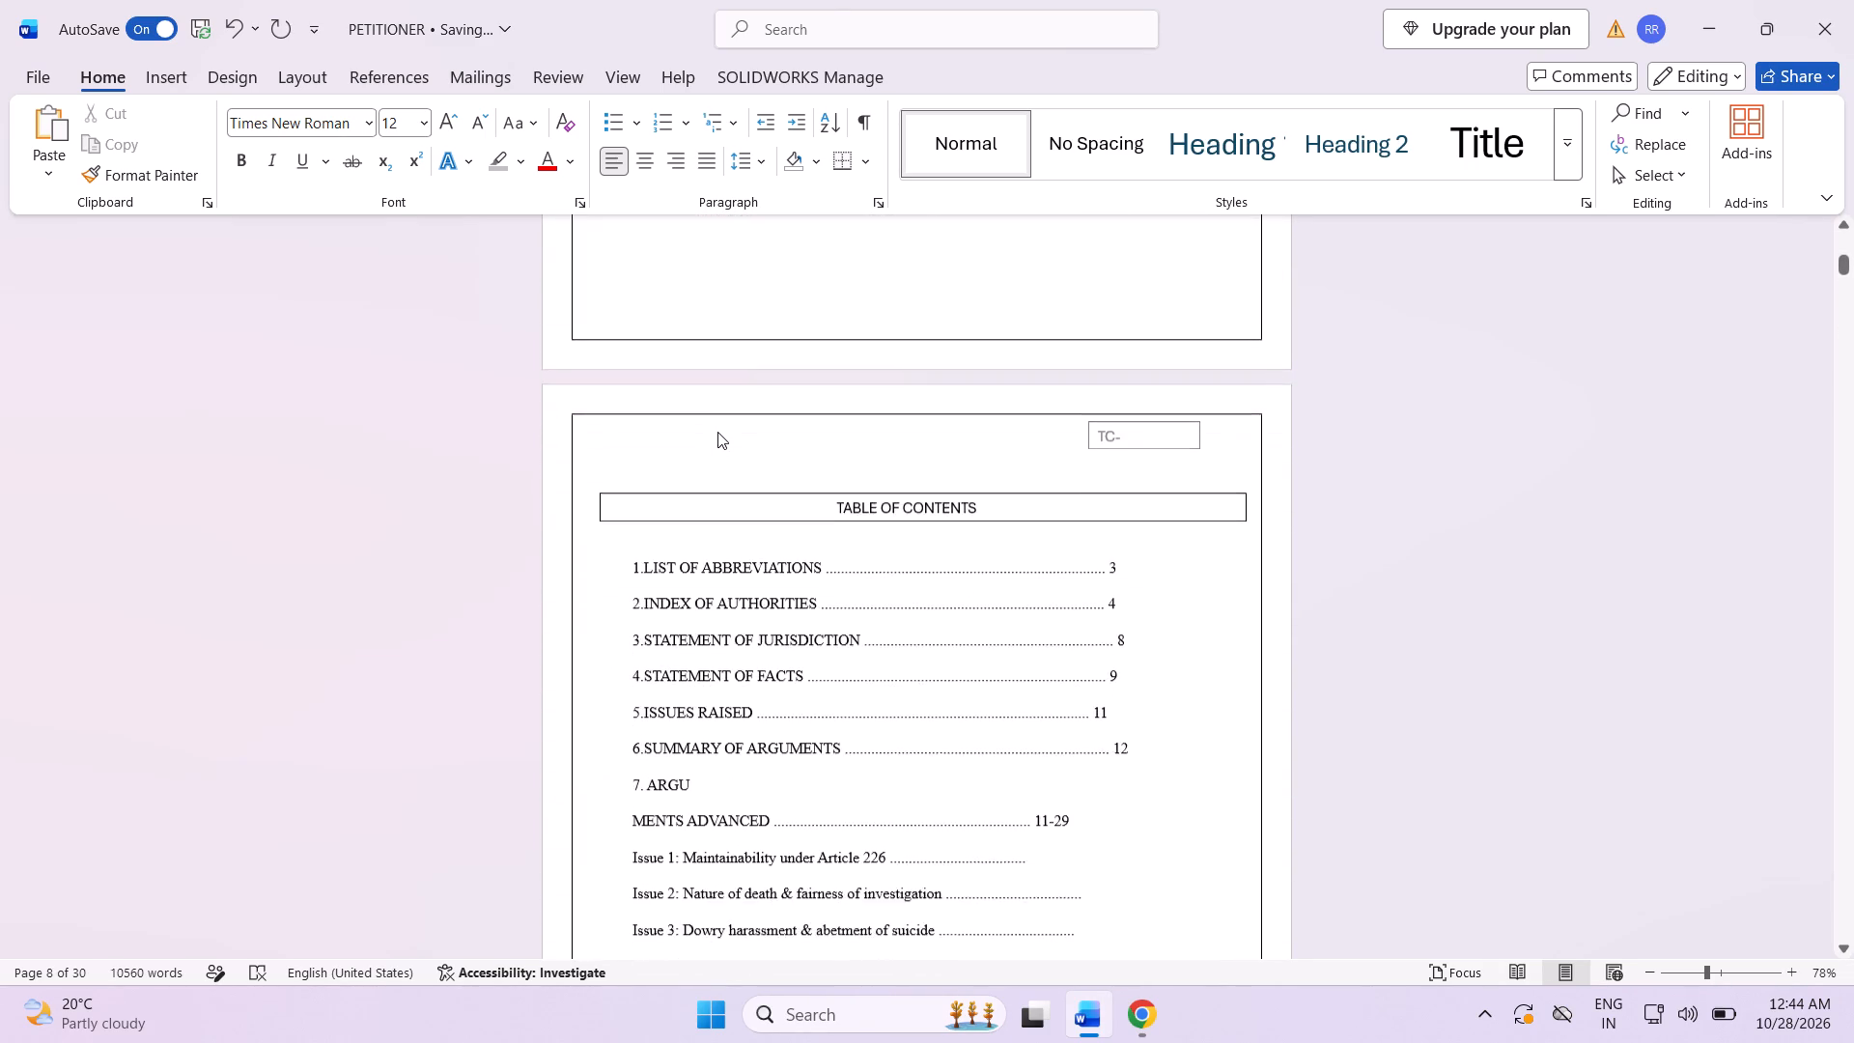
{"action": "scroll", "coordinate": [717, 432], "scroll_direction": "up", "scroll_amount": 19}
{"action": "scroll", "coordinate": [725, 439], "scroll_direction": "up", "scroll_amount": 9}
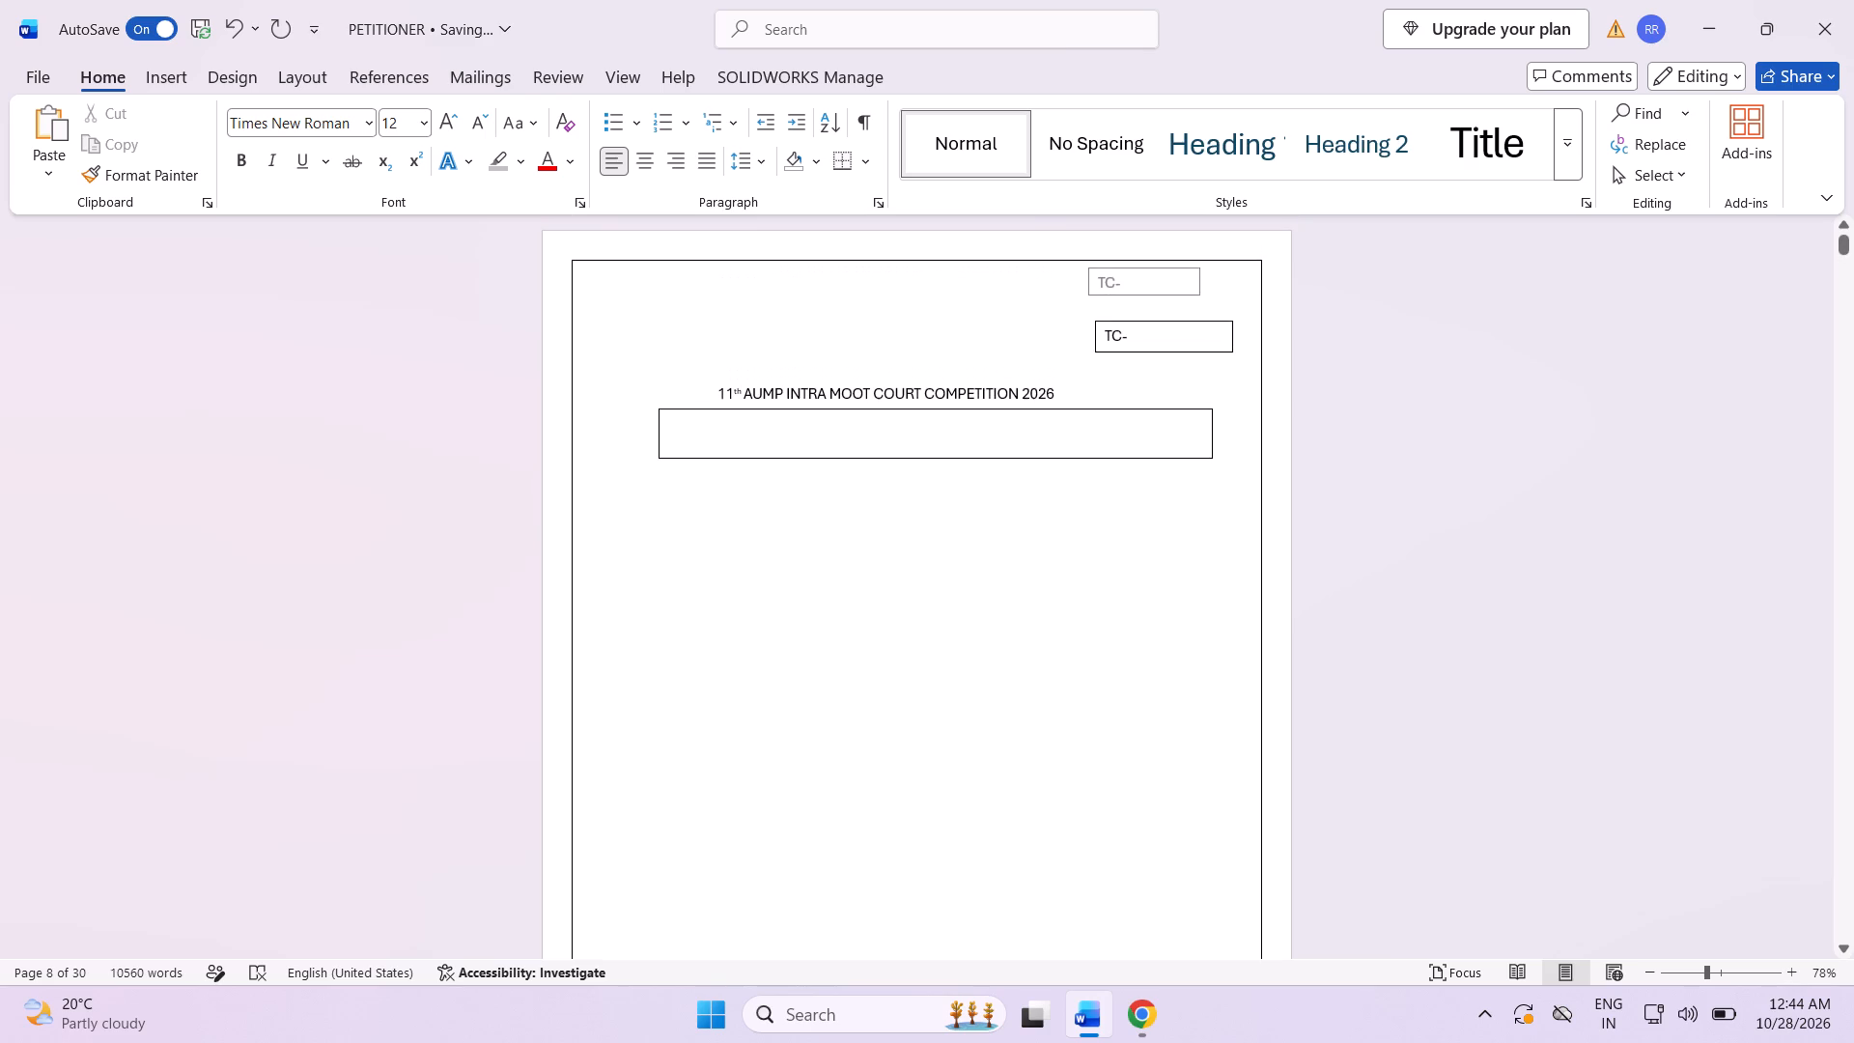
Check the table of contents entries and the page numbering from the cover page to the List of Abbreviations.
{"action": "scroll", "coordinate": [725, 439], "scroll_direction": "down", "scroll_amount": 18}
{"action": "scroll", "coordinate": [753, 457], "scroll_direction": "up", "scroll_amount": 1}
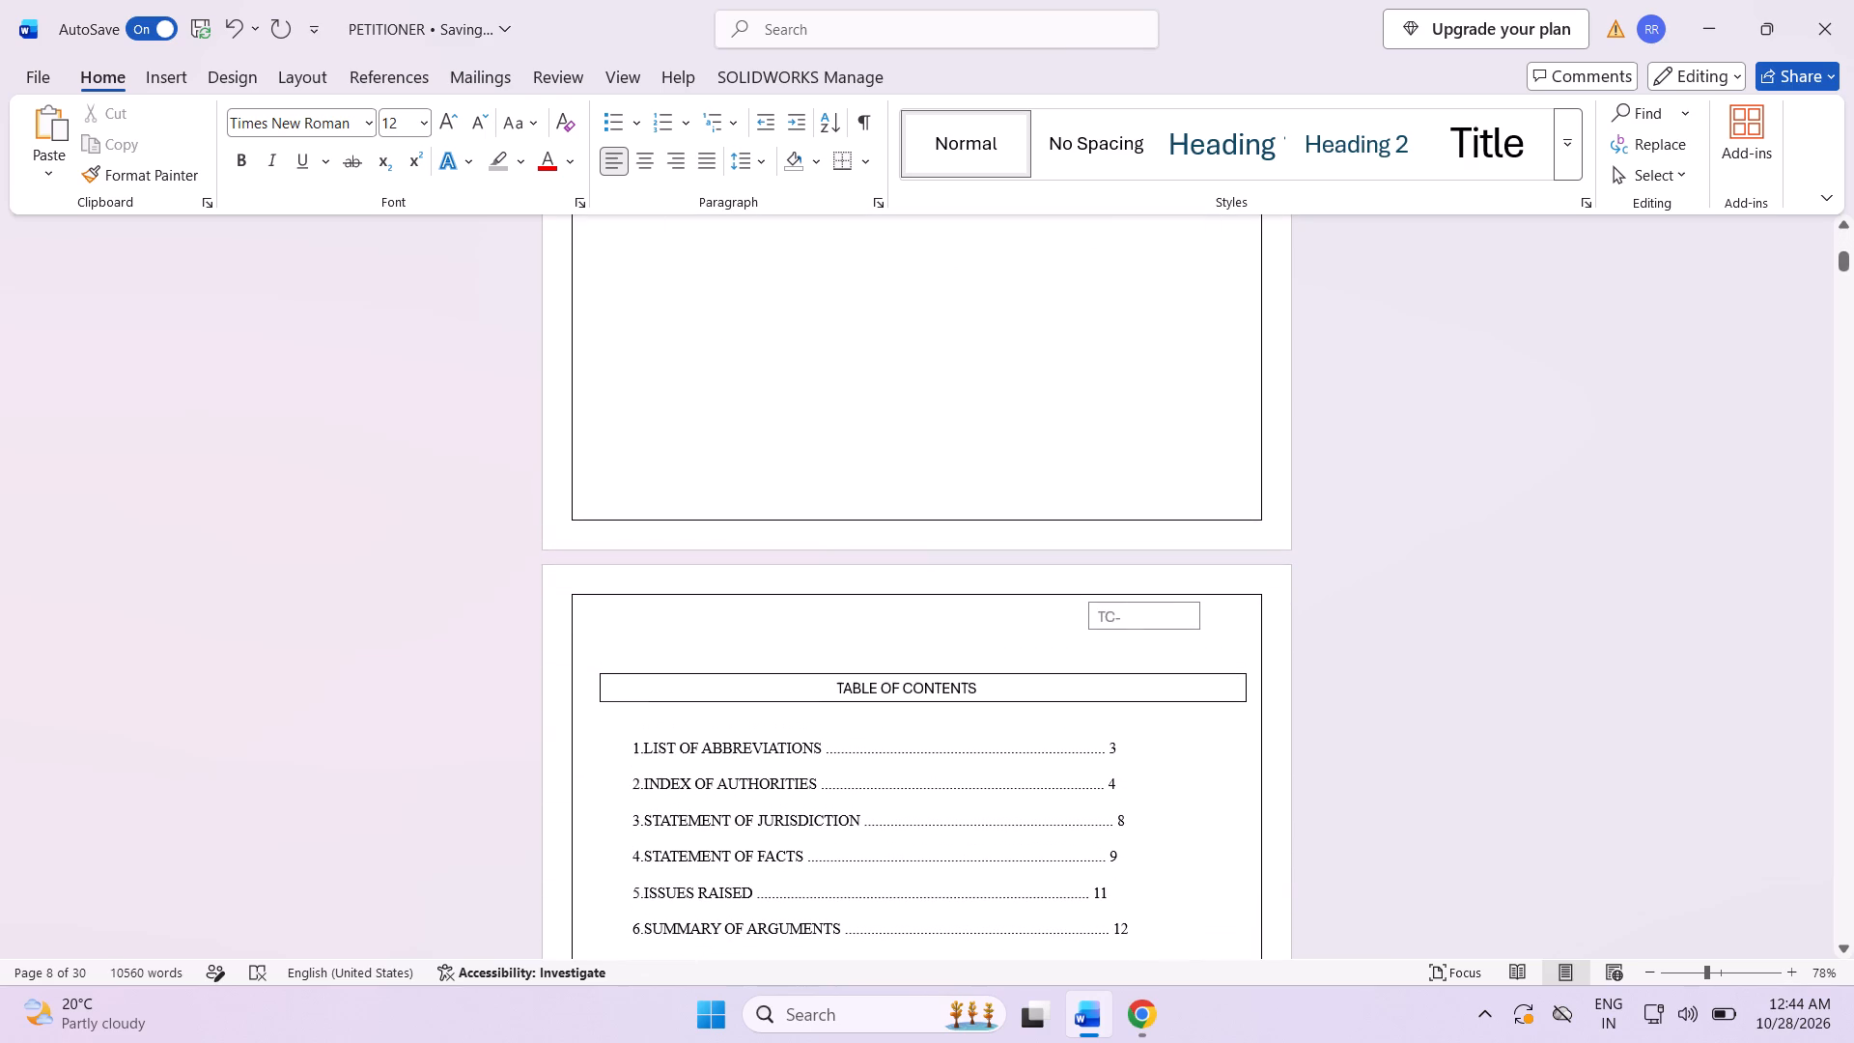
{"action": "scroll", "coordinate": [954, 492], "scroll_direction": "down", "scroll_amount": 7}
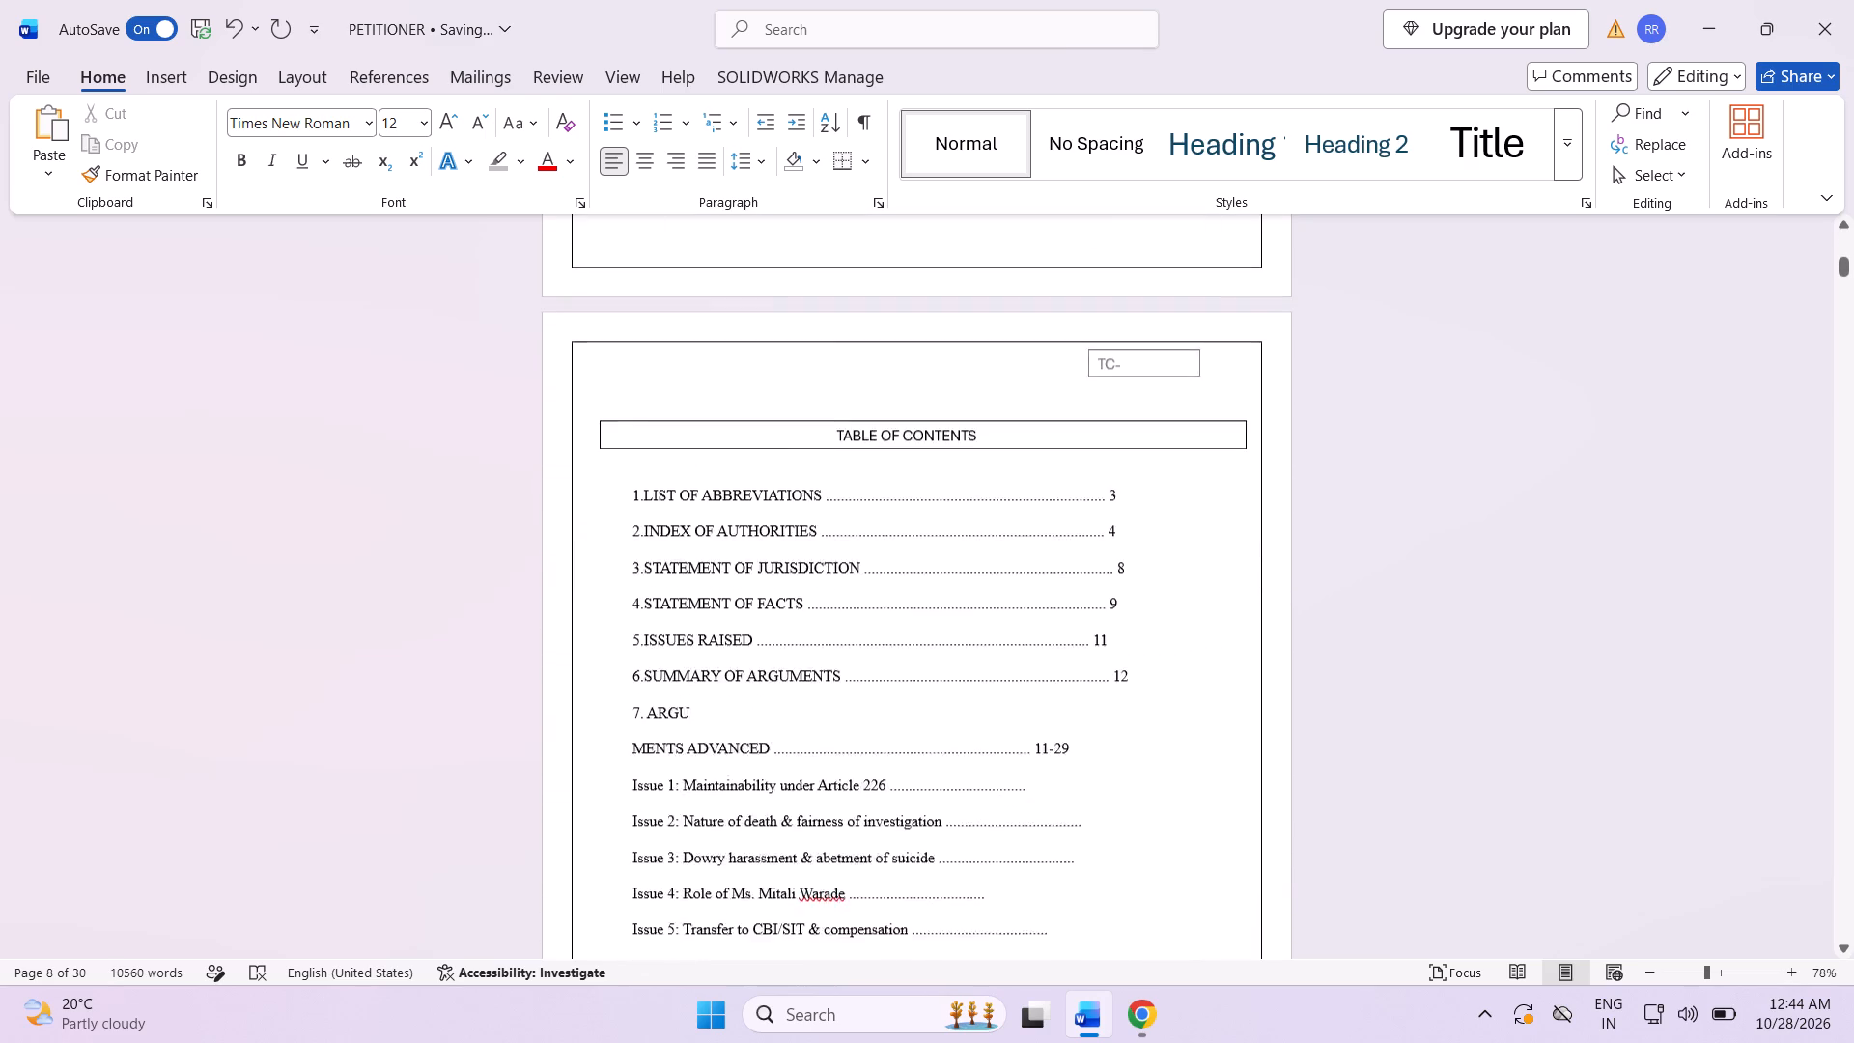
{"action": "scroll", "coordinate": [954, 497], "scroll_direction": "down", "scroll_amount": 16}
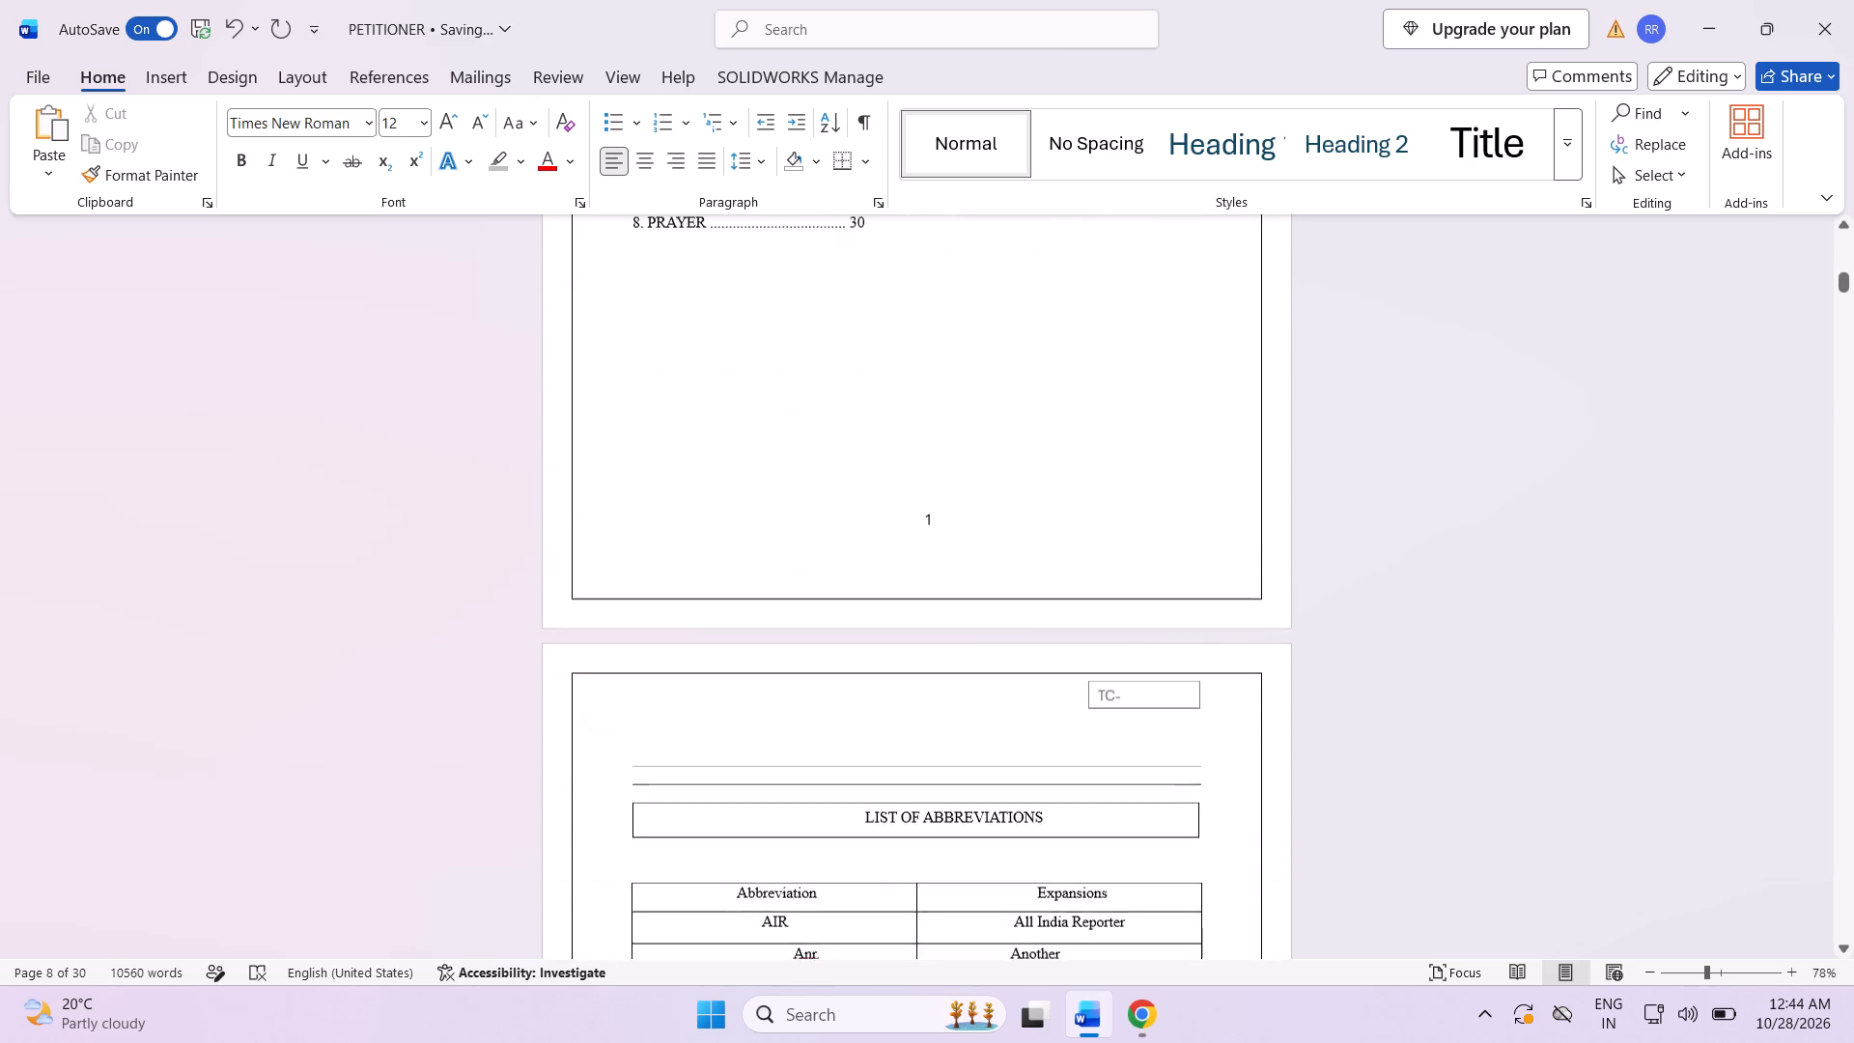
{"action": "scroll", "coordinate": [957, 519], "scroll_direction": "down", "scroll_amount": 1}
{"action": "scroll", "coordinate": [957, 519], "scroll_direction": "up", "scroll_amount": 18}
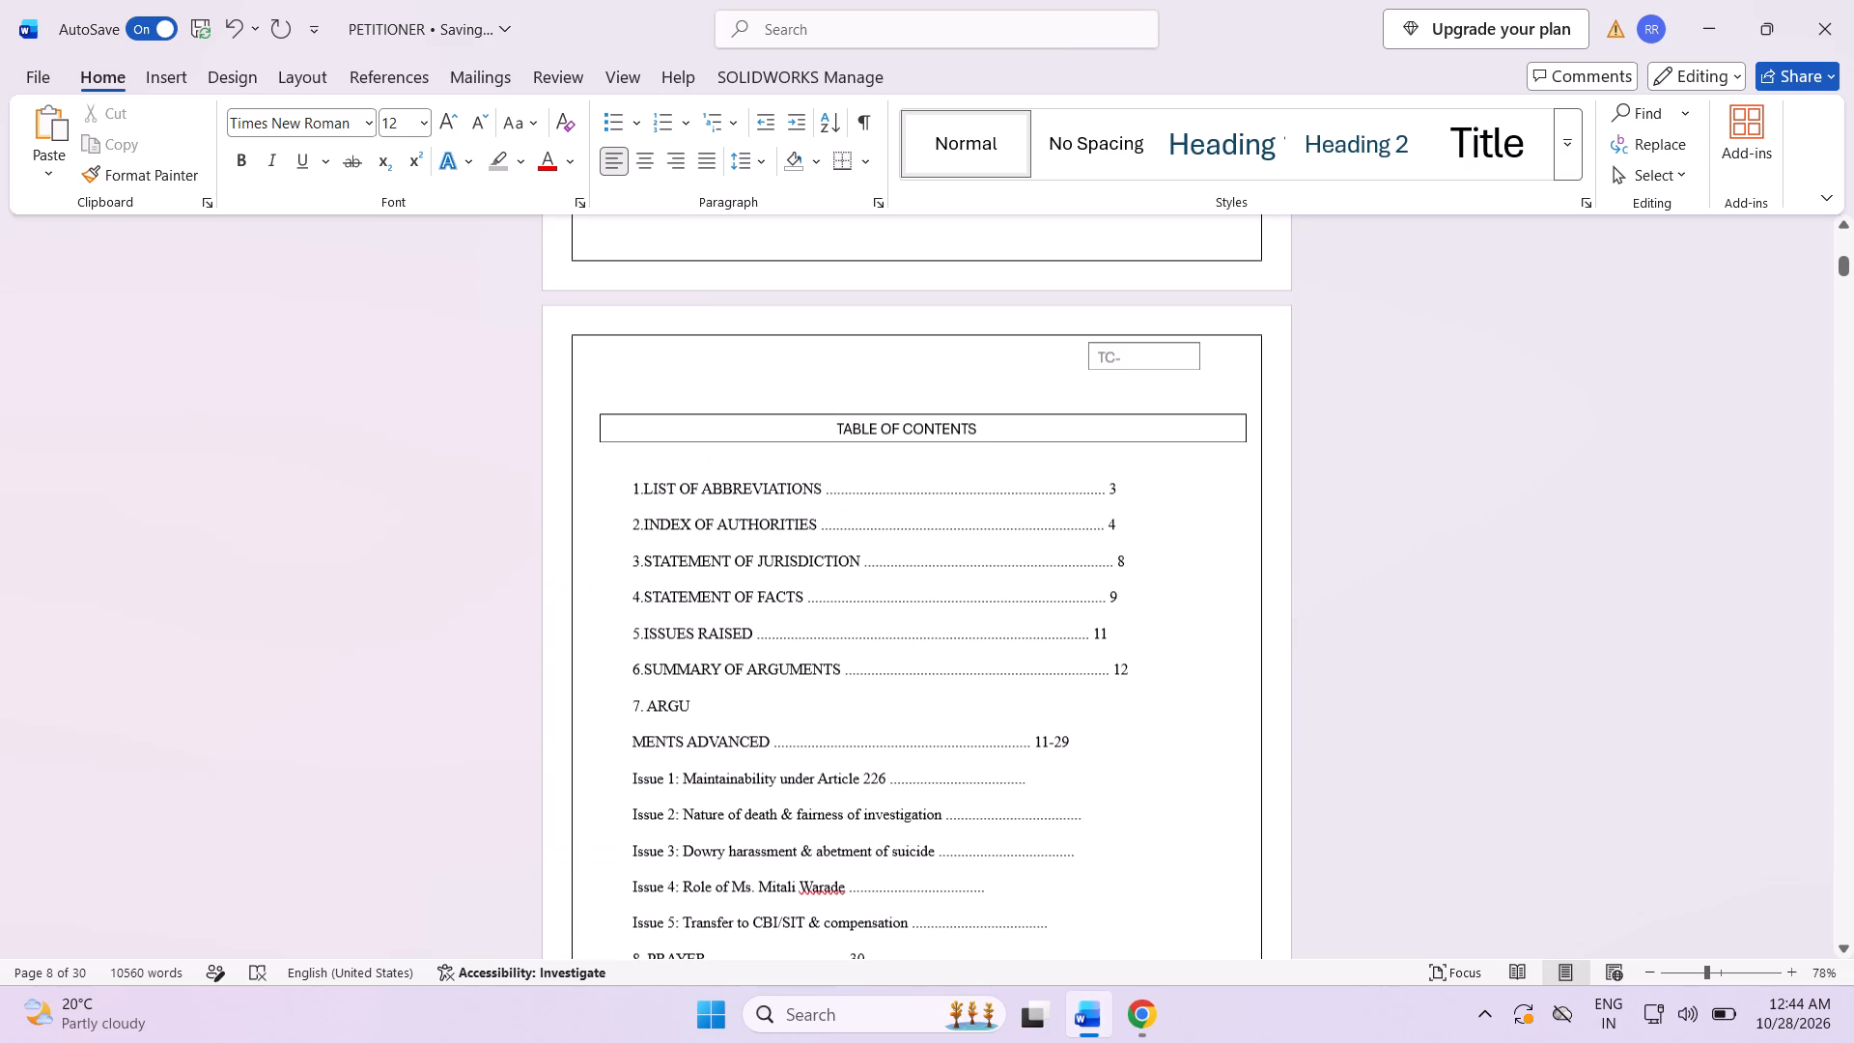
{"action": "scroll", "coordinate": [973, 493], "scroll_direction": "down", "scroll_amount": 11}
{"action": "scroll", "coordinate": [974, 502], "scroll_direction": "up", "scroll_amount": 3}
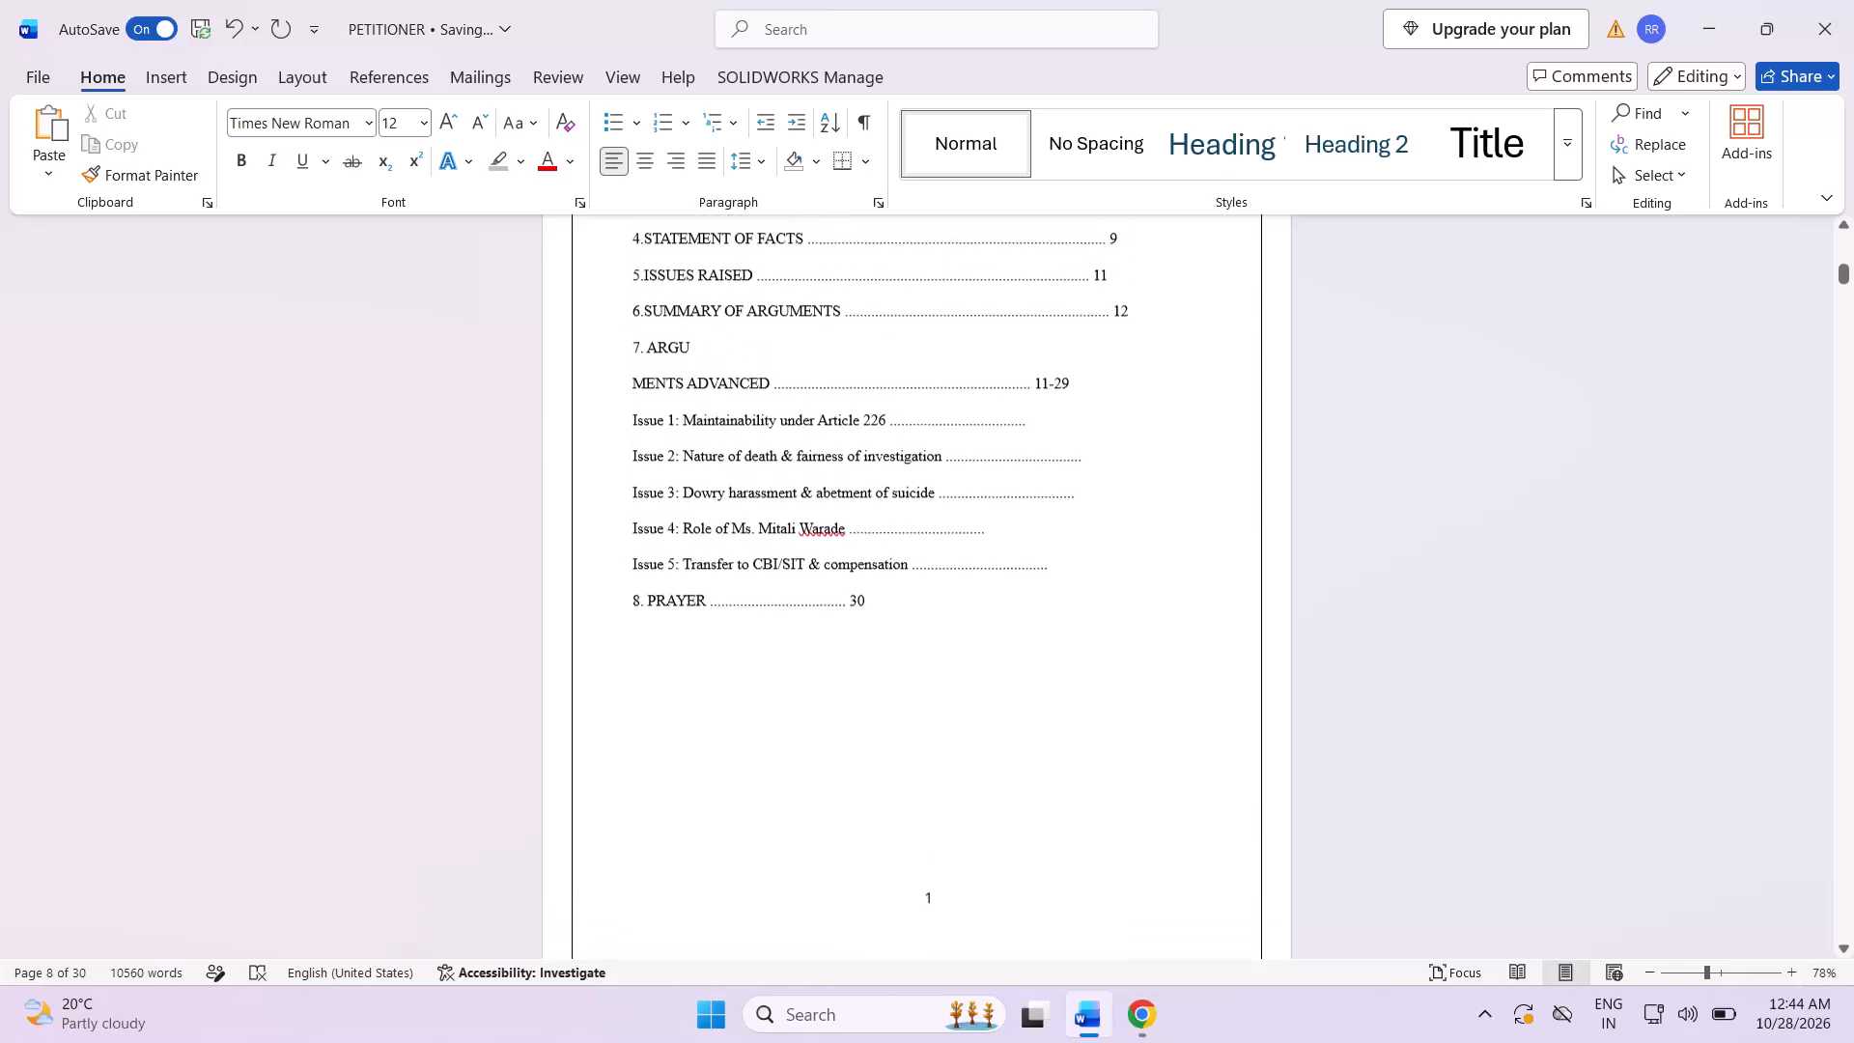
{"action": "scroll", "coordinate": [974, 502], "scroll_direction": "up", "scroll_amount": 11}
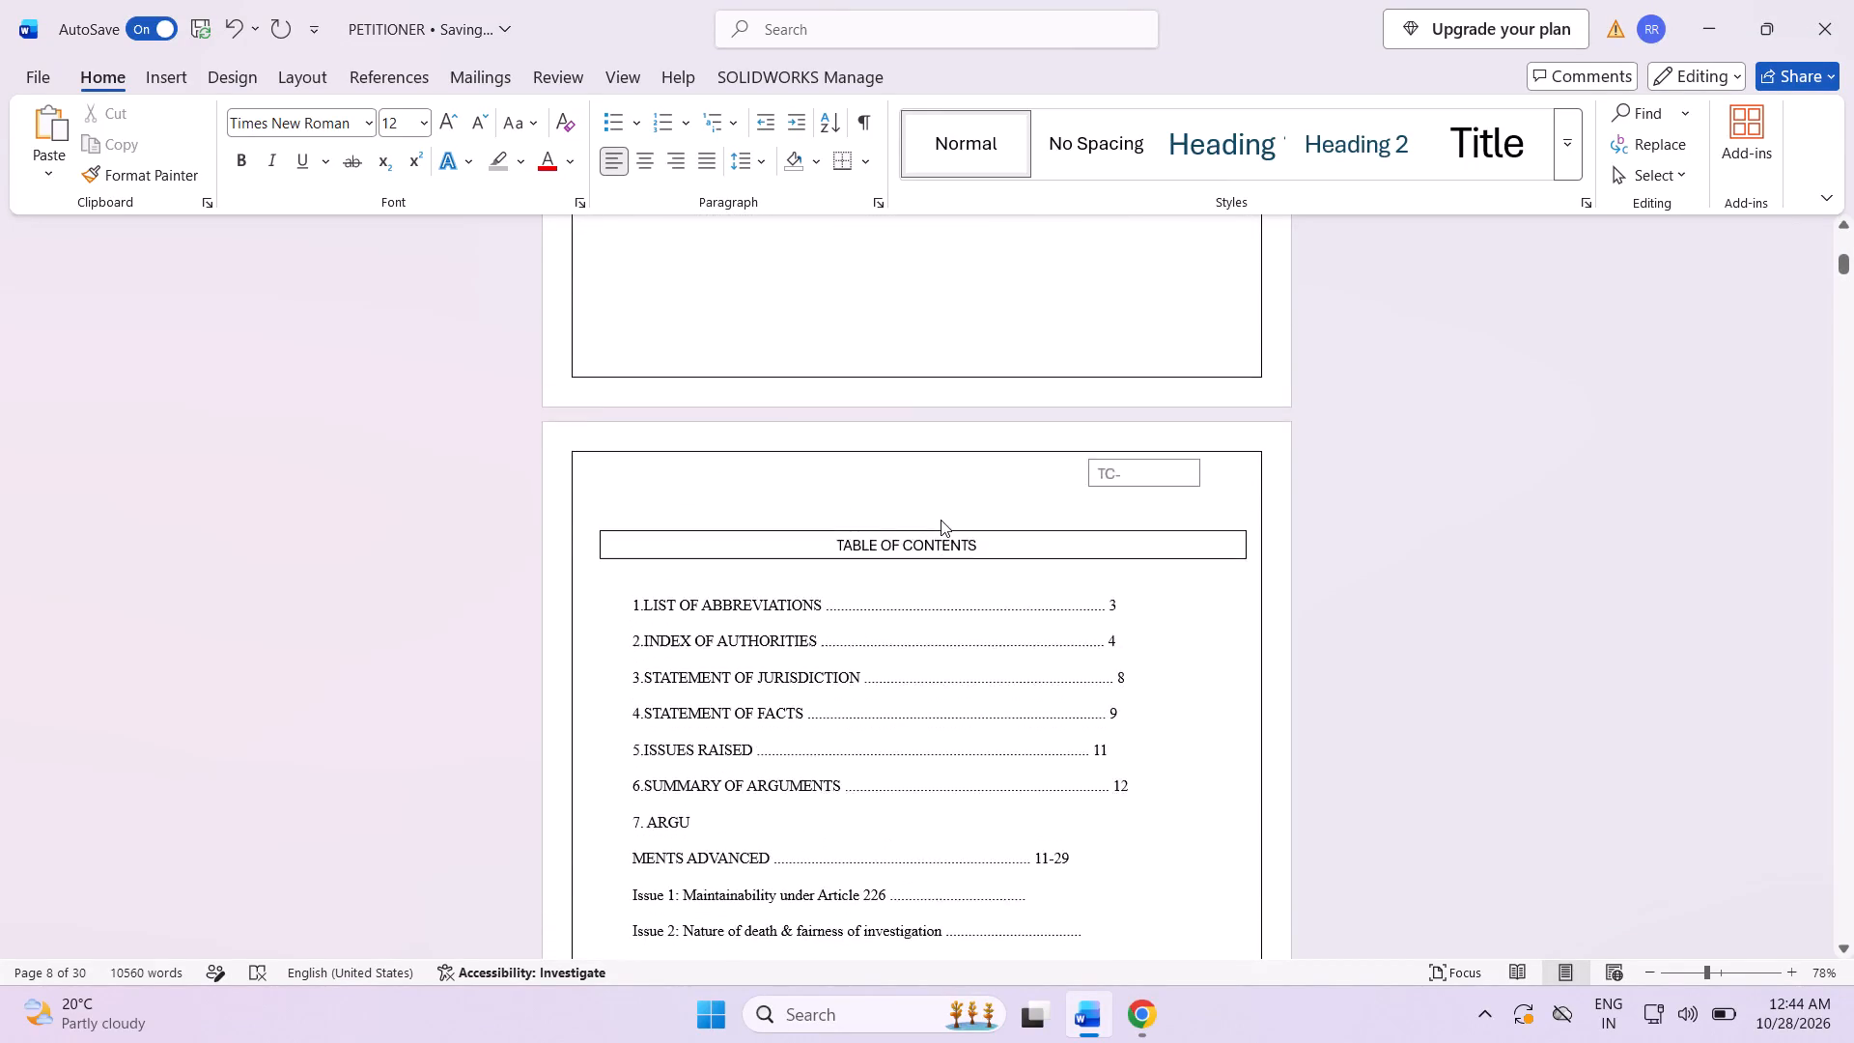
{"action": "scroll", "coordinate": [941, 520], "scroll_direction": "up", "scroll_amount": 10}
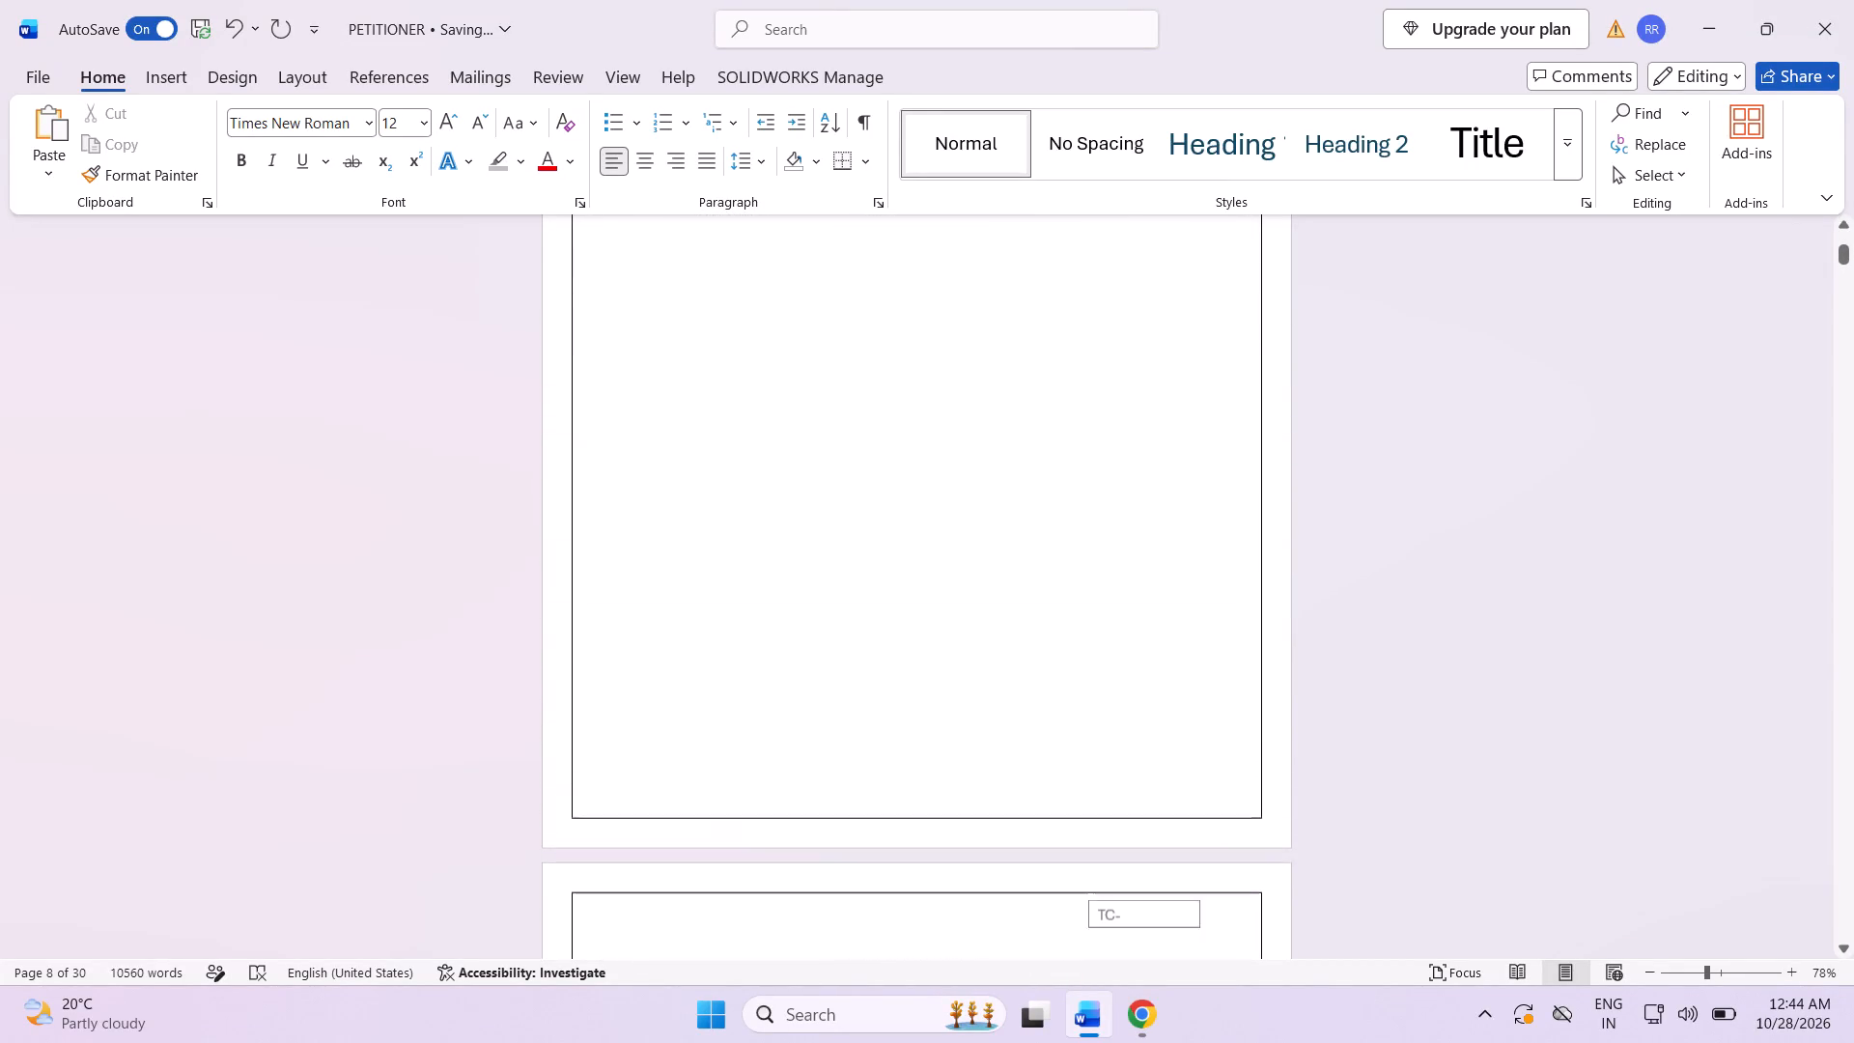
{"action": "scroll", "coordinate": [941, 520], "scroll_direction": "up", "scroll_amount": 12}
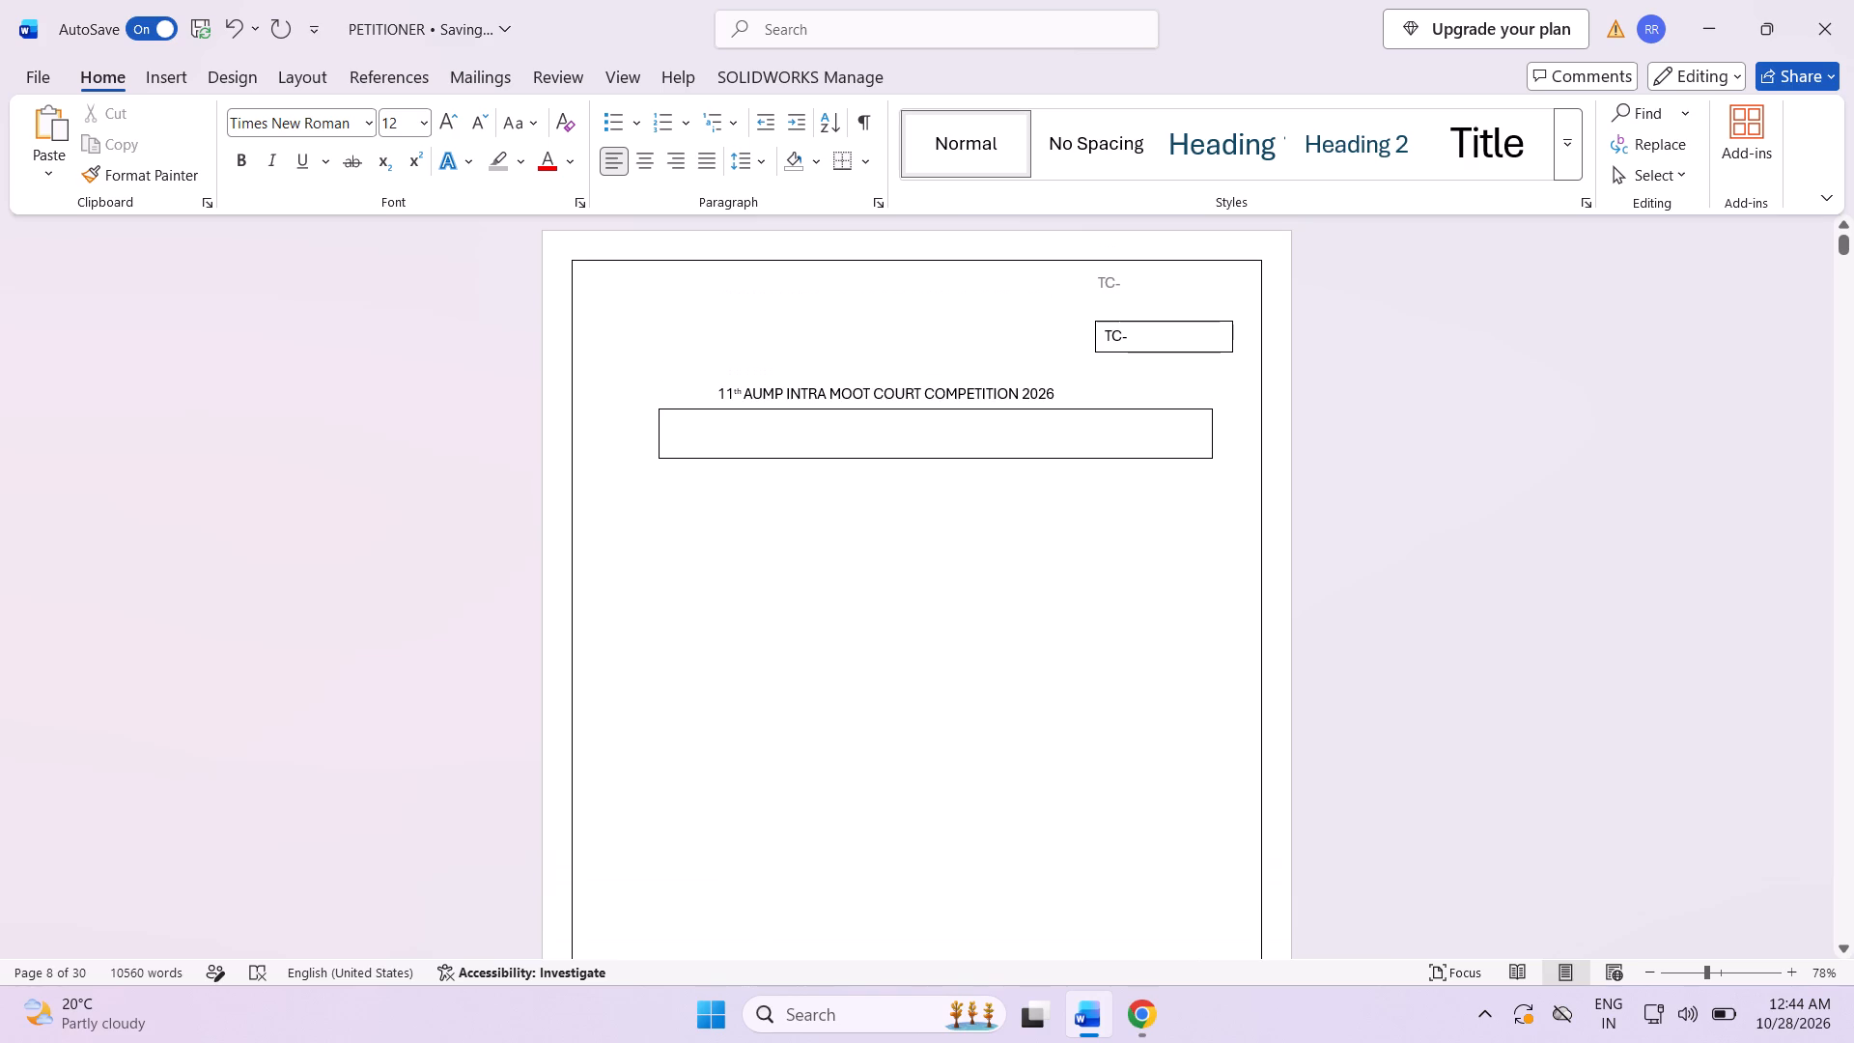
Change the page number at the foot of the Table of Contents page to 2.
{"action": "scroll", "coordinate": [1002, 690], "scroll_direction": "down", "scroll_amount": 10}
{"action": "scroll", "coordinate": [927, 659], "scroll_direction": "down", "scroll_amount": 4}
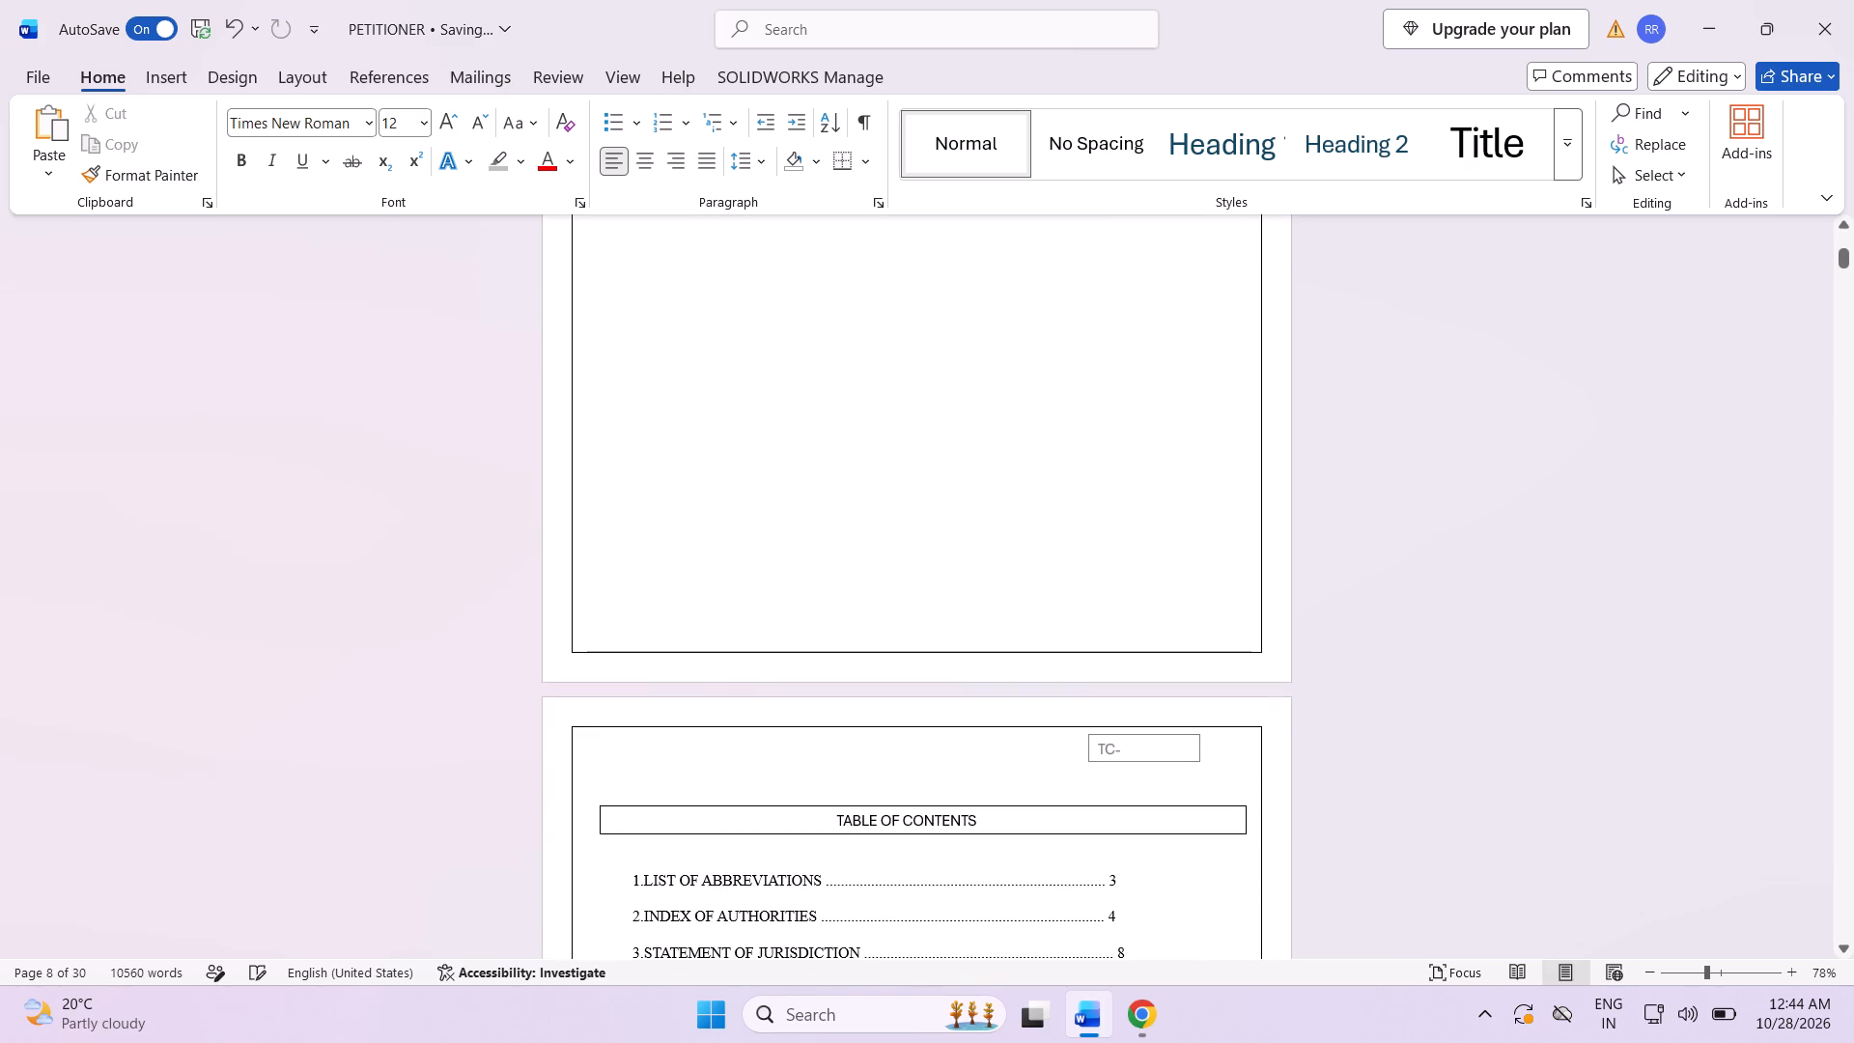
{"action": "scroll", "coordinate": [923, 598], "scroll_direction": "down", "scroll_amount": 19}
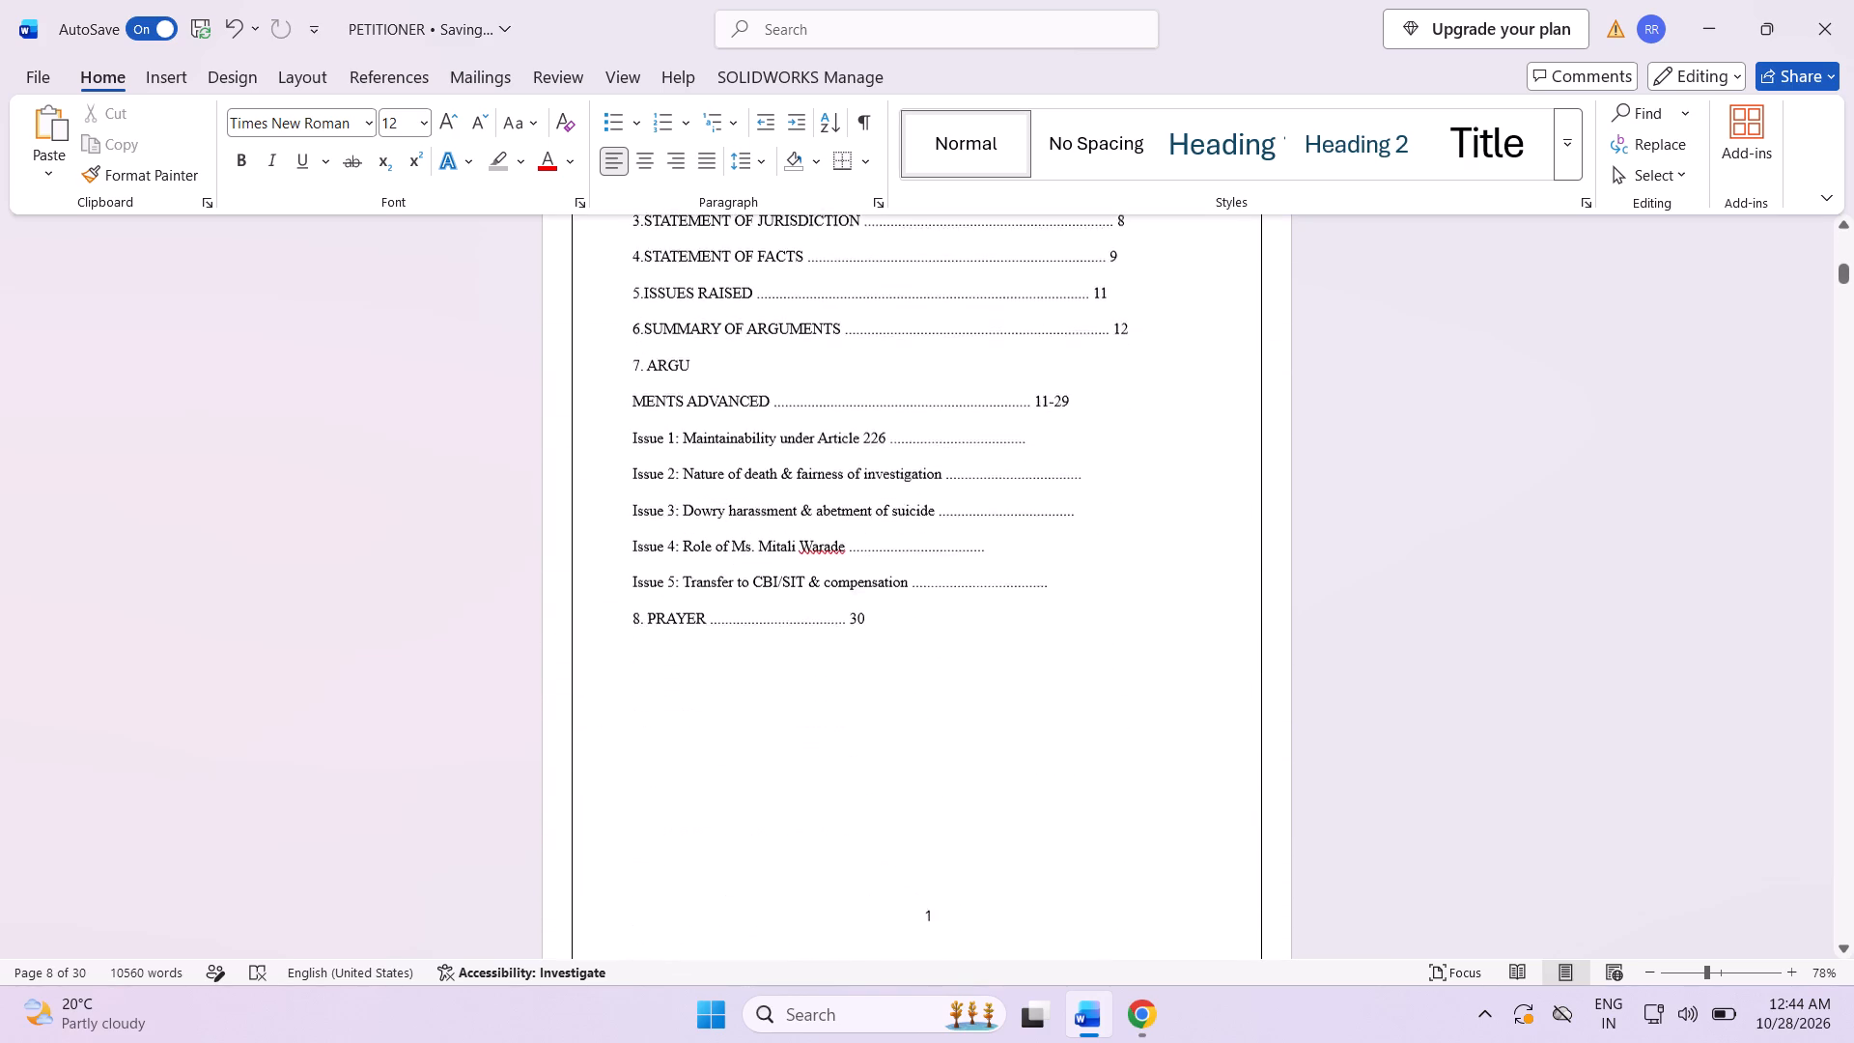
{"action": "scroll", "coordinate": [927, 634], "scroll_direction": "down", "scroll_amount": 4}
{"action": "left_click", "coordinate": [937, 647]}
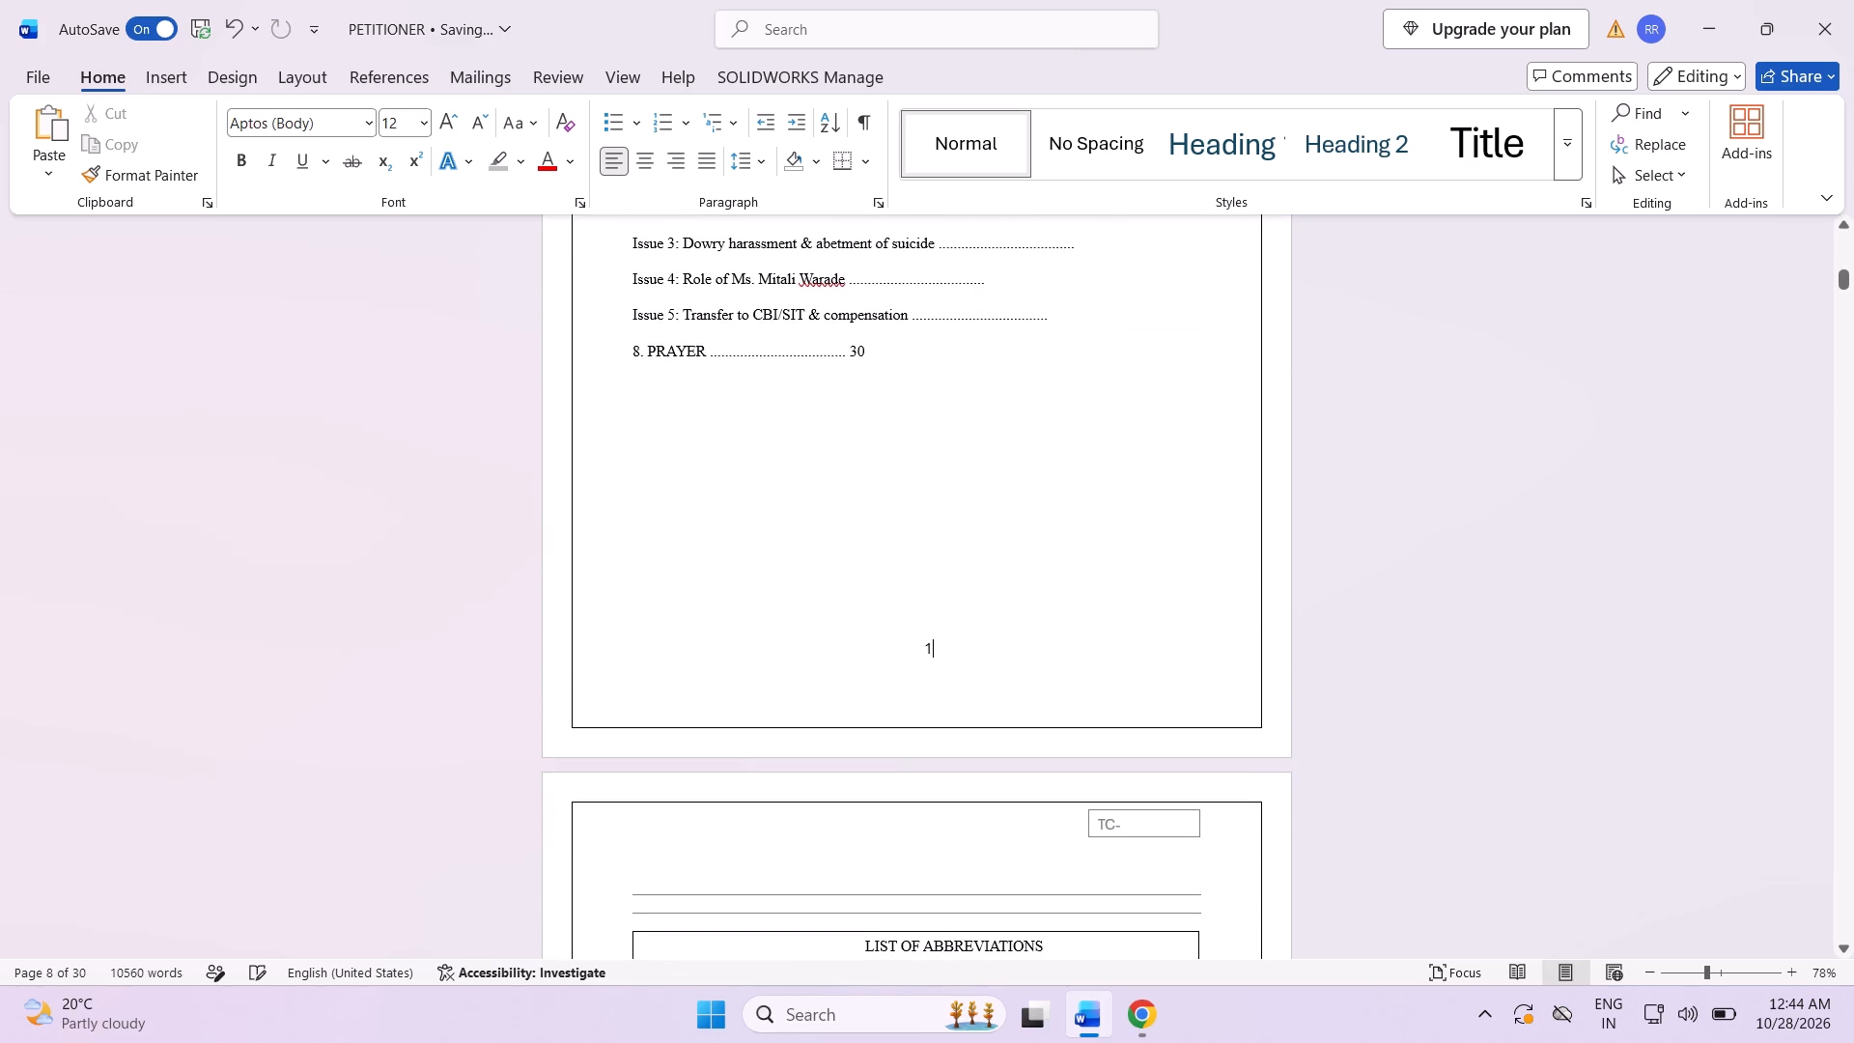
{"action": "key", "text": "BackSpace"}
{"action": "key", "text": "2"}
Change the page number below the List of Abbreviations table to 3.
{"action": "scroll", "coordinate": [1054, 396], "scroll_direction": "down", "scroll_amount": 15}
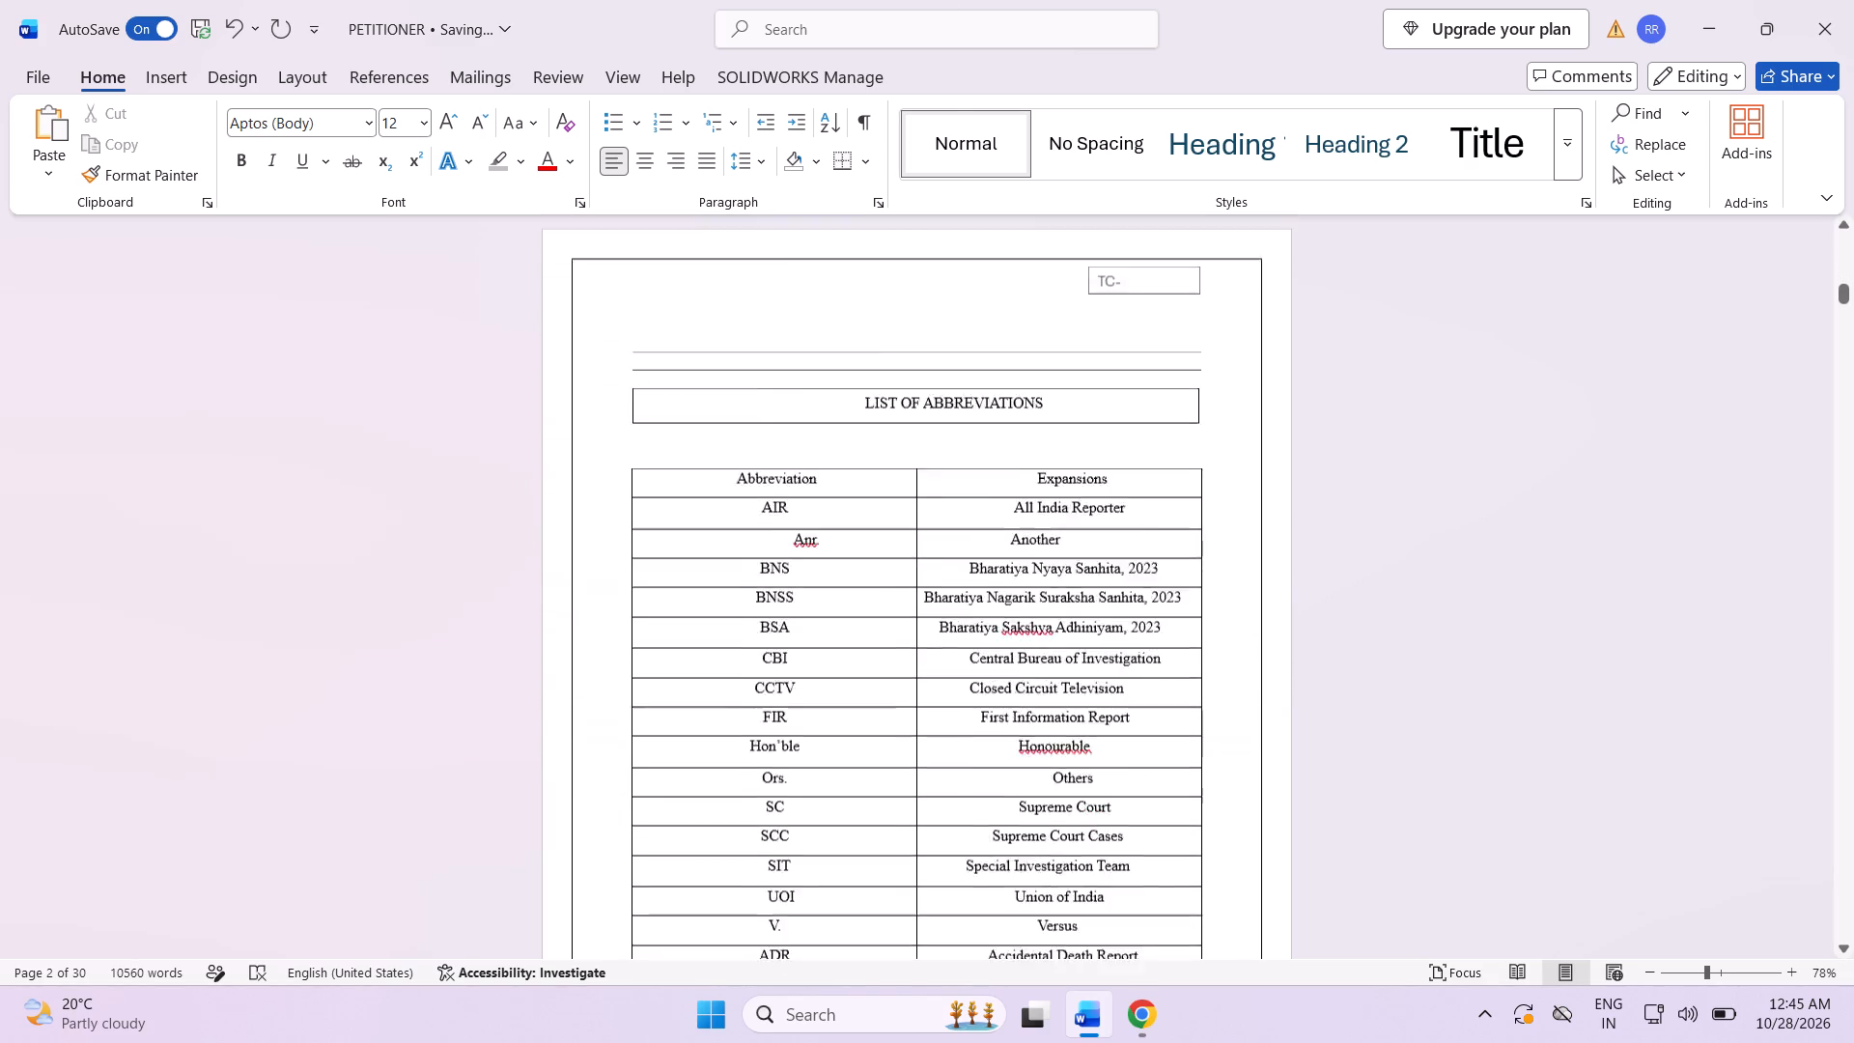
{"action": "scroll", "coordinate": [1066, 372], "scroll_direction": "down", "scroll_amount": 14}
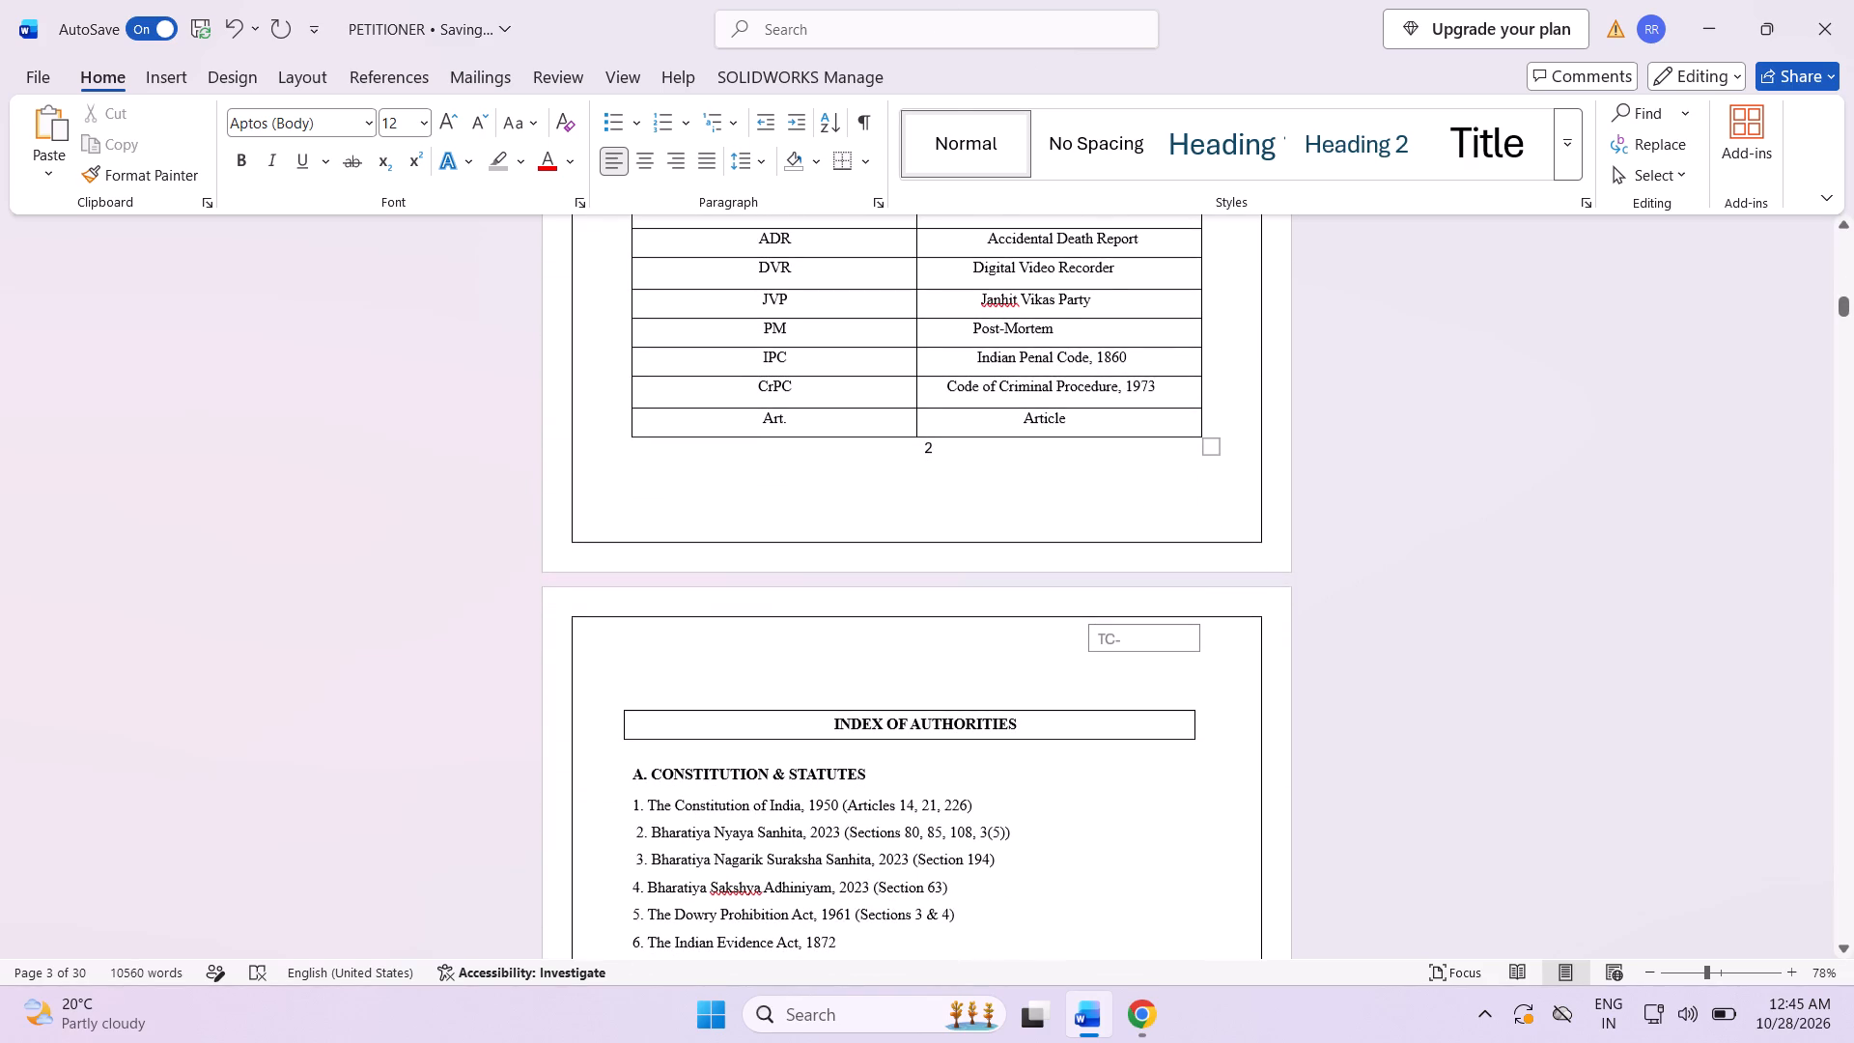
{"action": "left_click", "coordinate": [936, 450]}
{"action": "key", "text": "BackSpace"}
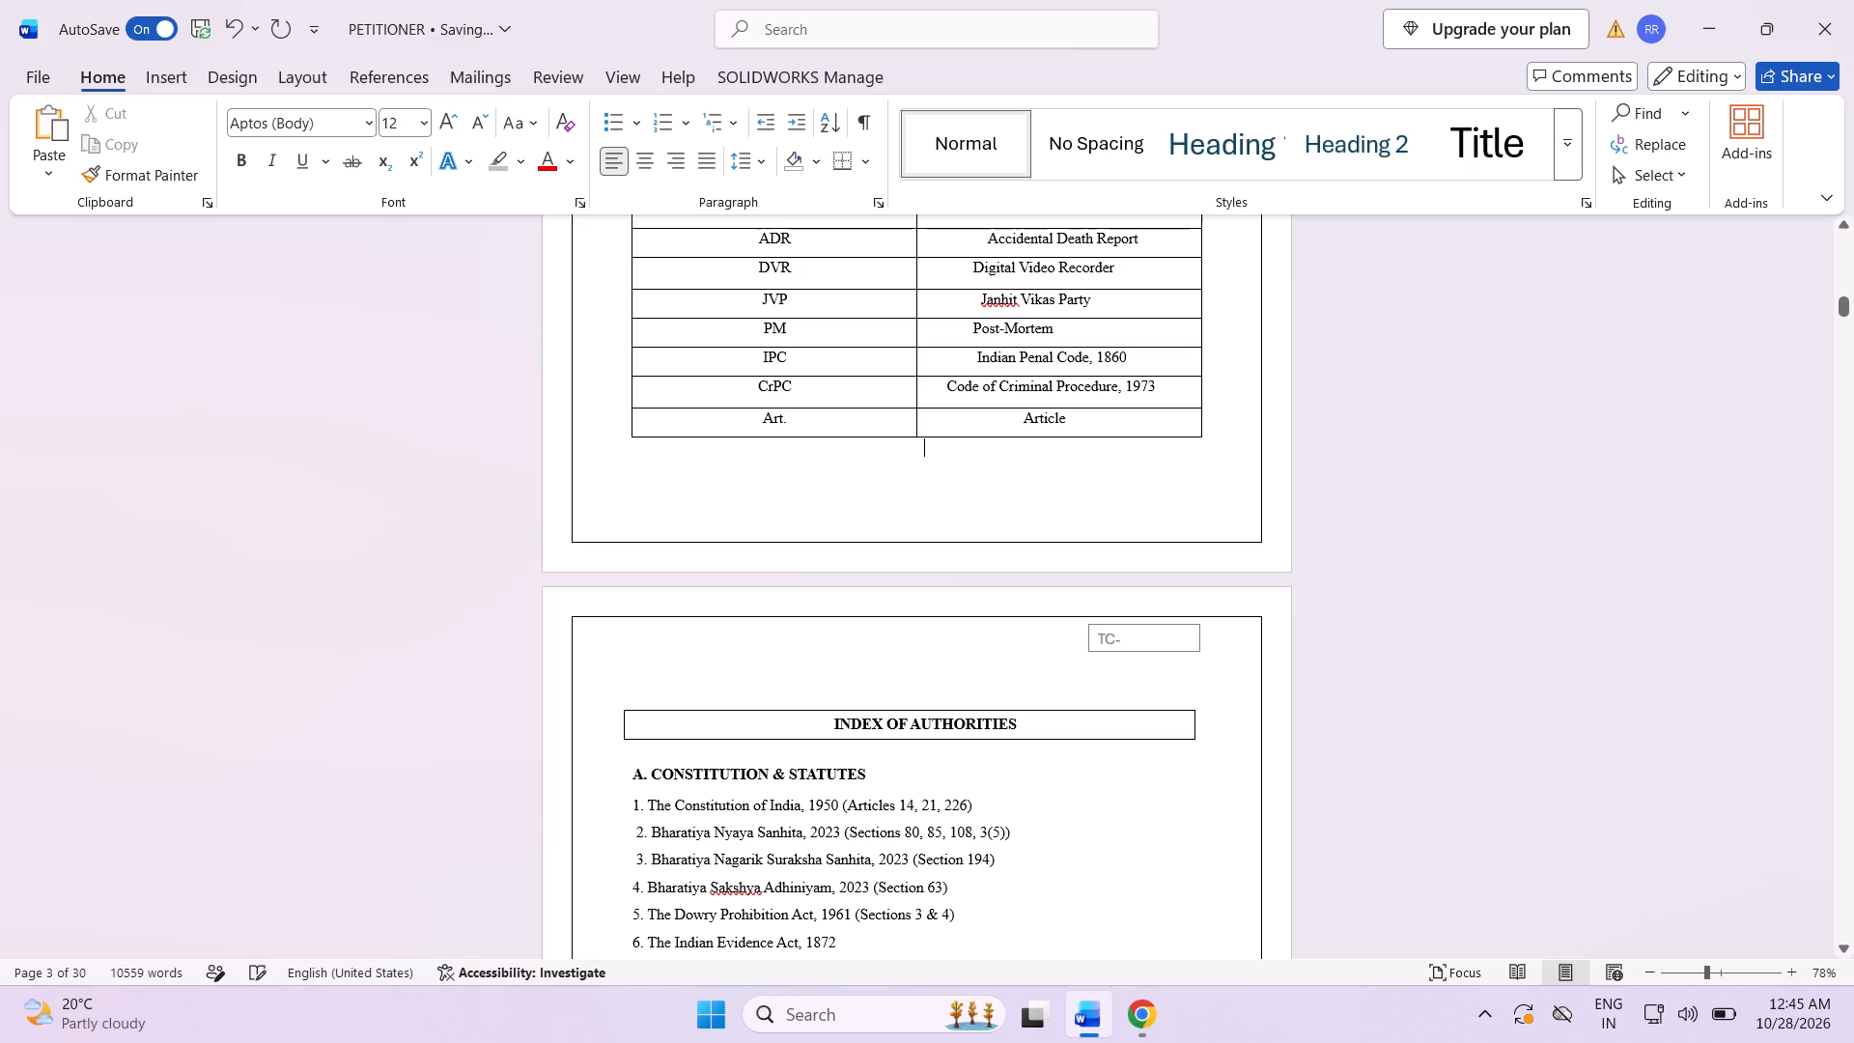
{"action": "key", "text": "3"}
Change the page number at the foot of the Index of Authorities, below the online resources, to 5.
{"action": "scroll", "coordinate": [938, 452], "scroll_direction": "down", "scroll_amount": 17}
{"action": "scroll", "coordinate": [946, 454], "scroll_direction": "down", "scroll_amount": 9}
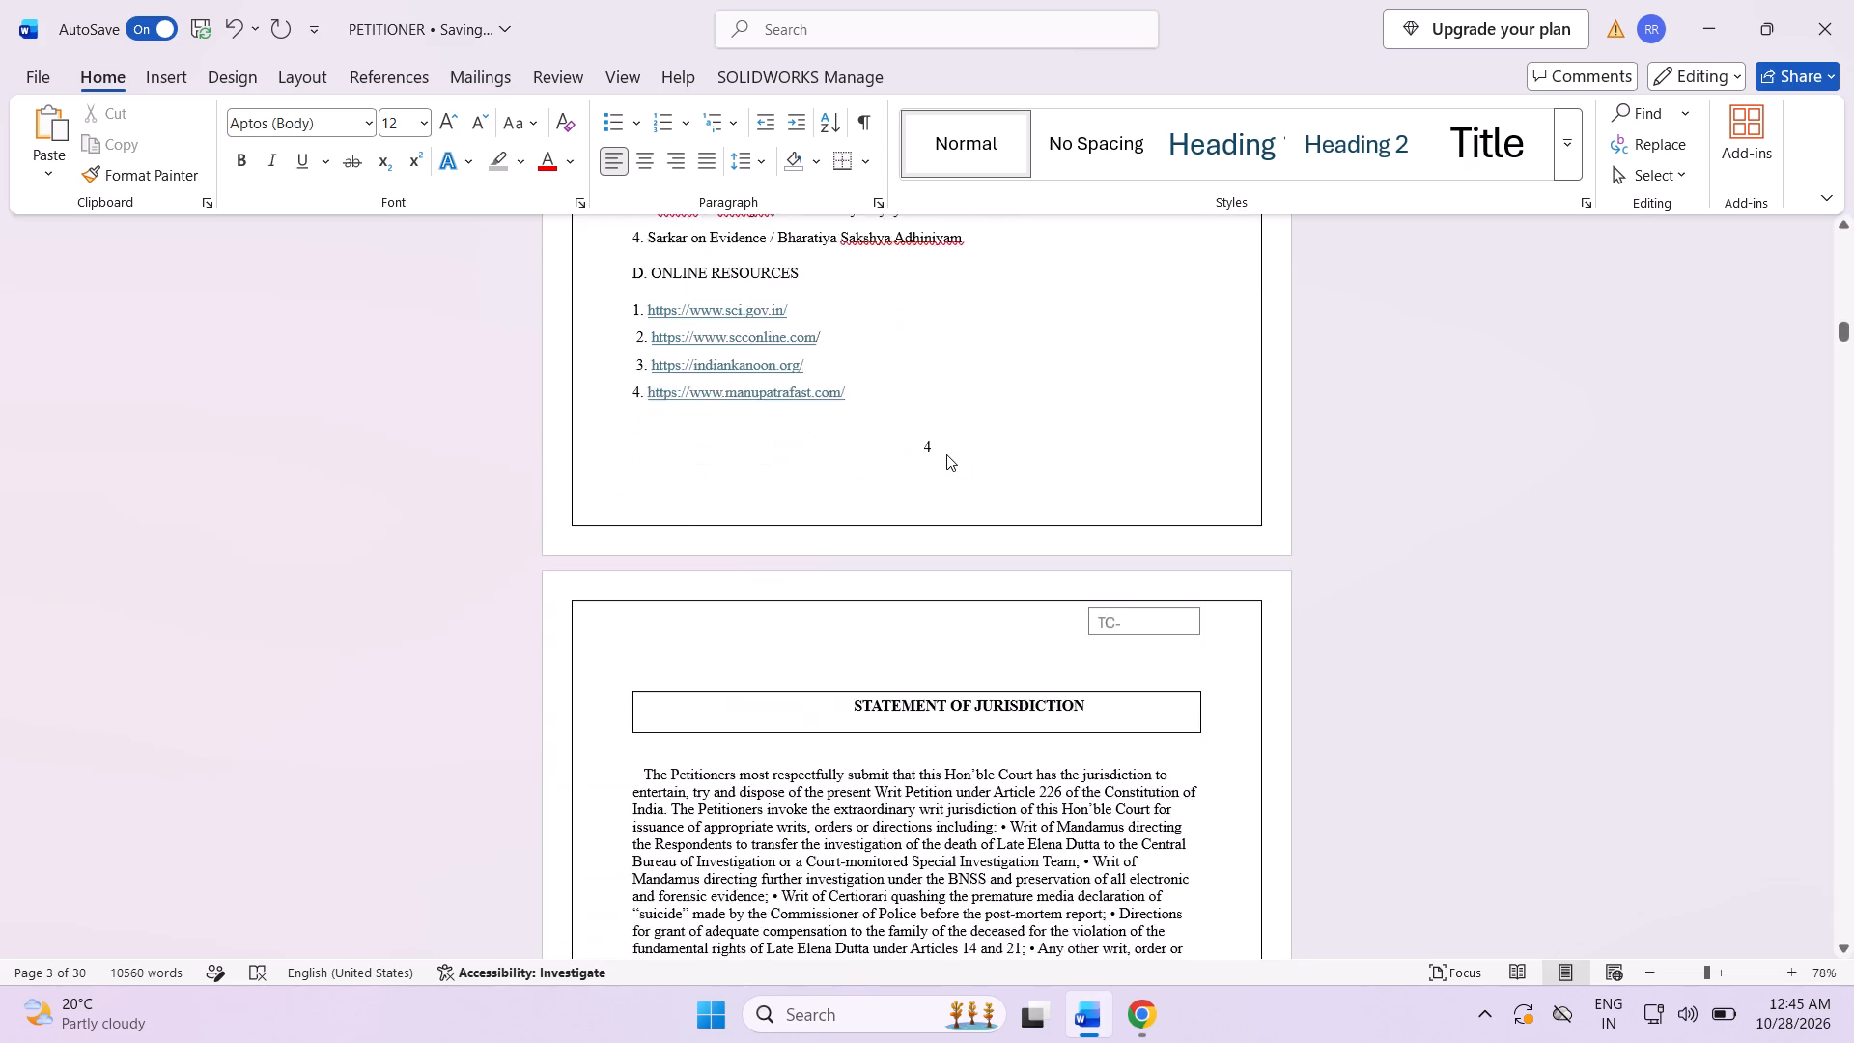
{"action": "left_click", "coordinate": [934, 408]}
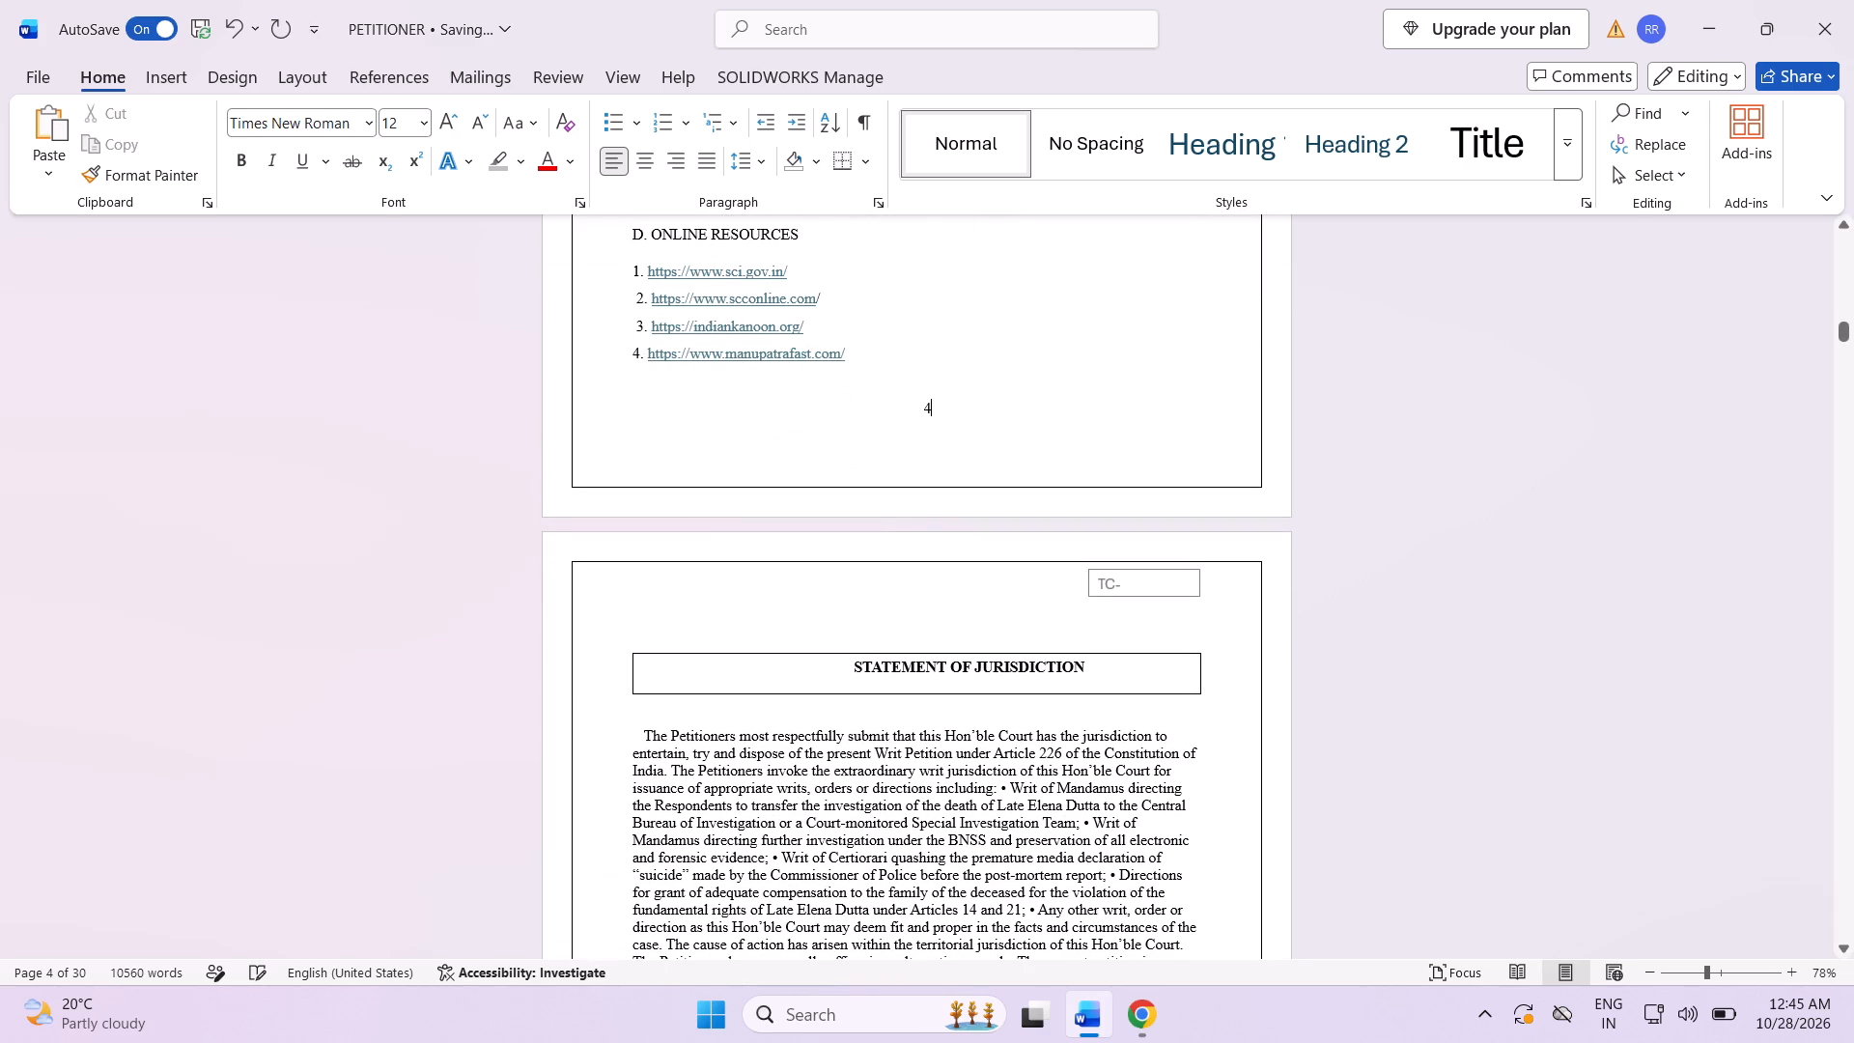
{"action": "key", "text": "BackSpace"}
{"action": "key", "text": "5"}
Change the page number at the foot of the Statement of Jurisdiction page to 6.
{"action": "scroll", "coordinate": [934, 434], "scroll_direction": "down", "scroll_amount": 20}
{"action": "scroll", "coordinate": [934, 429], "scroll_direction": "down", "scroll_amount": 6}
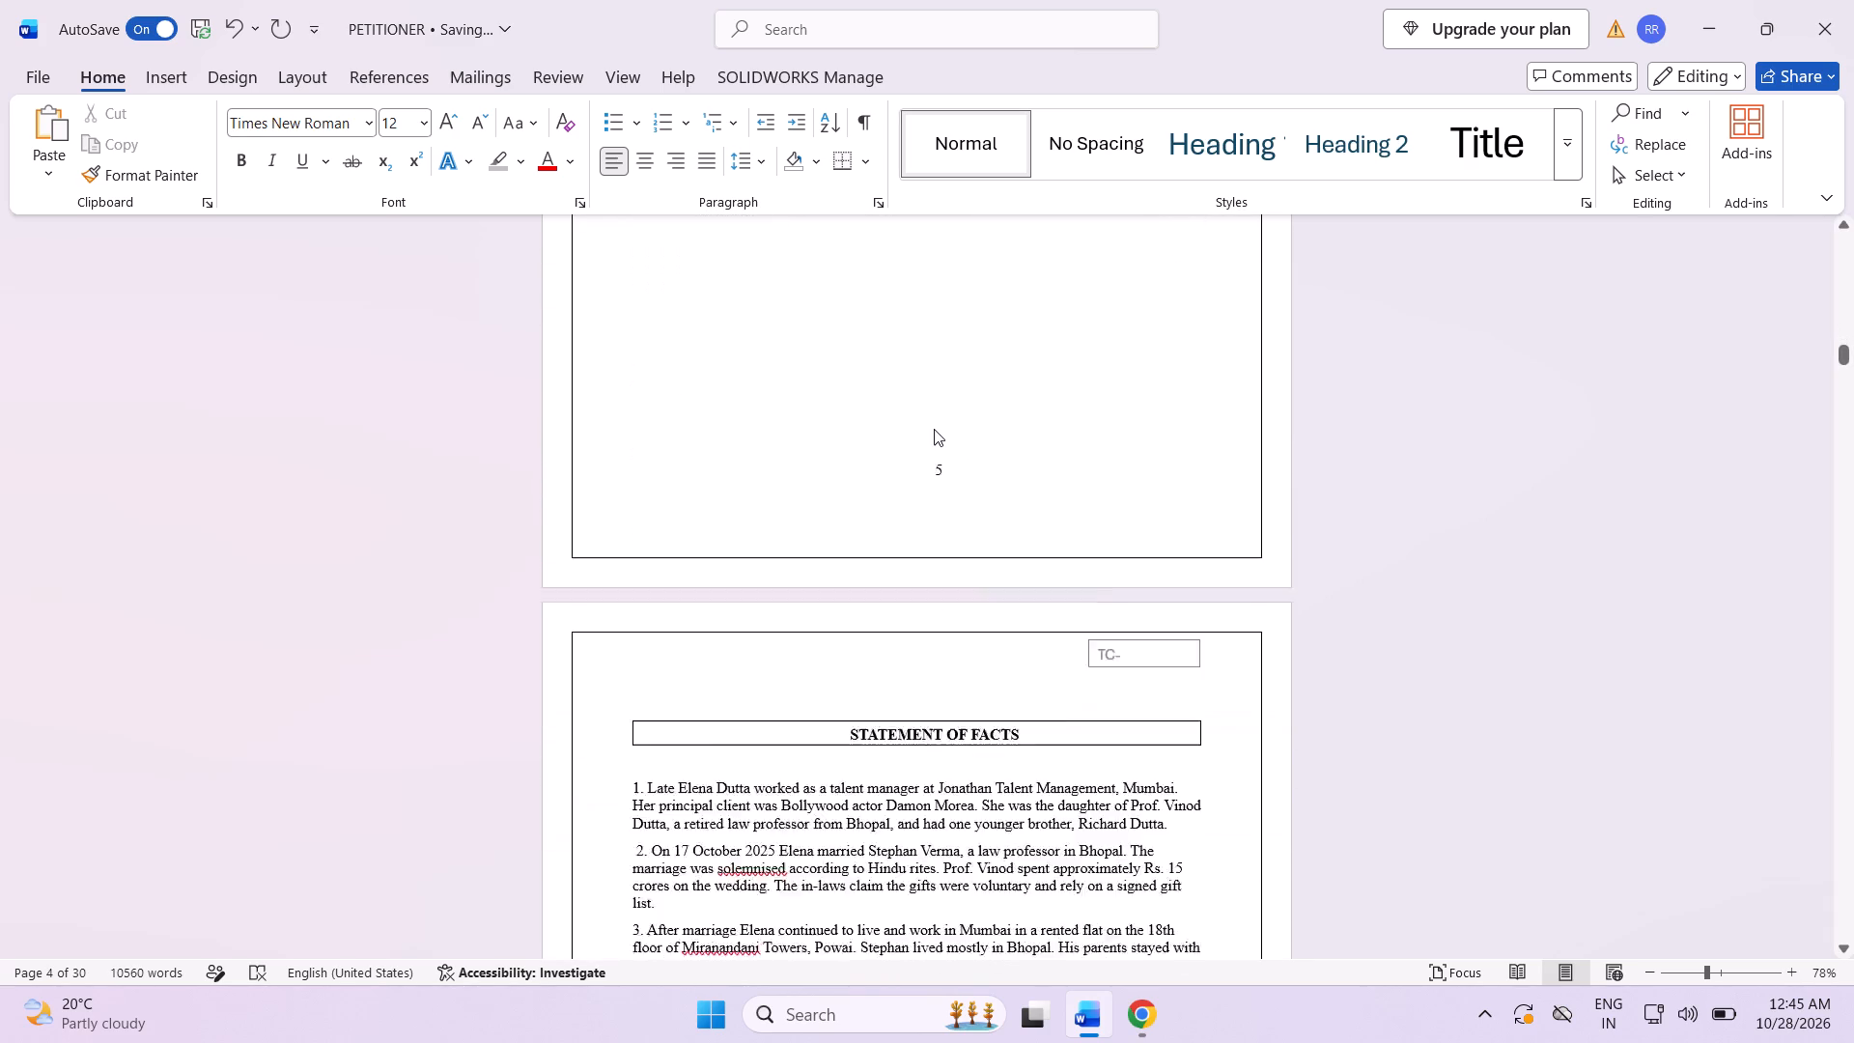
{"action": "left_click", "coordinate": [943, 337]}
{"action": "key", "text": "BackSpace"}
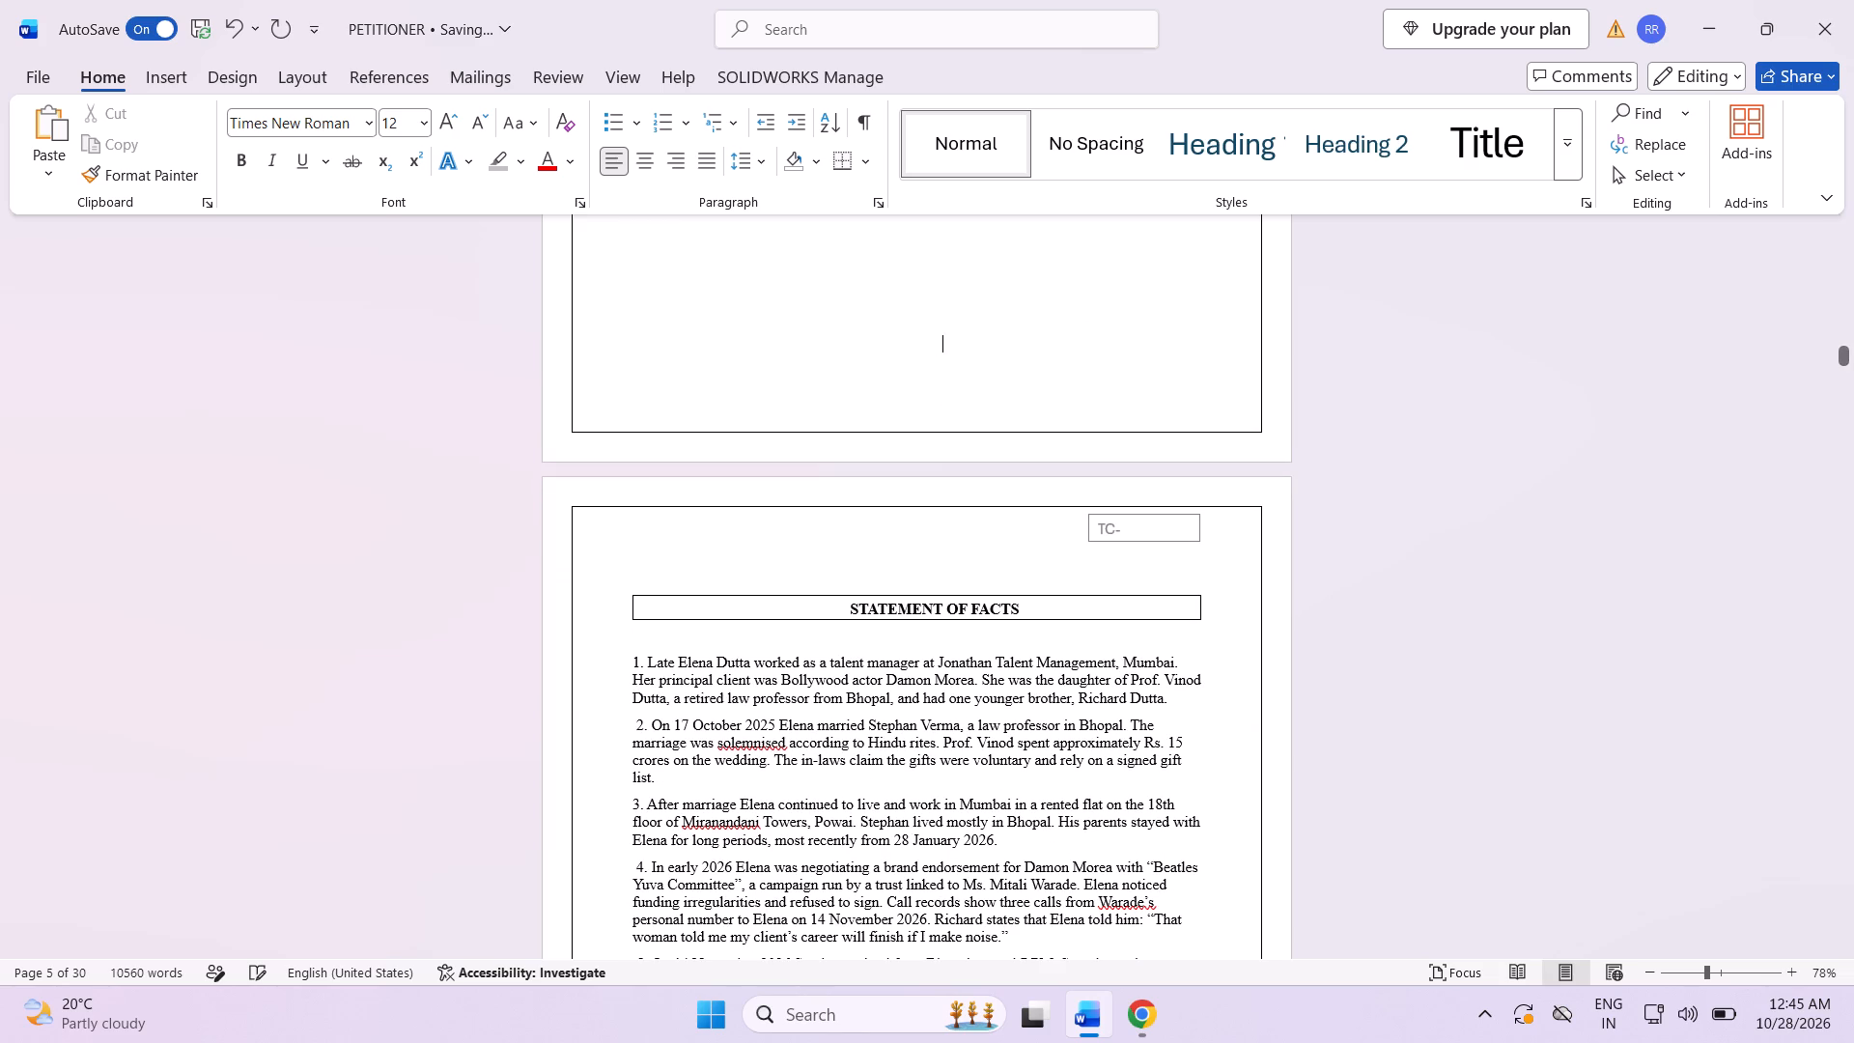
{"action": "key", "text": "6"}
Change the page number below fact 10 of the Statement of Facts to 7.
{"action": "scroll", "coordinate": [962, 411], "scroll_direction": "down", "scroll_amount": 20}
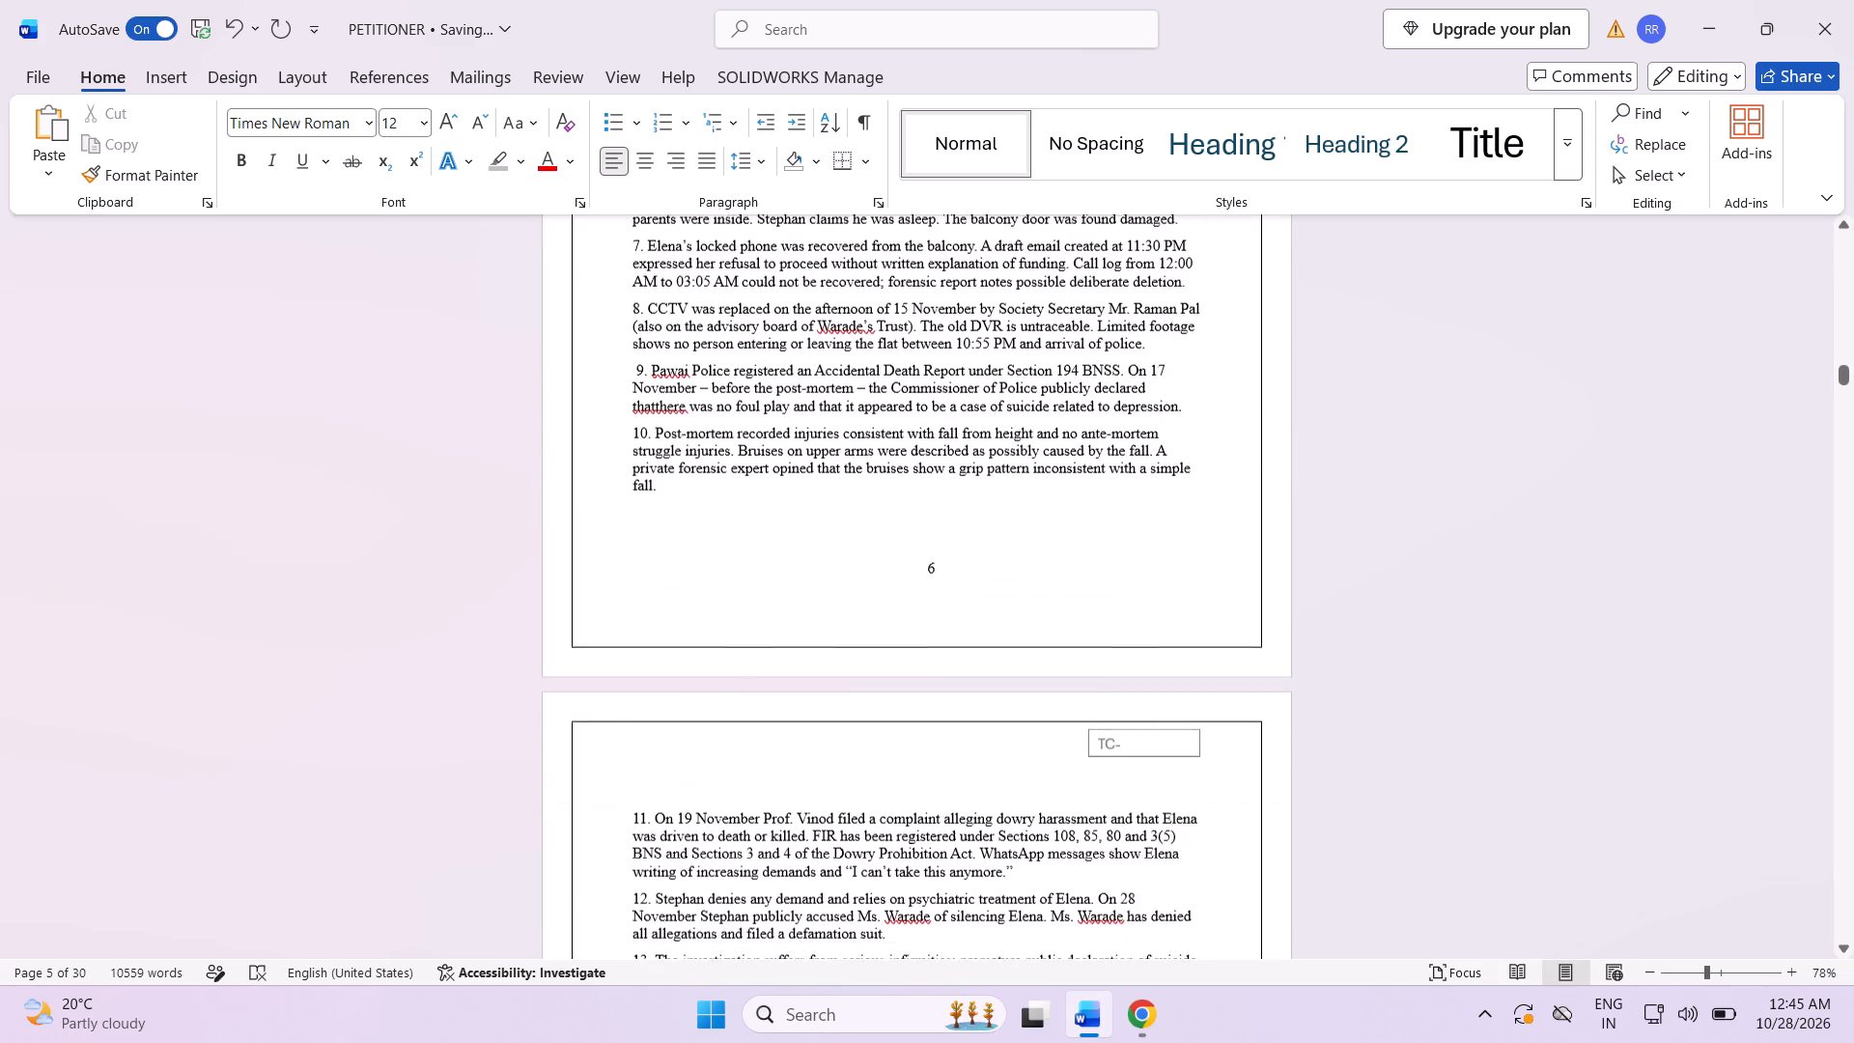
{"action": "scroll", "coordinate": [951, 460], "scroll_direction": "down", "scroll_amount": 3}
{"action": "left_click", "coordinate": [941, 436]}
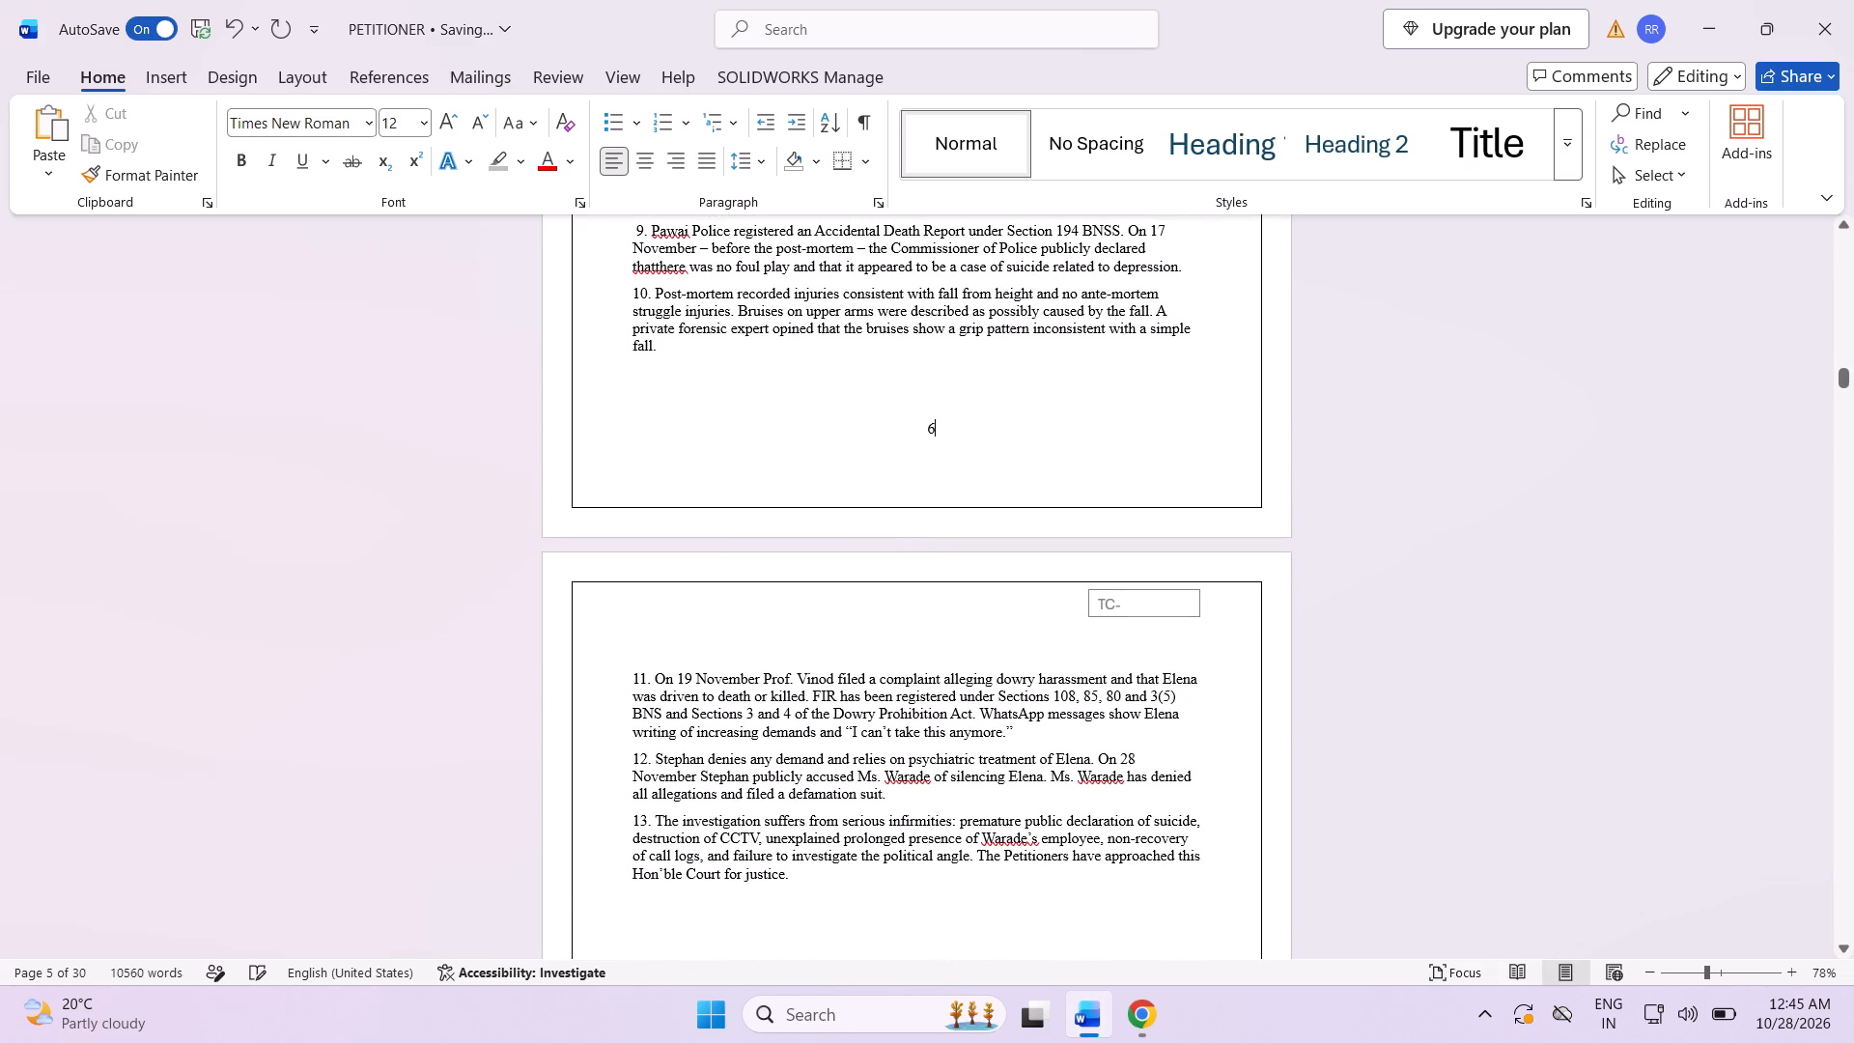
{"action": "key", "text": "BackSpace"}
{"action": "key", "text": "7"}
Change the page number at the foot of the page ending with fact 13 of the Statement of Facts to 8.
{"action": "scroll", "coordinate": [941, 465], "scroll_direction": "down", "scroll_amount": 20}
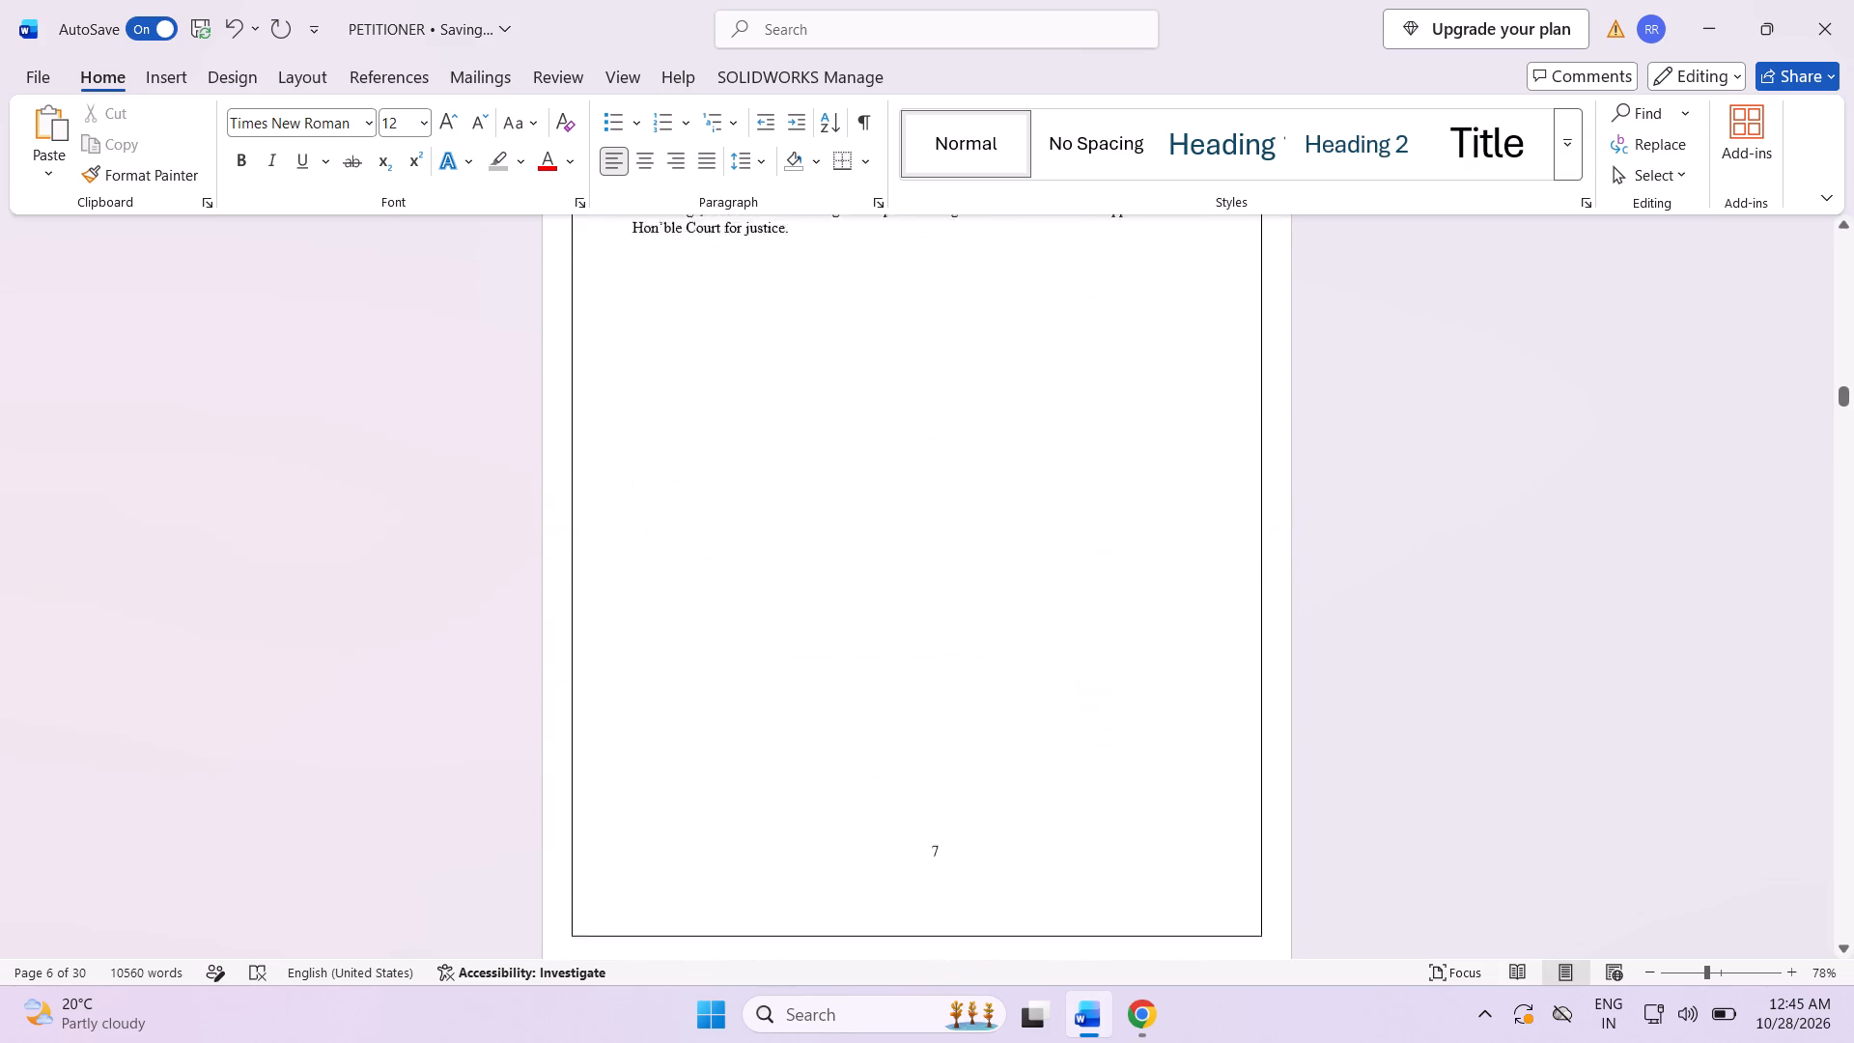
{"action": "scroll", "coordinate": [935, 439], "scroll_direction": "down", "scroll_amount": 2}
{"action": "left_click", "coordinate": [940, 539]}
{"action": "key", "text": "BackSpace"}
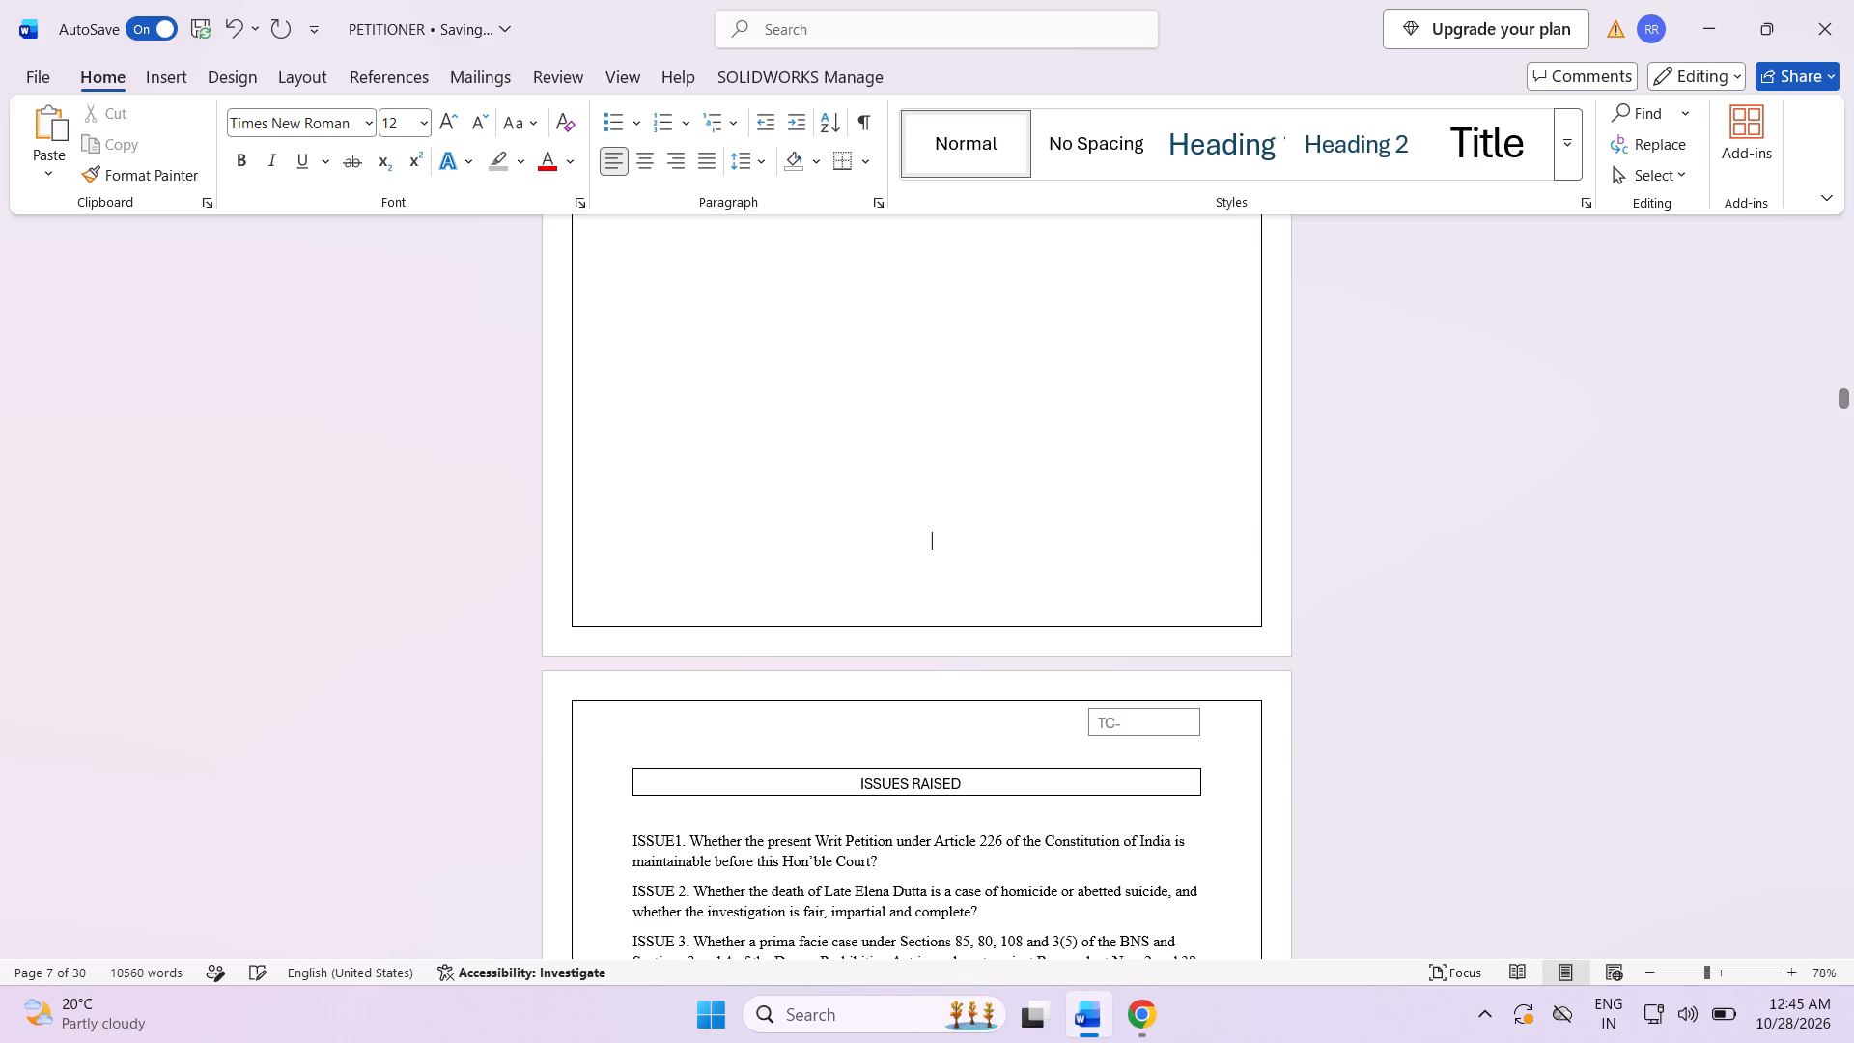
{"action": "key", "text": "8"}
Add the page number 10 on a new line at the foot of the Summary of Arguments page, indenting it with spaces.
{"action": "scroll", "coordinate": [933, 533], "scroll_direction": "down", "scroll_amount": 11}
{"action": "scroll", "coordinate": [932, 511], "scroll_direction": "down", "scroll_amount": 10}
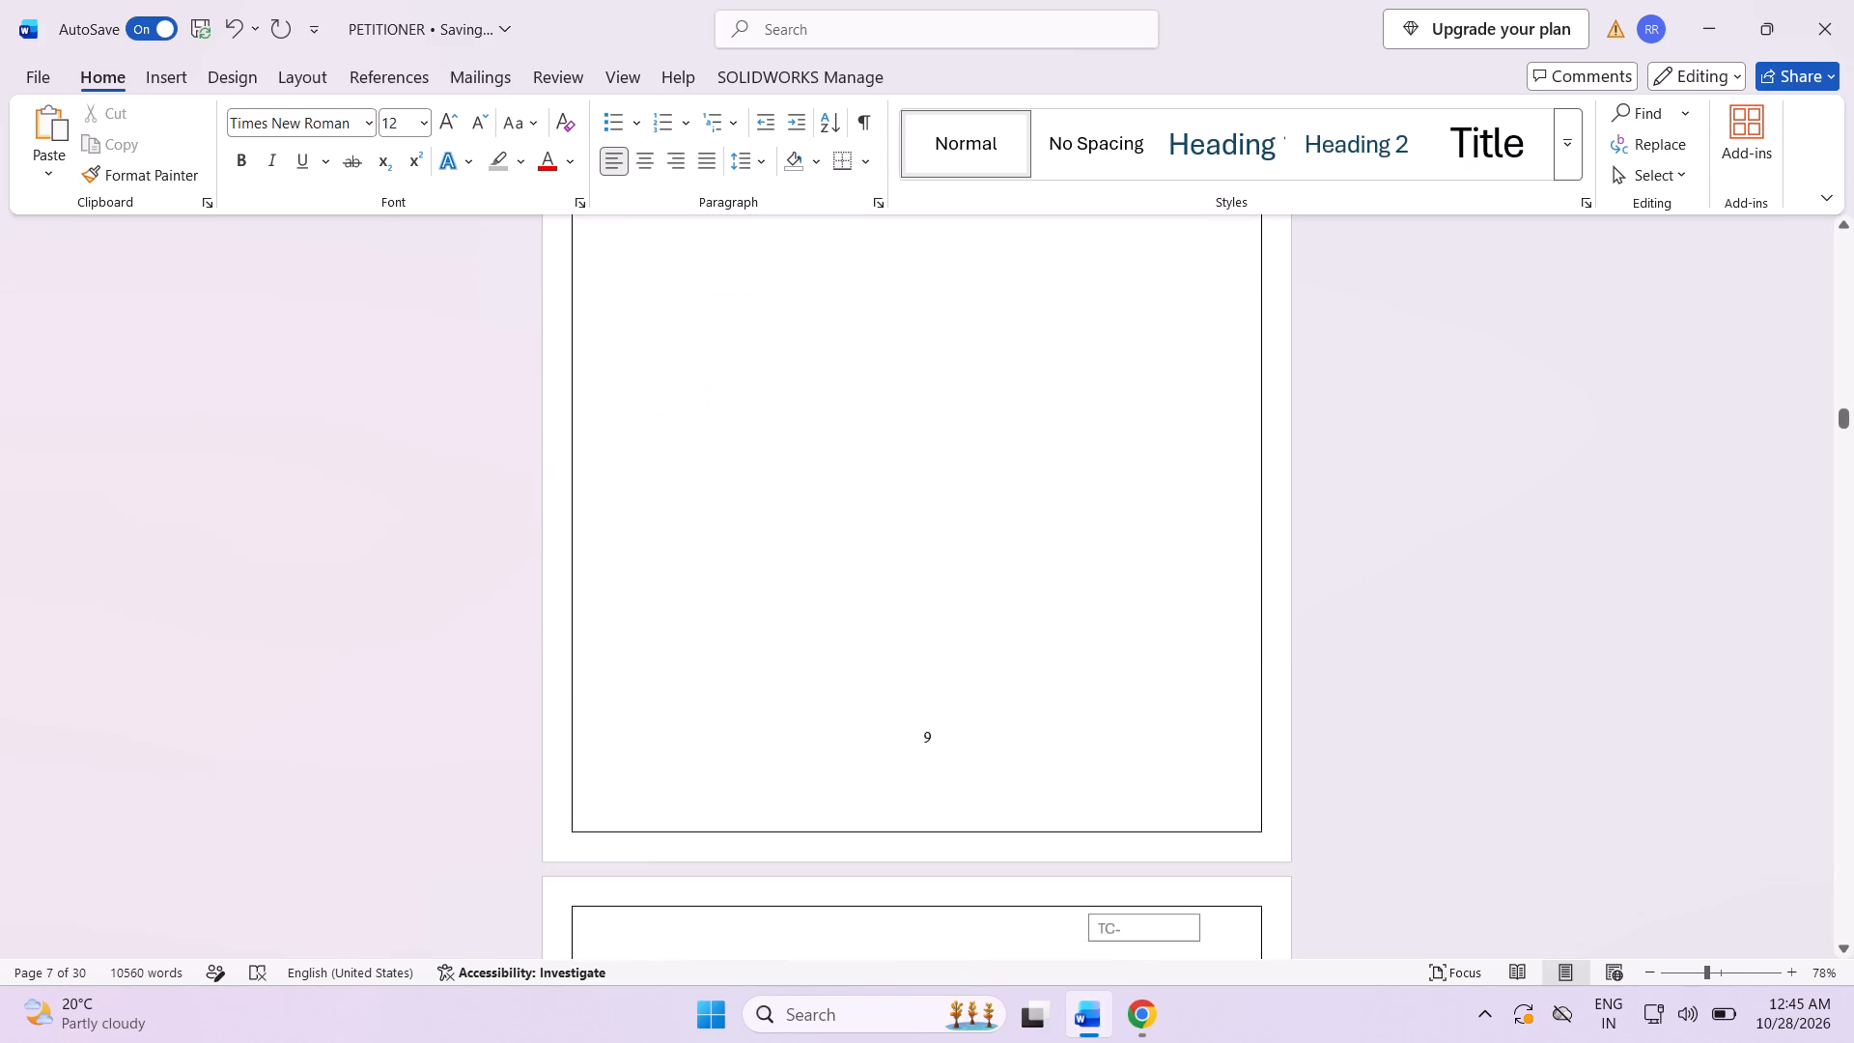
{"action": "scroll", "coordinate": [933, 513], "scroll_direction": "down", "scroll_amount": 7}
{"action": "left_click", "coordinate": [930, 387]}
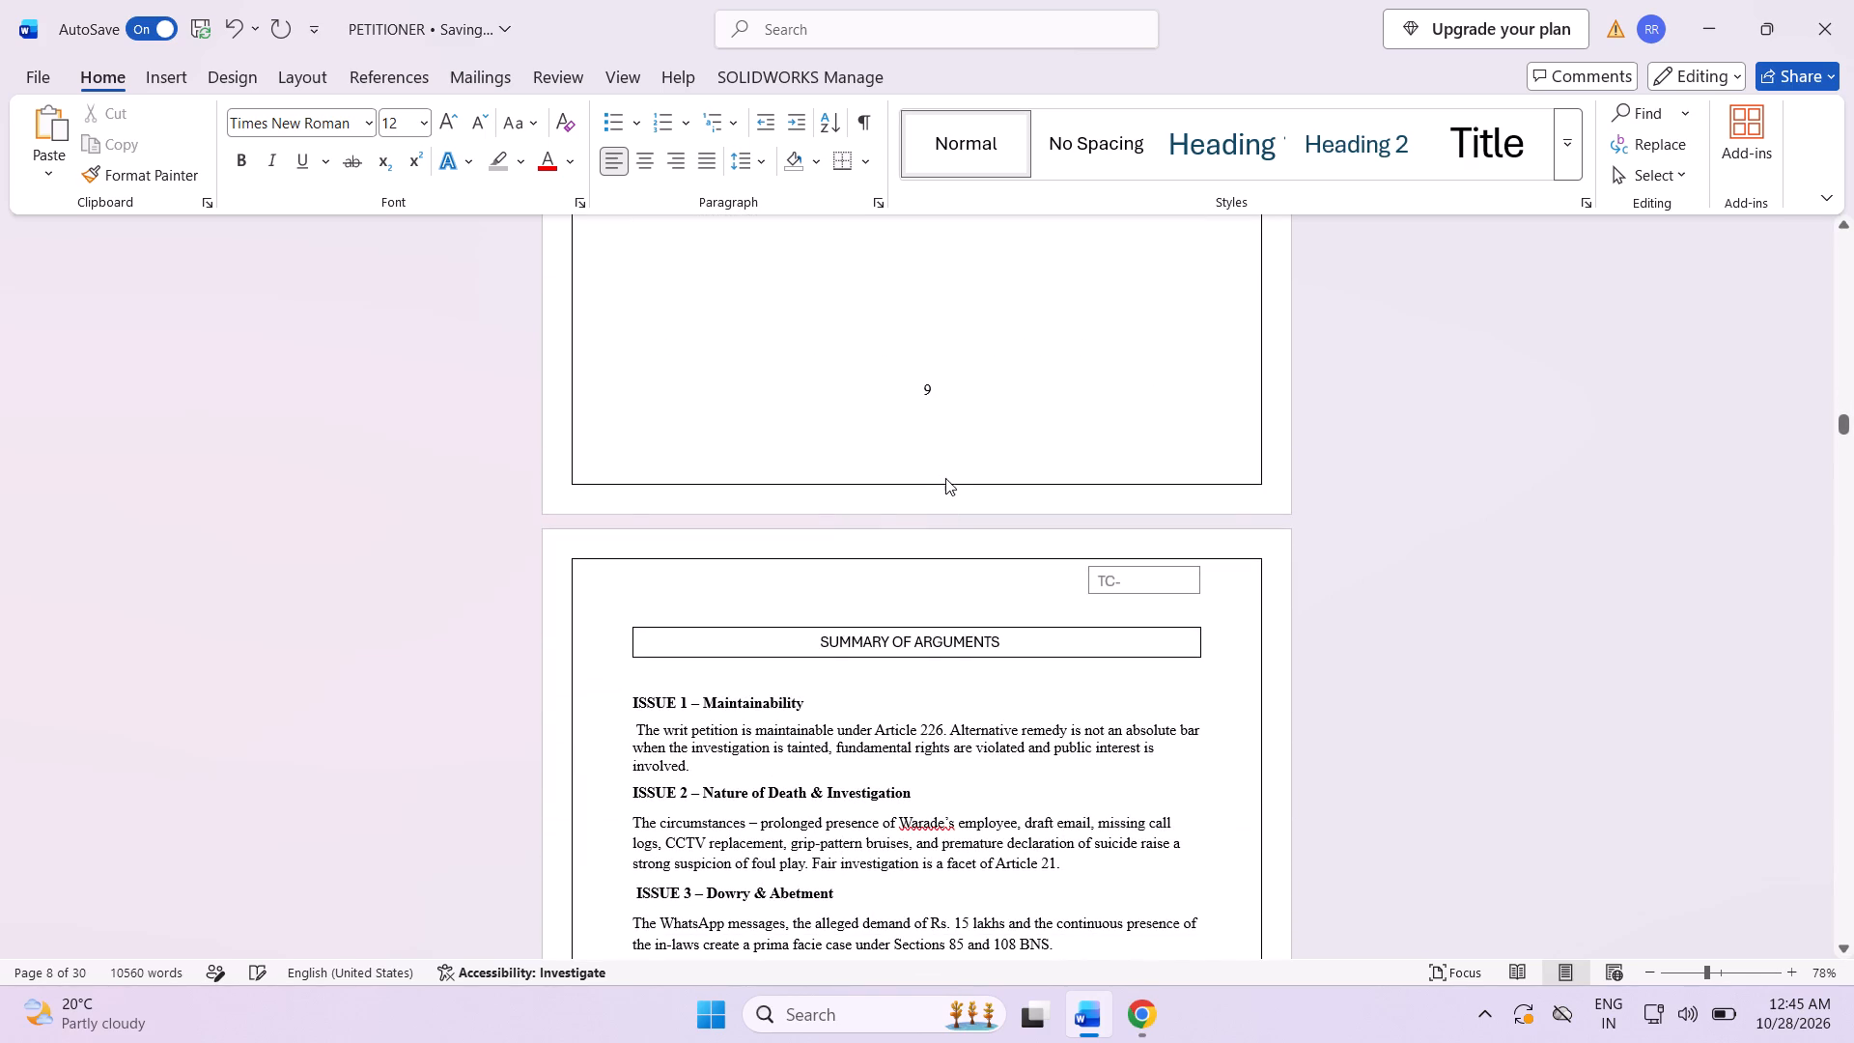
{"action": "scroll", "coordinate": [953, 493], "scroll_direction": "down", "scroll_amount": 16}
{"action": "scroll", "coordinate": [948, 466], "scroll_direction": "down", "scroll_amount": 8}
{"action": "left_click", "coordinate": [941, 433]}
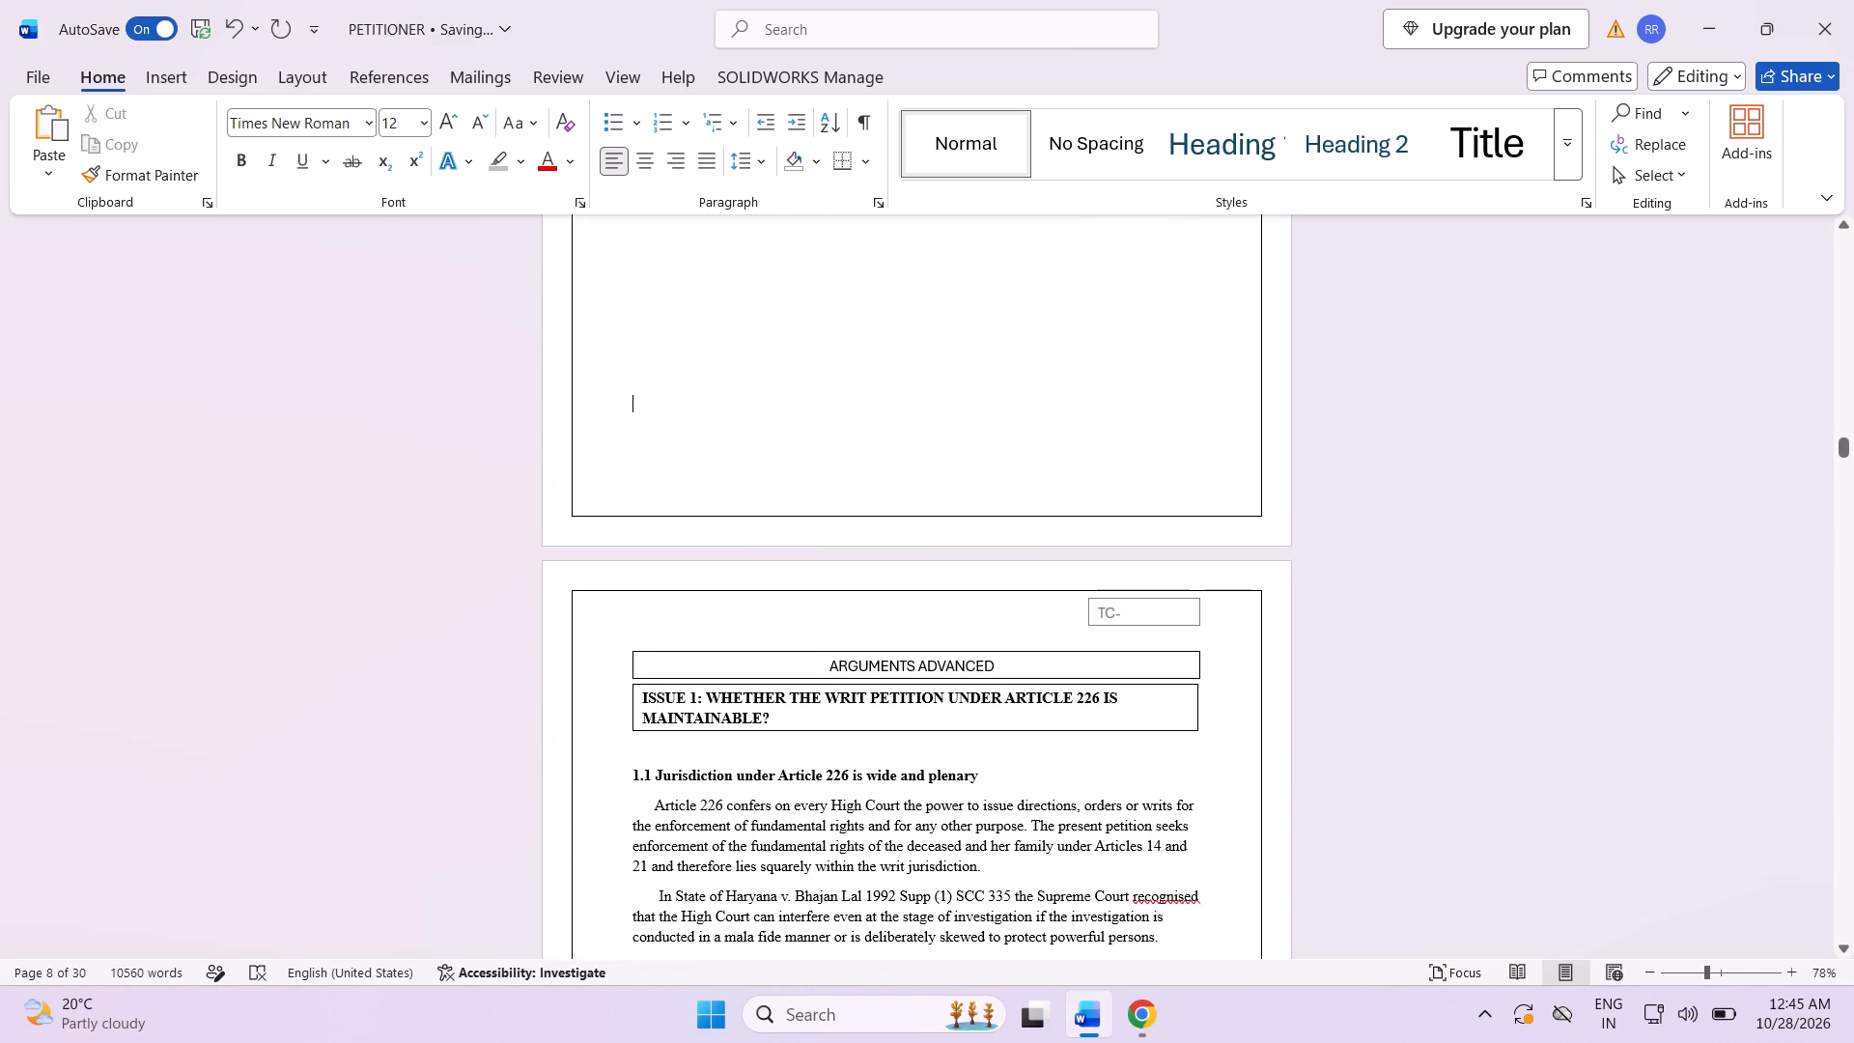
{"action": "key", "text": "Return"}
{"action": "key", "text": "Return"}
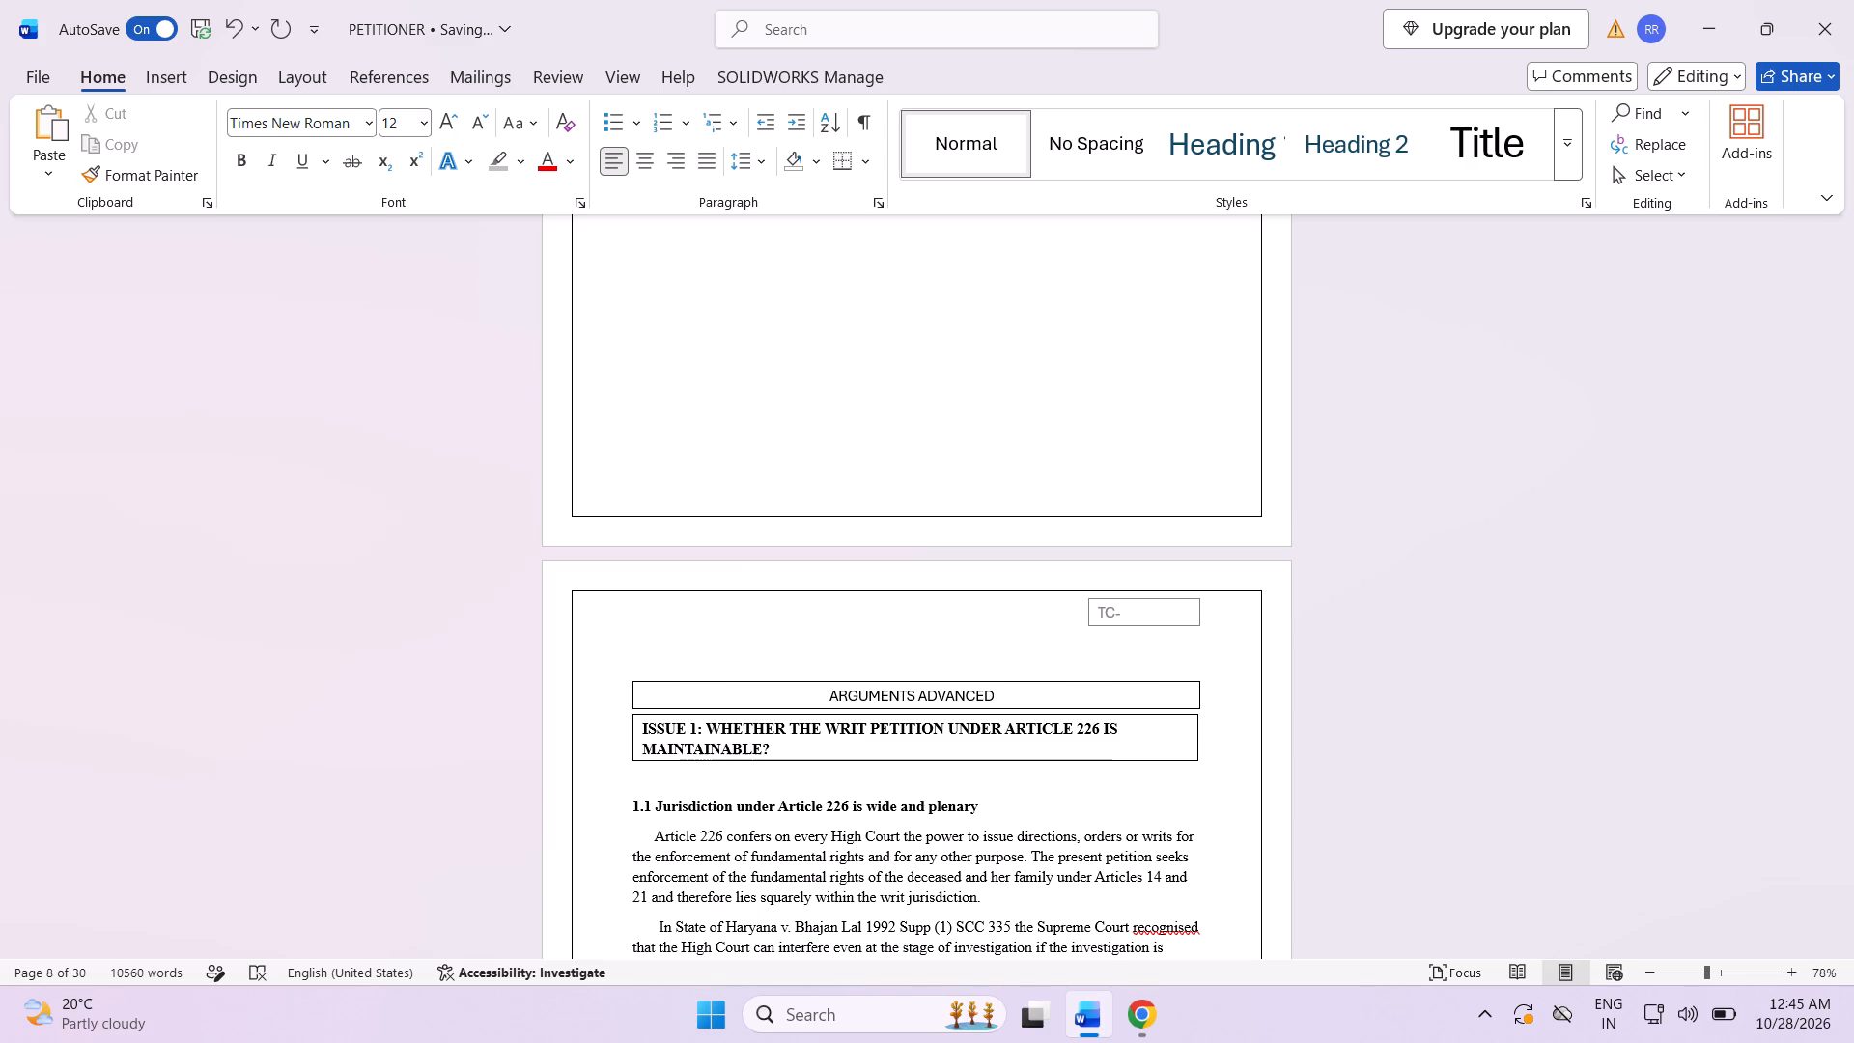
{"action": "key", "text": "BackSpace"}
{"action": "key", "text": "space"}
{"action": "key", "text": "space"}
{"action": "key", "text": "space"}
{"action": "key", "text": "space"}
{"action": "key", "text": "space"}
{"action": "key", "text": "space"}
{"action": "key", "text": "space"}
{"action": "key", "text": "space"}
{"action": "key", "text": "space"}
{"action": "key", "text": "space"}
{"action": "key", "text": "space"}
{"action": "key", "text": "space"}
{"action": "key", "text": "space"}
{"action": "key", "text": "space"}
{"action": "key", "text": "space"}
{"action": "key", "text": "space"}
{"action": "key", "text": "space"}
{"action": "key", "text": "space"}
{"action": "key", "text": "space"}
{"action": "key", "text": "space"}
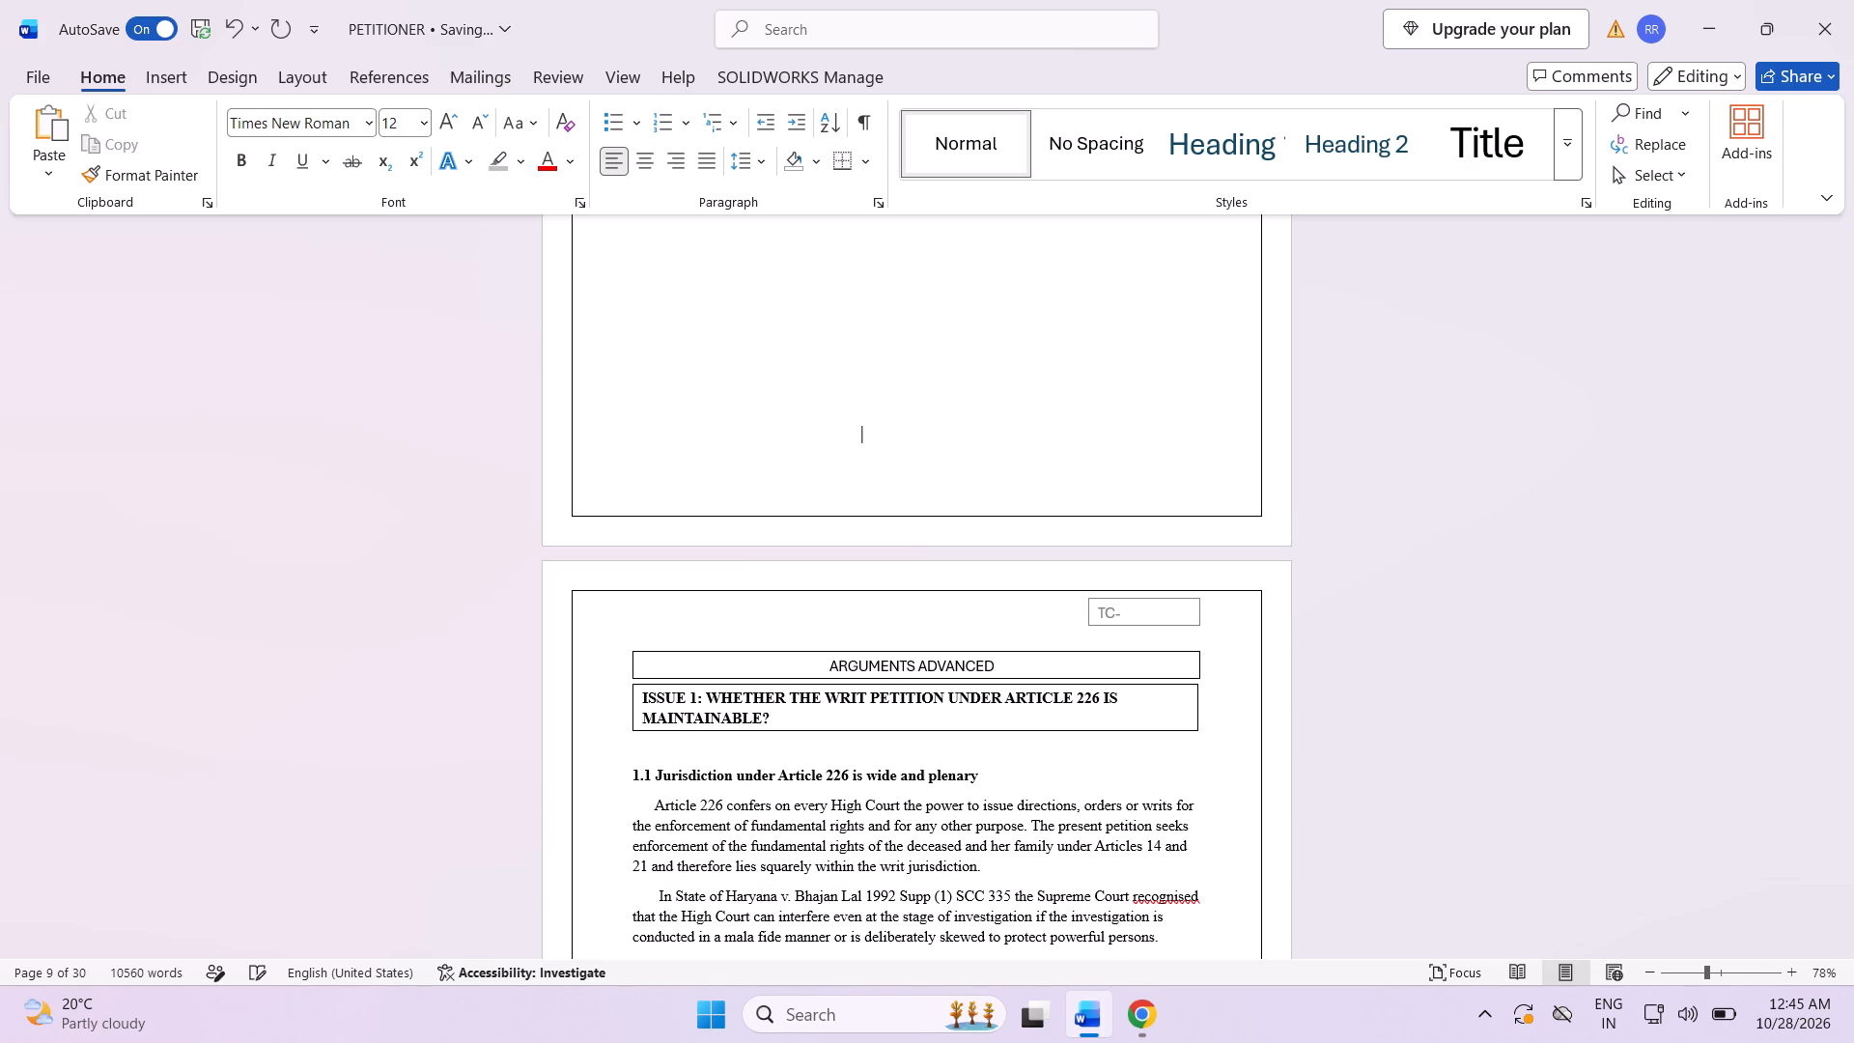
{"action": "key", "text": "1"}
{"action": "key", "text": "0"}
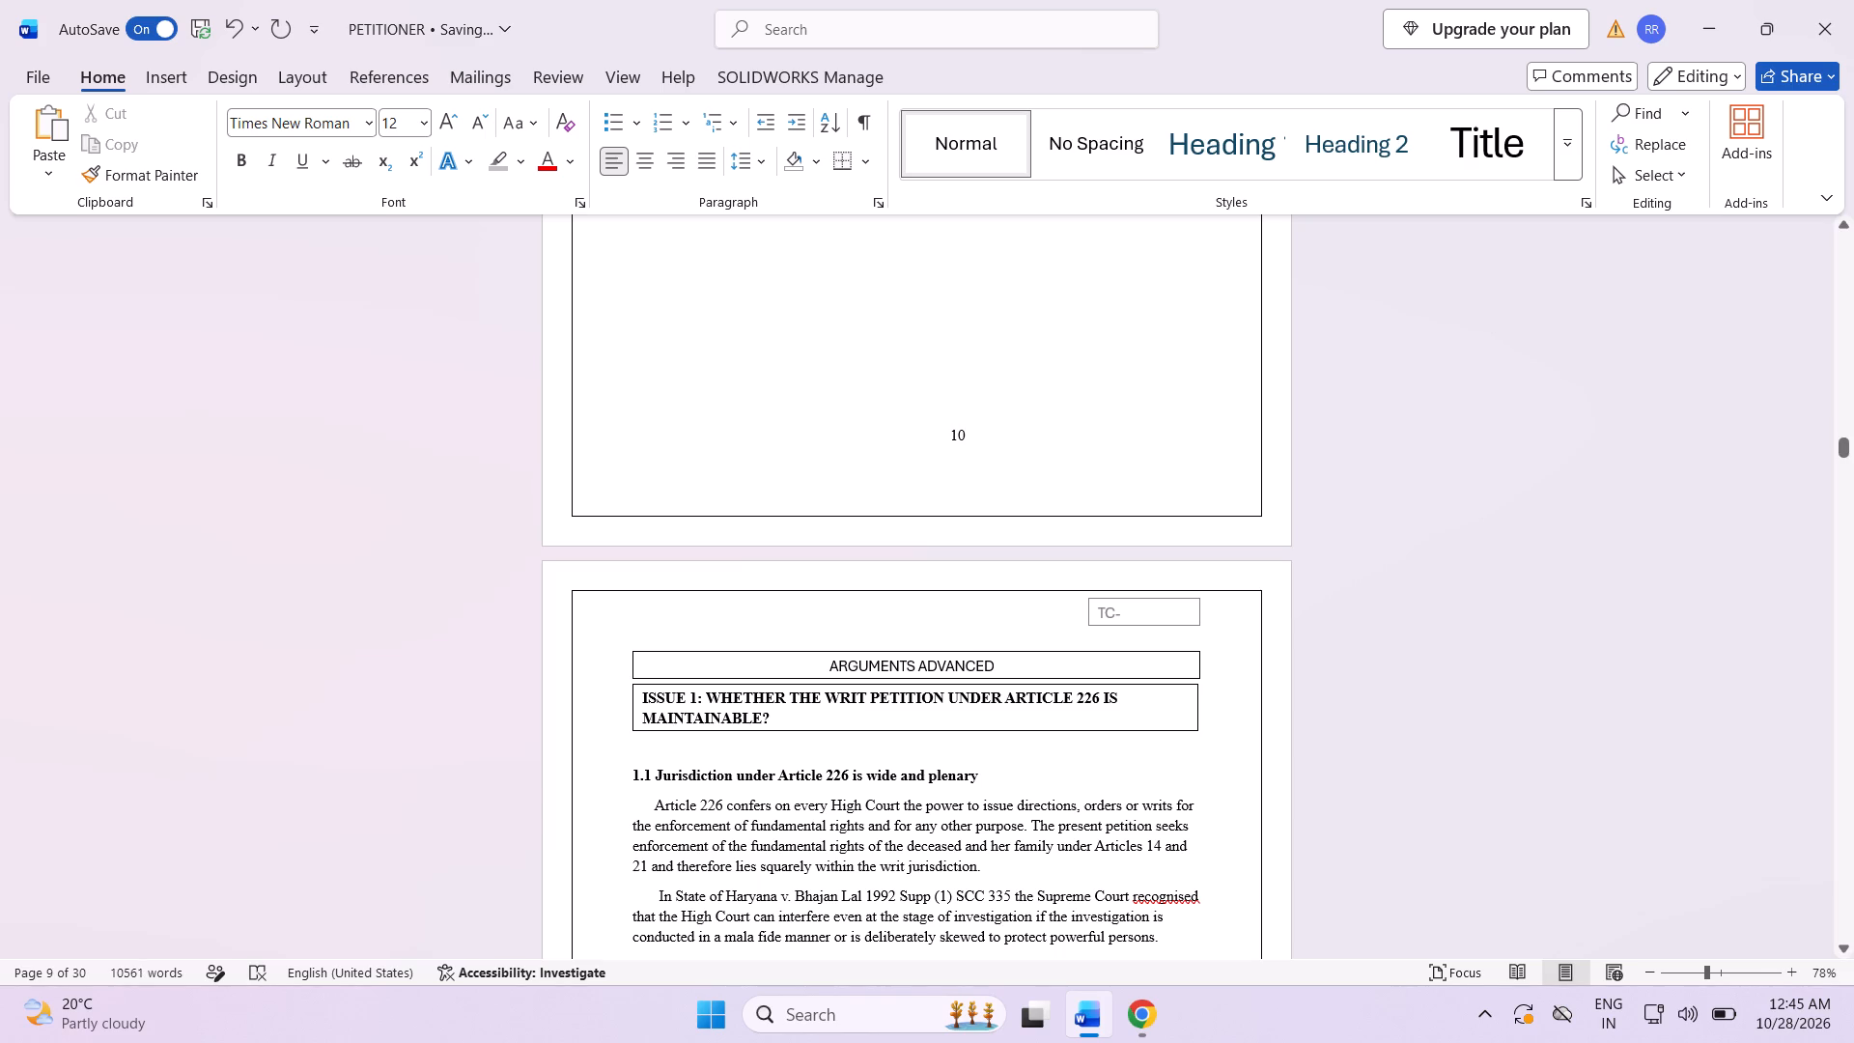
Remove ten spaces before the page number 10 on the Summary of Arguments page to bring it closer to the centre.
{"action": "left_click", "coordinate": [946, 434]}
{"action": "key", "text": "BackSpace"}
{"action": "key", "text": "BackSpace"}
{"action": "key", "text": "BackSpace"}
{"action": "key", "text": "BackSpace"}
{"action": "key", "text": "BackSpace"}
{"action": "key", "text": "BackSpace"}
{"action": "key", "text": "BackSpace"}
{"action": "key", "text": "BackSpace"}
{"action": "key", "text": "BackSpace"}
{"action": "key", "text": "BackSpace"}
Add the page number 11 on a new line below the private forensic opinion bullet under Issue 2, indenting it with spaces.
{"action": "scroll", "coordinate": [964, 471], "scroll_direction": "down", "scroll_amount": 17}
{"action": "scroll", "coordinate": [958, 465], "scroll_direction": "down", "scroll_amount": 4}
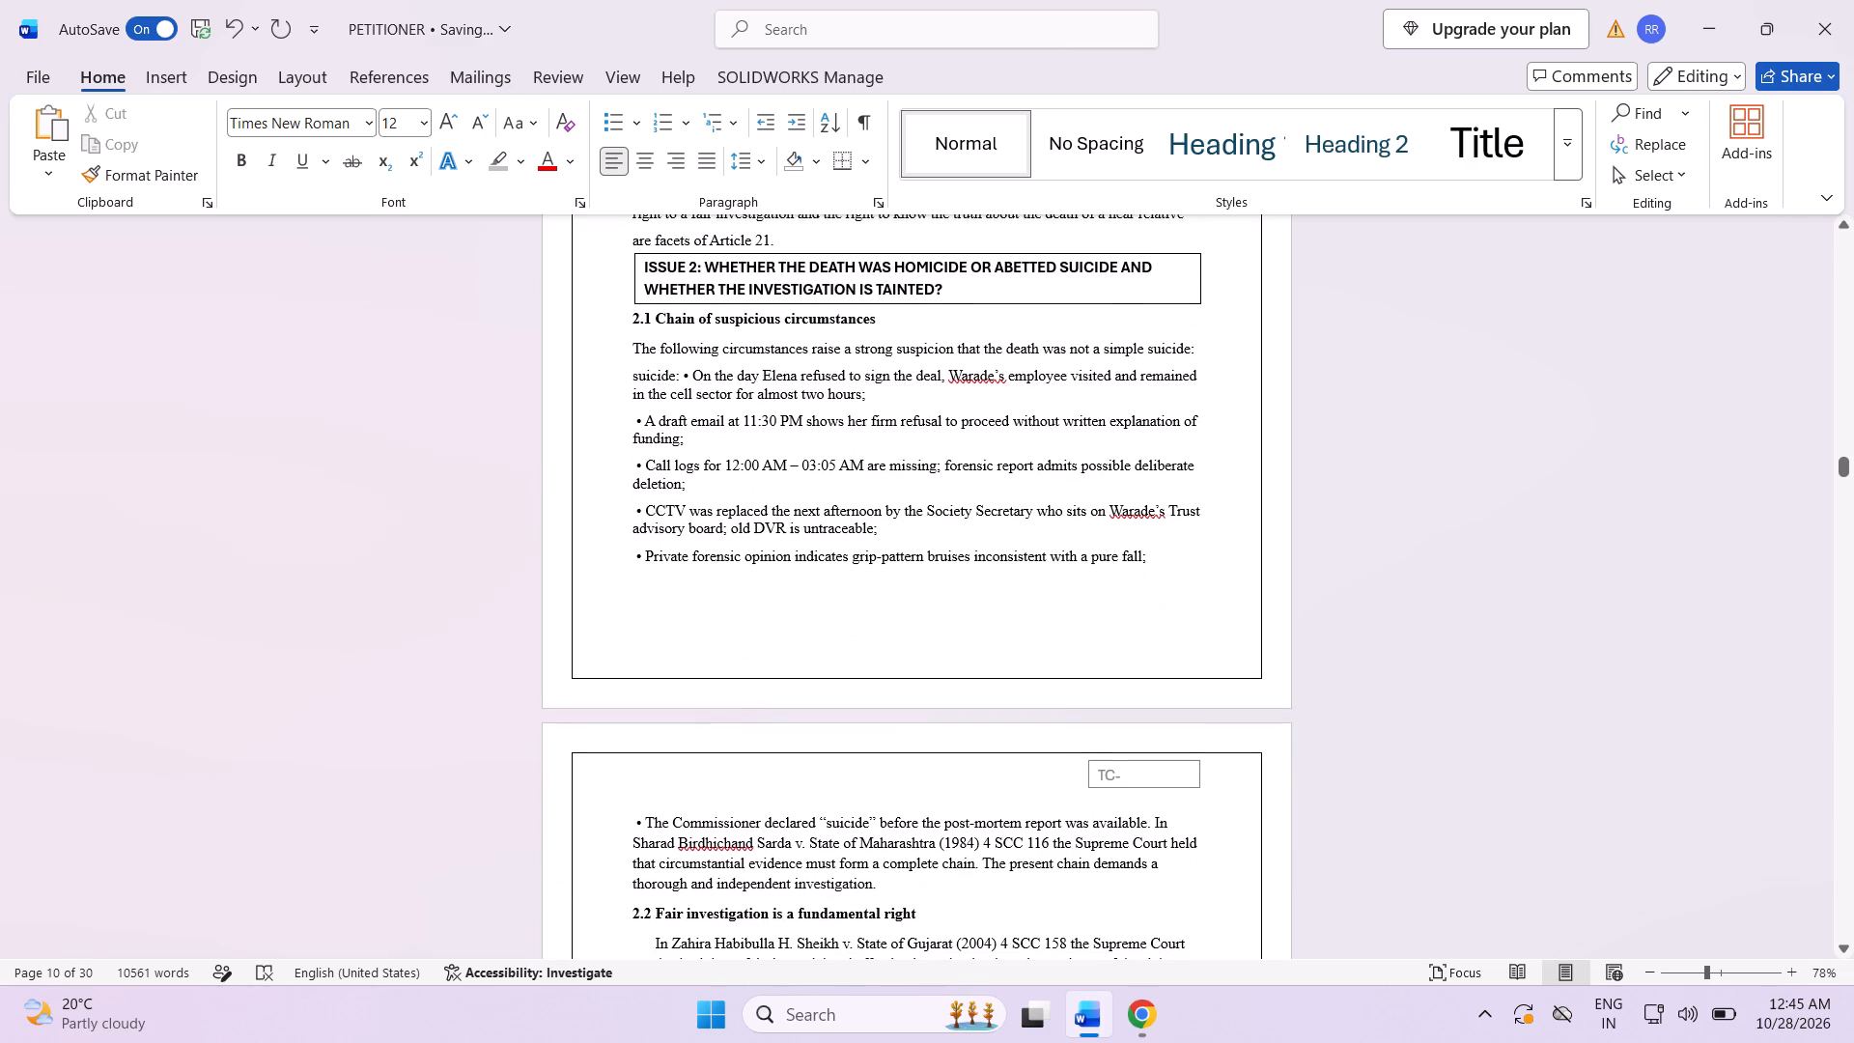
{"action": "left_click", "coordinate": [908, 579]}
{"action": "key", "text": "Return"}
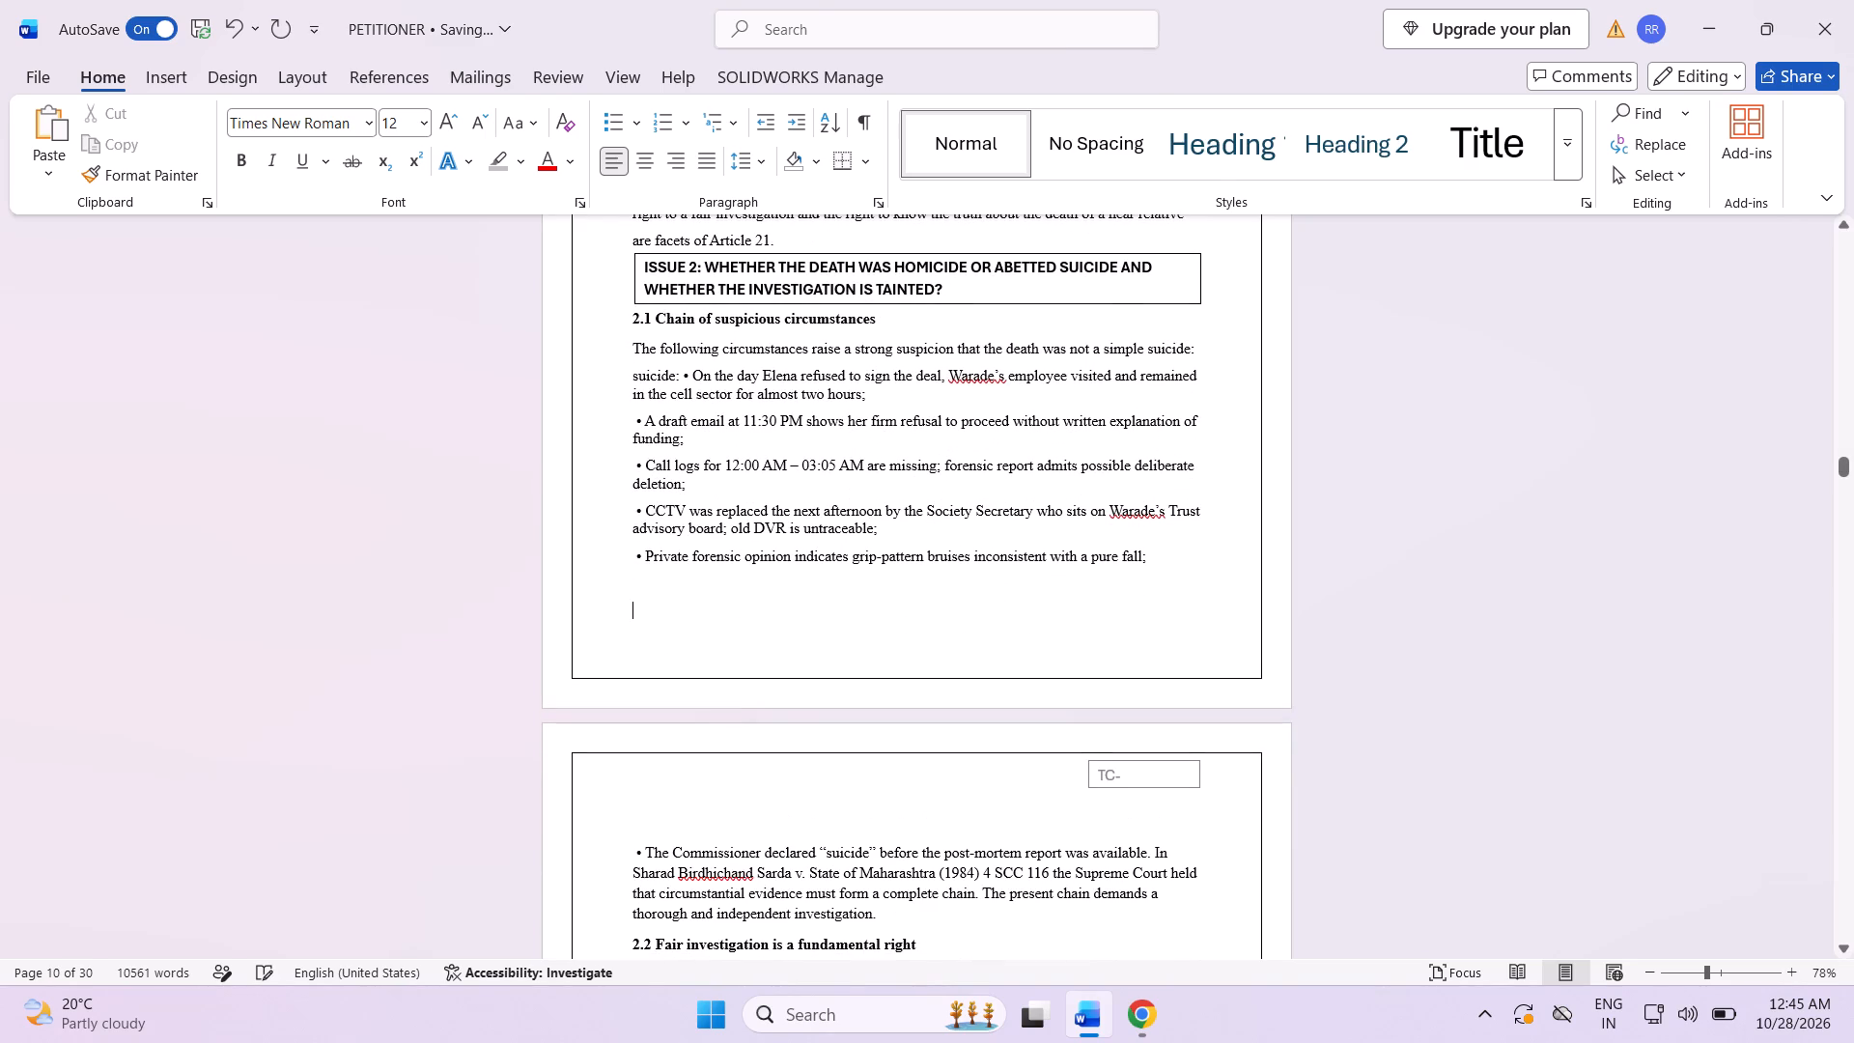
{"action": "key", "text": "Return"}
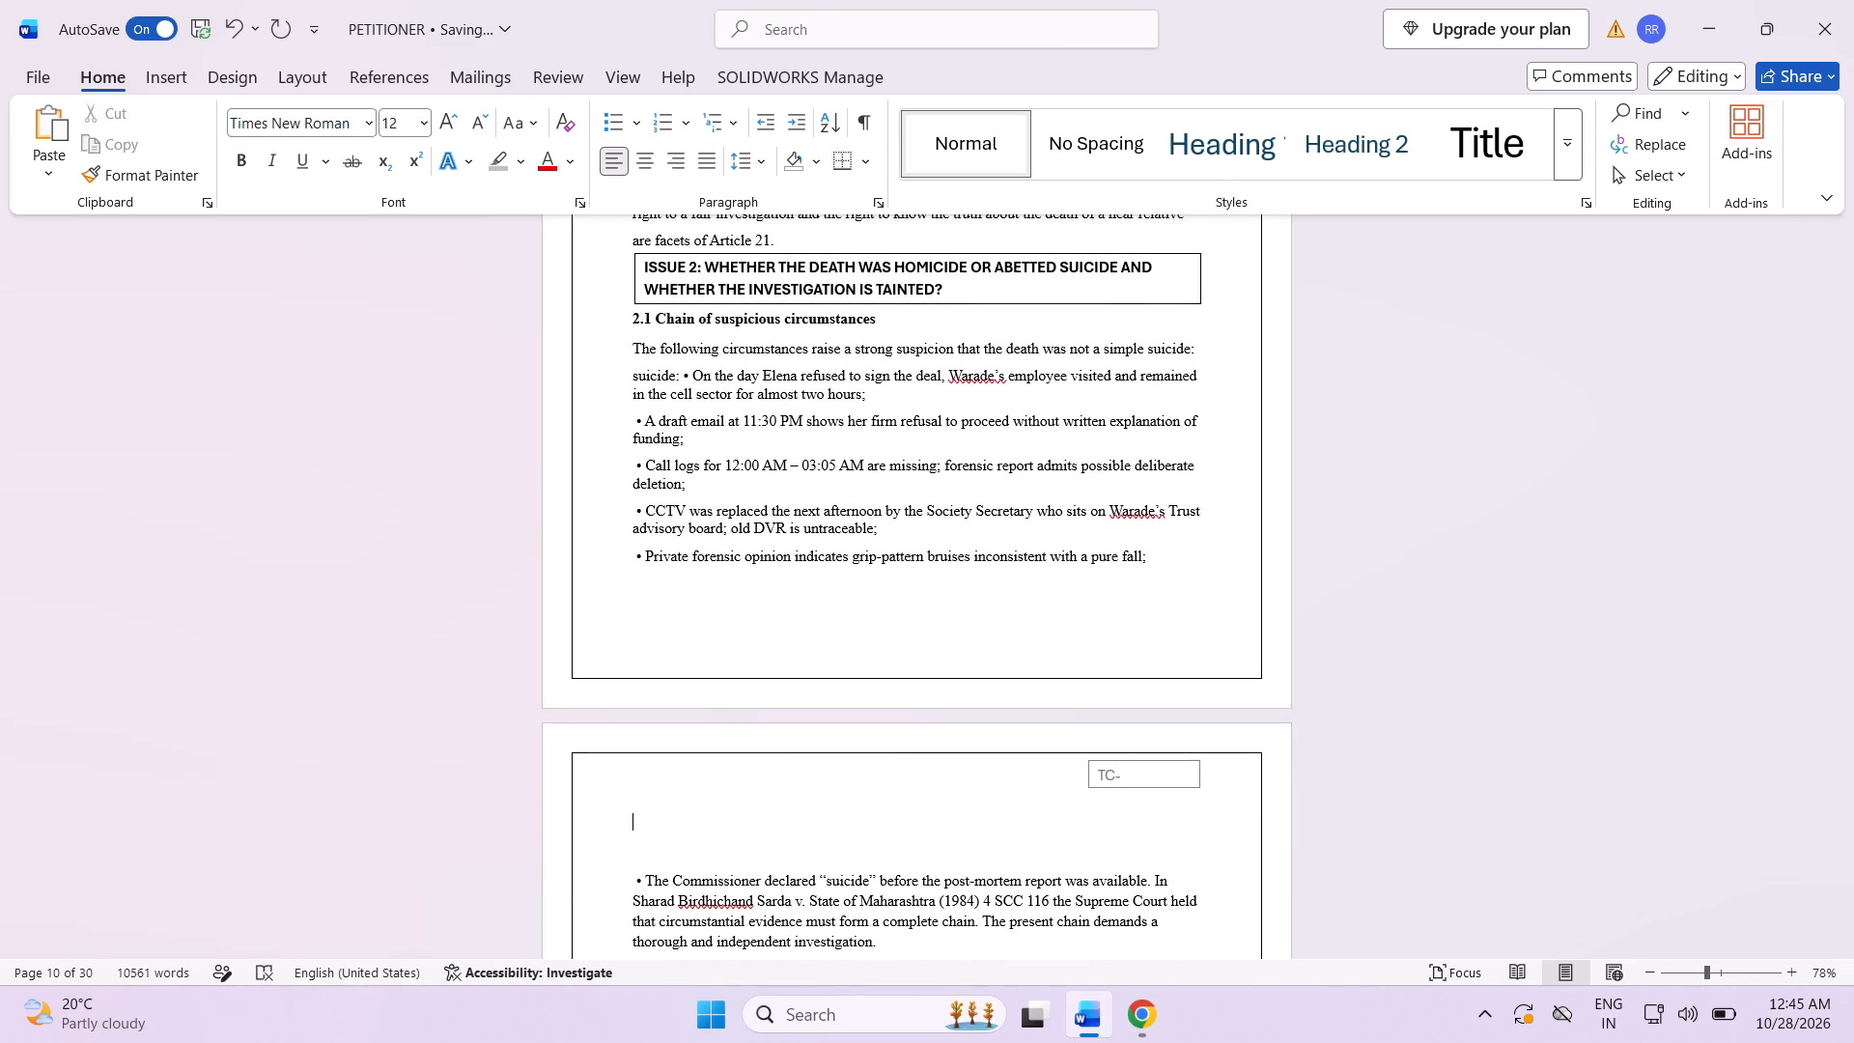
{"action": "left_click", "coordinate": [657, 865]}
{"action": "key", "text": "BackSpace"}
{"action": "key", "text": "BackSpace"}
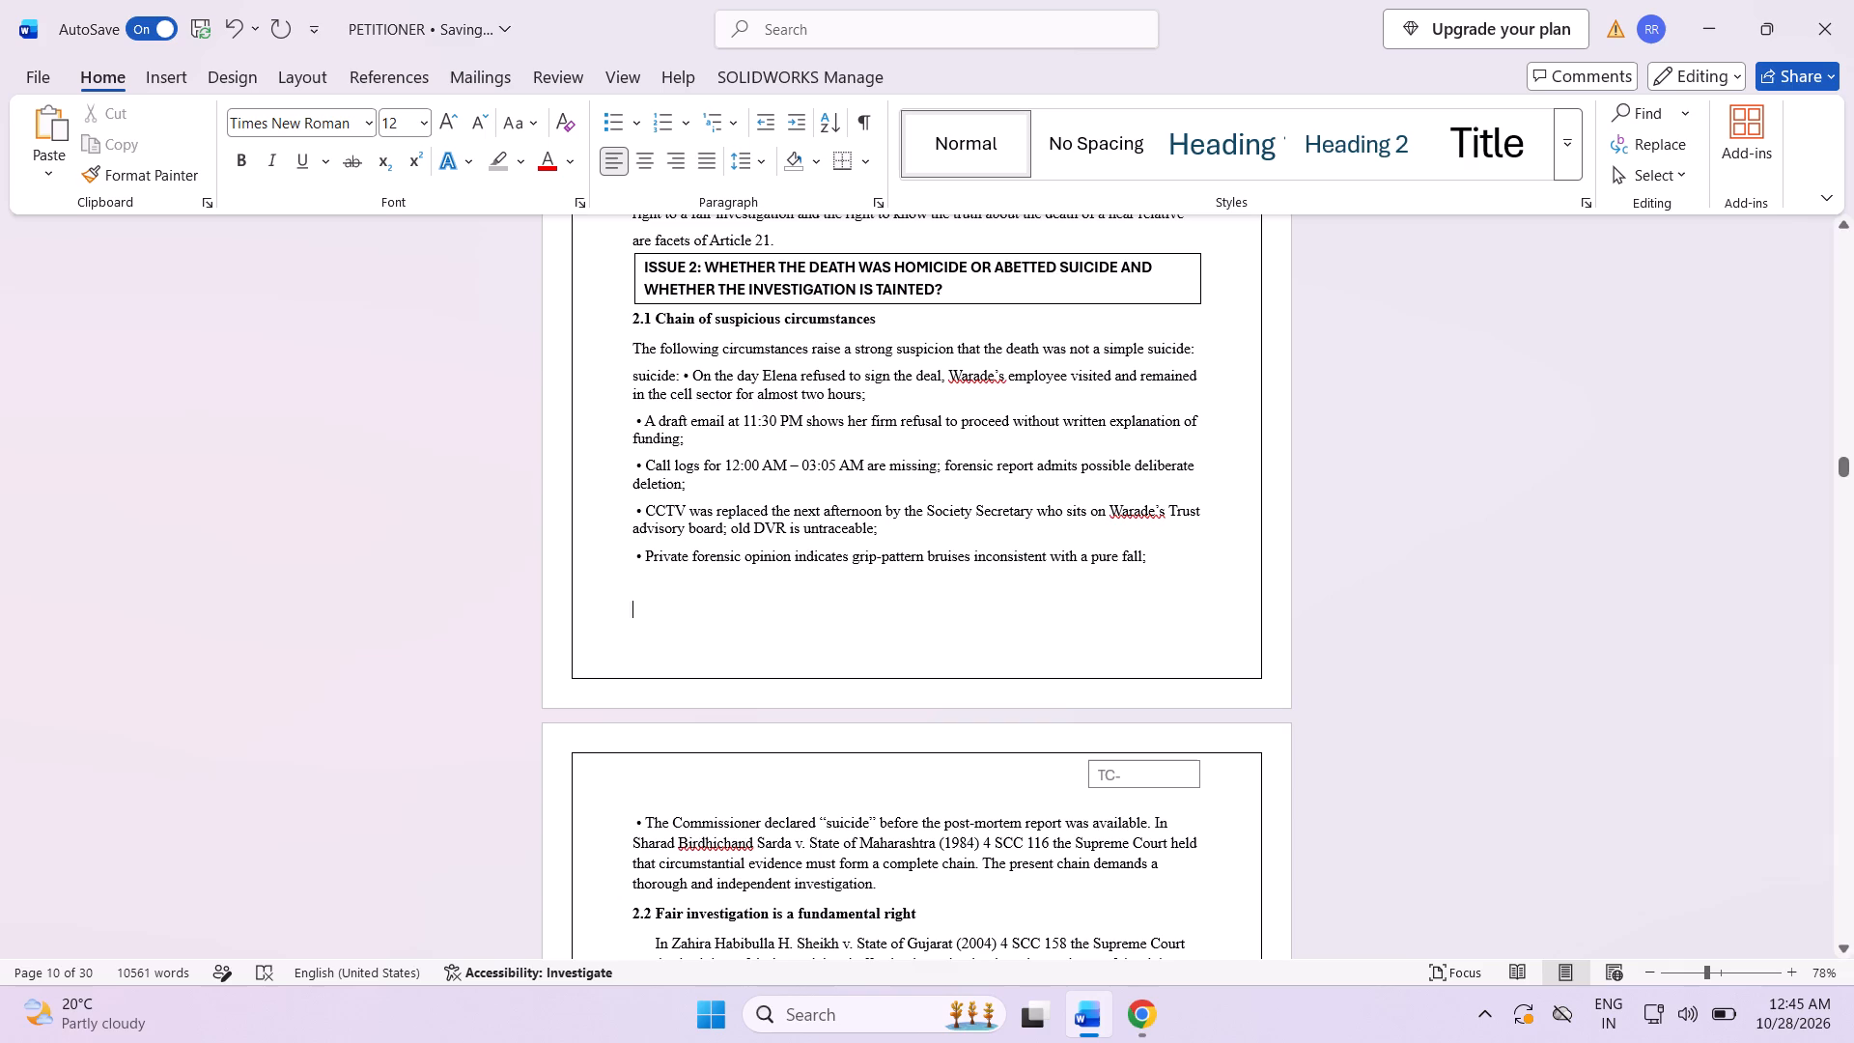
{"action": "key", "text": "space"}
{"action": "key", "text": "space"}
{"action": "key", "text": "space"}
{"action": "key", "text": "space"}
{"action": "key", "text": "space"}
{"action": "key", "text": "space"}
{"action": "key", "text": "space"}
{"action": "key", "text": "space"}
{"action": "key", "text": "space"}
{"action": "key", "text": "space"}
{"action": "key", "text": "space"}
{"action": "key", "text": "space"}
{"action": "key", "text": "space"}
{"action": "key", "text": "space"}
{"action": "key", "text": "space"}
{"action": "key", "text": "space"}
{"action": "key", "text": "space"}
{"action": "key", "text": "space"}
{"action": "key", "text": "space"}
{"action": "key", "text": "space"}
{"action": "type", "text": "11"}
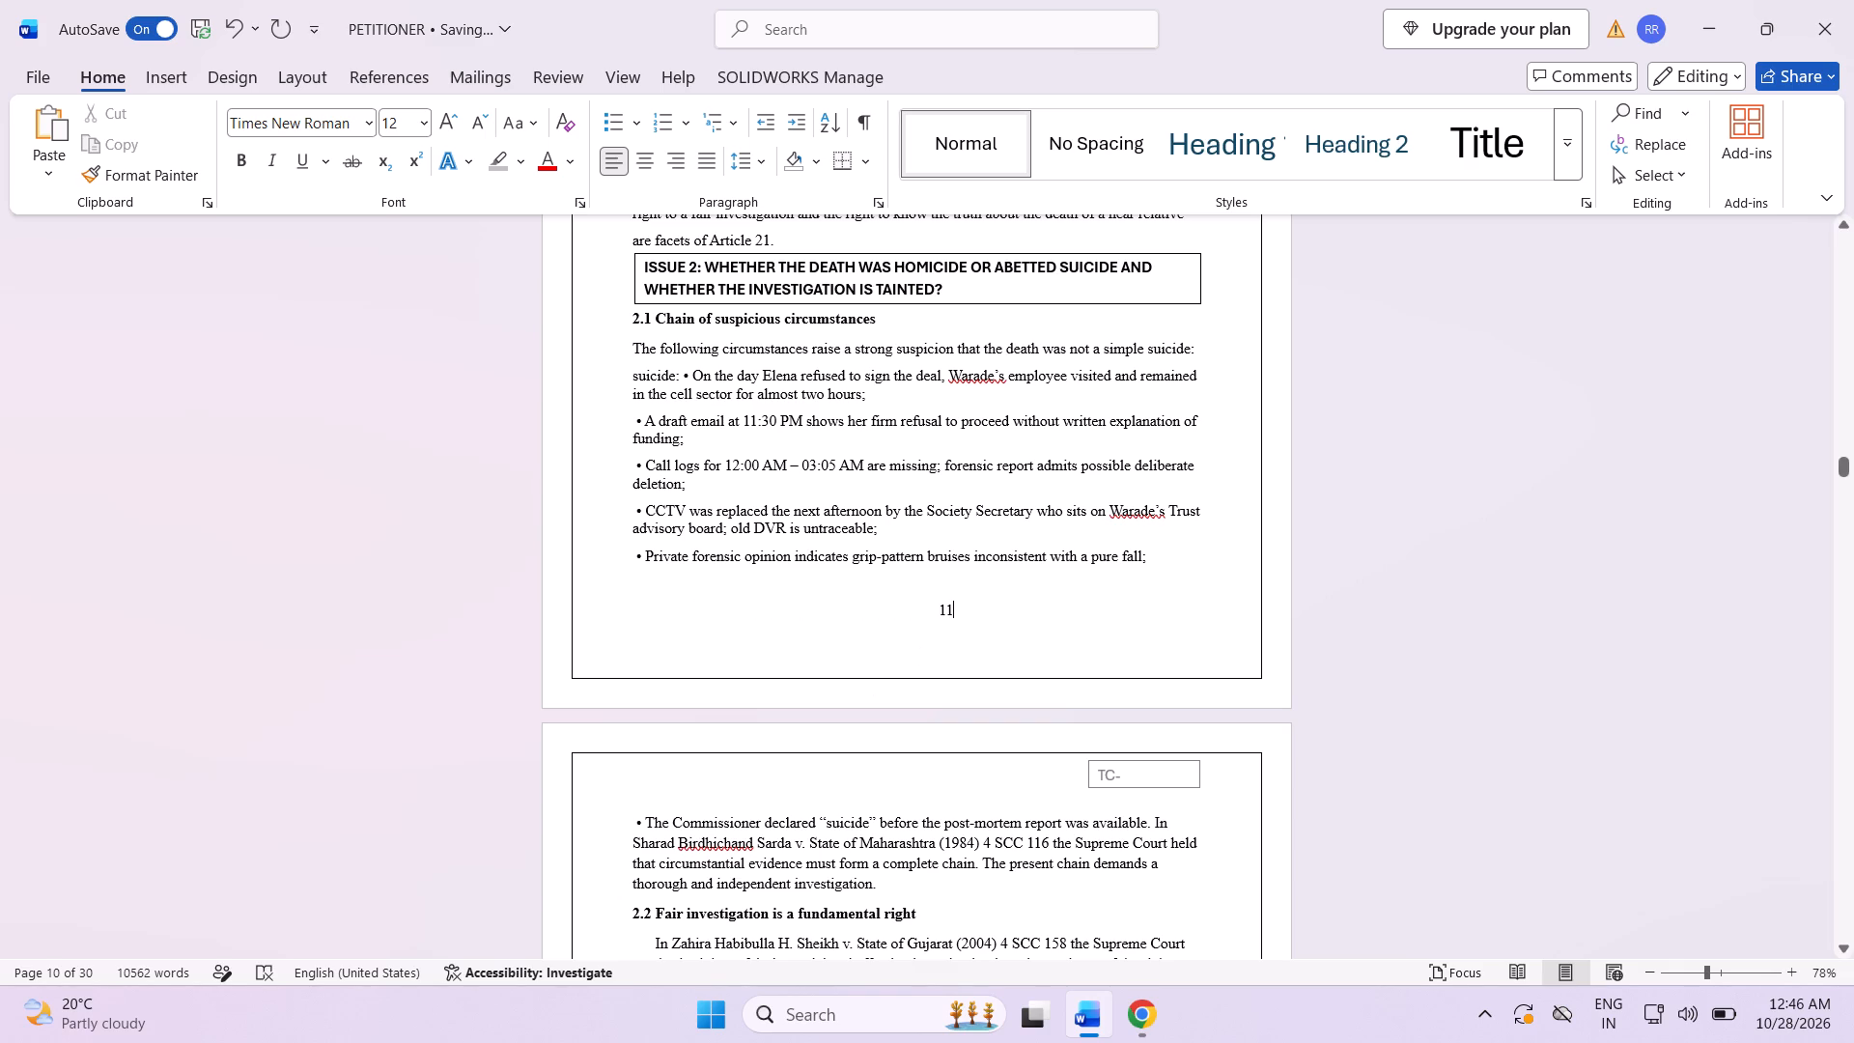
Remove seven spaces before the page number 11 to bring it closer to the centre.
{"action": "left_click", "coordinate": [935, 612]}
{"action": "key", "text": "BackSpace"}
{"action": "key", "text": "BackSpace"}
{"action": "key", "text": "BackSpace"}
{"action": "key", "text": "BackSpace"}
{"action": "key", "text": "BackSpace"}
{"action": "key", "text": "BackSpace"}
{"action": "key", "text": "BackSpace"}
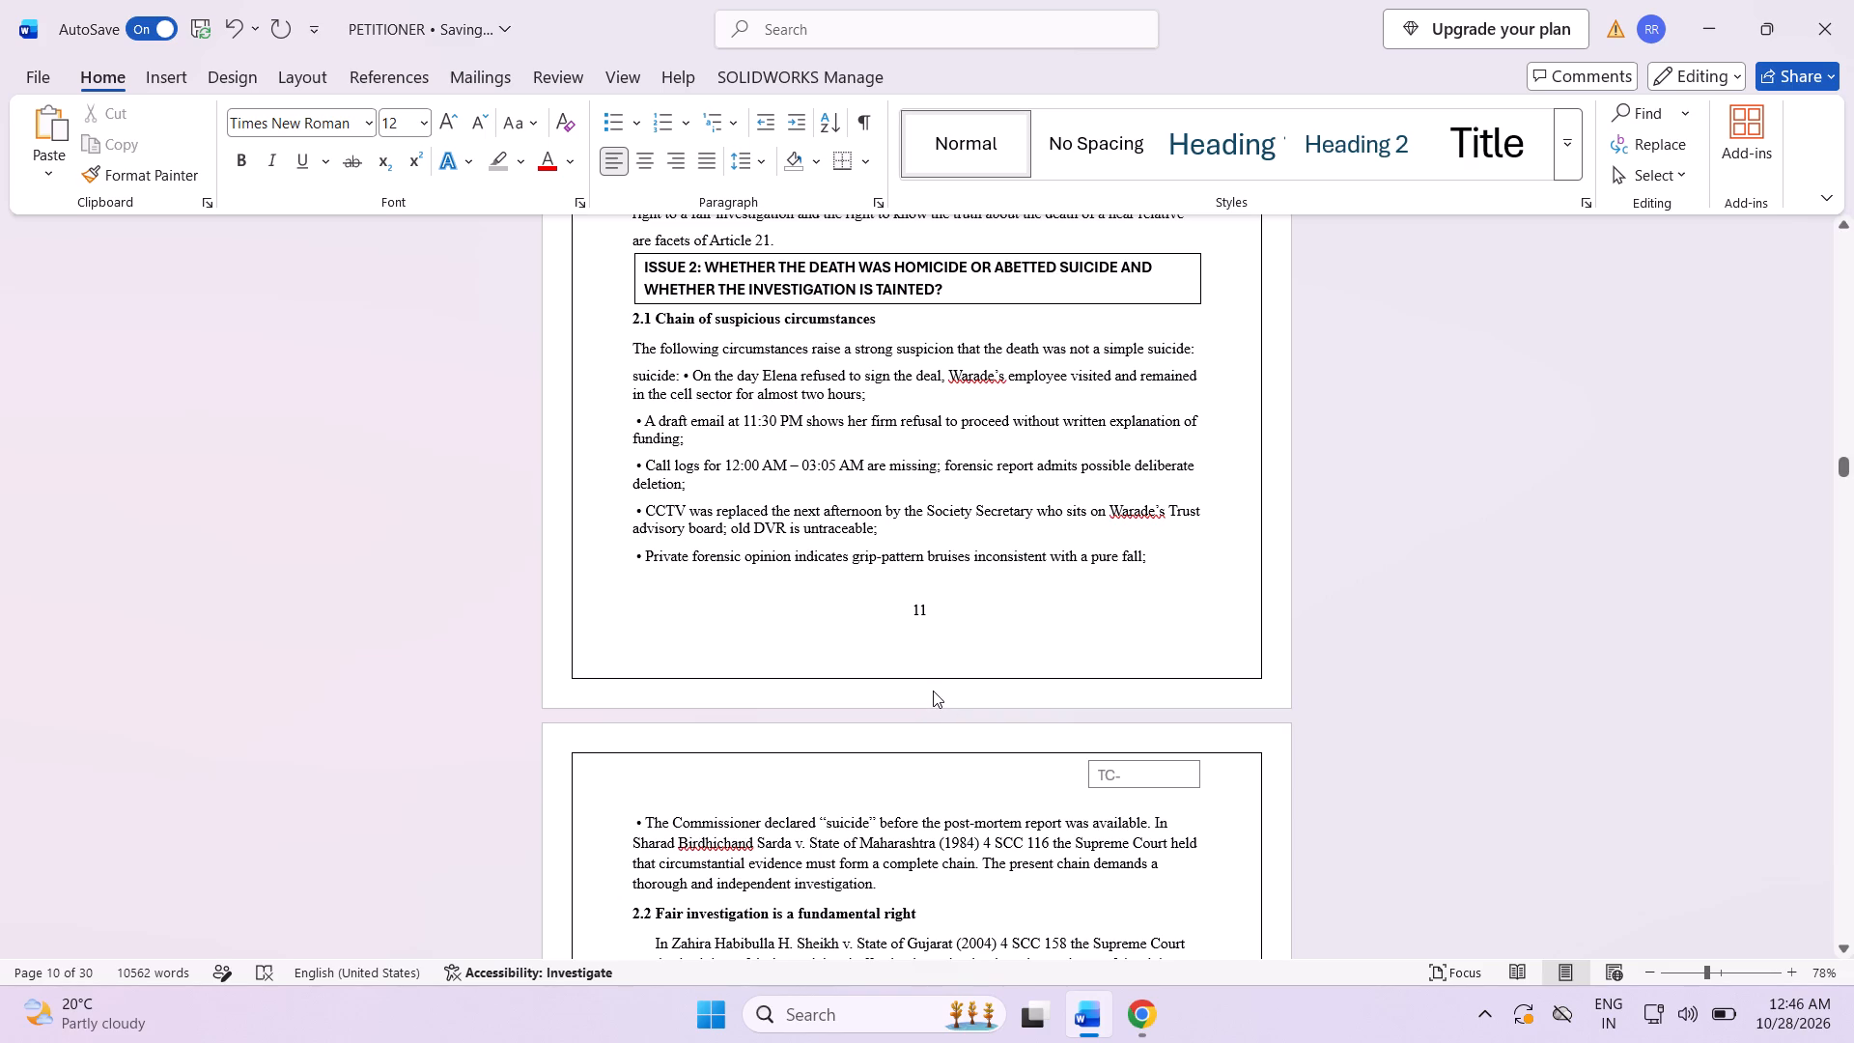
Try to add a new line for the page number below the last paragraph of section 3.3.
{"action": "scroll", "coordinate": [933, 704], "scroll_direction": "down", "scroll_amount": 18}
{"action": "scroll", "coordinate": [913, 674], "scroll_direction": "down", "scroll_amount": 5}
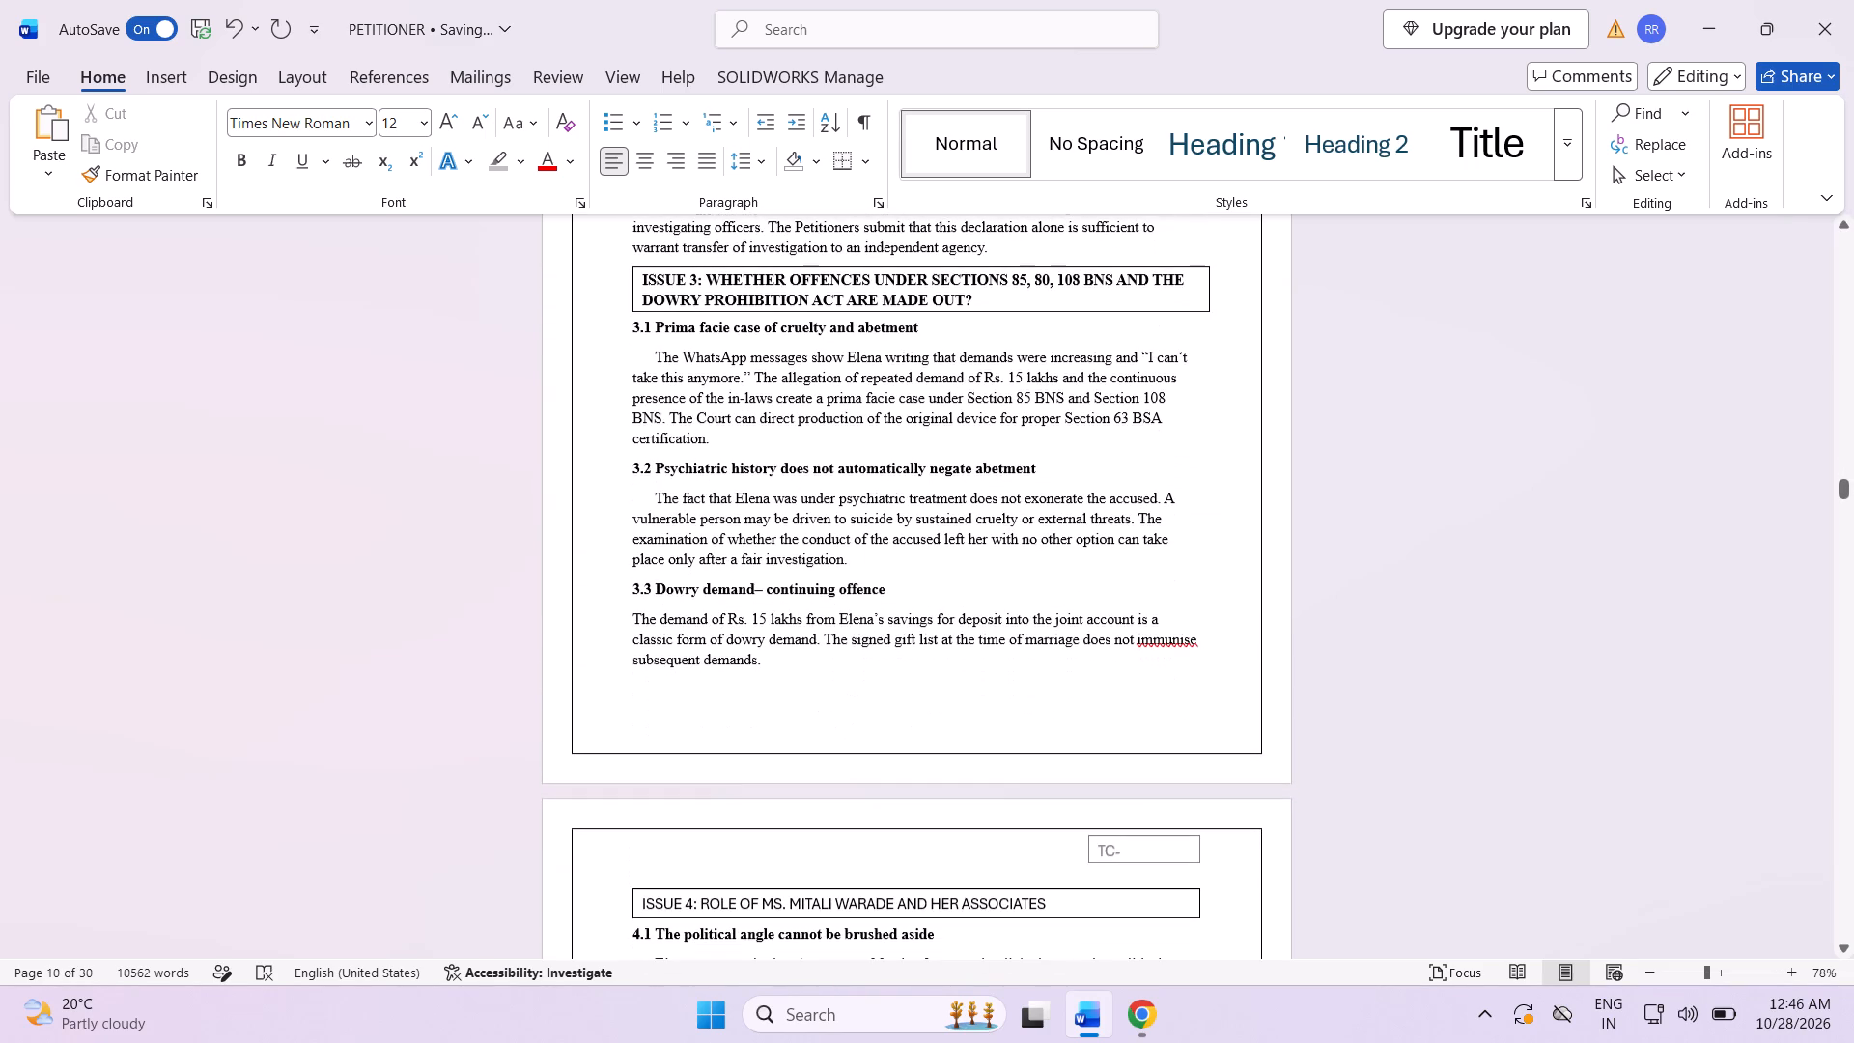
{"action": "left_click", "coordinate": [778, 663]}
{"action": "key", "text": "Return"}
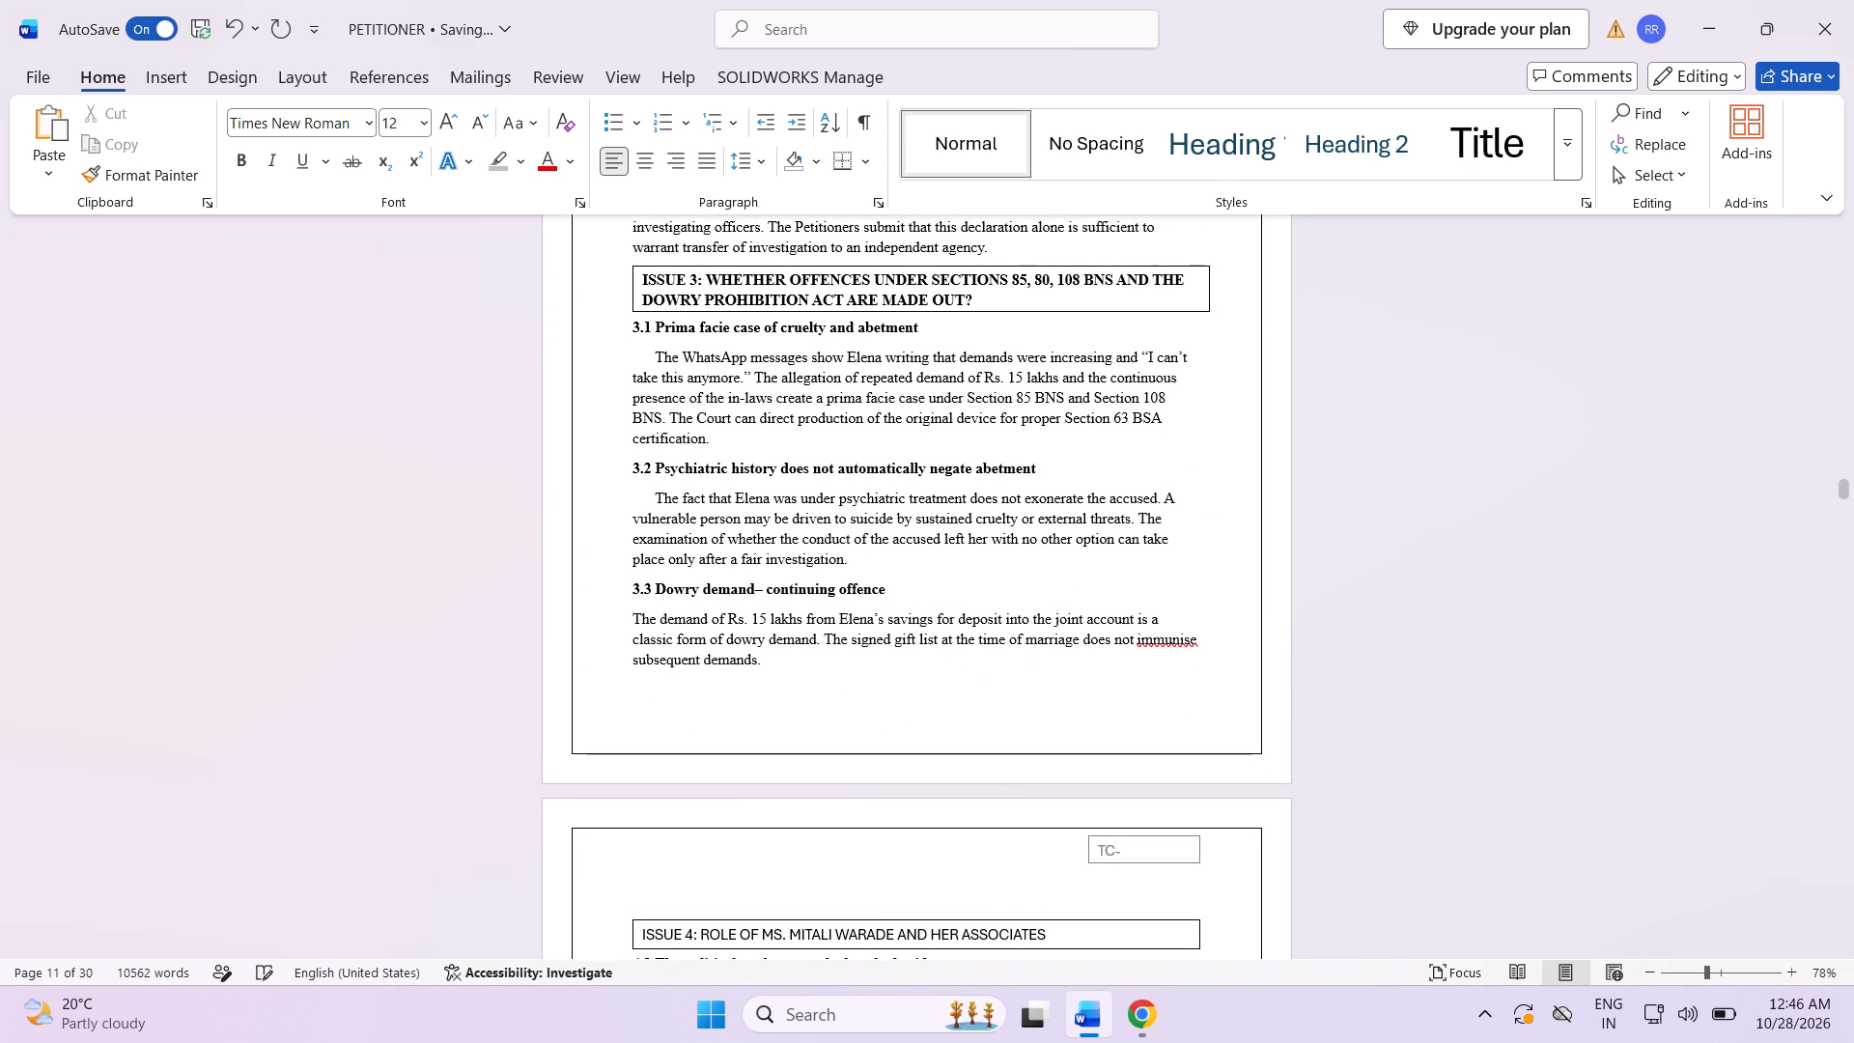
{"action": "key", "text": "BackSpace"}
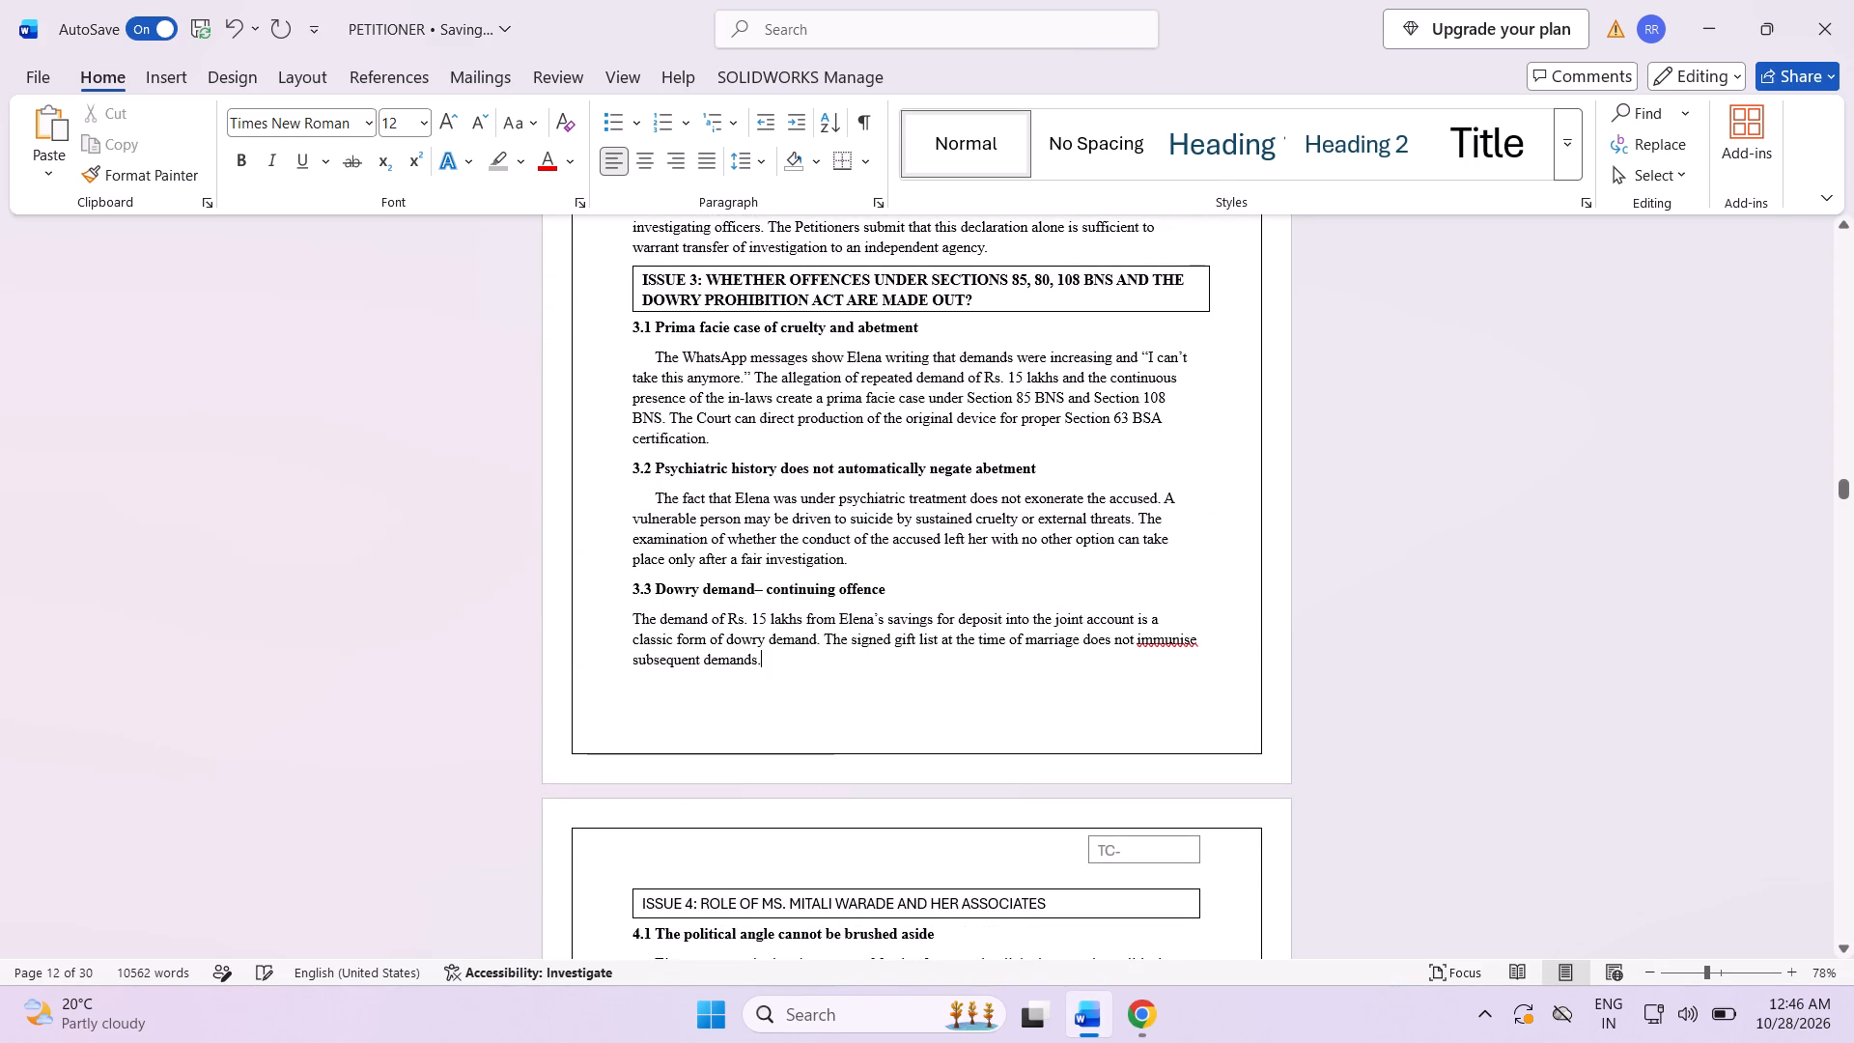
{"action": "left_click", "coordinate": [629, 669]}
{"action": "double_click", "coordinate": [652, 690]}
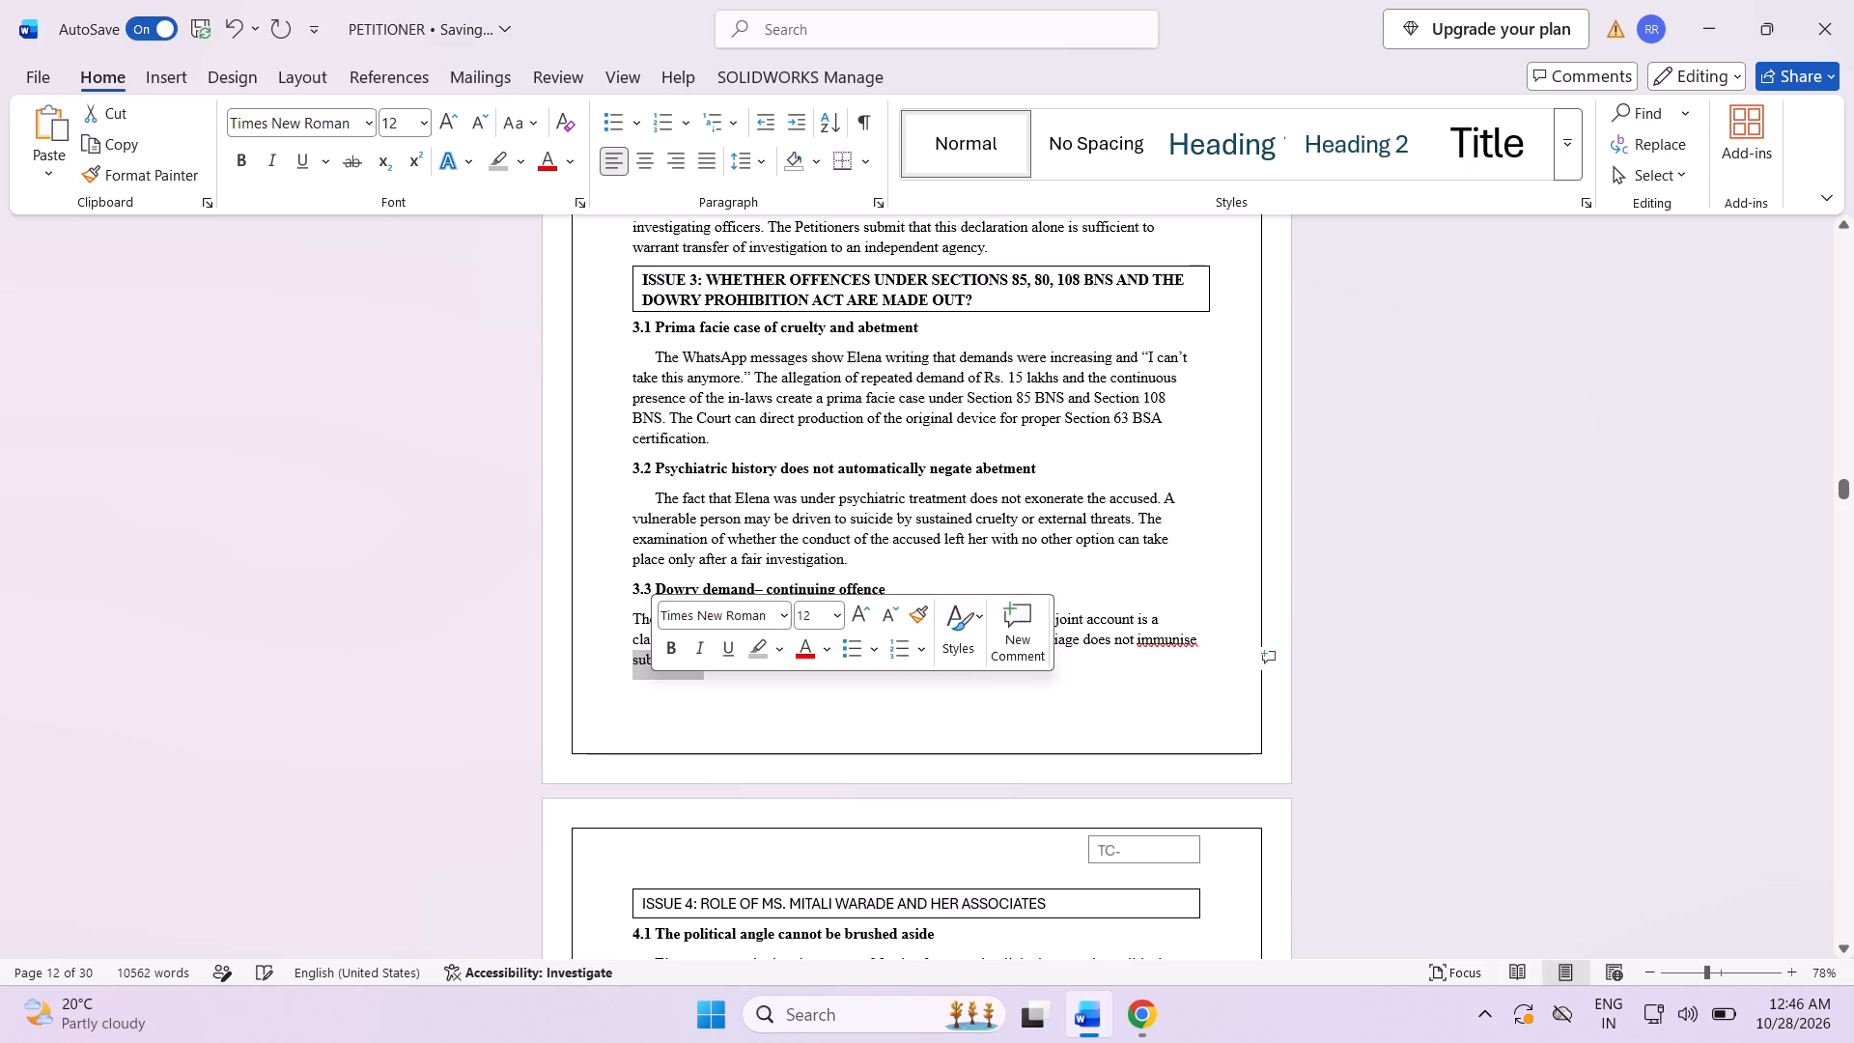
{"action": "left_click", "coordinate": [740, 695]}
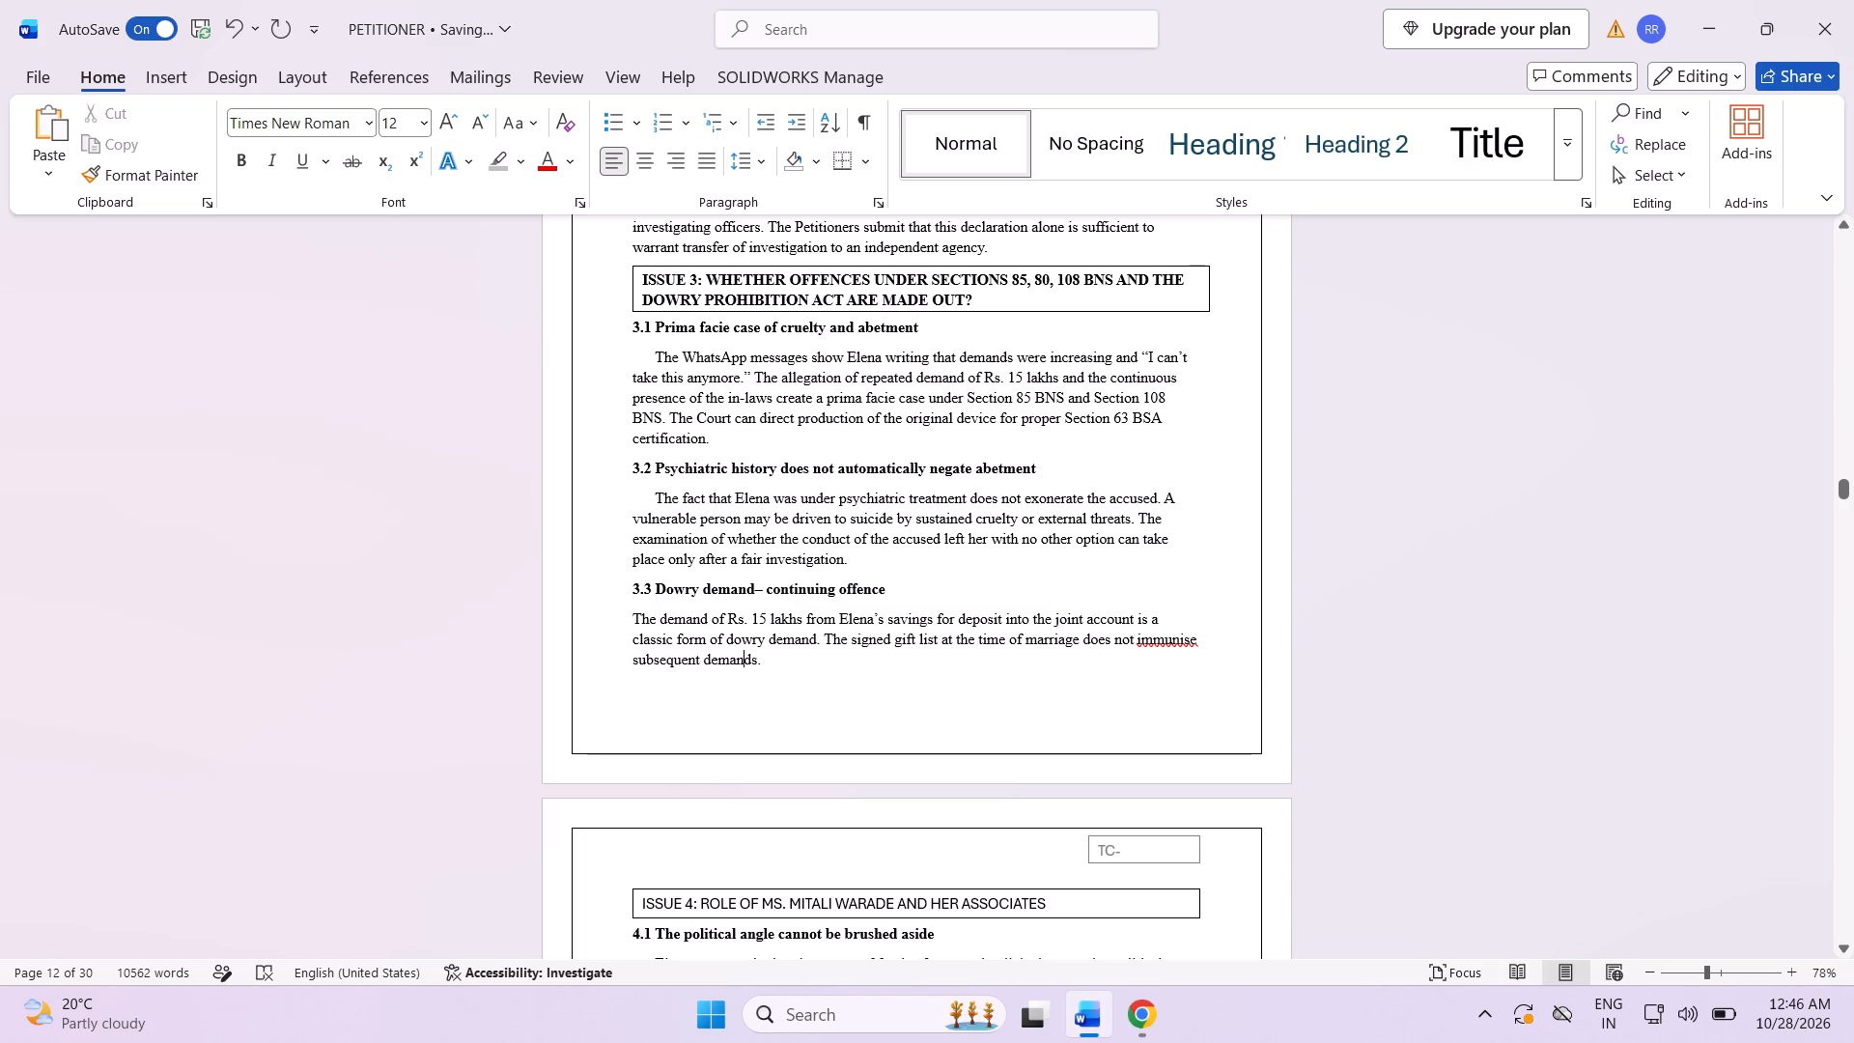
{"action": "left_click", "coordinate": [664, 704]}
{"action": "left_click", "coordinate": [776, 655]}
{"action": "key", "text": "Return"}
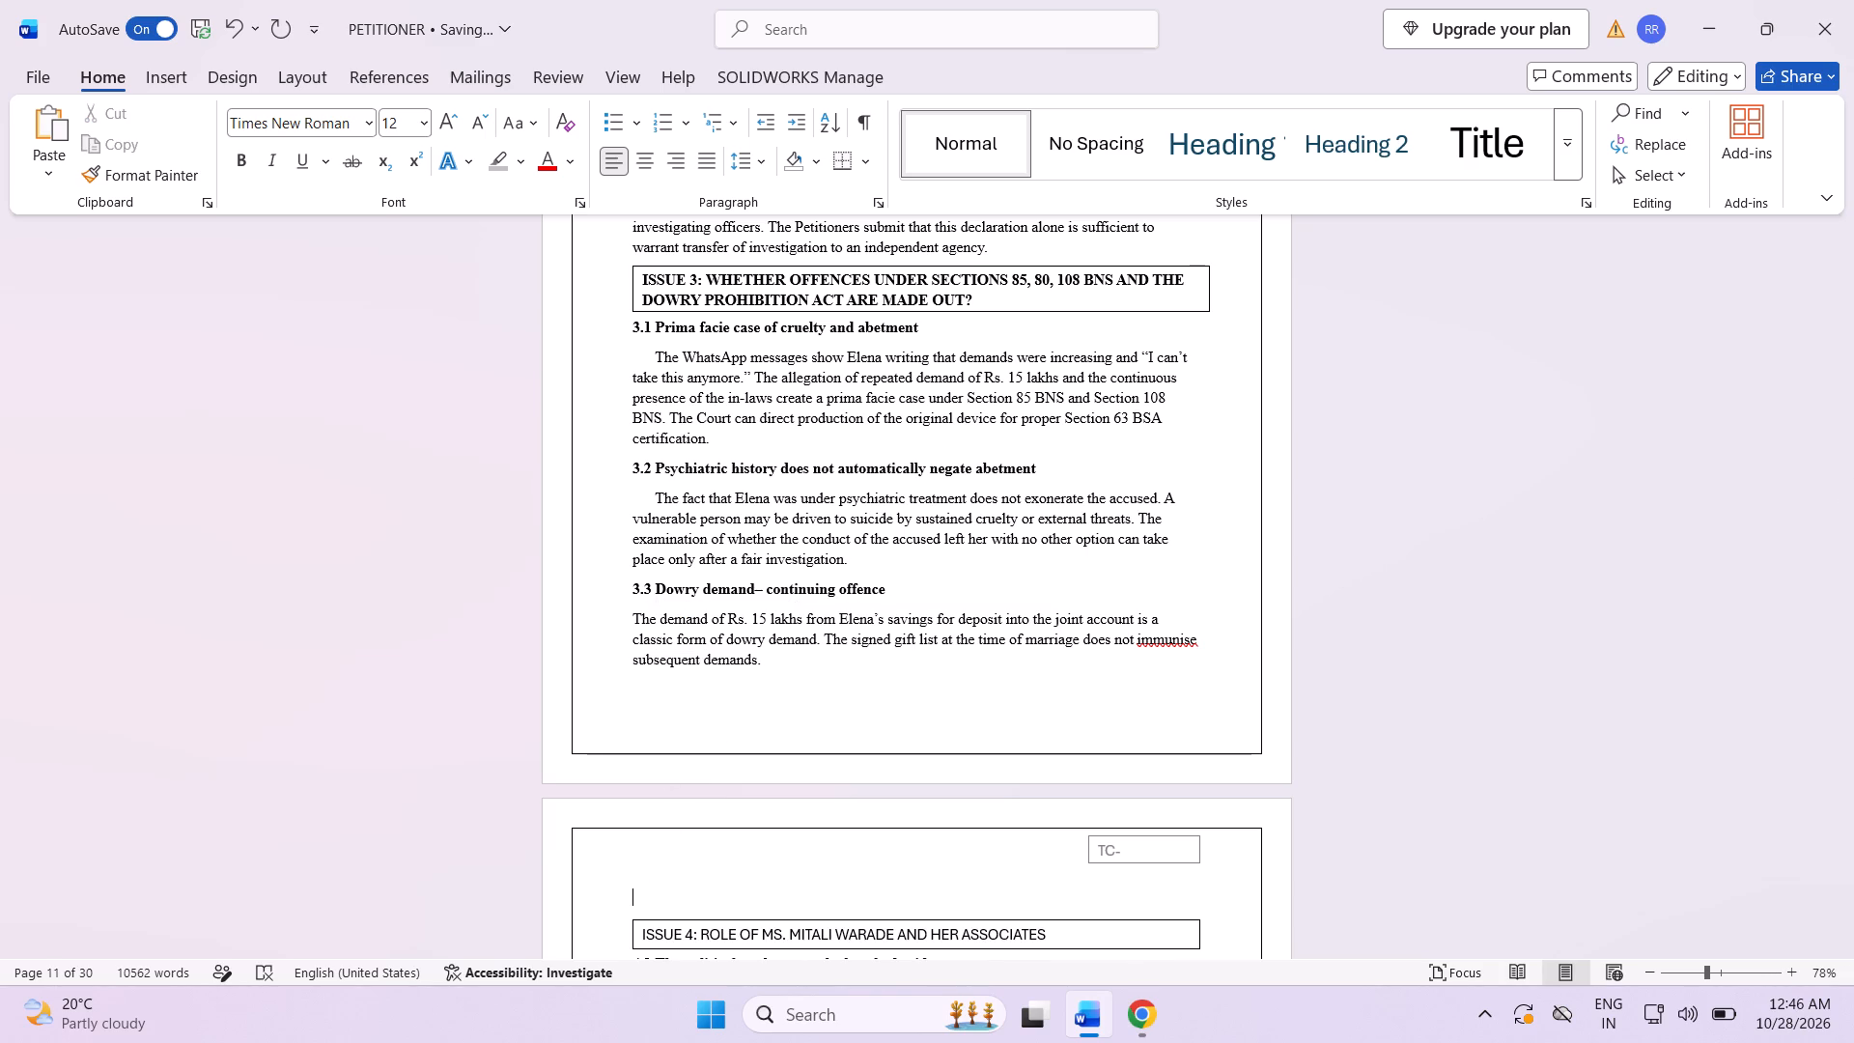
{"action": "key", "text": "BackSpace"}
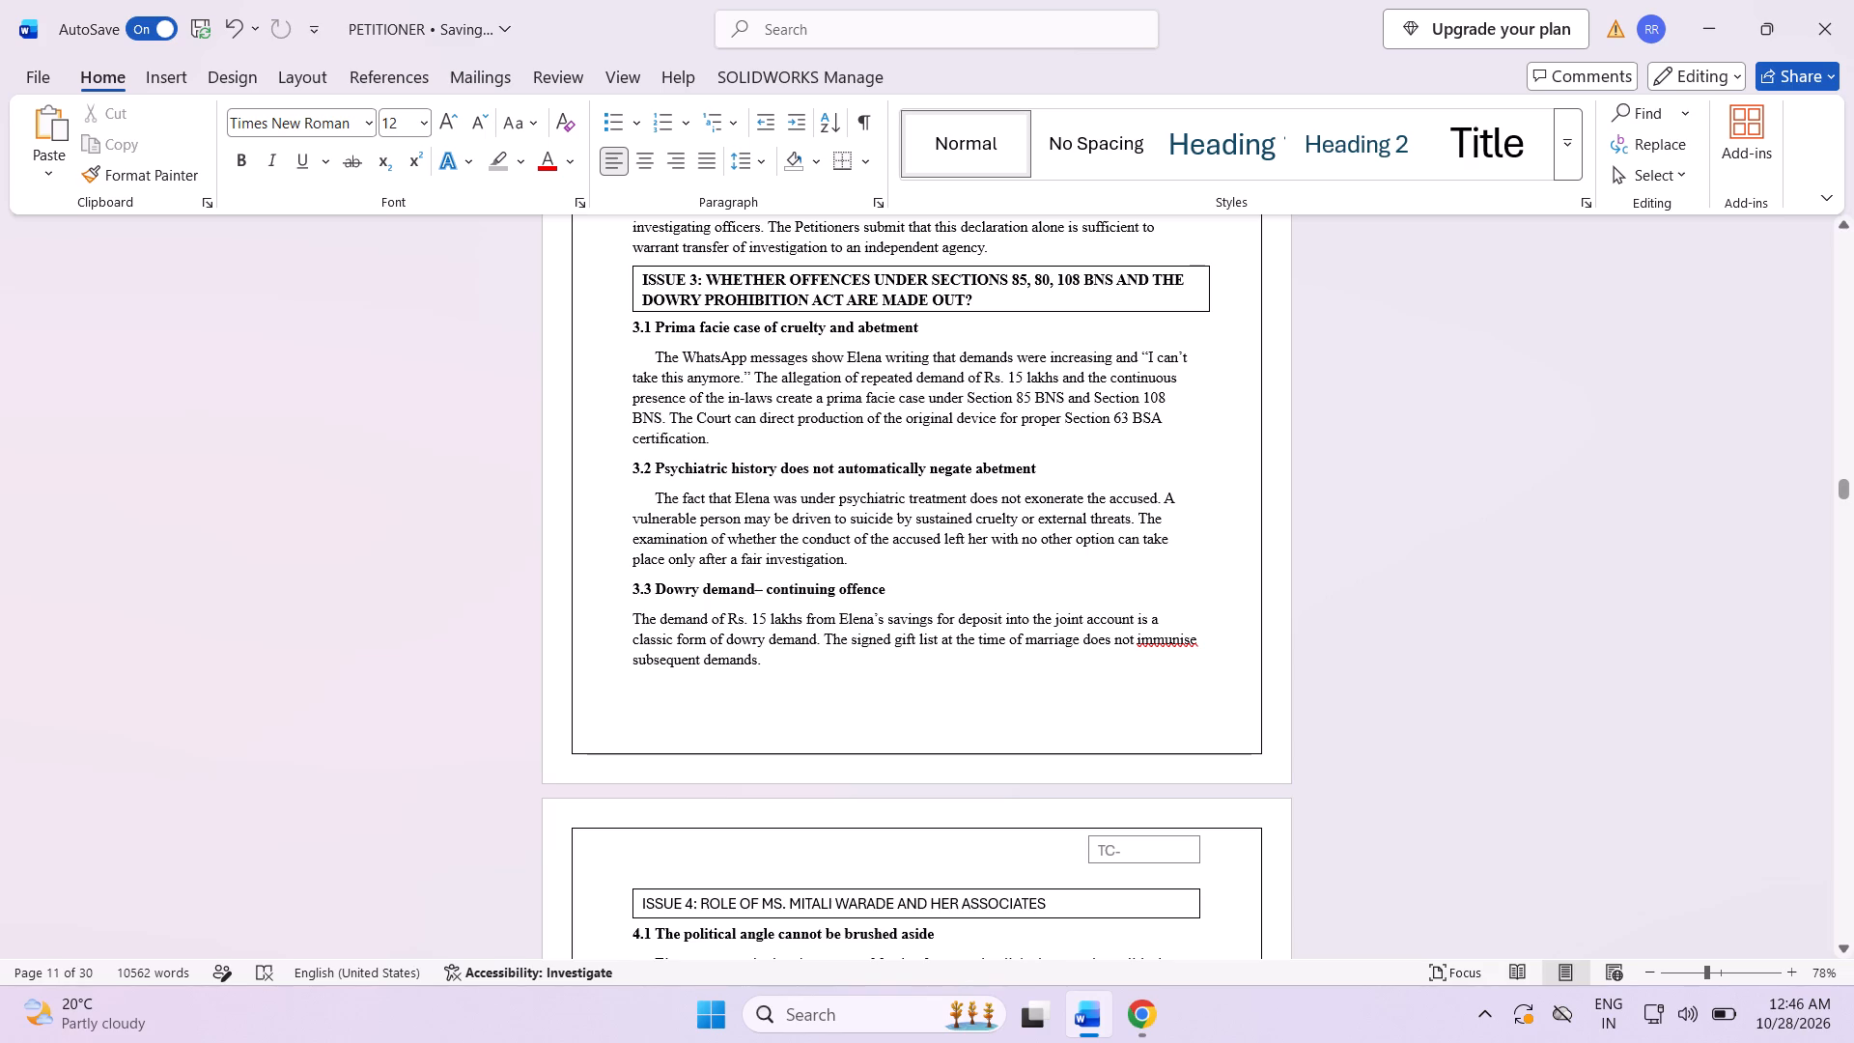
Examine the page containing sections 2.2 to 3.3 and the space available at its foot for a page number.
{"action": "scroll", "coordinate": [864, 636], "scroll_direction": "up", "scroll_amount": 16}
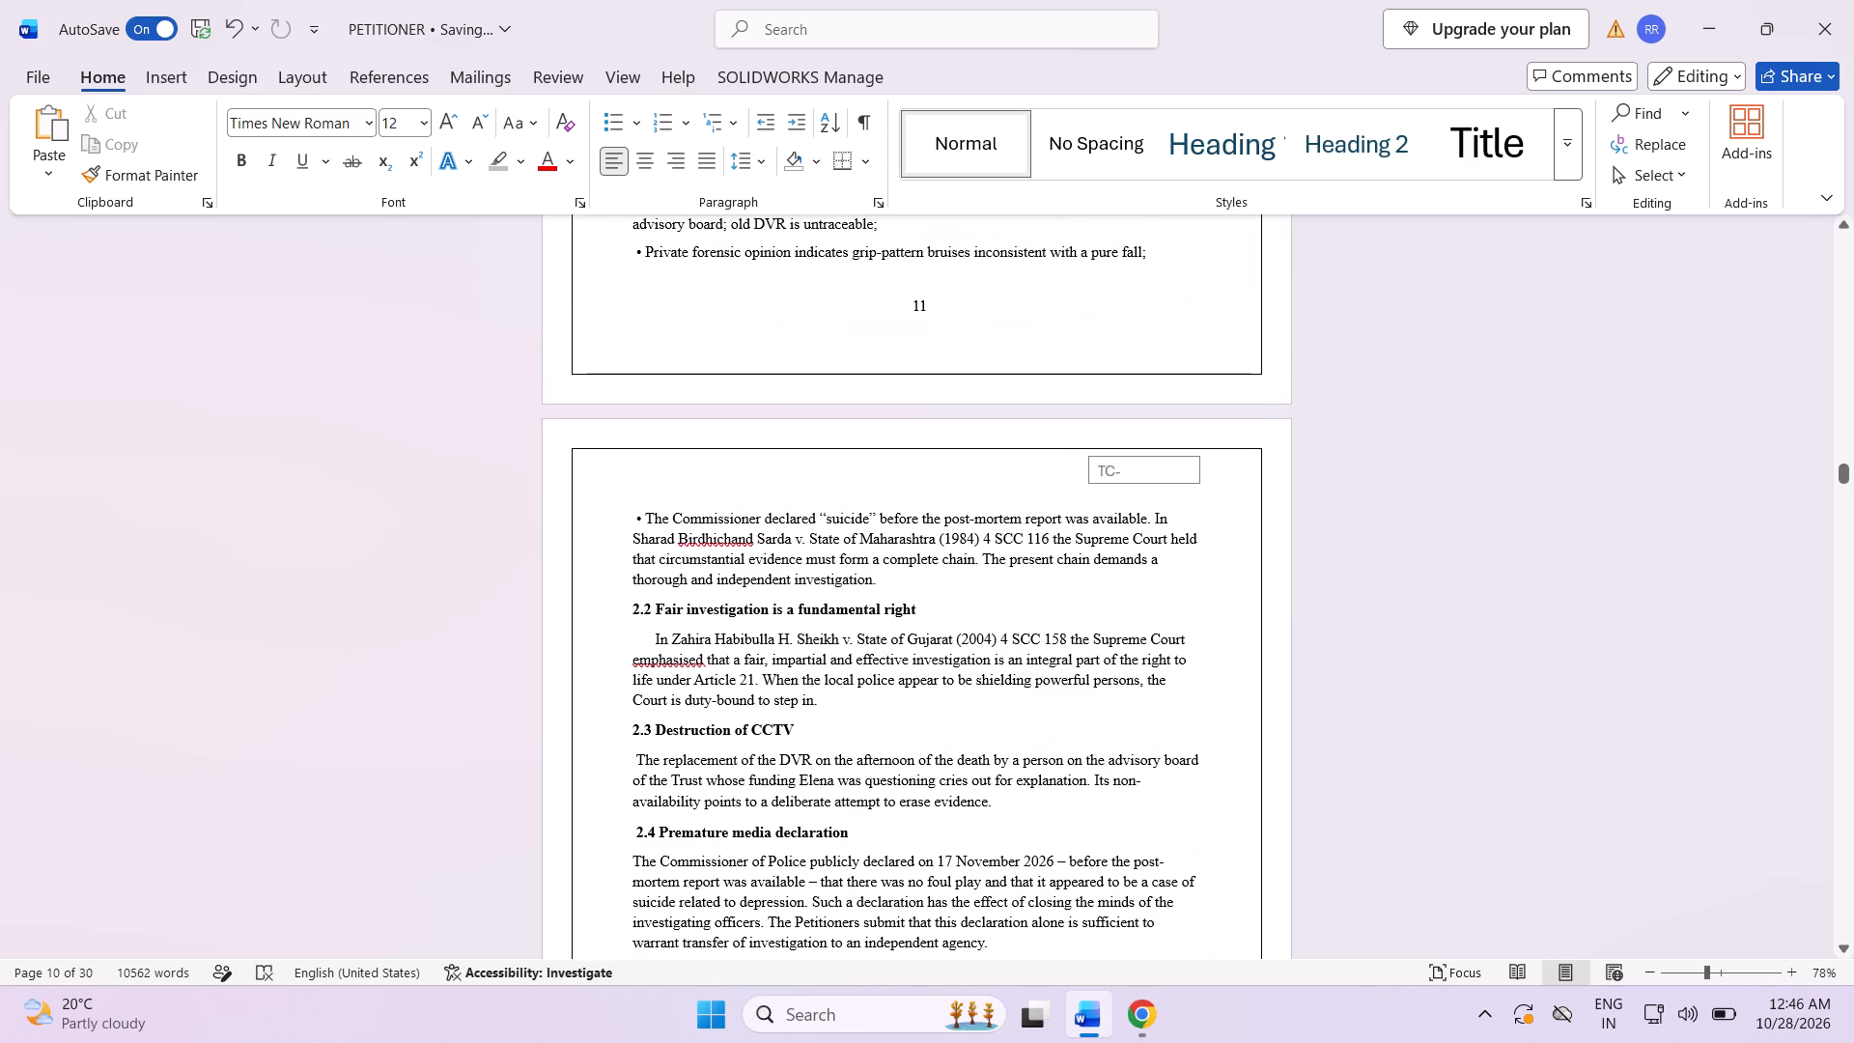
{"action": "scroll", "coordinate": [864, 637], "scroll_direction": "down", "scroll_amount": 3}
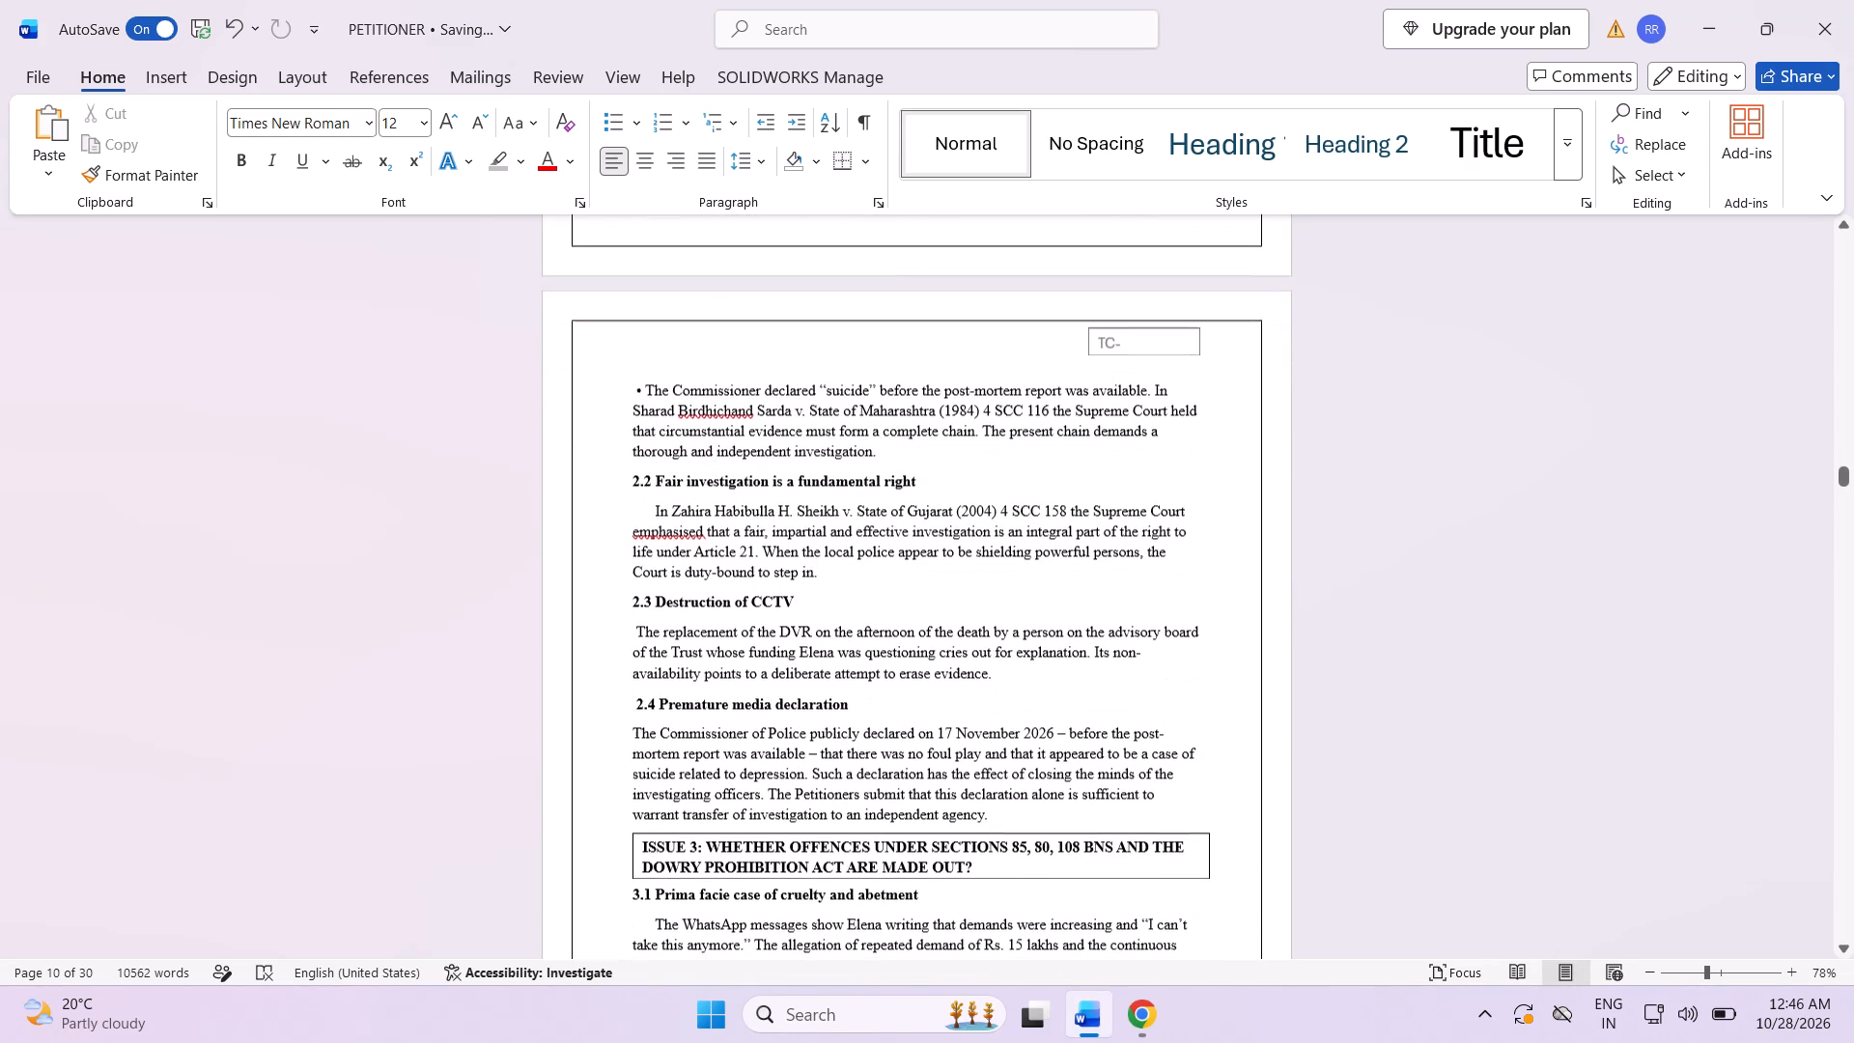
{"action": "scroll", "coordinate": [864, 637], "scroll_direction": "down", "scroll_amount": 4}
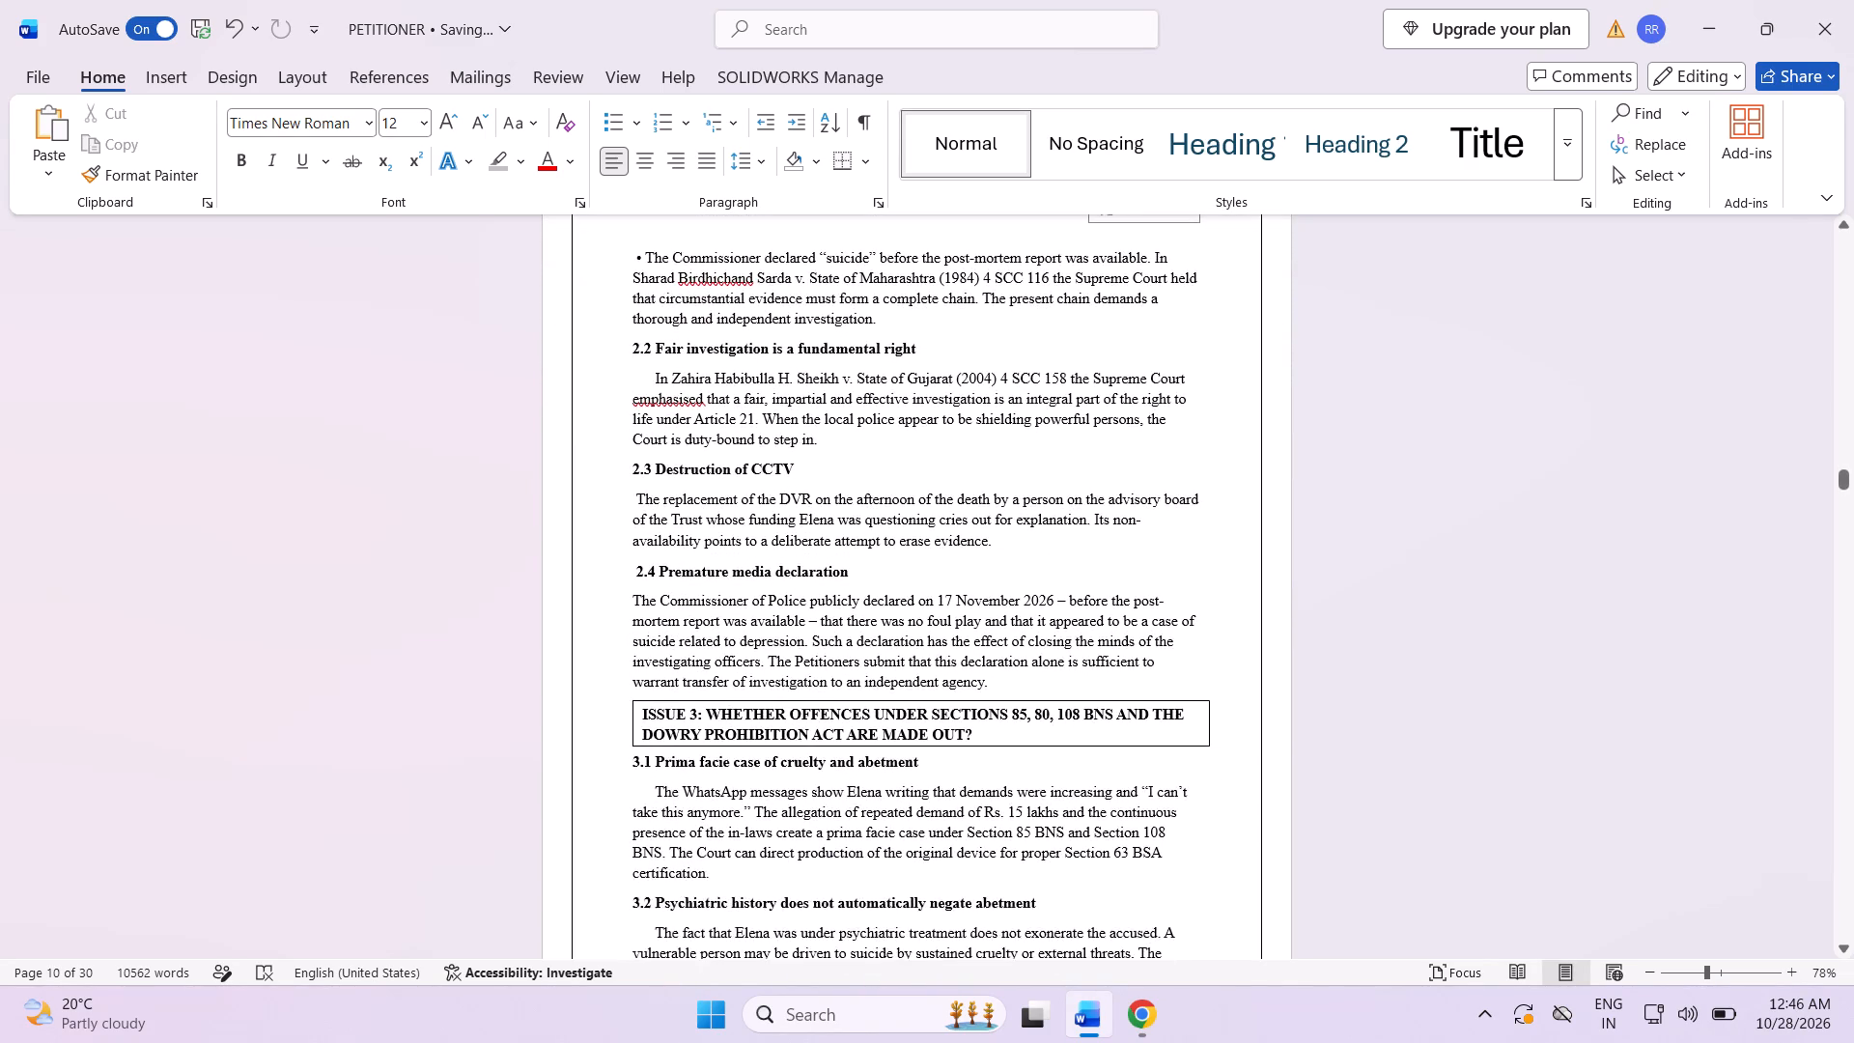
{"action": "scroll", "coordinate": [864, 637], "scroll_direction": "down", "scroll_amount": 4}
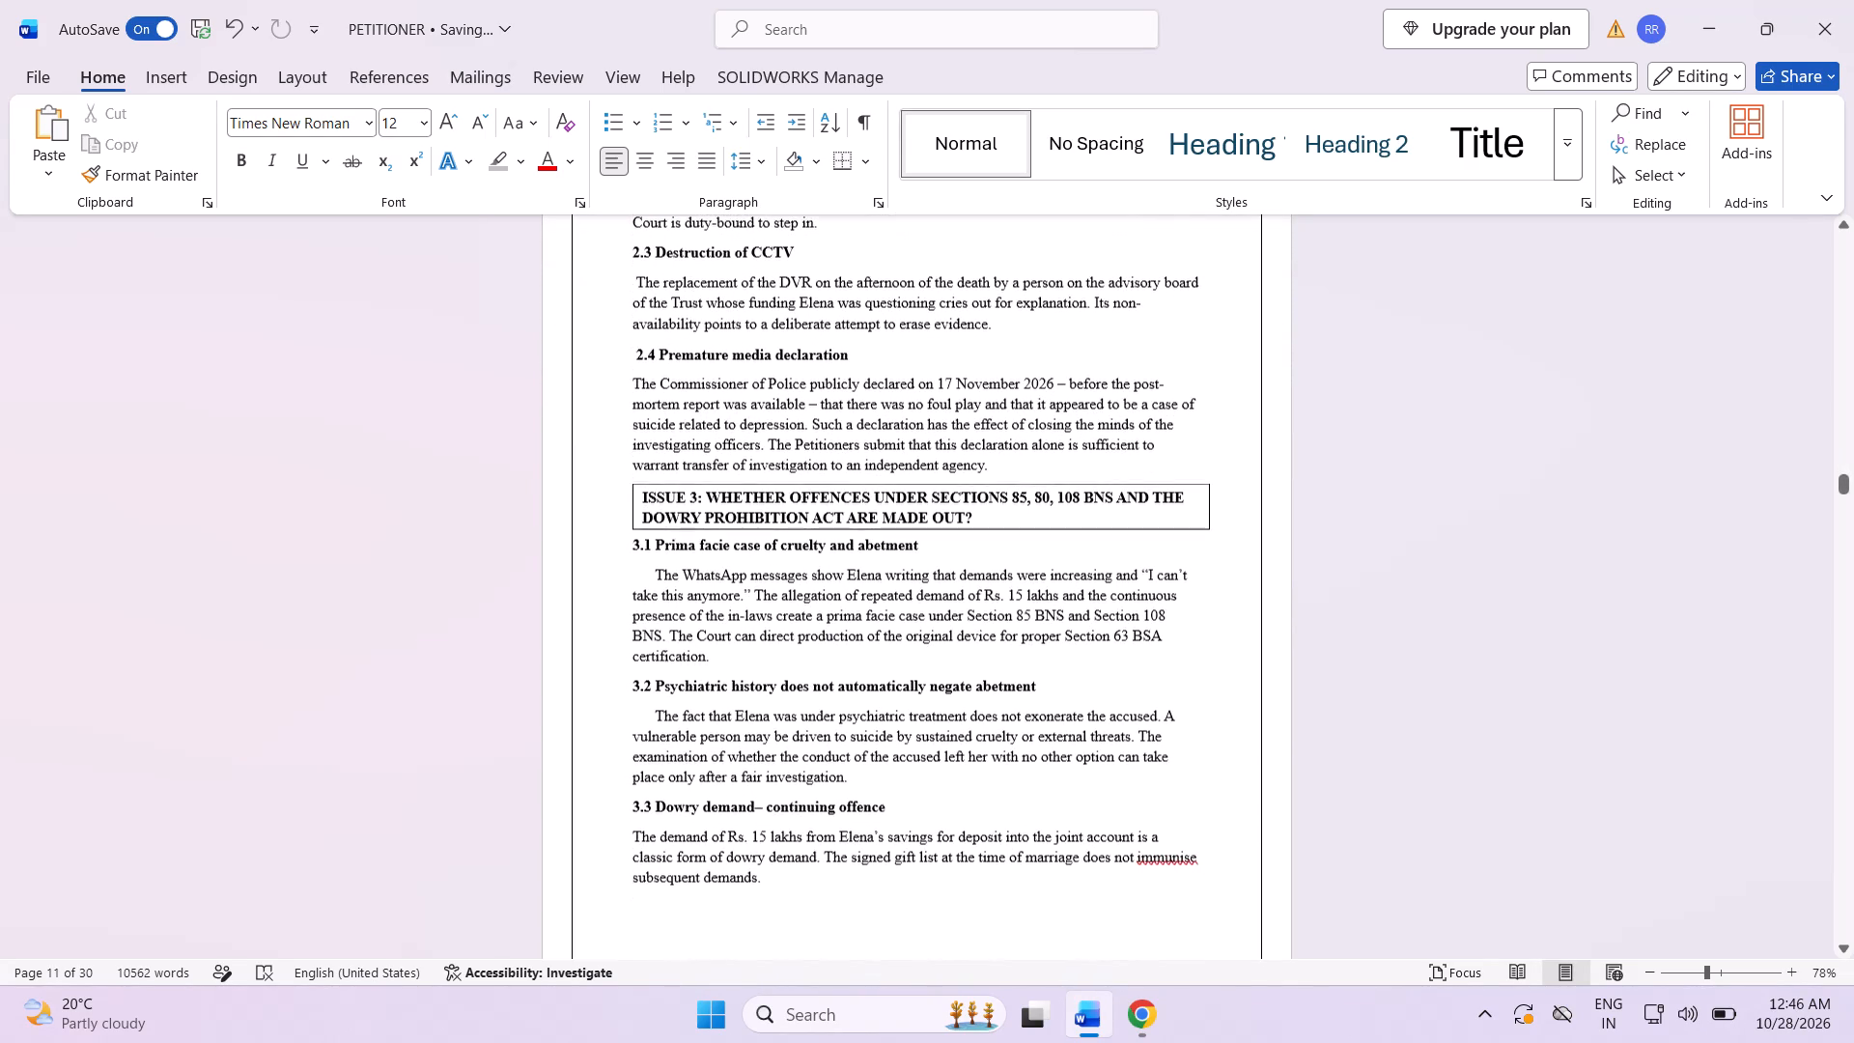
{"action": "scroll", "coordinate": [864, 637], "scroll_direction": "down", "scroll_amount": 4}
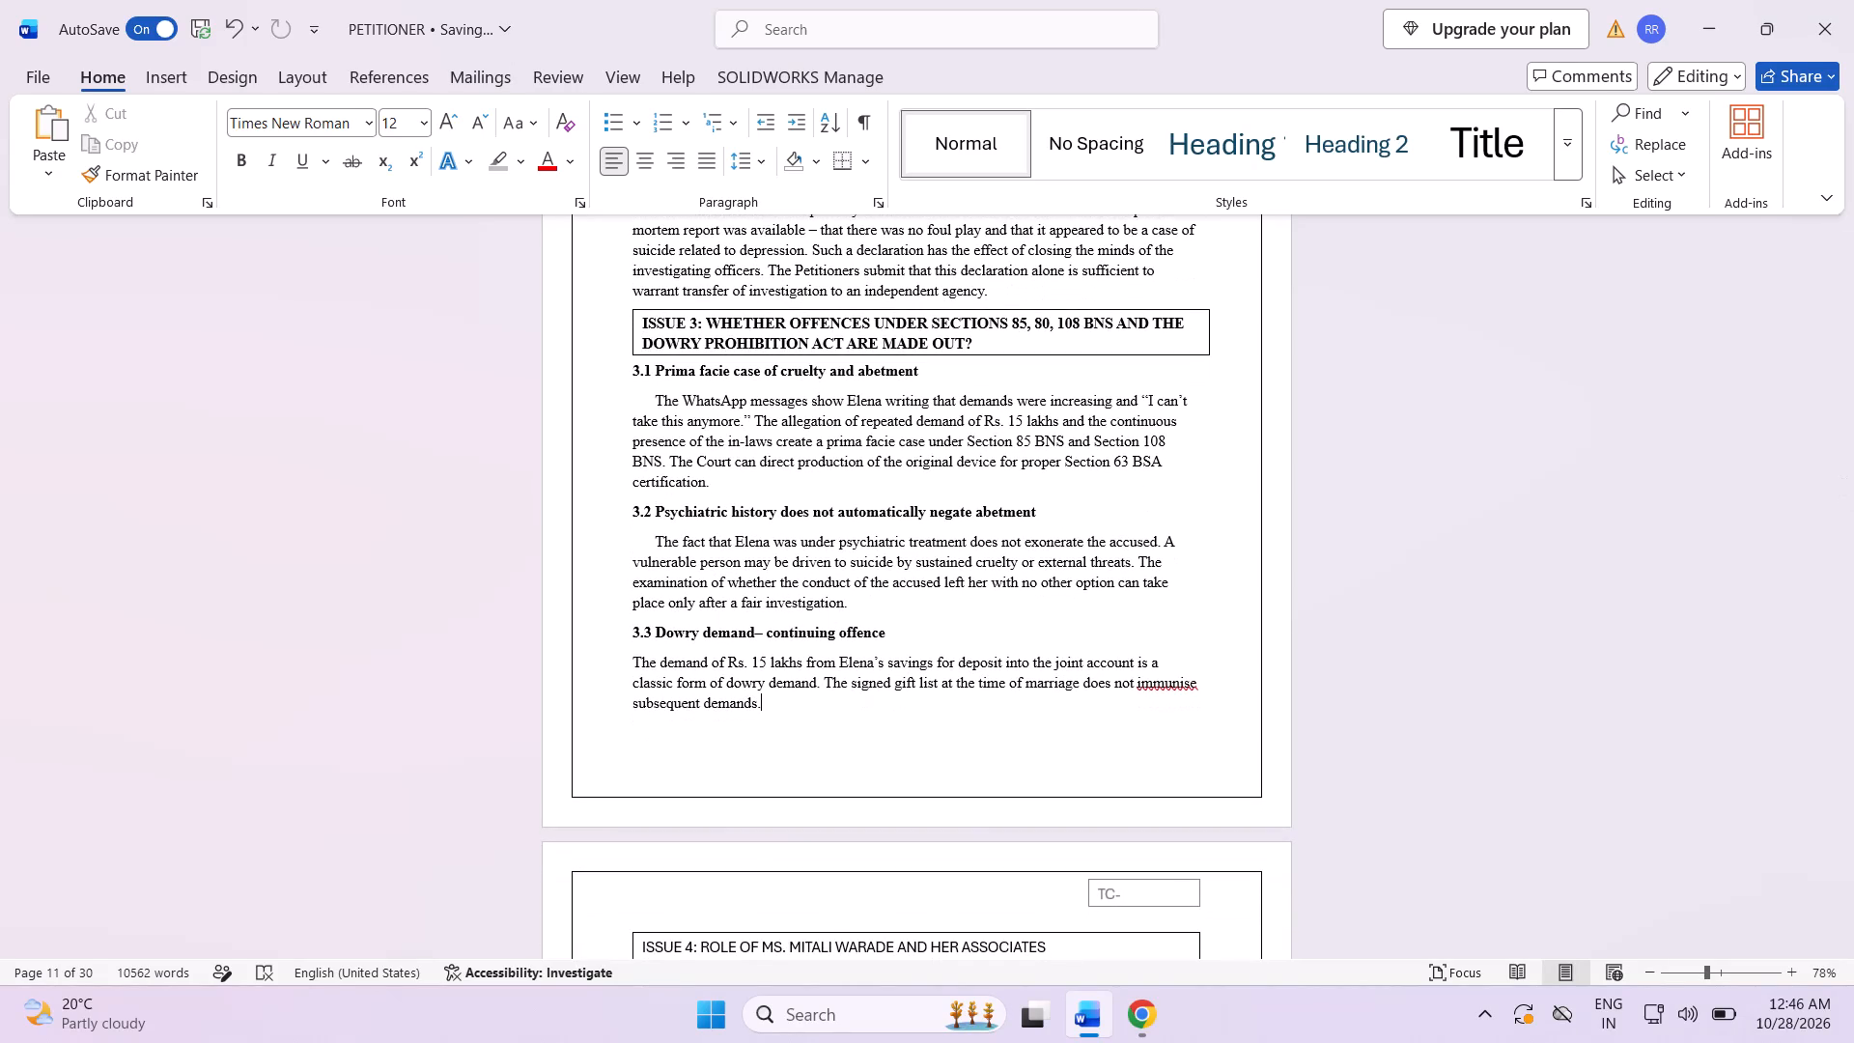
{"action": "scroll", "coordinate": [864, 637], "scroll_direction": "up", "scroll_amount": 1}
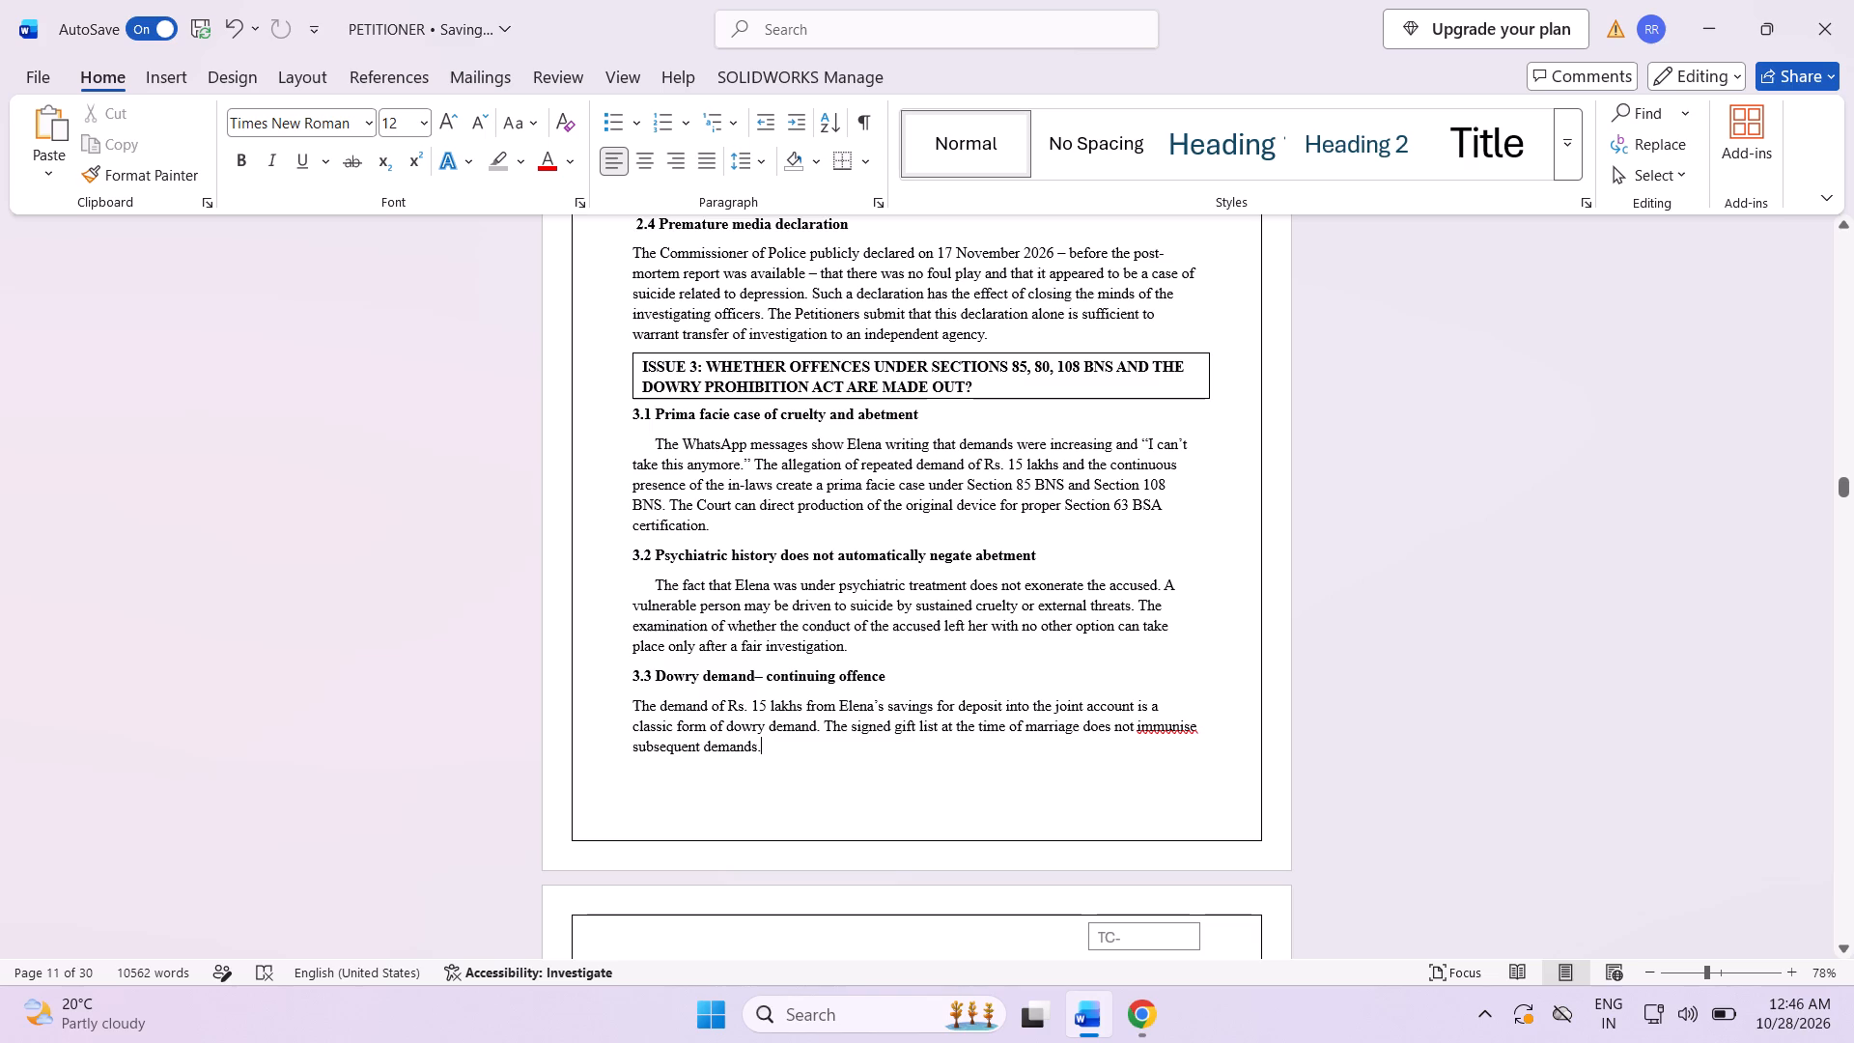
{"action": "scroll", "coordinate": [864, 637], "scroll_direction": "down", "scroll_amount": 6}
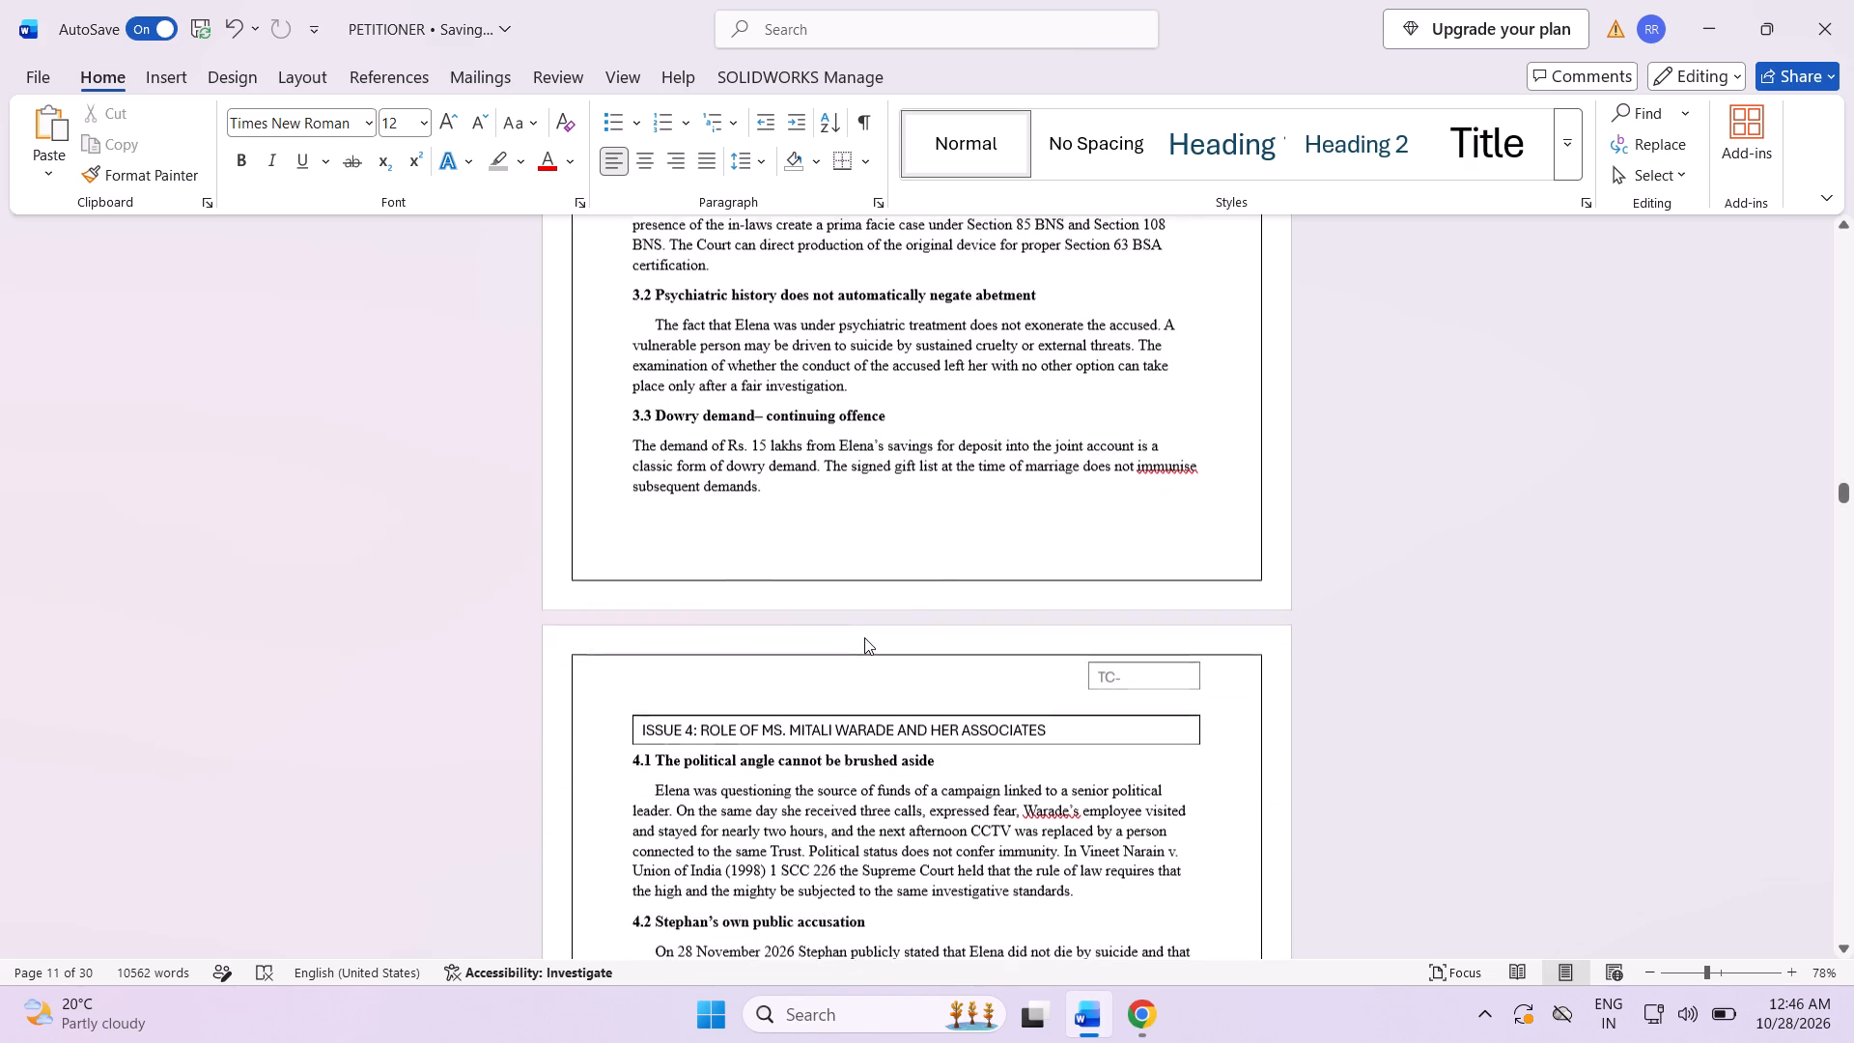
Add the page number 13 below the opening lines of Additional Legal Submission 1 at the page foot, indenting it with spaces.
{"action": "scroll", "coordinate": [864, 637], "scroll_direction": "down", "scroll_amount": 20}
{"action": "scroll", "coordinate": [864, 637], "scroll_direction": "down", "scroll_amount": 2}
{"action": "scroll", "coordinate": [864, 637], "scroll_direction": "up", "scroll_amount": 2}
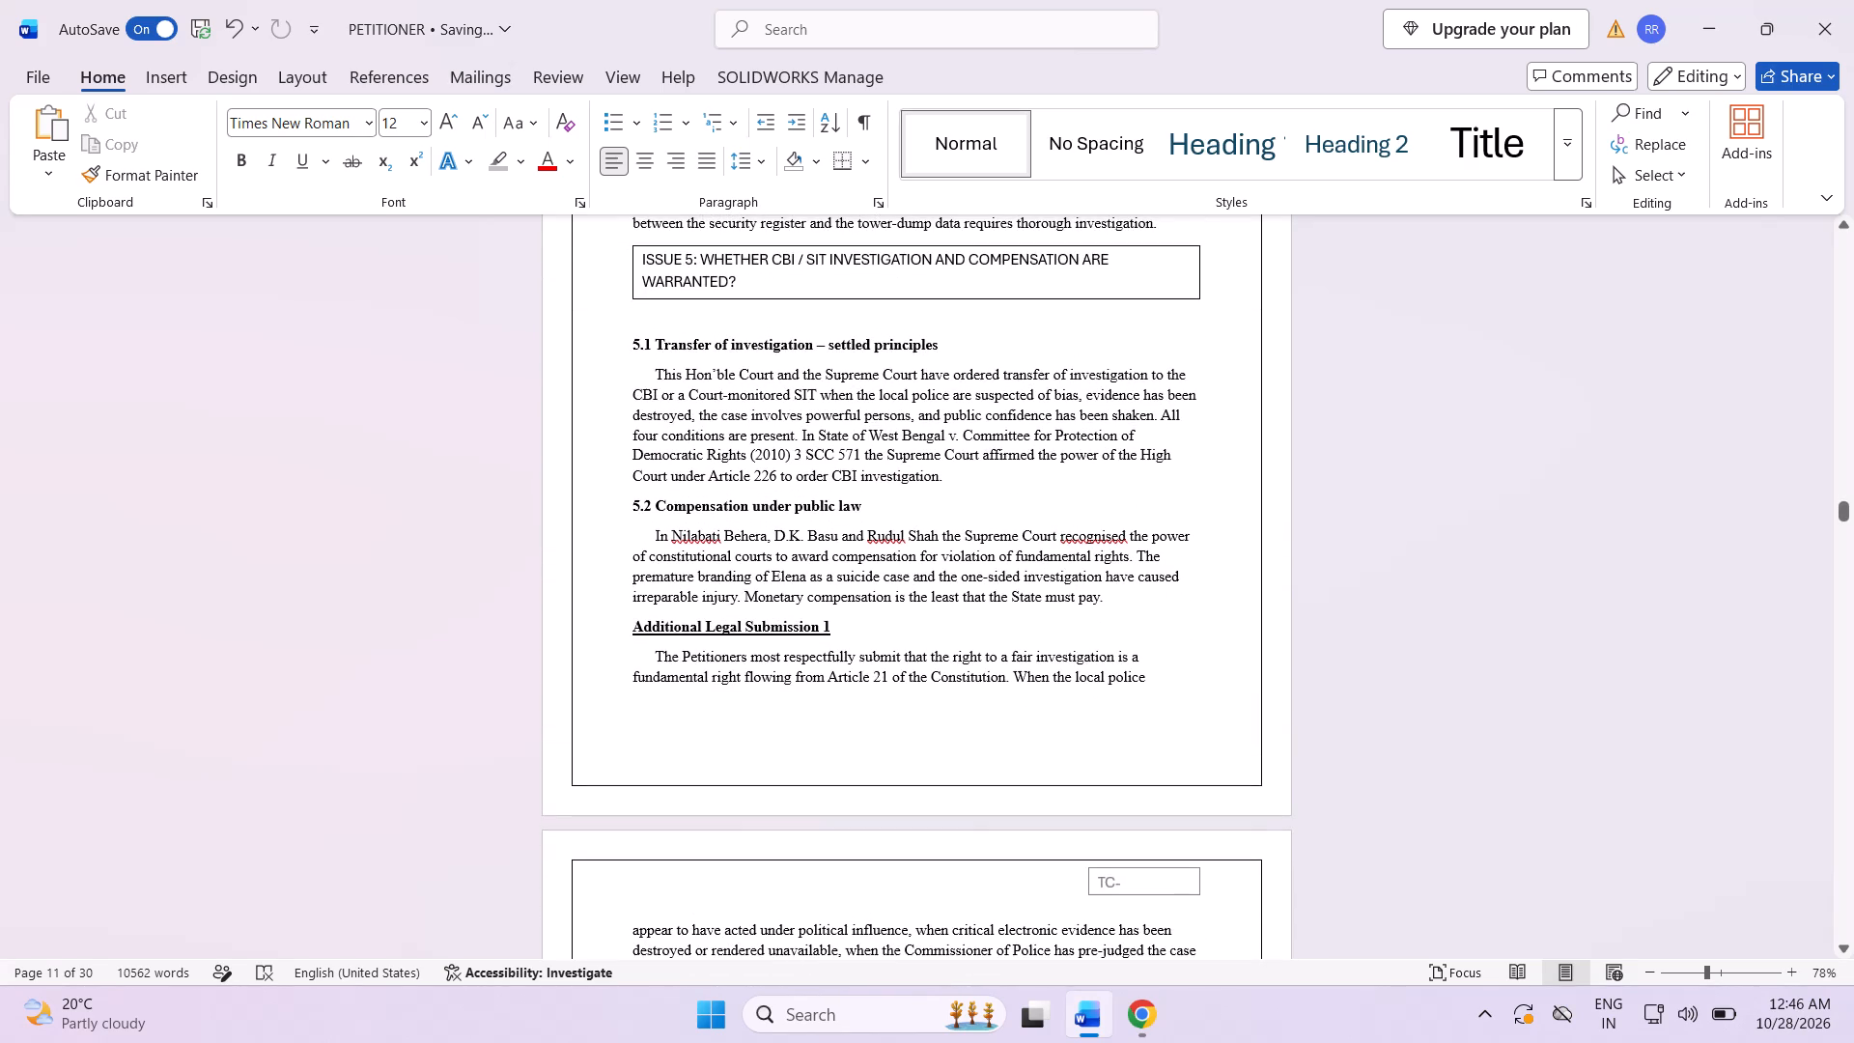
{"action": "left_click", "coordinate": [885, 708]}
{"action": "key", "text": "Return"}
{"action": "key", "text": "BackSpace"}
{"action": "scroll", "coordinate": [900, 712], "scroll_direction": "up", "scroll_amount": 18}
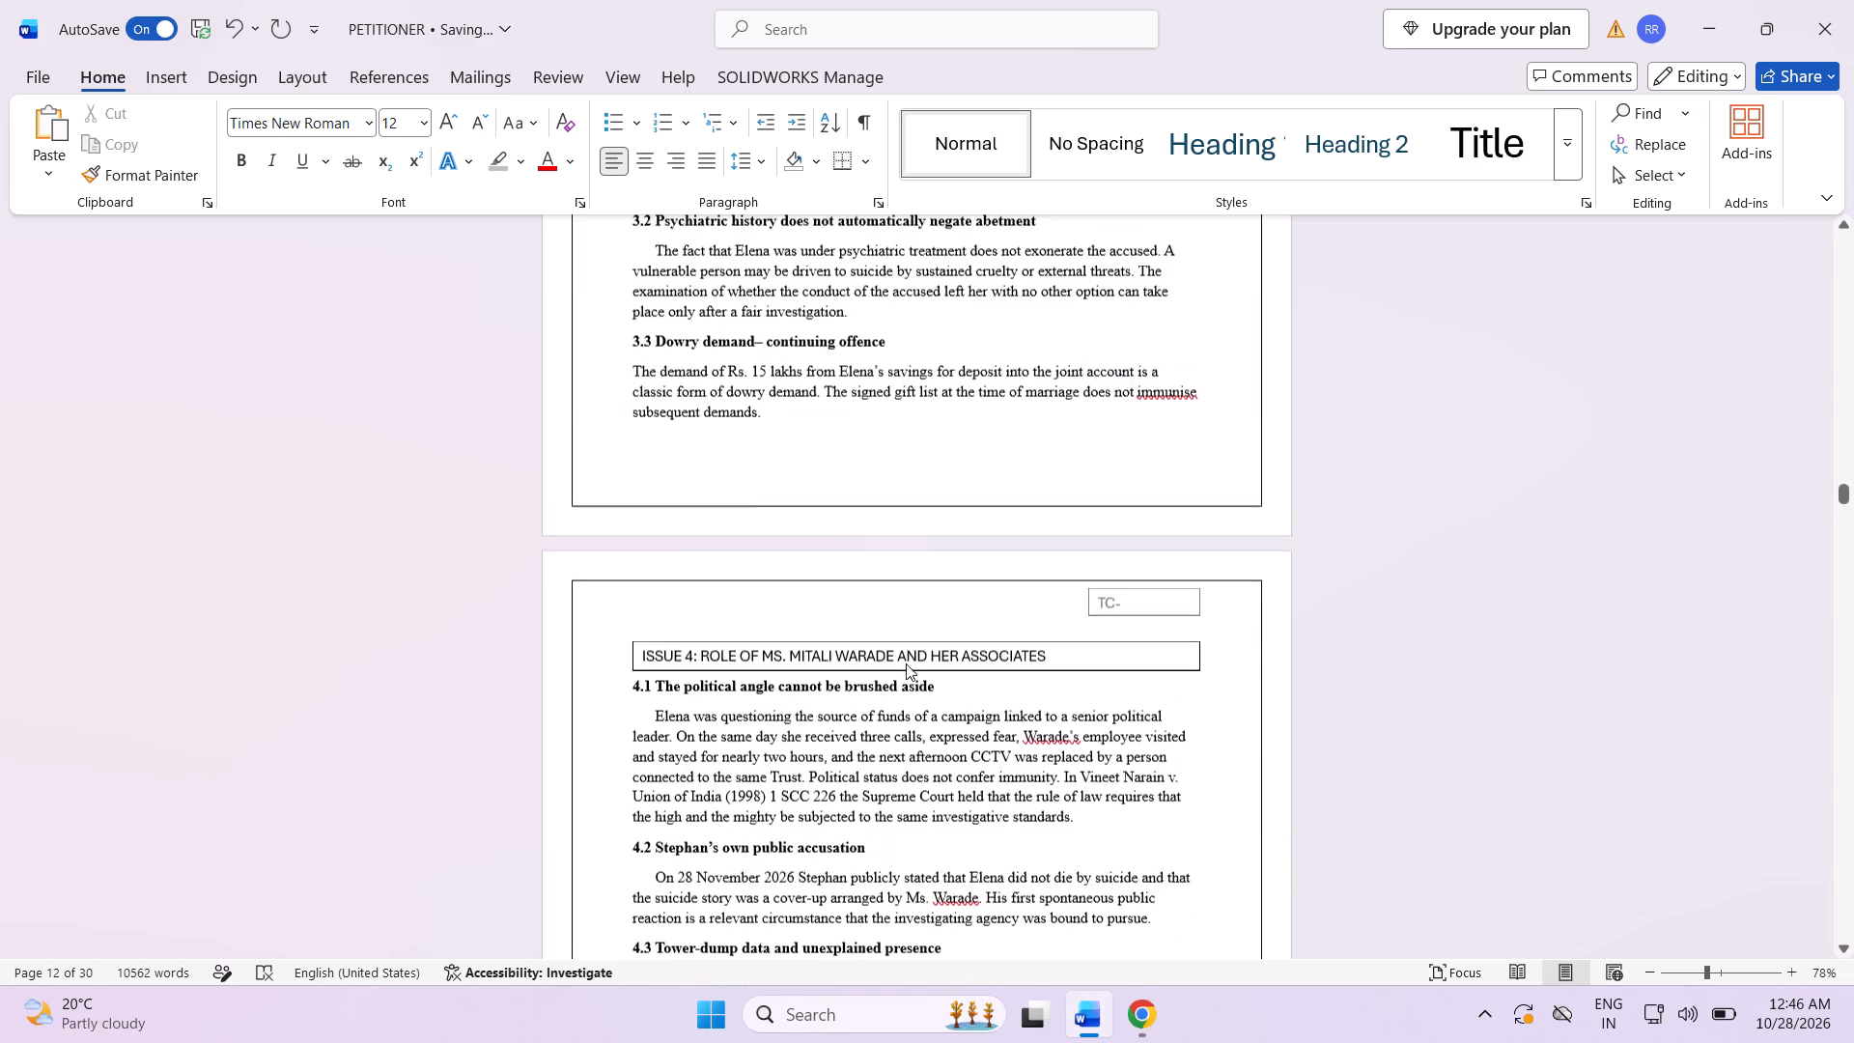
{"action": "scroll", "coordinate": [906, 663], "scroll_direction": "up", "scroll_amount": 19}
{"action": "scroll", "coordinate": [906, 663], "scroll_direction": "up", "scroll_amount": 4}
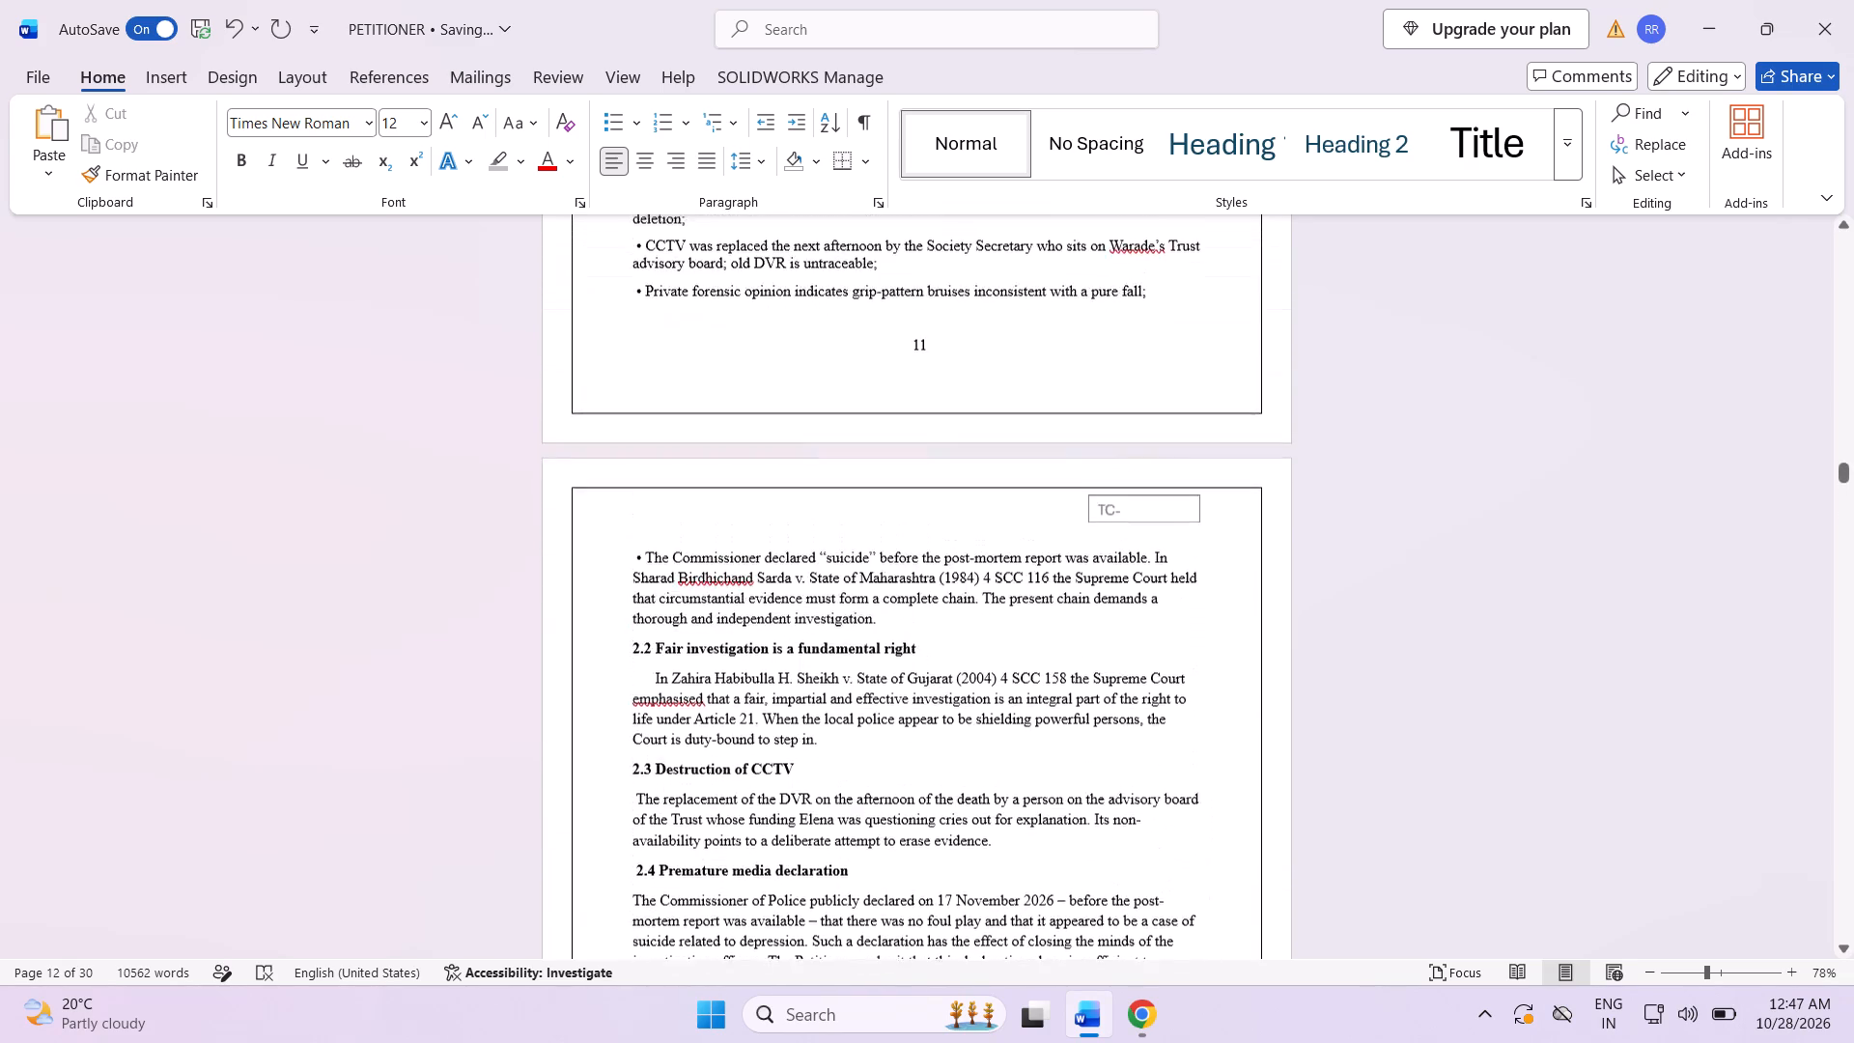
{"action": "scroll", "coordinate": [906, 663], "scroll_direction": "down", "scroll_amount": 20}
{"action": "scroll", "coordinate": [906, 663], "scroll_direction": "down", "scroll_amount": 20}
{"action": "scroll", "coordinate": [906, 663], "scroll_direction": "down", "scroll_amount": 5}
{"action": "key", "text": "space"}
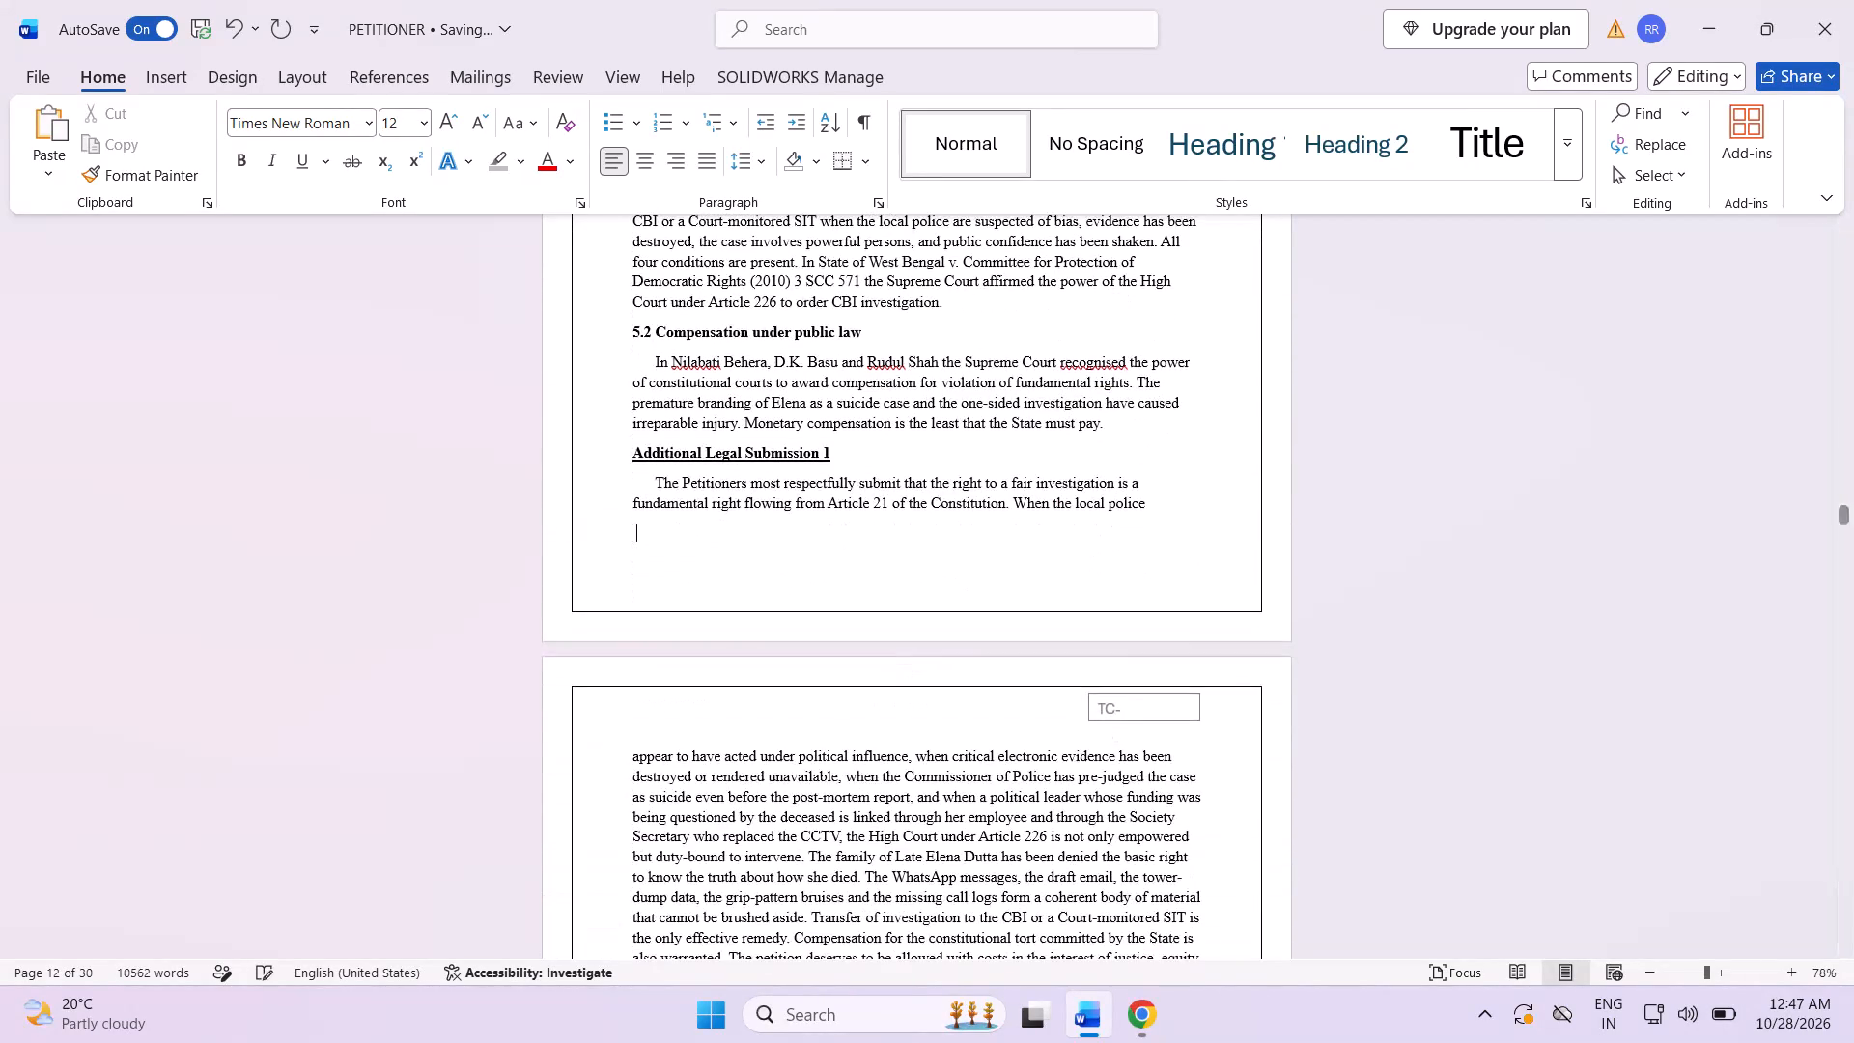
{"action": "key", "text": "space"}
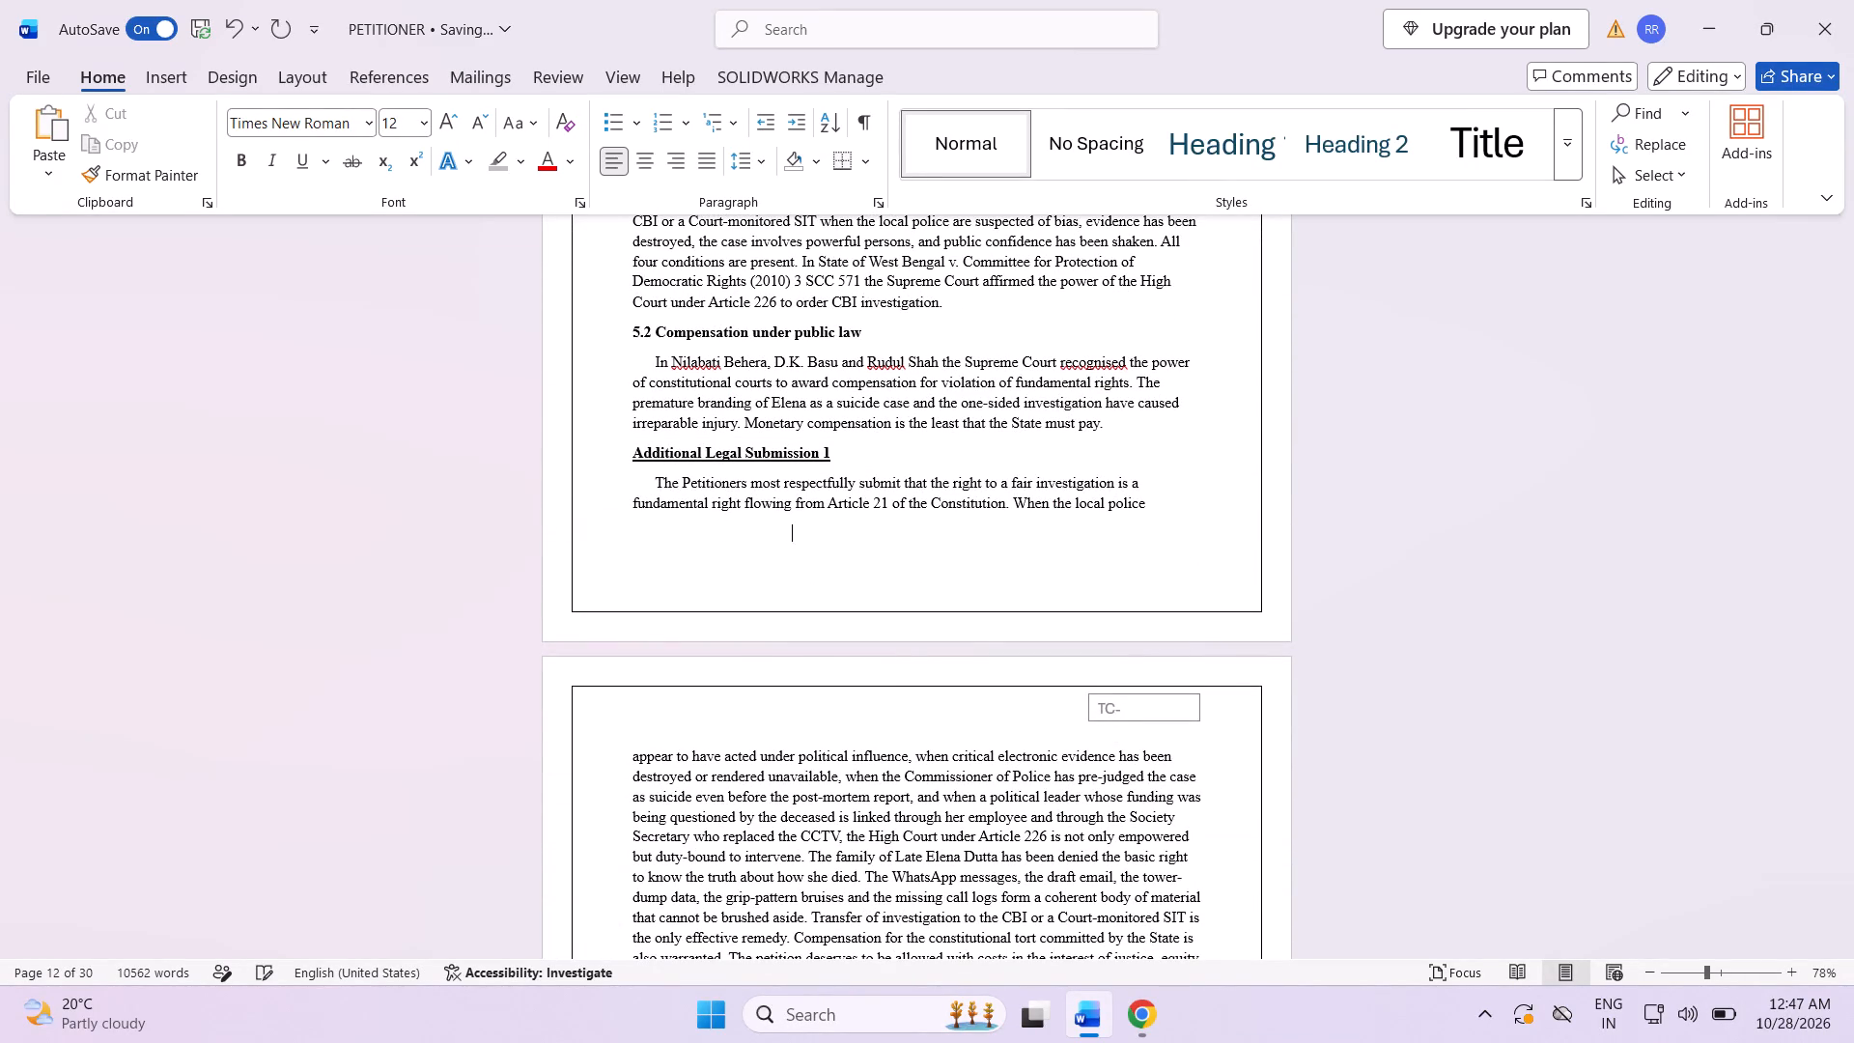
{"action": "type", "text": "13"}
Add the page number 12 on the last line of section 3.3, after "subsequent demands.", moving it towards the centre with spaces.
{"action": "scroll", "coordinate": [902, 670], "scroll_direction": "up", "scroll_amount": 6}
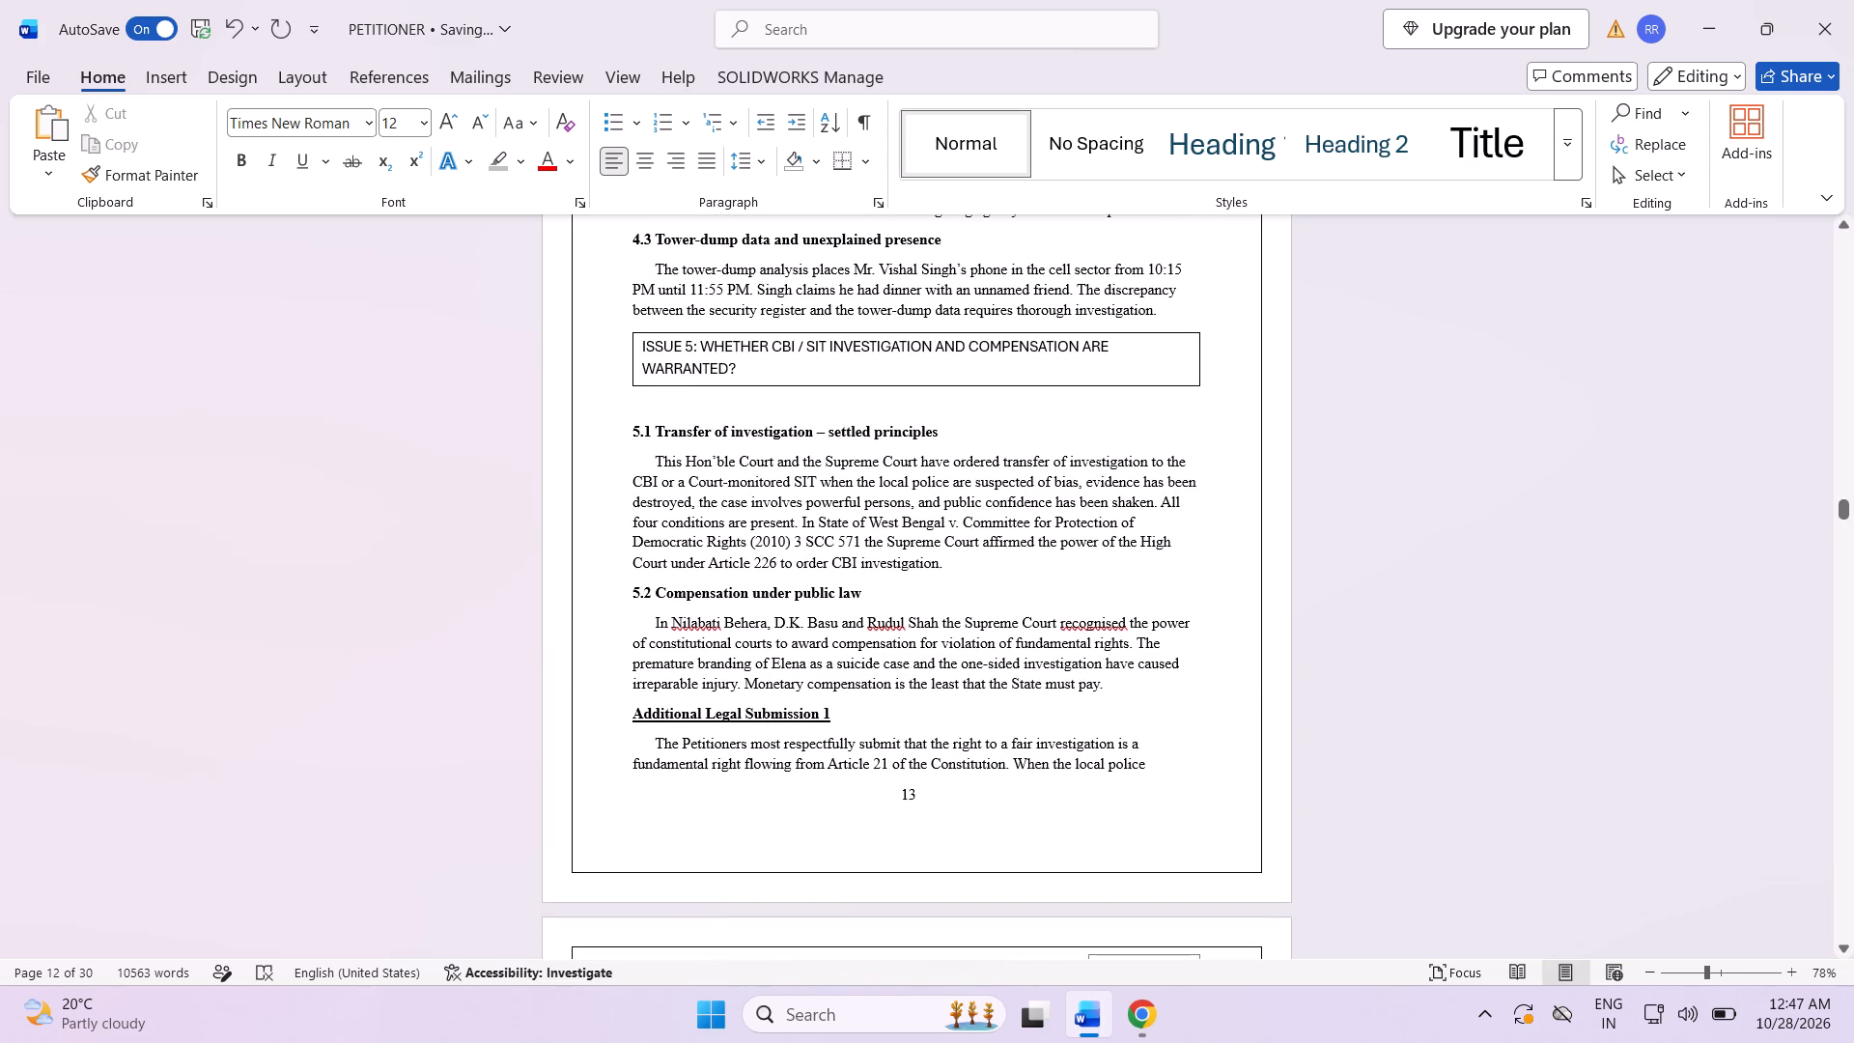
{"action": "scroll", "coordinate": [898, 668], "scroll_direction": "up", "scroll_amount": 19}
{"action": "scroll", "coordinate": [894, 682], "scroll_direction": "up", "scroll_amount": 5}
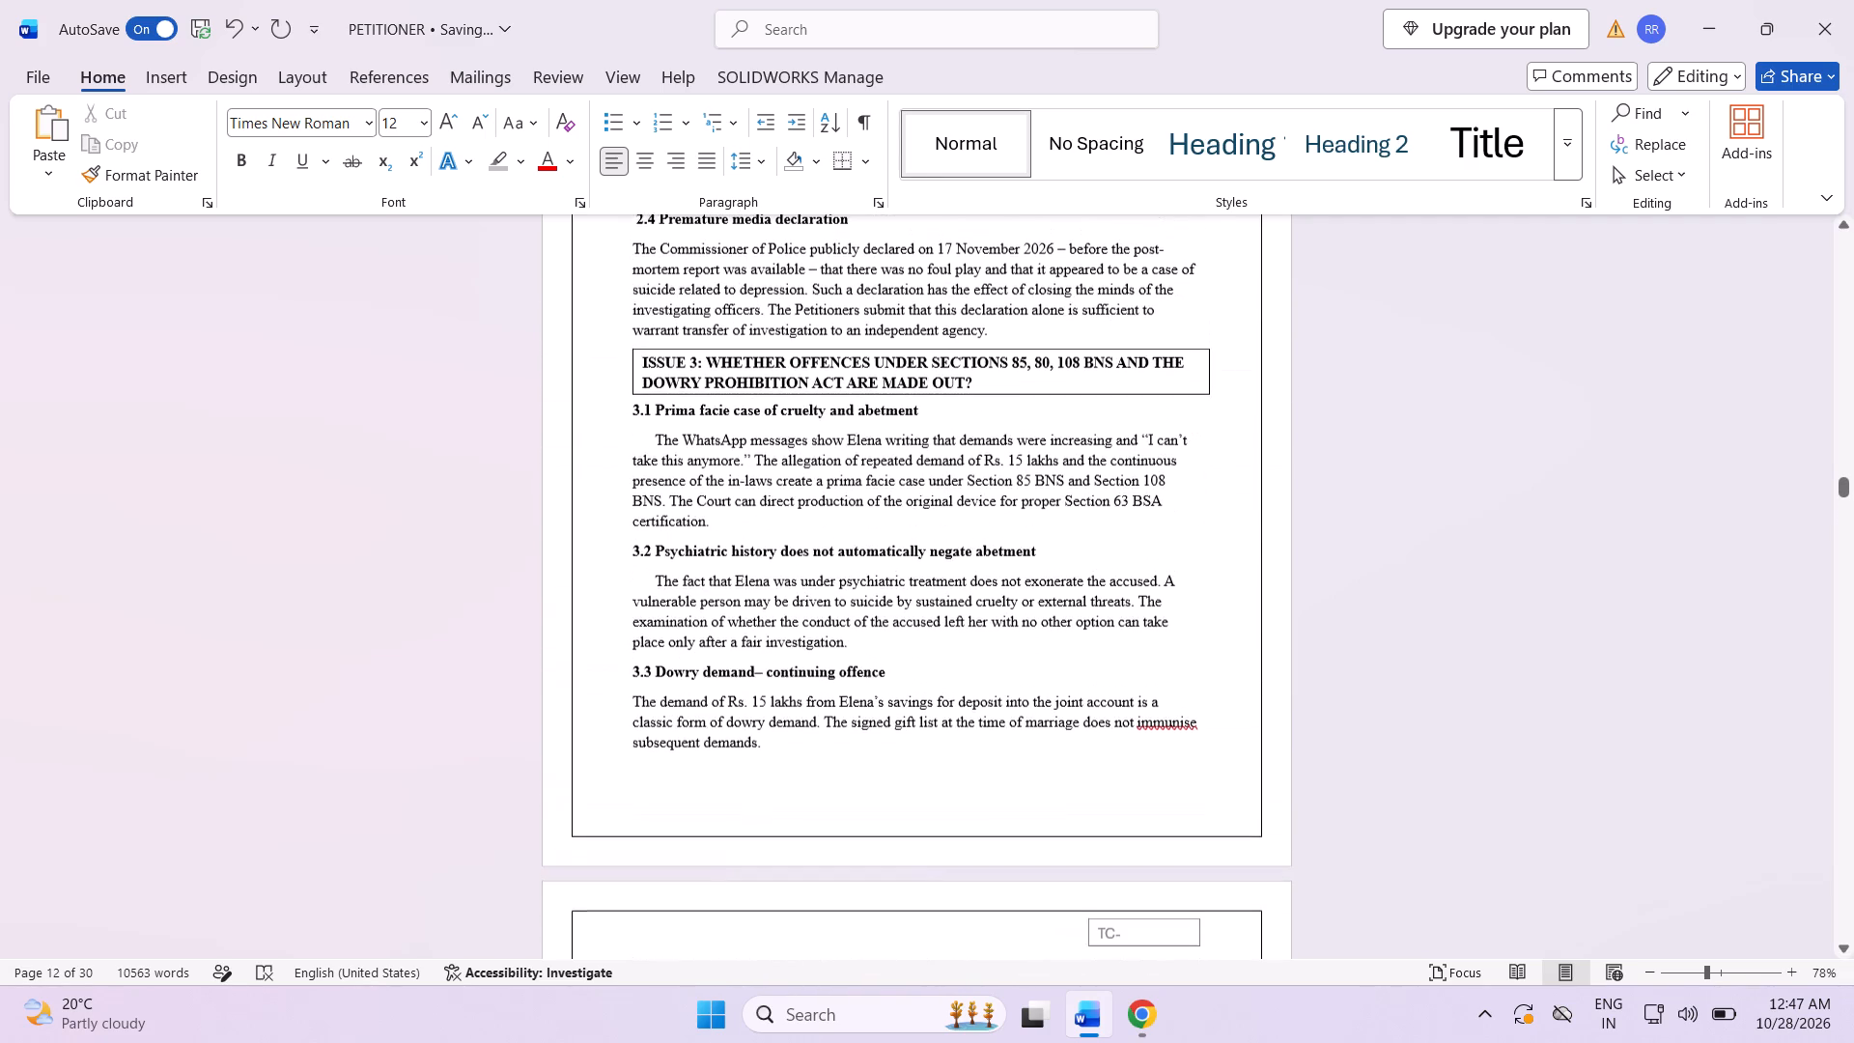
{"action": "left_click", "coordinate": [932, 763]}
{"action": "key", "text": "space"}
{"action": "key", "text": "space"}
{"action": "key", "text": "space"}
{"action": "key", "text": "space"}
{"action": "key", "text": "space"}
{"action": "key", "text": "space"}
{"action": "key", "text": "space"}
{"action": "key", "text": "space"}
{"action": "key", "text": "space"}
{"action": "key", "text": "space"}
{"action": "key", "text": "space"}
{"action": "key", "text": "space"}
{"action": "key", "text": "space"}
{"action": "key", "text": "space"}
{"action": "key", "text": "space"}
{"action": "key", "text": "space"}
{"action": "key", "text": "space"}
{"action": "key", "text": "space"}
{"action": "key", "text": "space"}
{"action": "key", "text": "space"}
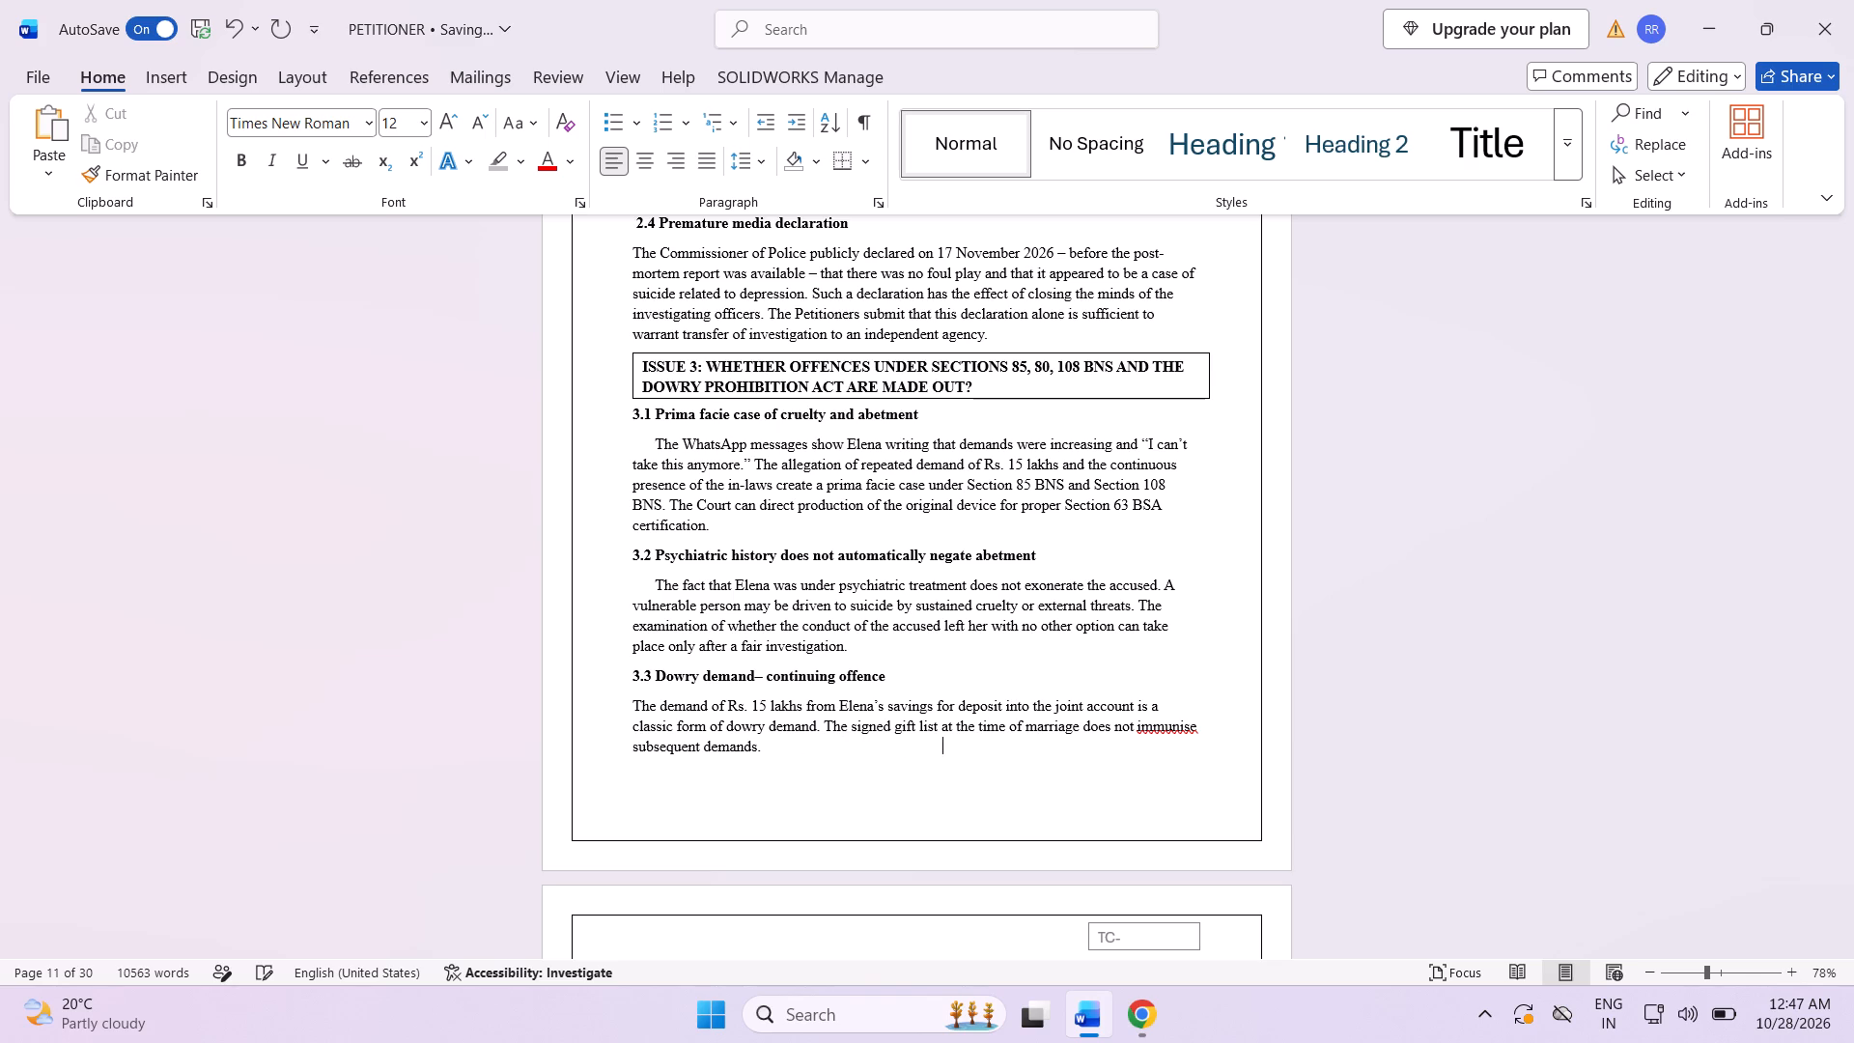
{"action": "key", "text": "BackSpace"}
{"action": "key", "text": "BackSpace"}
{"action": "key", "text": "BackSpace"}
{"action": "key", "text": "BackSpace"}
{"action": "key", "text": "BackSpace"}
{"action": "scroll", "coordinate": [924, 760], "scroll_direction": "down", "scroll_amount": 20}
{"action": "scroll", "coordinate": [924, 760], "scroll_direction": "down", "scroll_amount": 9}
{"action": "scroll", "coordinate": [910, 738], "scroll_direction": "up", "scroll_amount": 3}
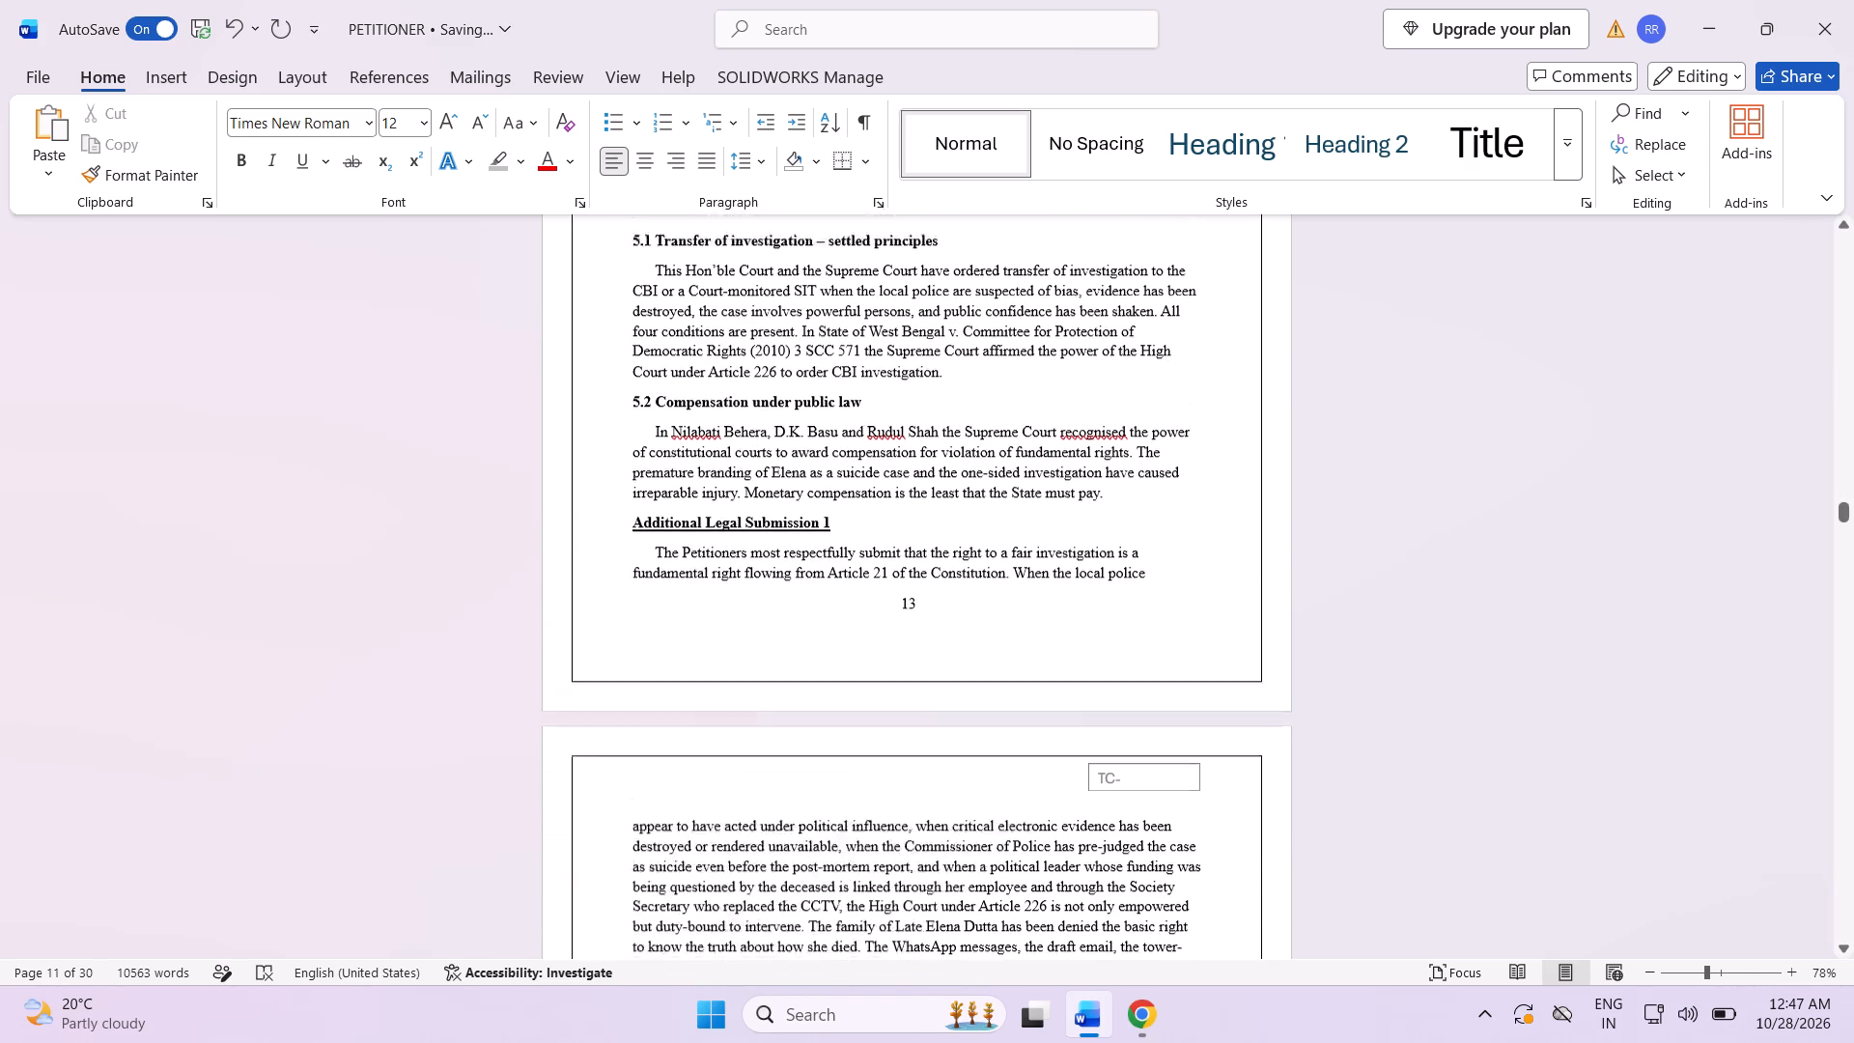
{"action": "scroll", "coordinate": [910, 738], "scroll_direction": "up", "scroll_amount": 18}
{"action": "scroll", "coordinate": [910, 737], "scroll_direction": "up", "scroll_amount": 3}
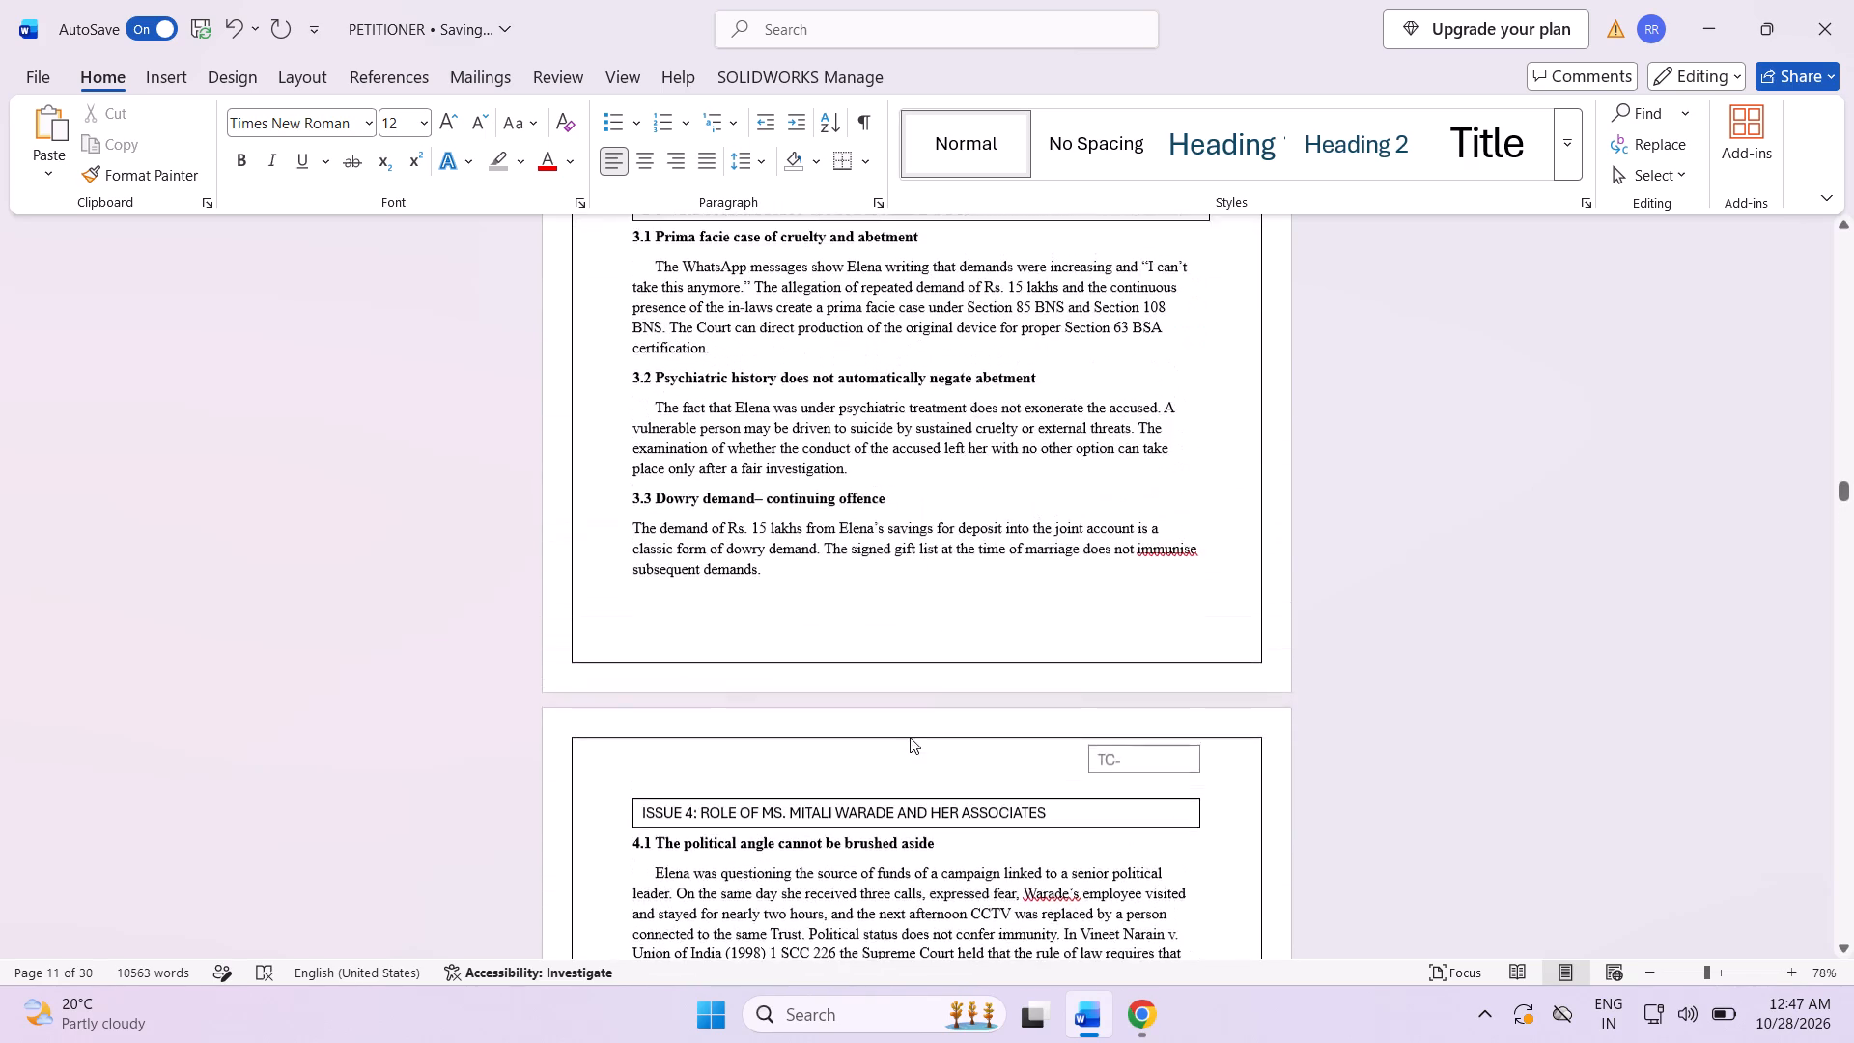
{"action": "scroll", "coordinate": [910, 737], "scroll_direction": "up", "scroll_amount": 2}
{"action": "key", "text": "1"}
{"action": "key", "text": "2"}
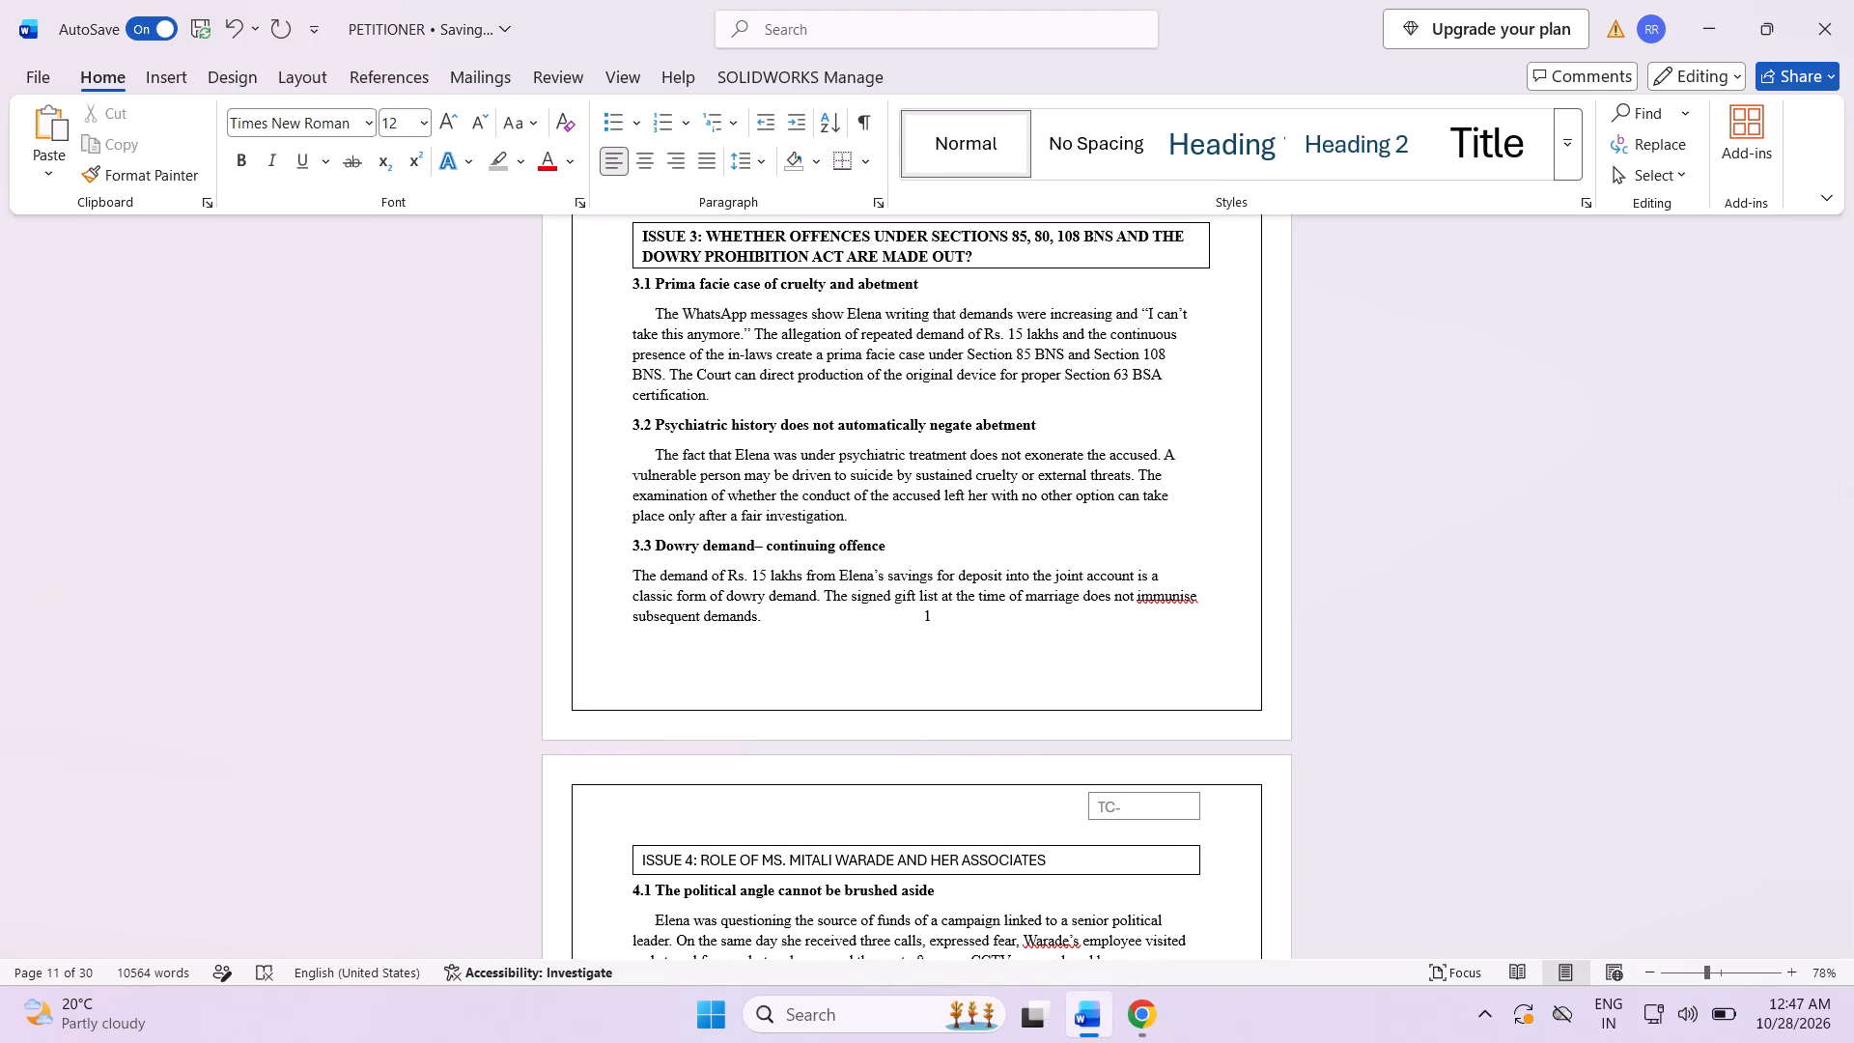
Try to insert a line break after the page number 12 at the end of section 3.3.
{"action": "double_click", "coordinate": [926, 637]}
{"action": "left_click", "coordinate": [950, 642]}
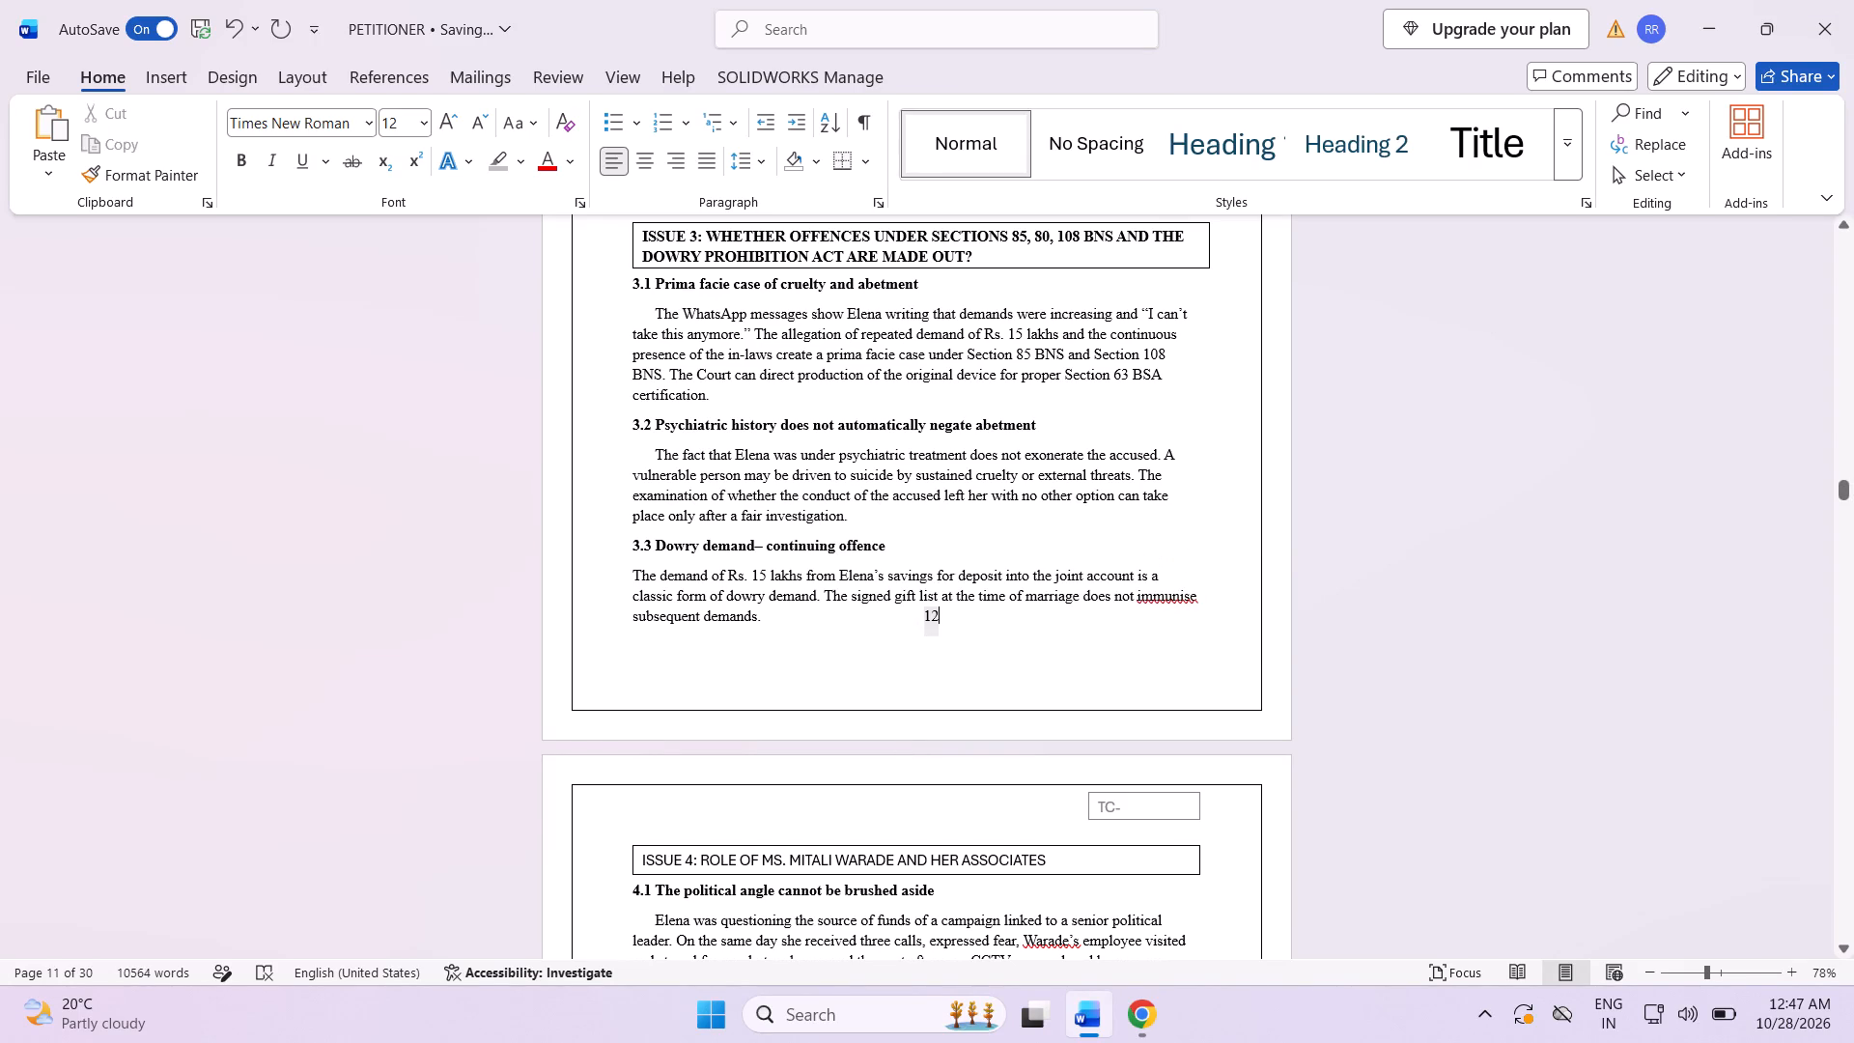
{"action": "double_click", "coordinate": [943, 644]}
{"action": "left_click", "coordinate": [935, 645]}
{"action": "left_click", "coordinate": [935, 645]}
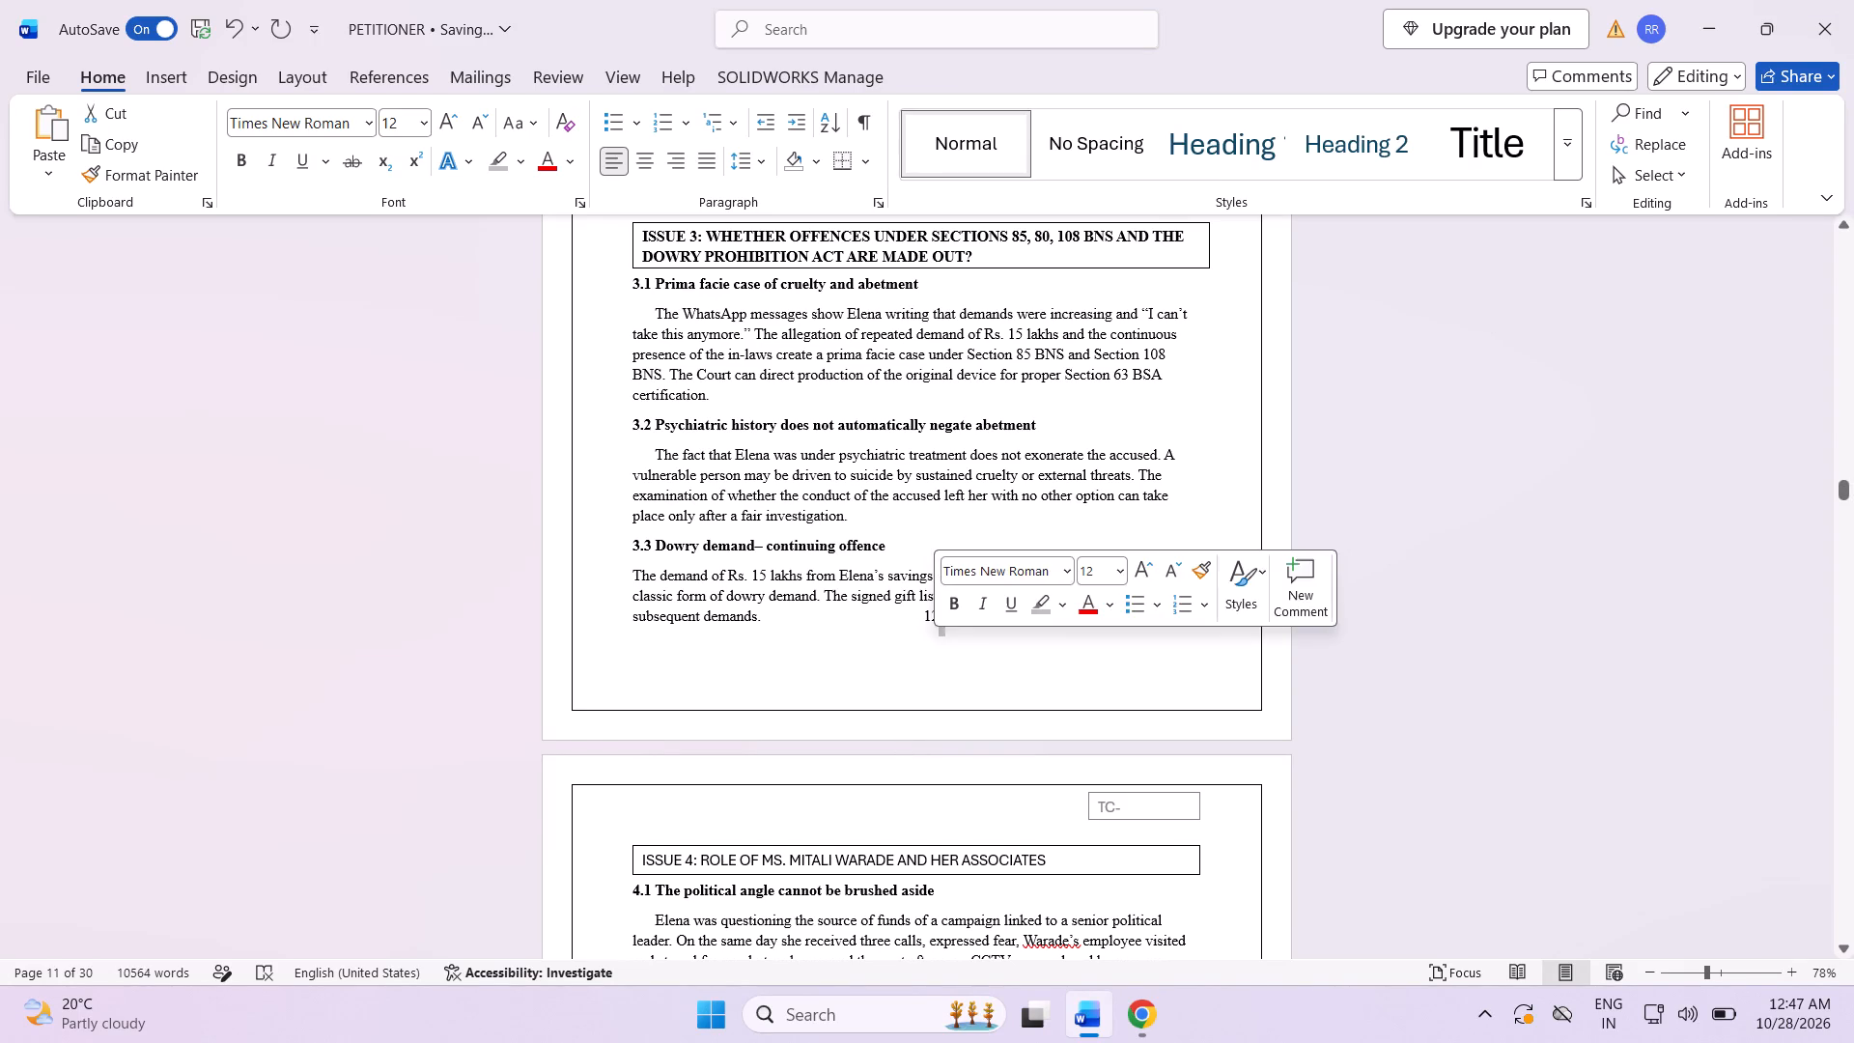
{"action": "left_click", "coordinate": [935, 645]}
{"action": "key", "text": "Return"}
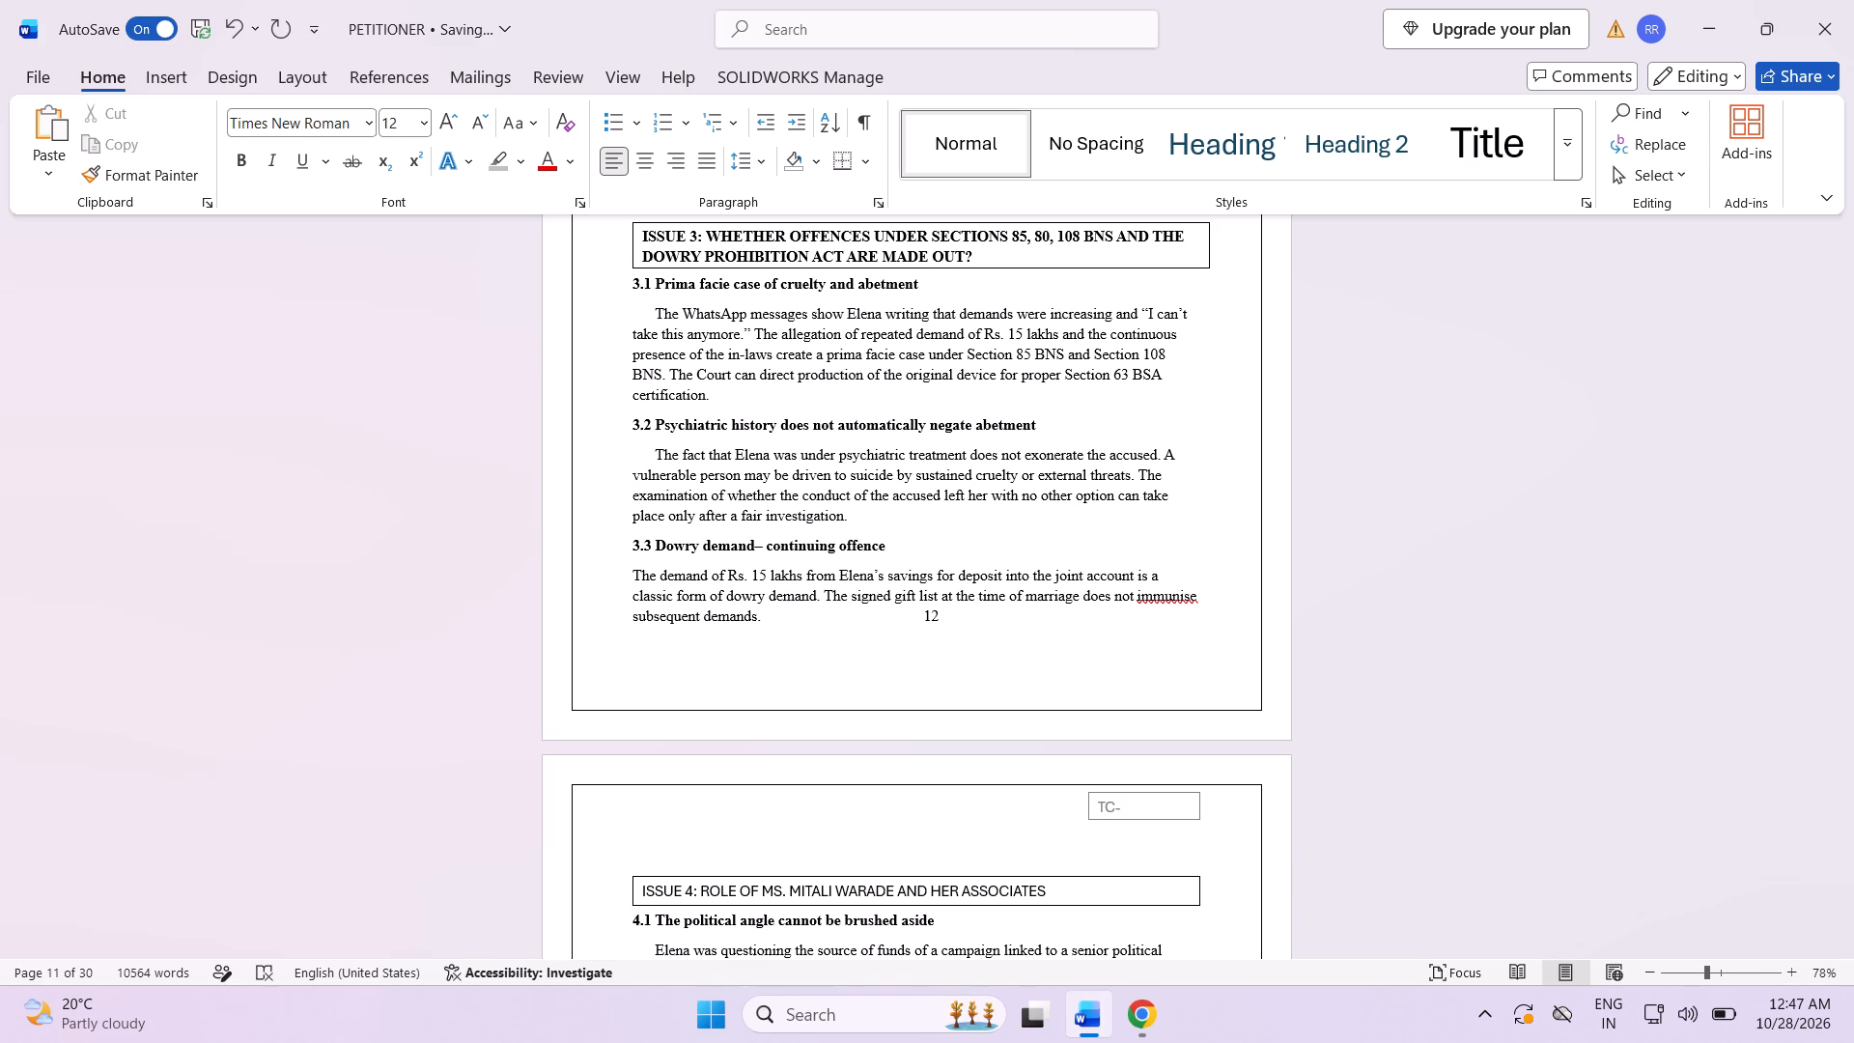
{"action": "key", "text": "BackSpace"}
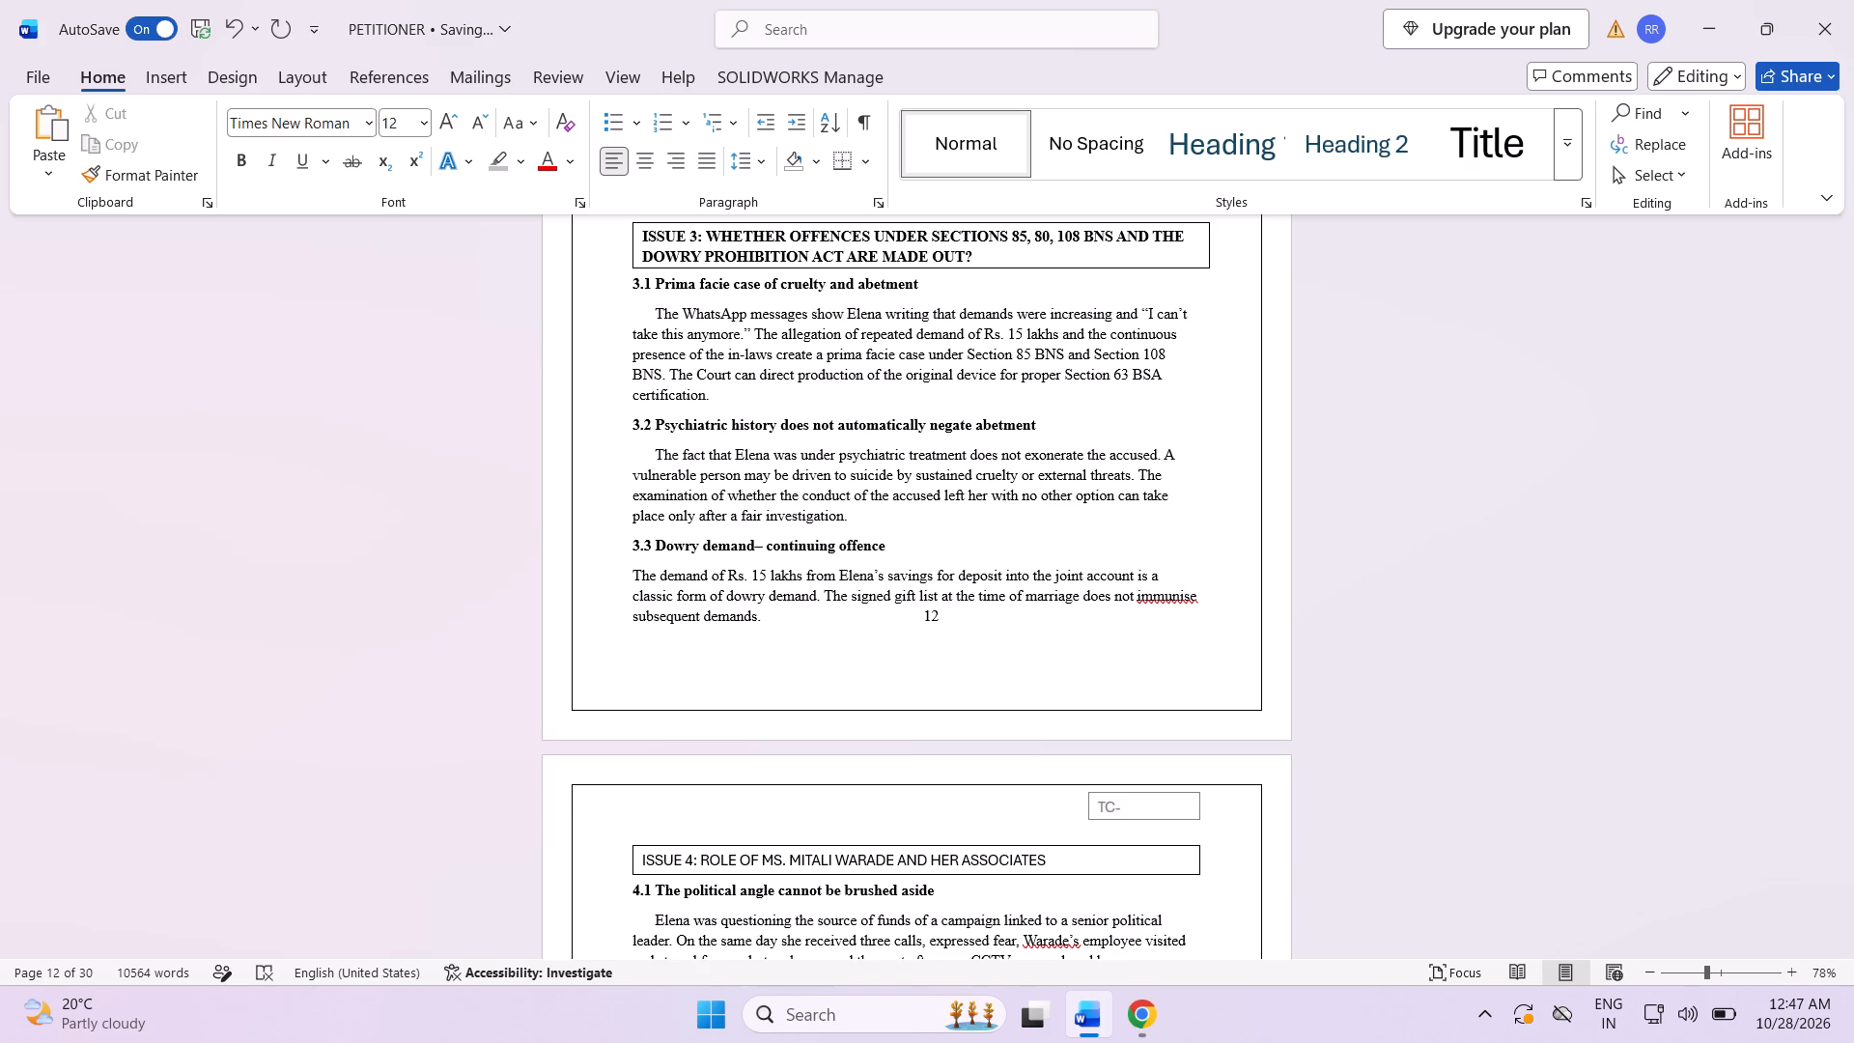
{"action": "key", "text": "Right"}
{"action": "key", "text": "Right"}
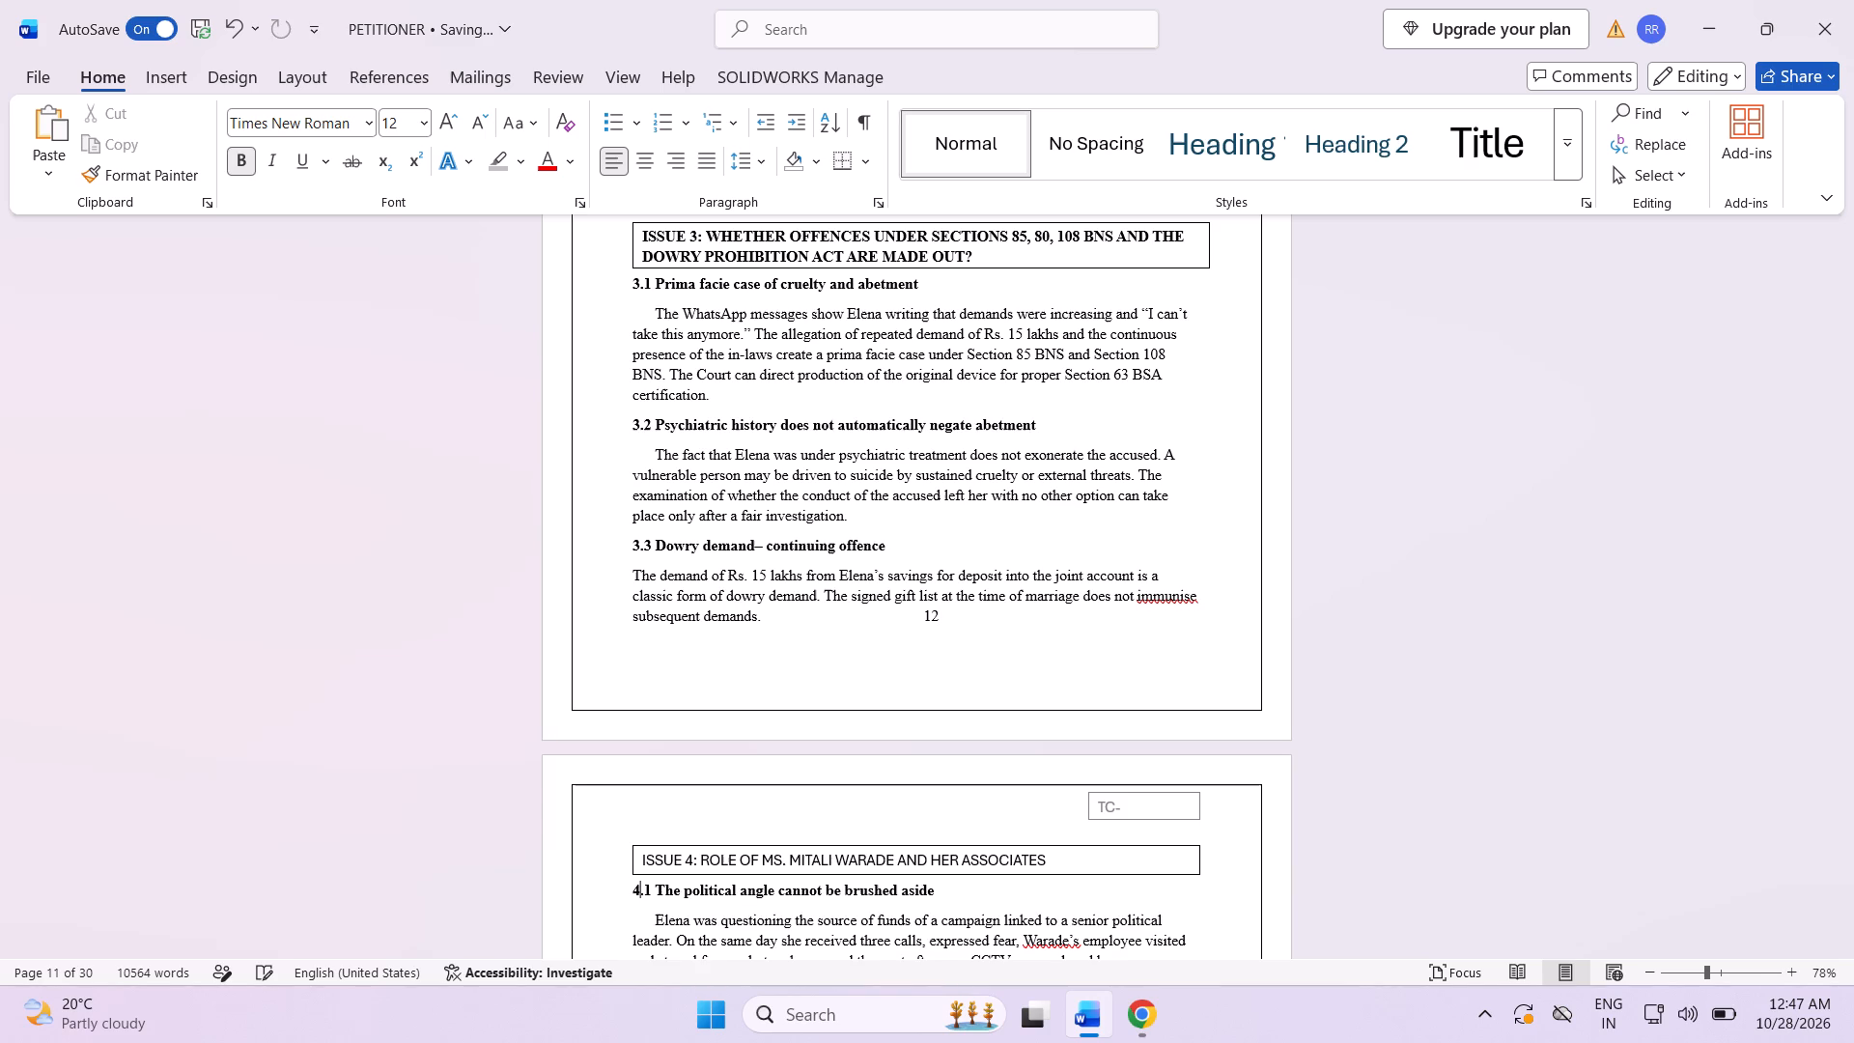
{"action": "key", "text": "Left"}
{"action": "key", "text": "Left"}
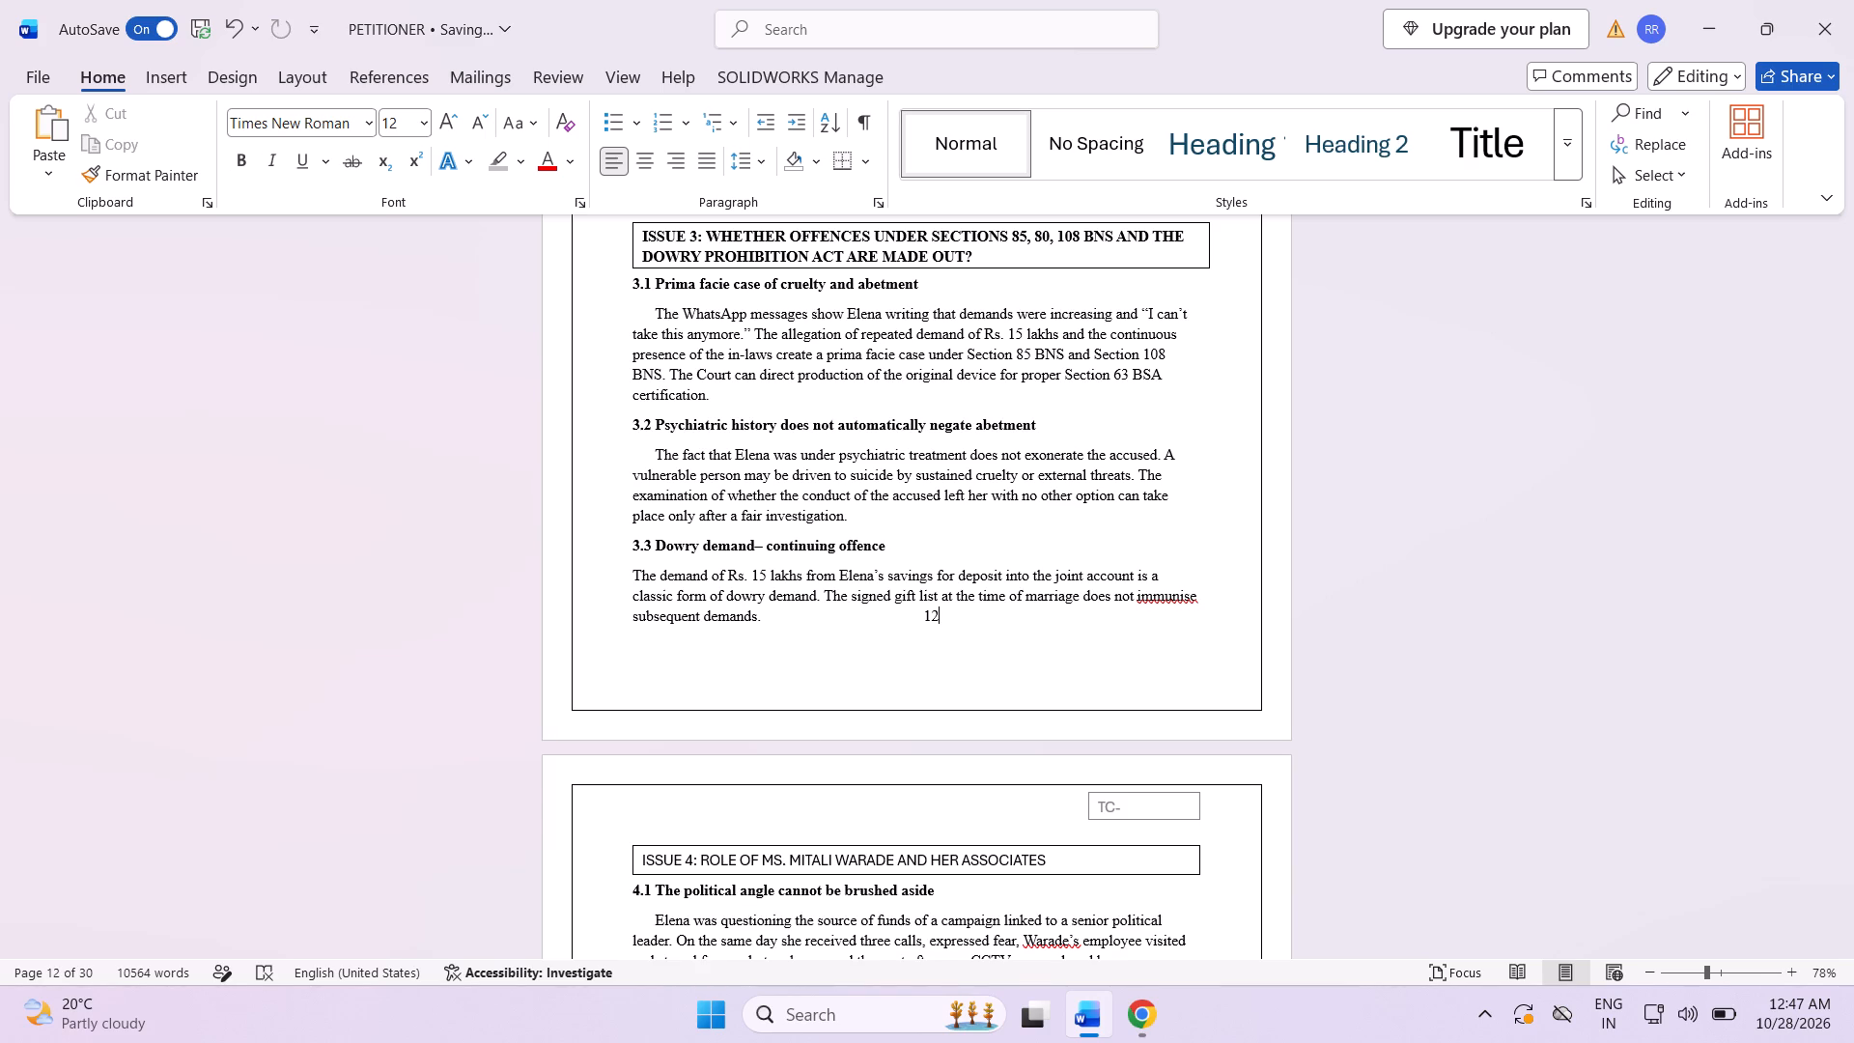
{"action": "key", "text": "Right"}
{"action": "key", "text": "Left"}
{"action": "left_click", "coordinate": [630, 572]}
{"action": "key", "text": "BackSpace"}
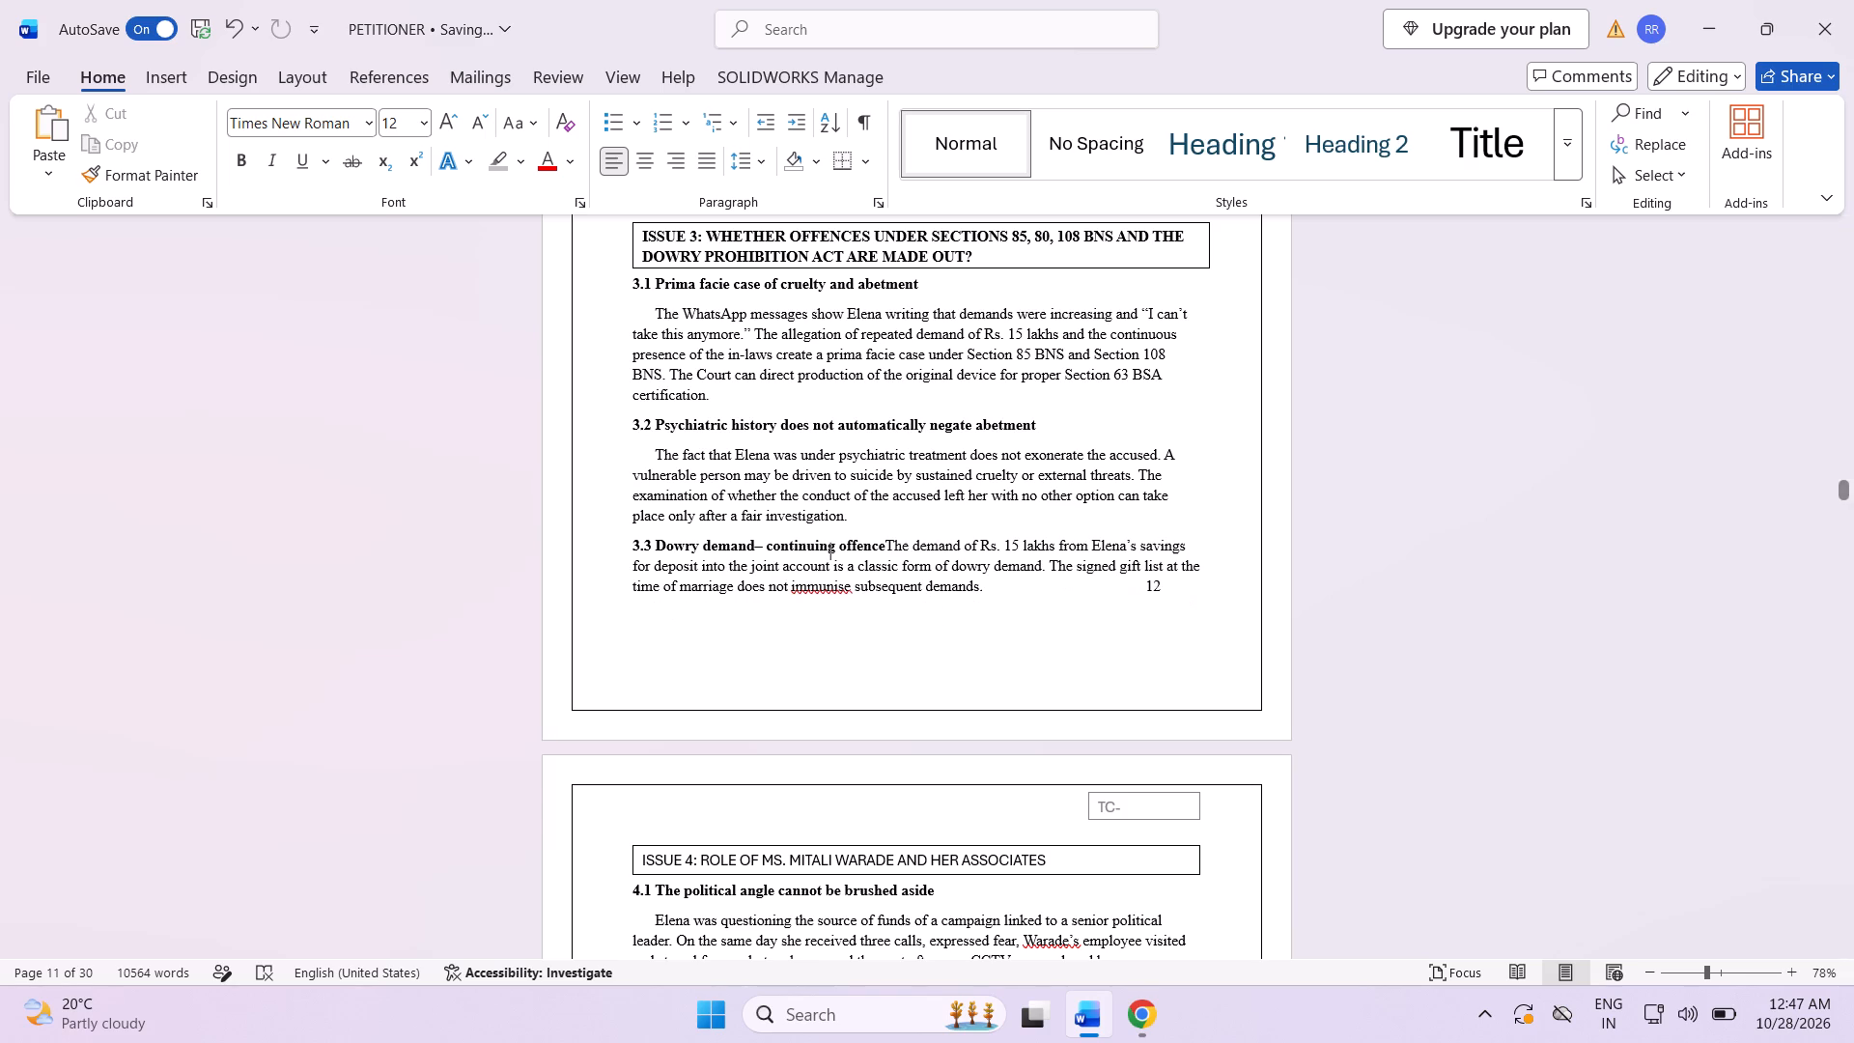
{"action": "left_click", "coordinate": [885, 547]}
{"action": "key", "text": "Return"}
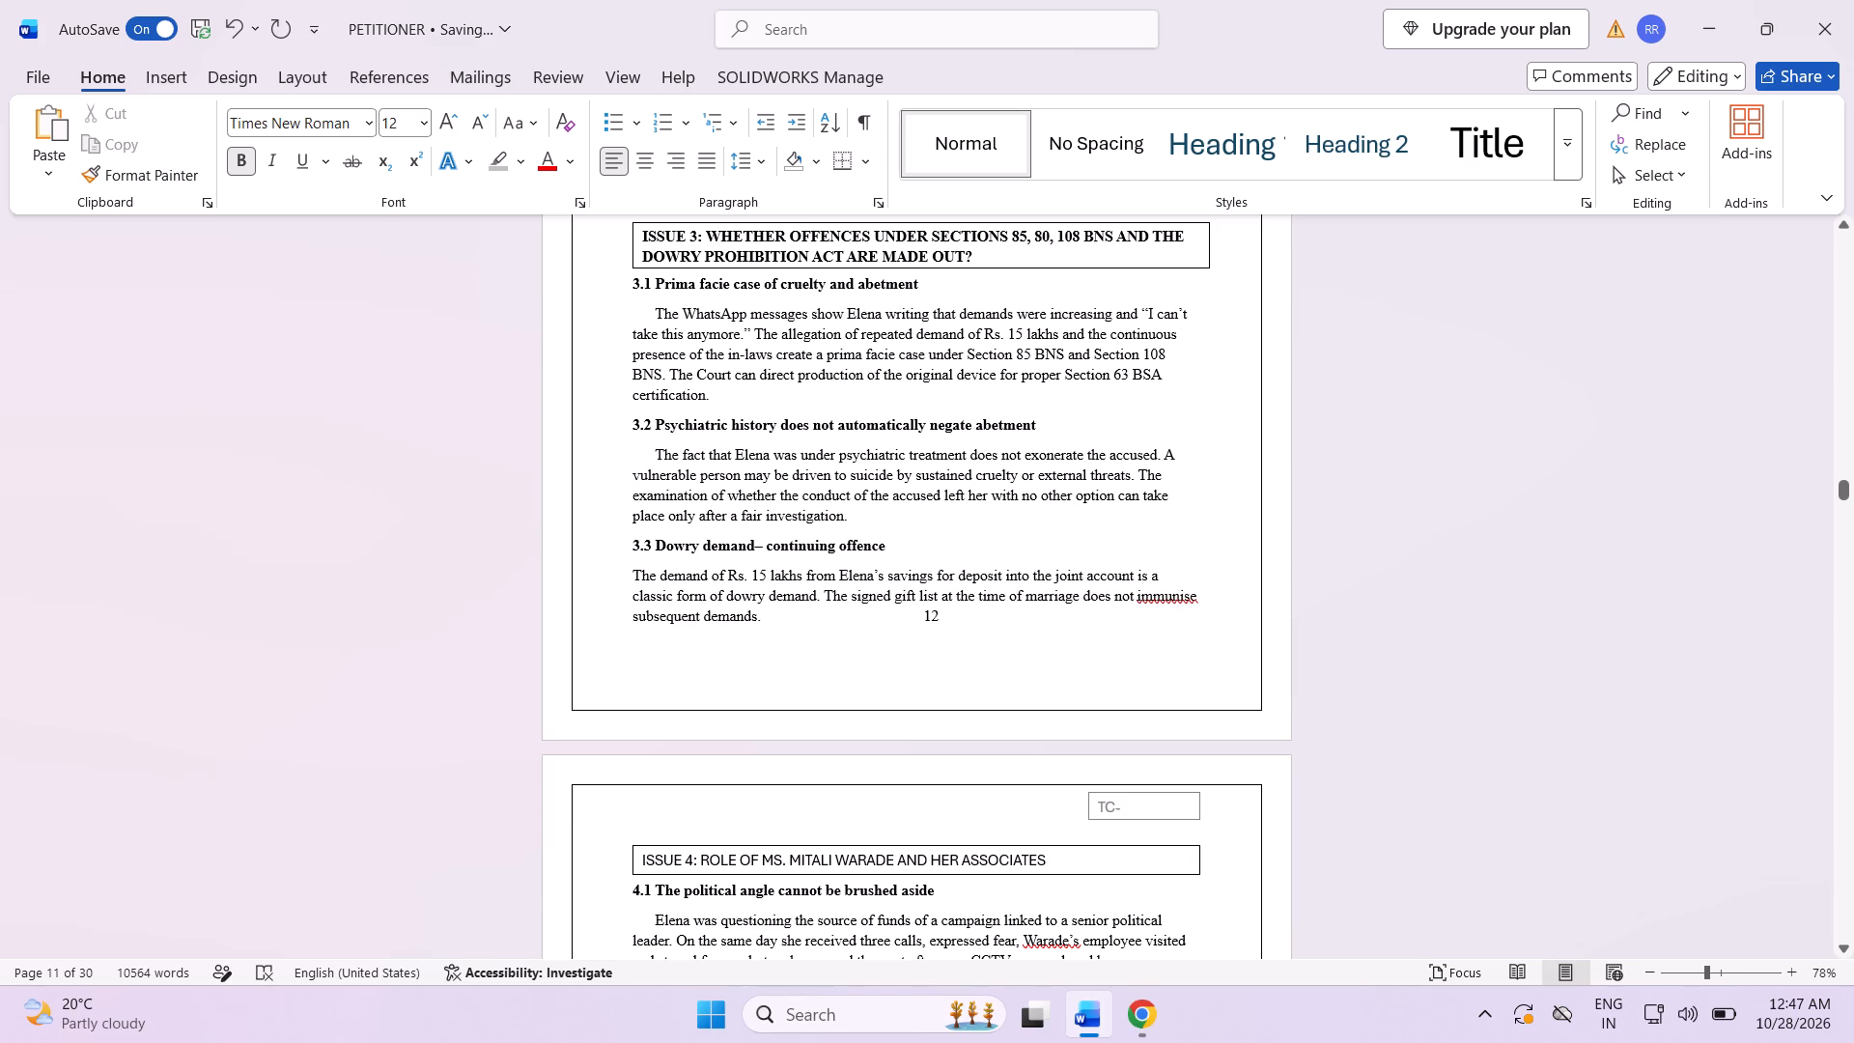
Indent the first line of the section 3.3 paragraph with six spaces.
{"action": "key", "text": "space"}
{"action": "key", "text": "space"}
{"action": "key", "text": "space"}
{"action": "key", "text": "space"}
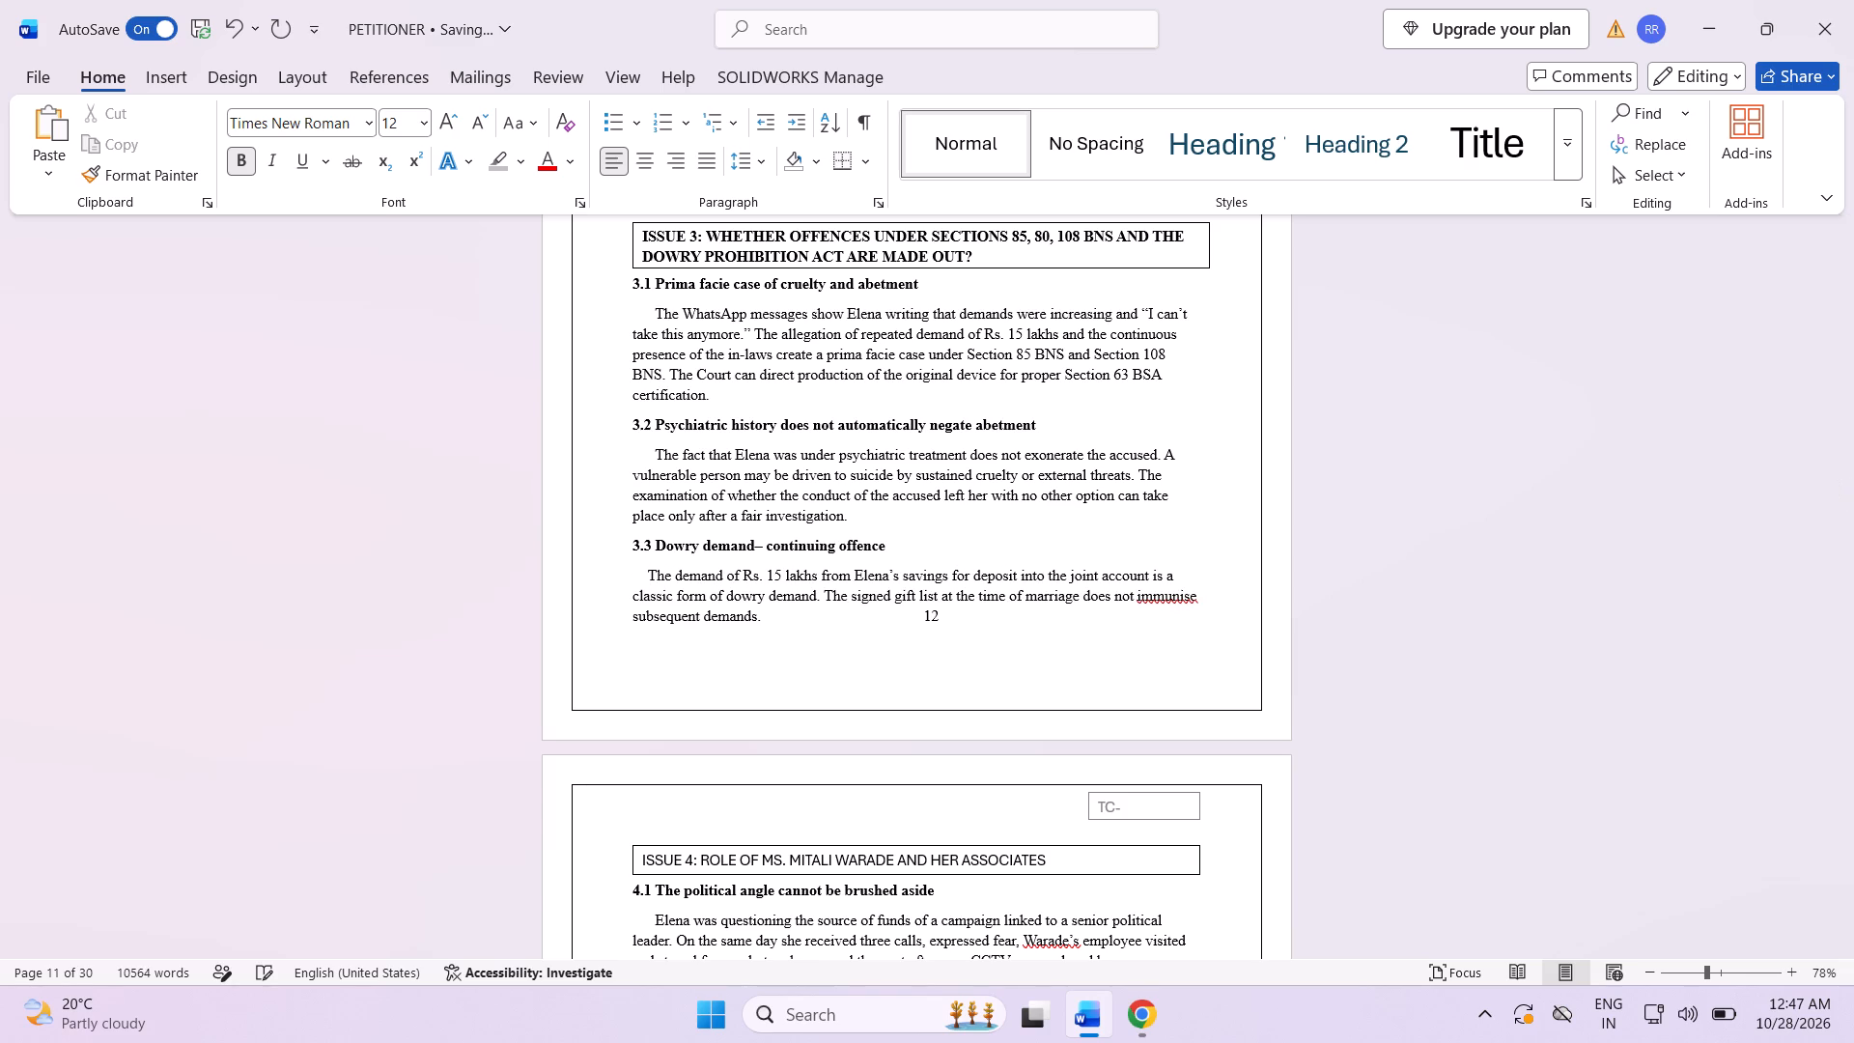
{"action": "key", "text": "space"}
{"action": "key", "text": "space"}
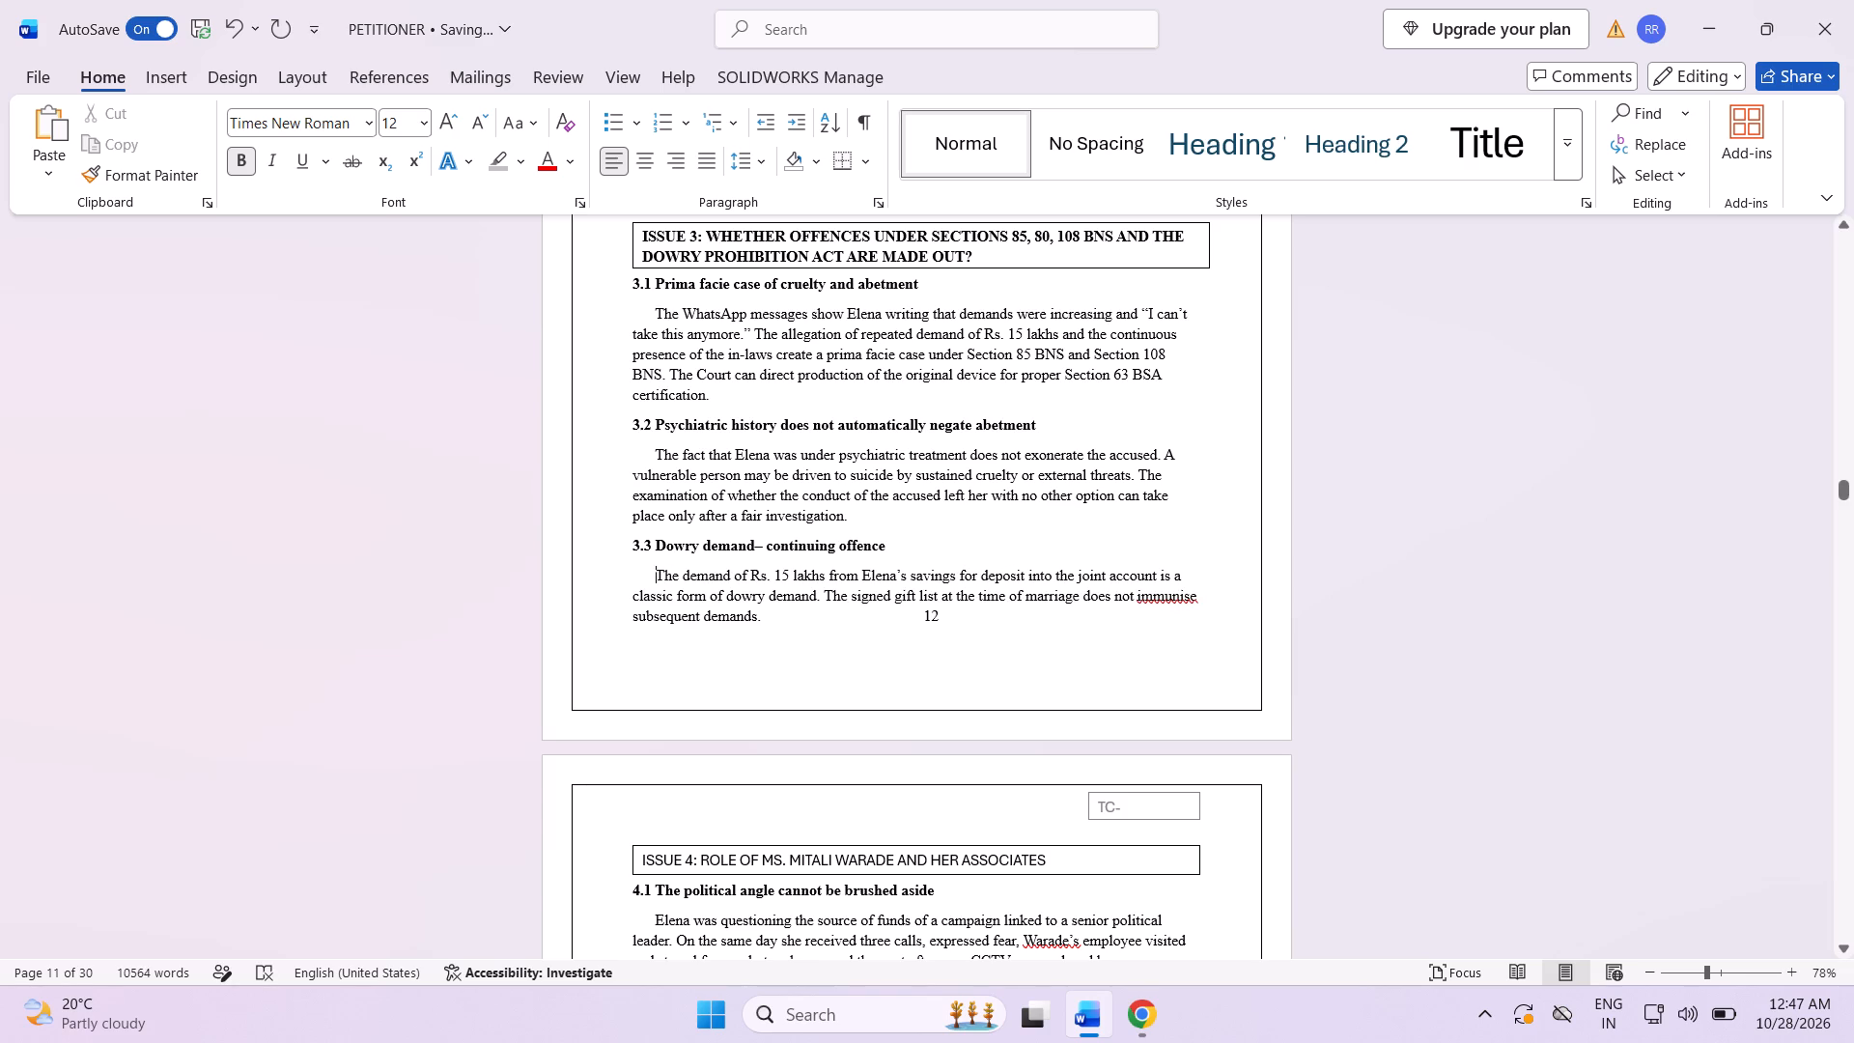
Examine the pages numbered 10 to 12 for the placement of their page numbers and the paragraph indents of sections 2.2 to 3.3.
{"action": "scroll", "coordinate": [634, 587], "scroll_direction": "up", "scroll_amount": 6}
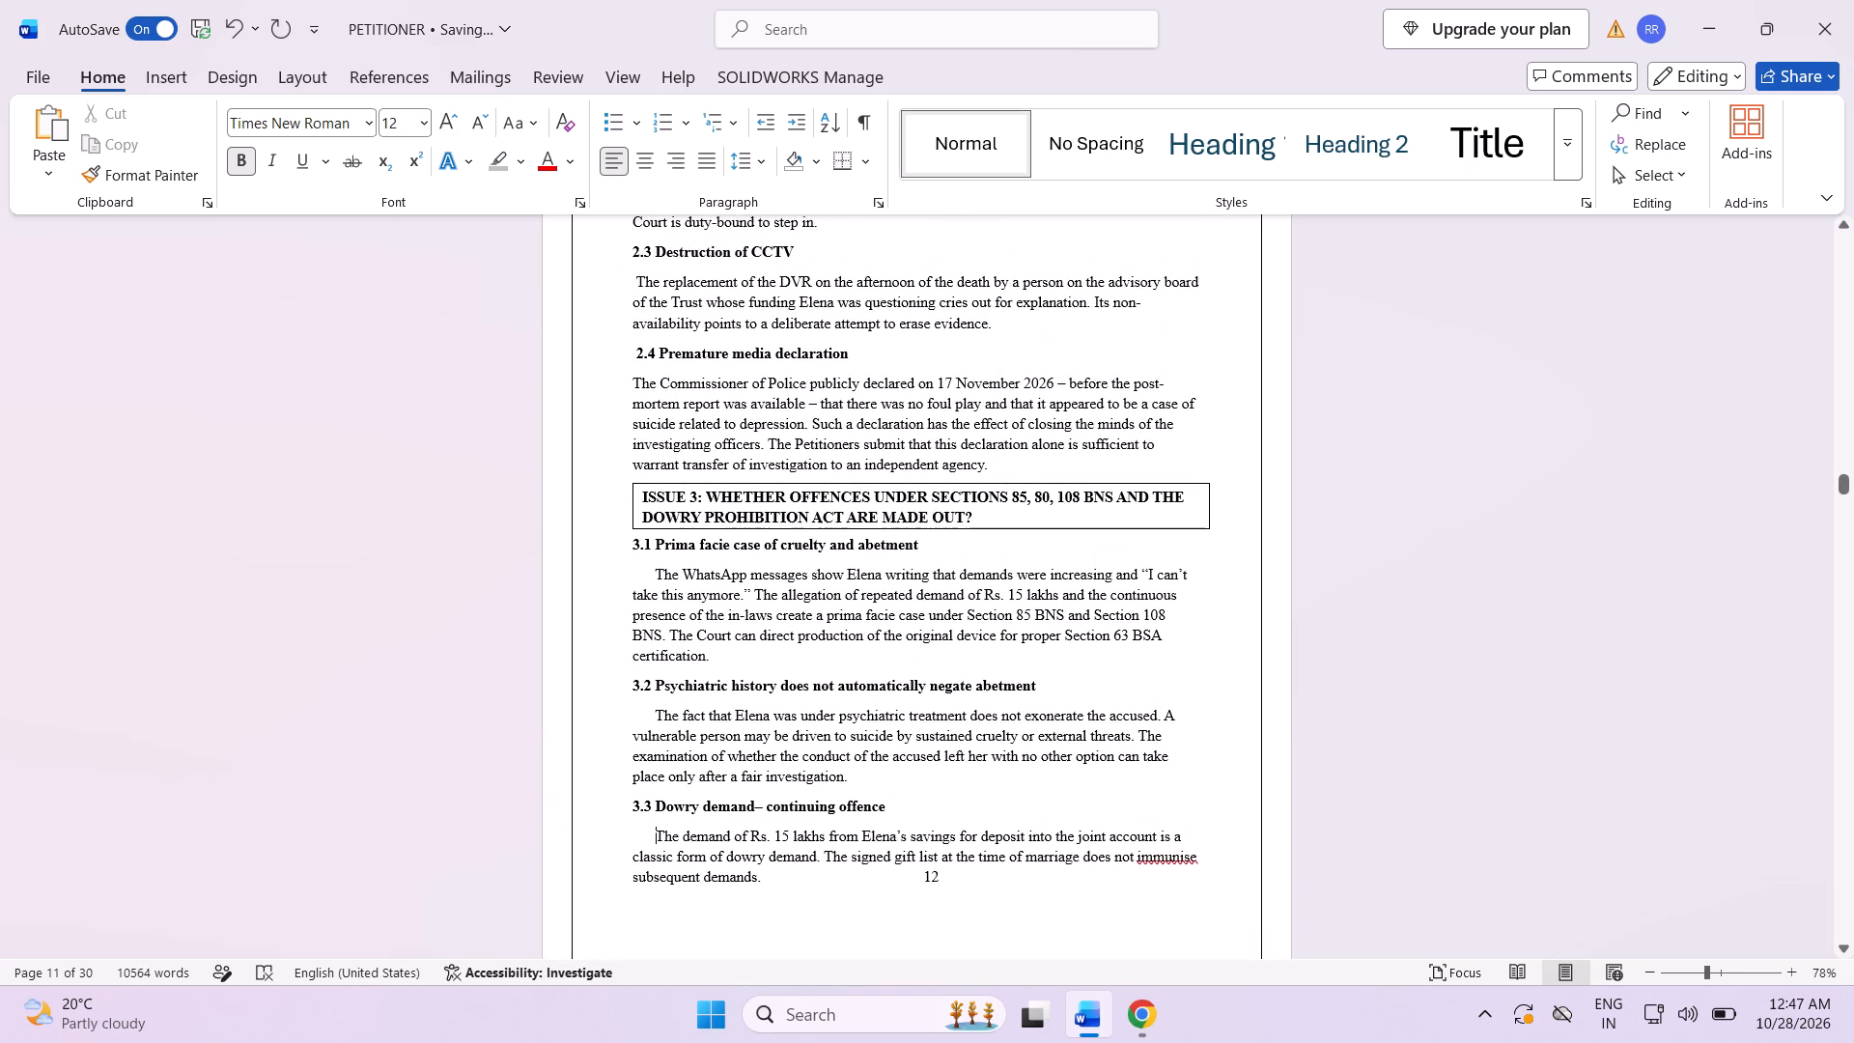
{"action": "scroll", "coordinate": [634, 587], "scroll_direction": "down", "scroll_amount": 7}
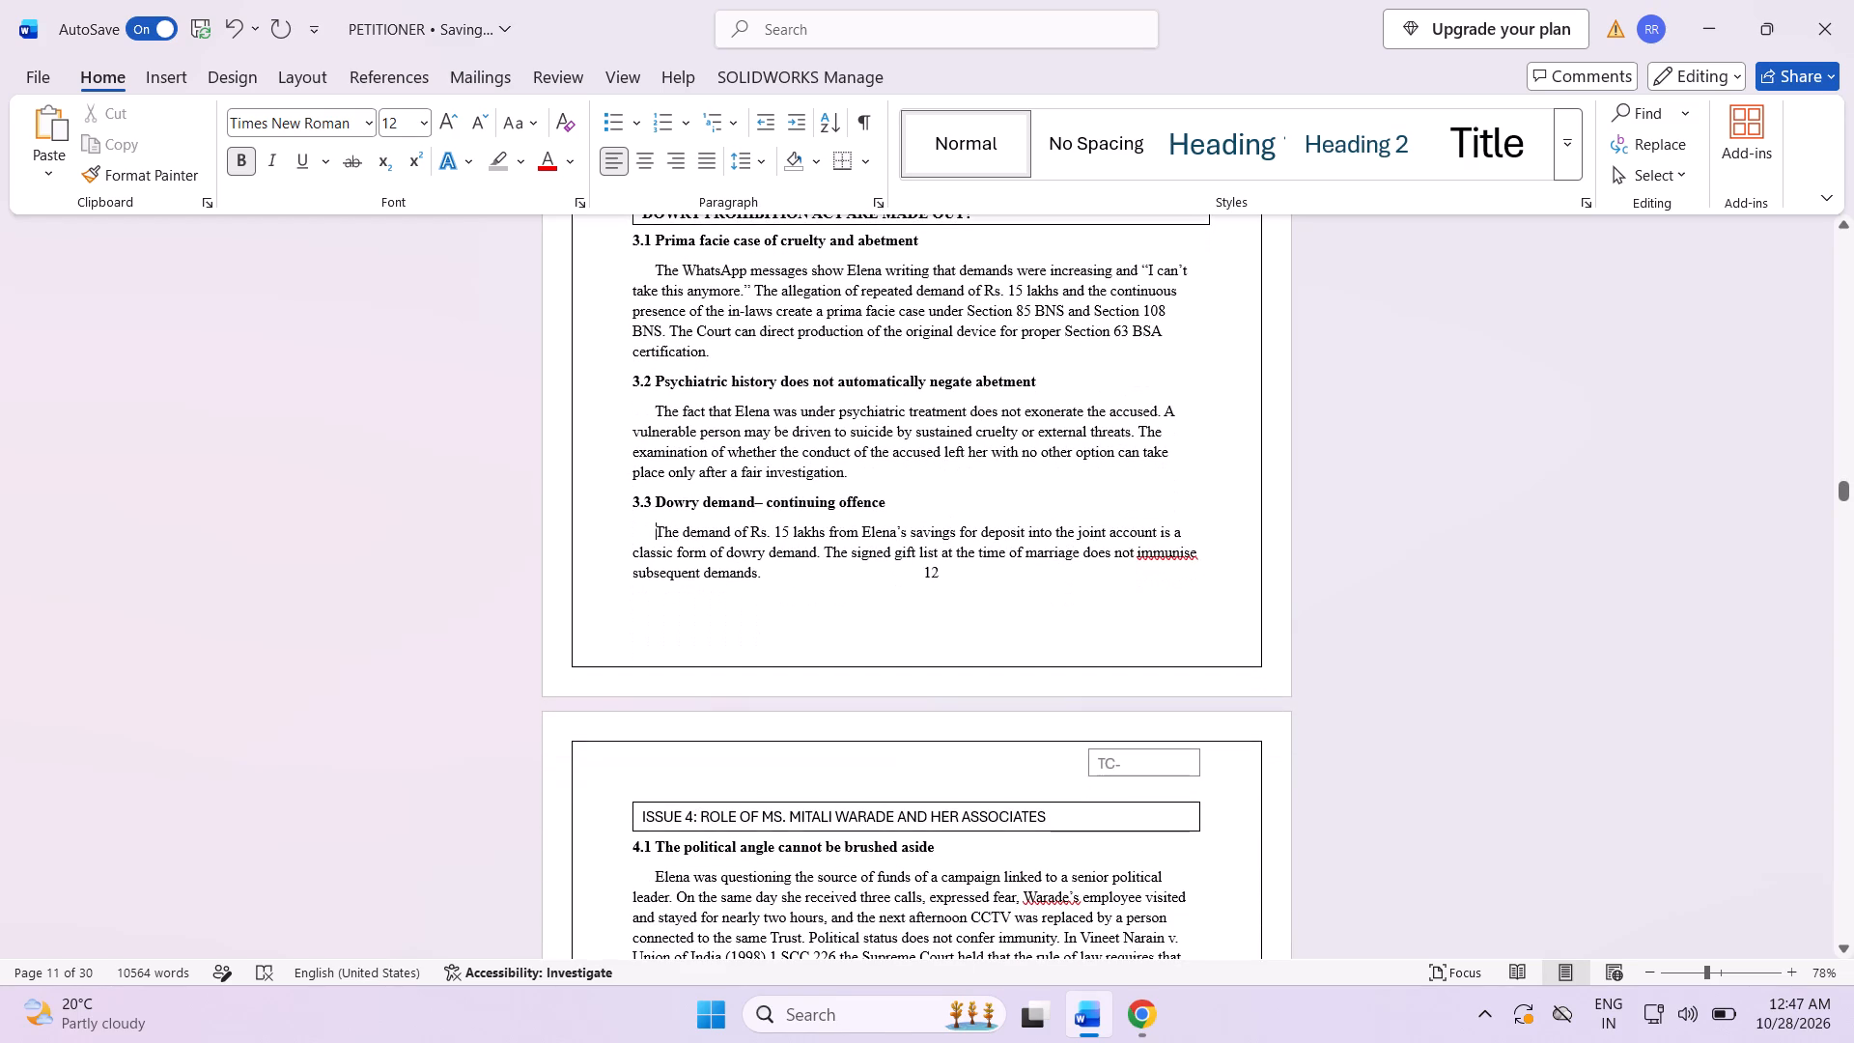
{"action": "scroll", "coordinate": [634, 587], "scroll_direction": "up", "scroll_amount": 14}
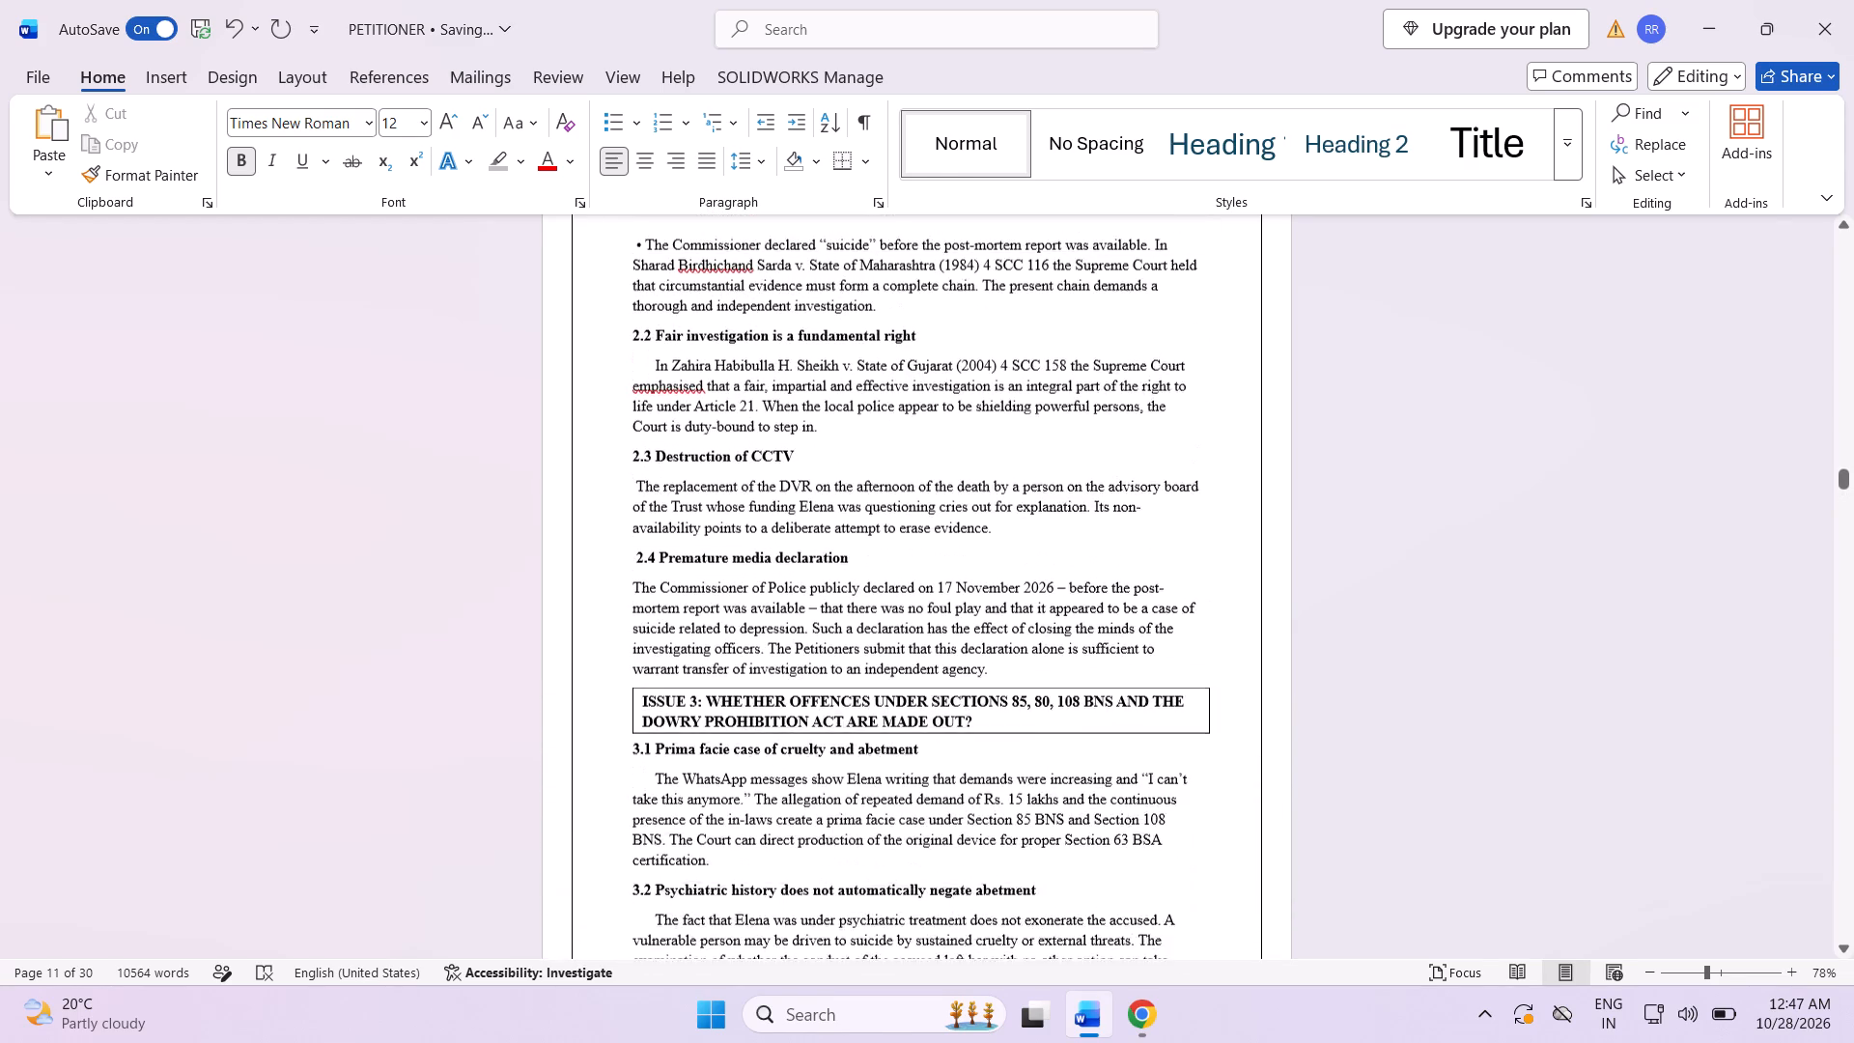
{"action": "scroll", "coordinate": [634, 587], "scroll_direction": "down", "scroll_amount": 3}
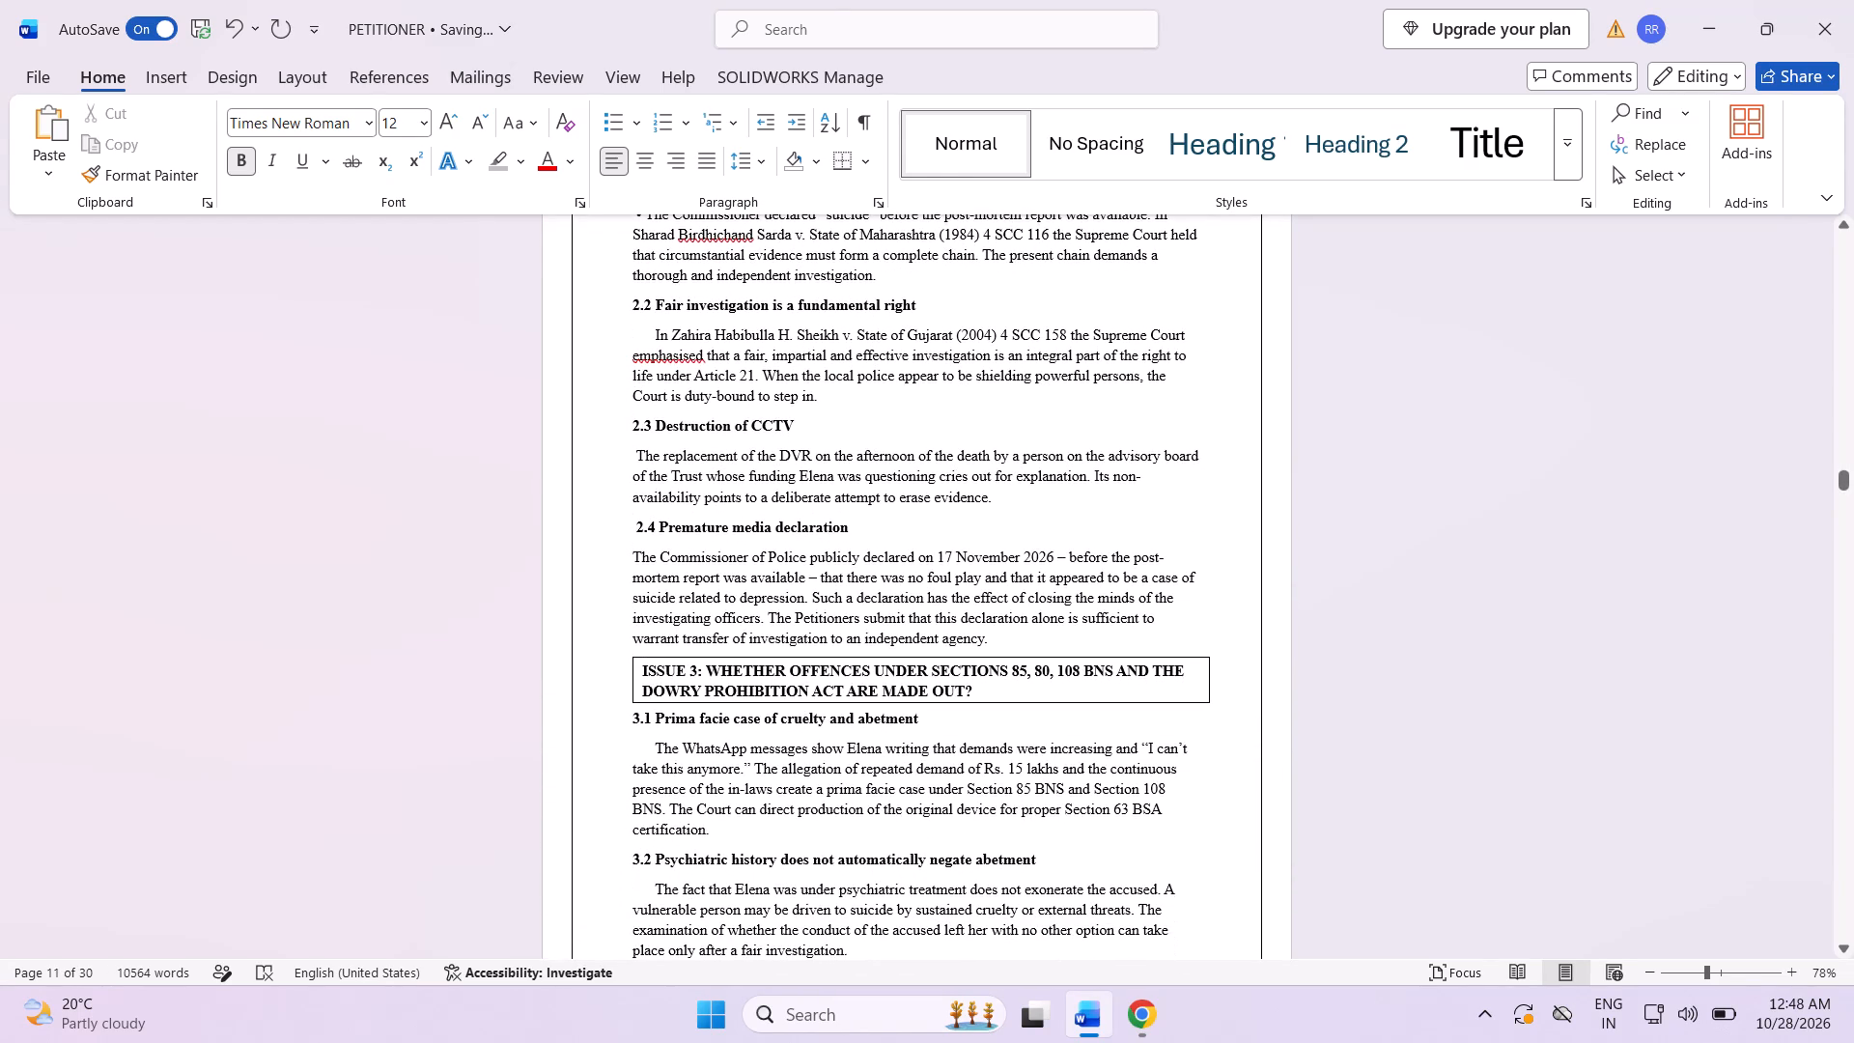
{"action": "scroll", "coordinate": [634, 587], "scroll_direction": "down", "scroll_amount": 1}
{"action": "scroll", "coordinate": [634, 587], "scroll_direction": "up", "scroll_amount": 1}
{"action": "scroll", "coordinate": [651, 506], "scroll_direction": "up", "scroll_amount": 19}
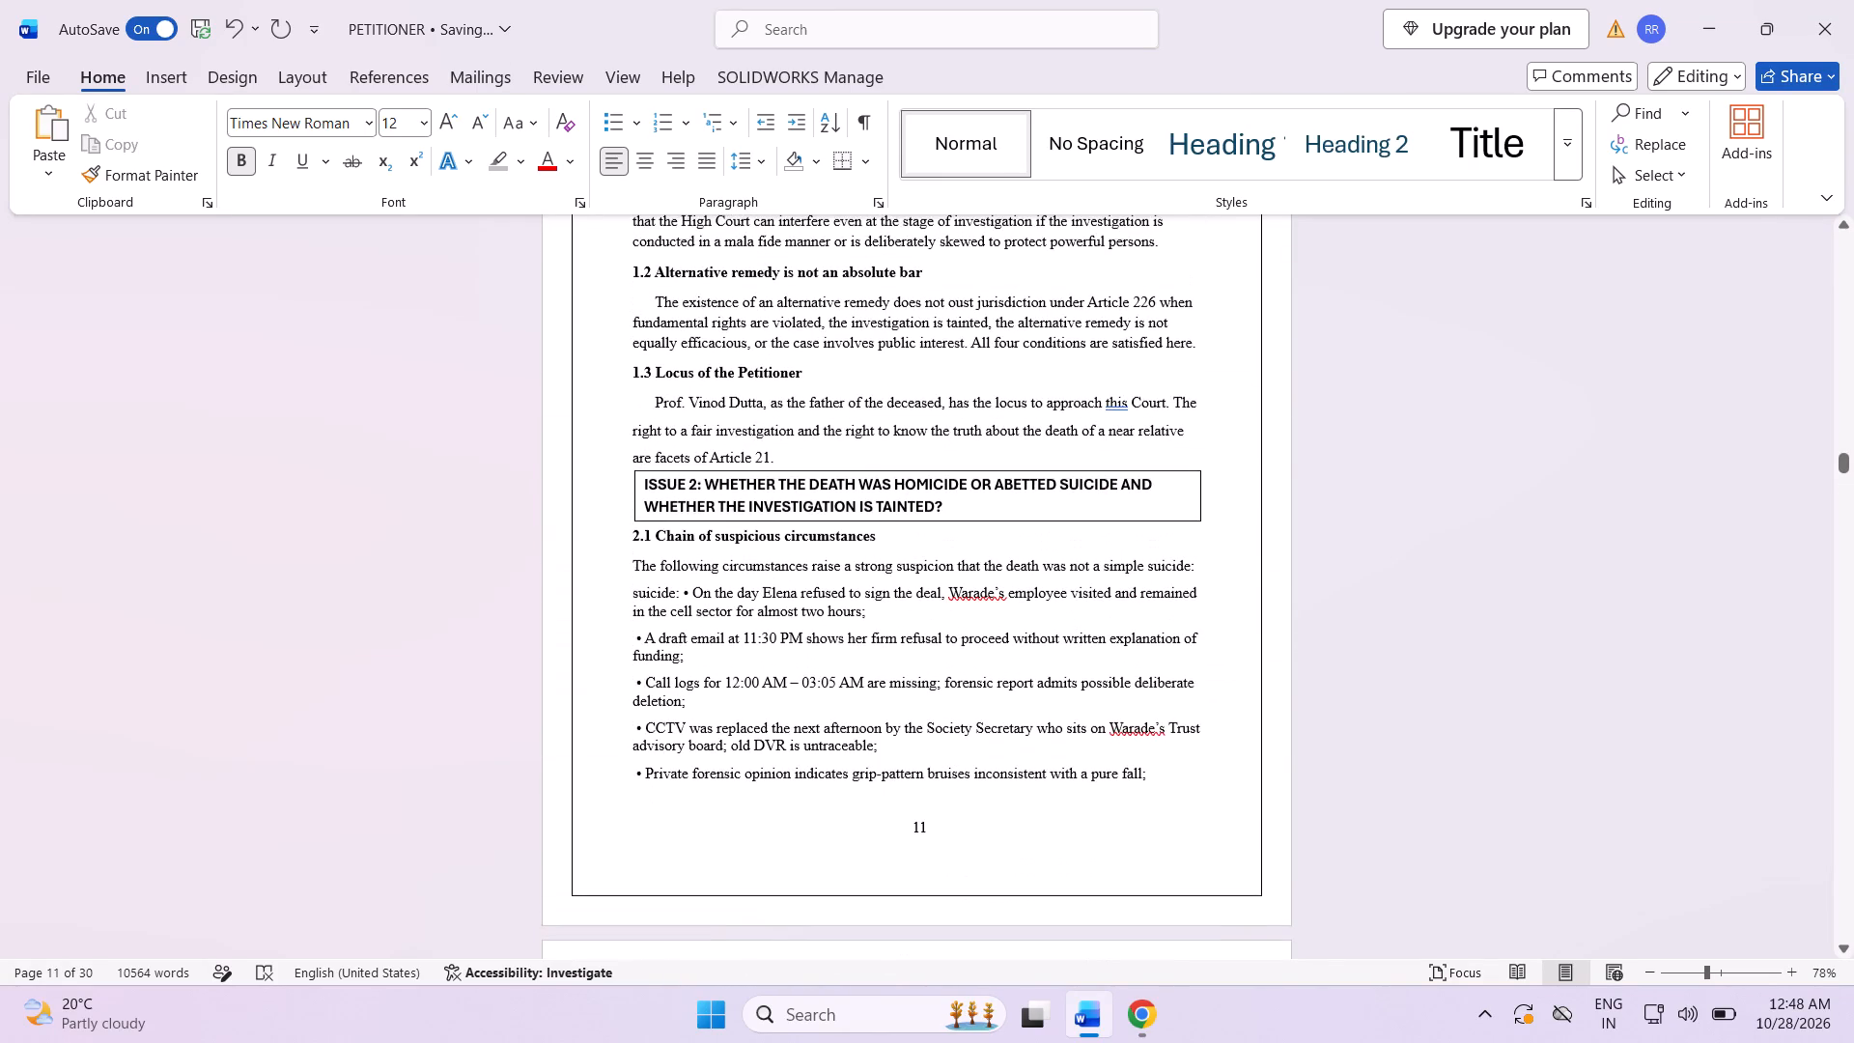
{"action": "scroll", "coordinate": [649, 521], "scroll_direction": "up", "scroll_amount": 15}
{"action": "scroll", "coordinate": [649, 521], "scroll_direction": "up", "scroll_amount": 14}
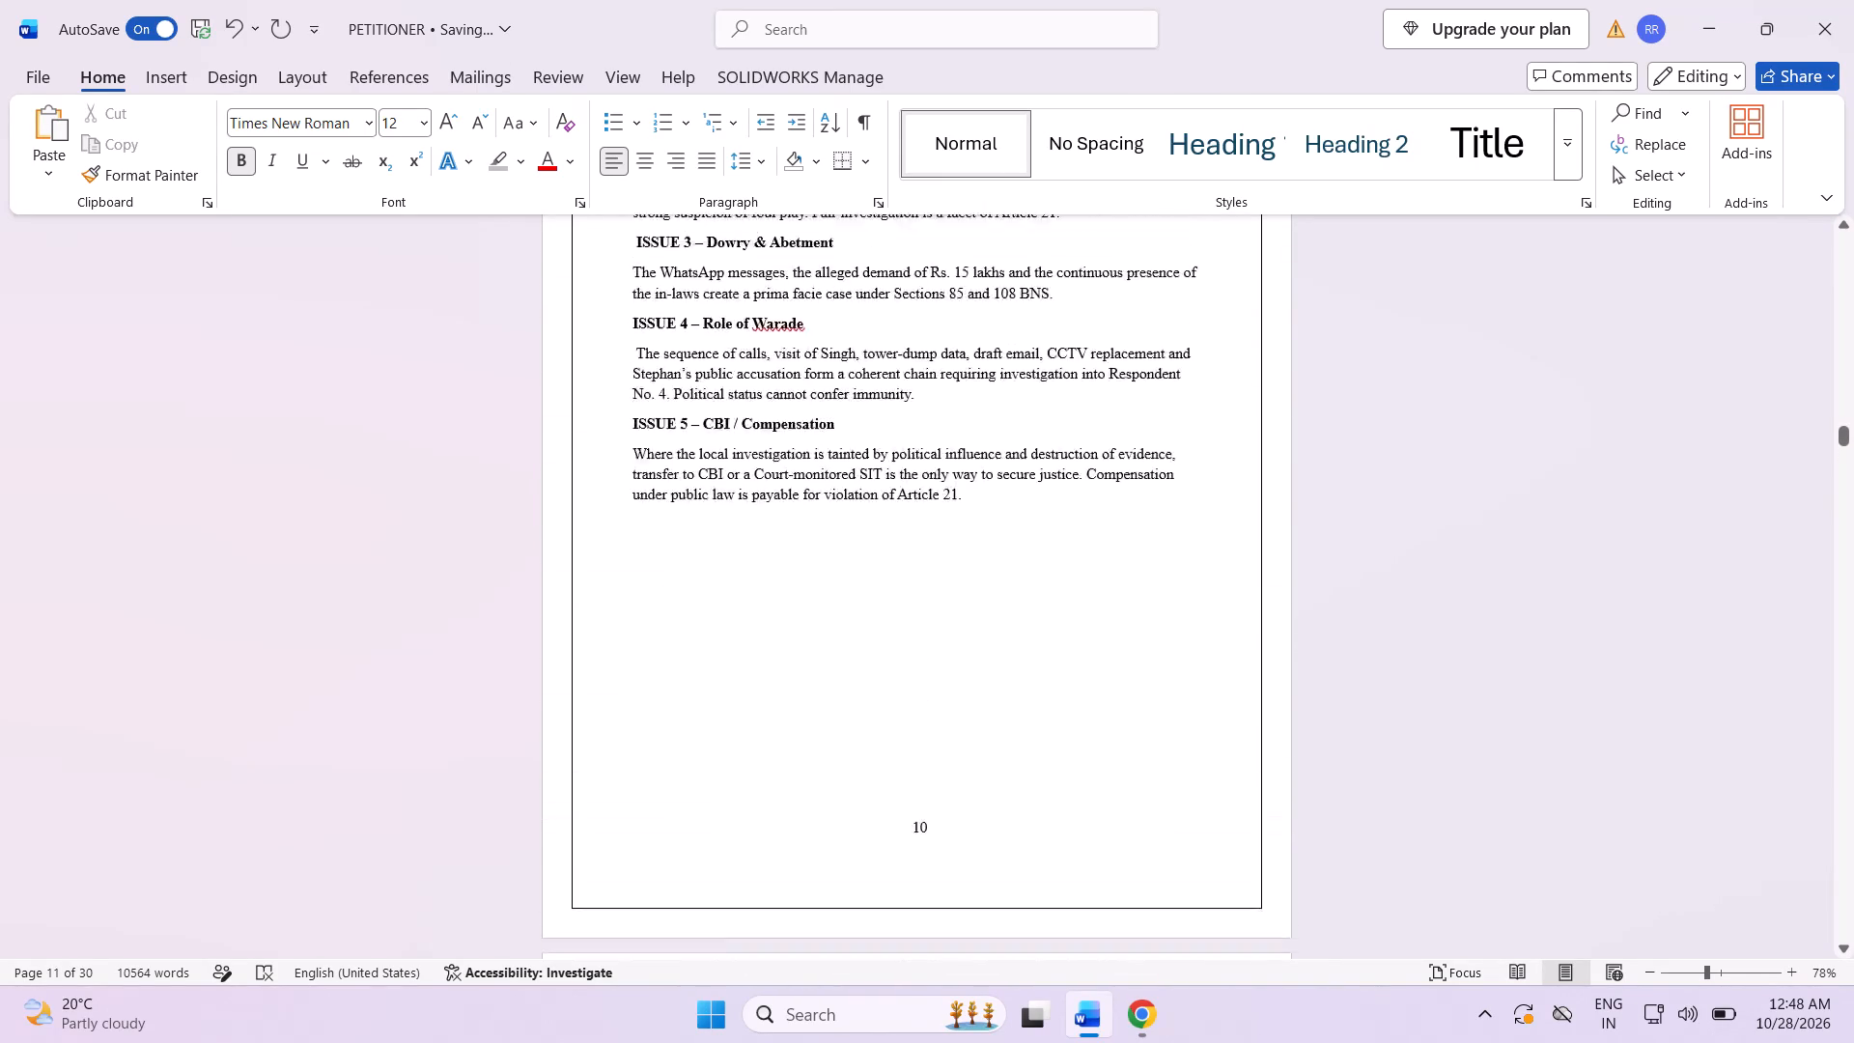
{"action": "scroll", "coordinate": [649, 521], "scroll_direction": "up", "scroll_amount": 4}
{"action": "scroll", "coordinate": [649, 521], "scroll_direction": "down", "scroll_amount": 6}
{"action": "scroll", "coordinate": [649, 521], "scroll_direction": "down", "scroll_amount": 18}
{"action": "scroll", "coordinate": [649, 523], "scroll_direction": "down", "scroll_amount": 10}
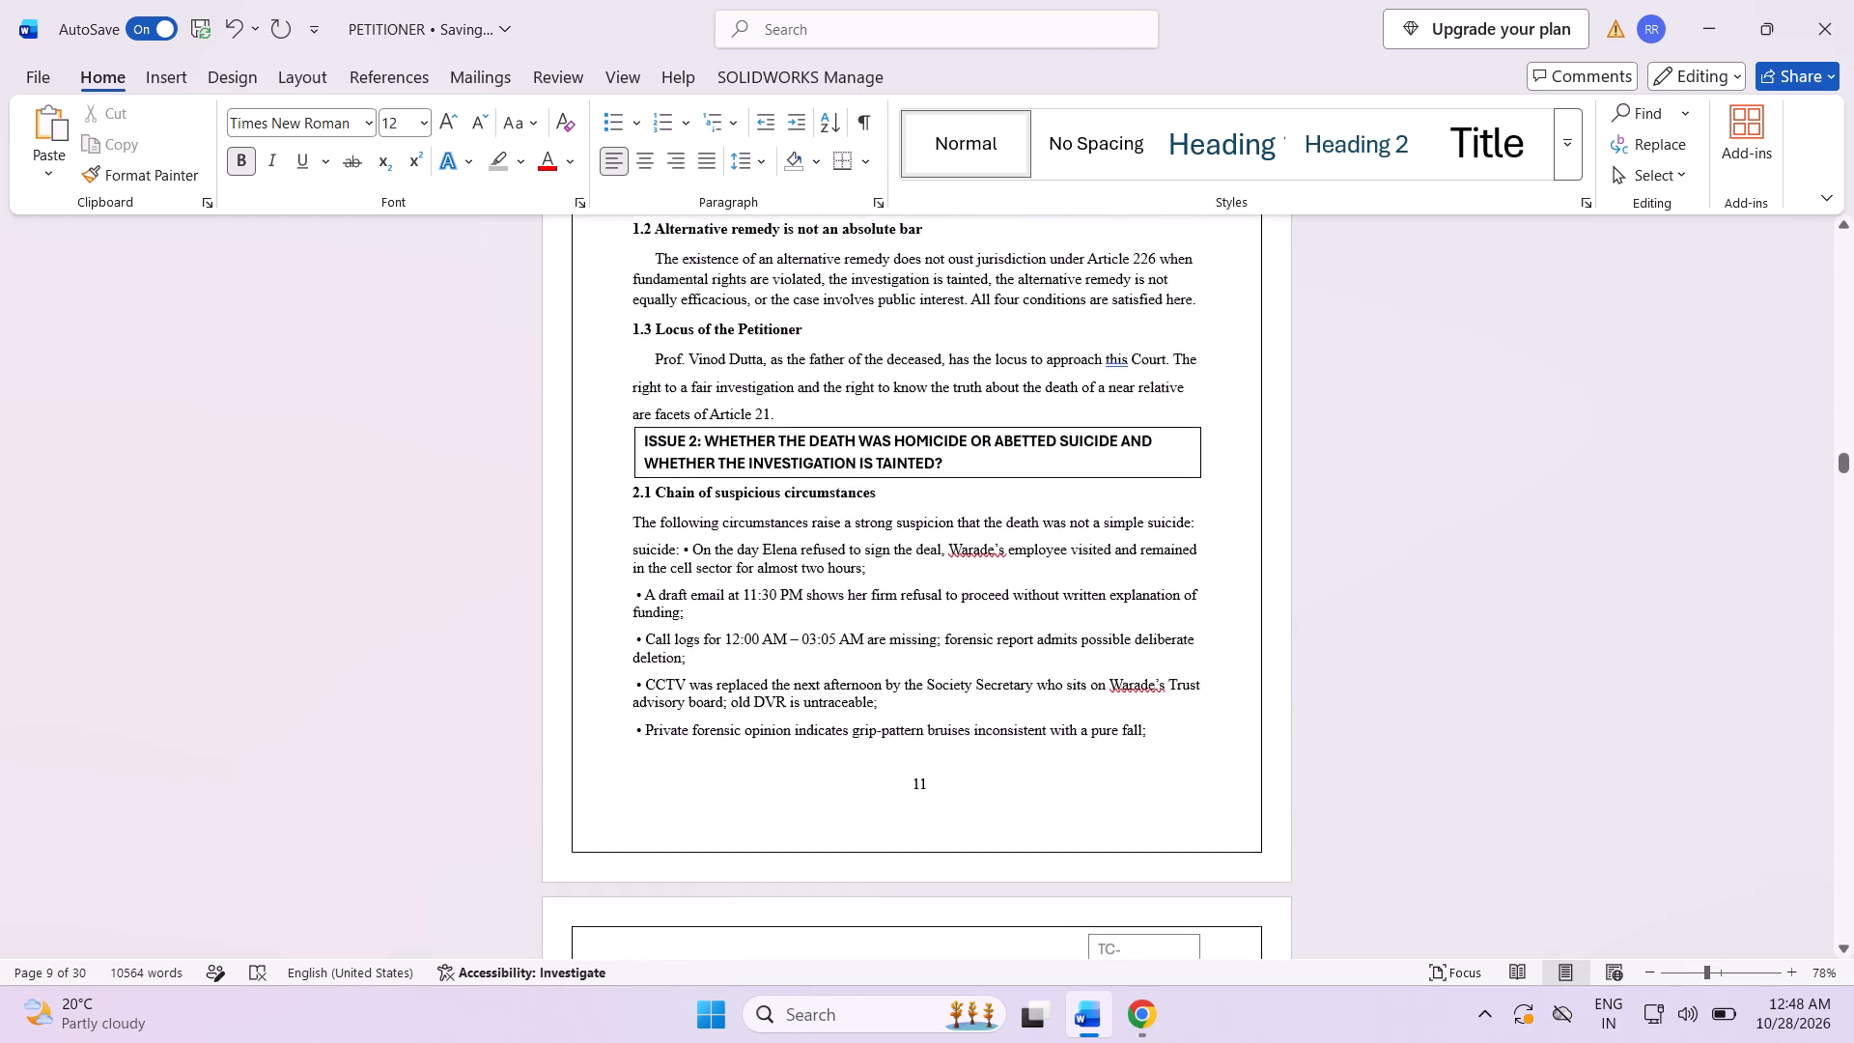
{"action": "scroll", "coordinate": [649, 523], "scroll_direction": "down", "scroll_amount": 2}
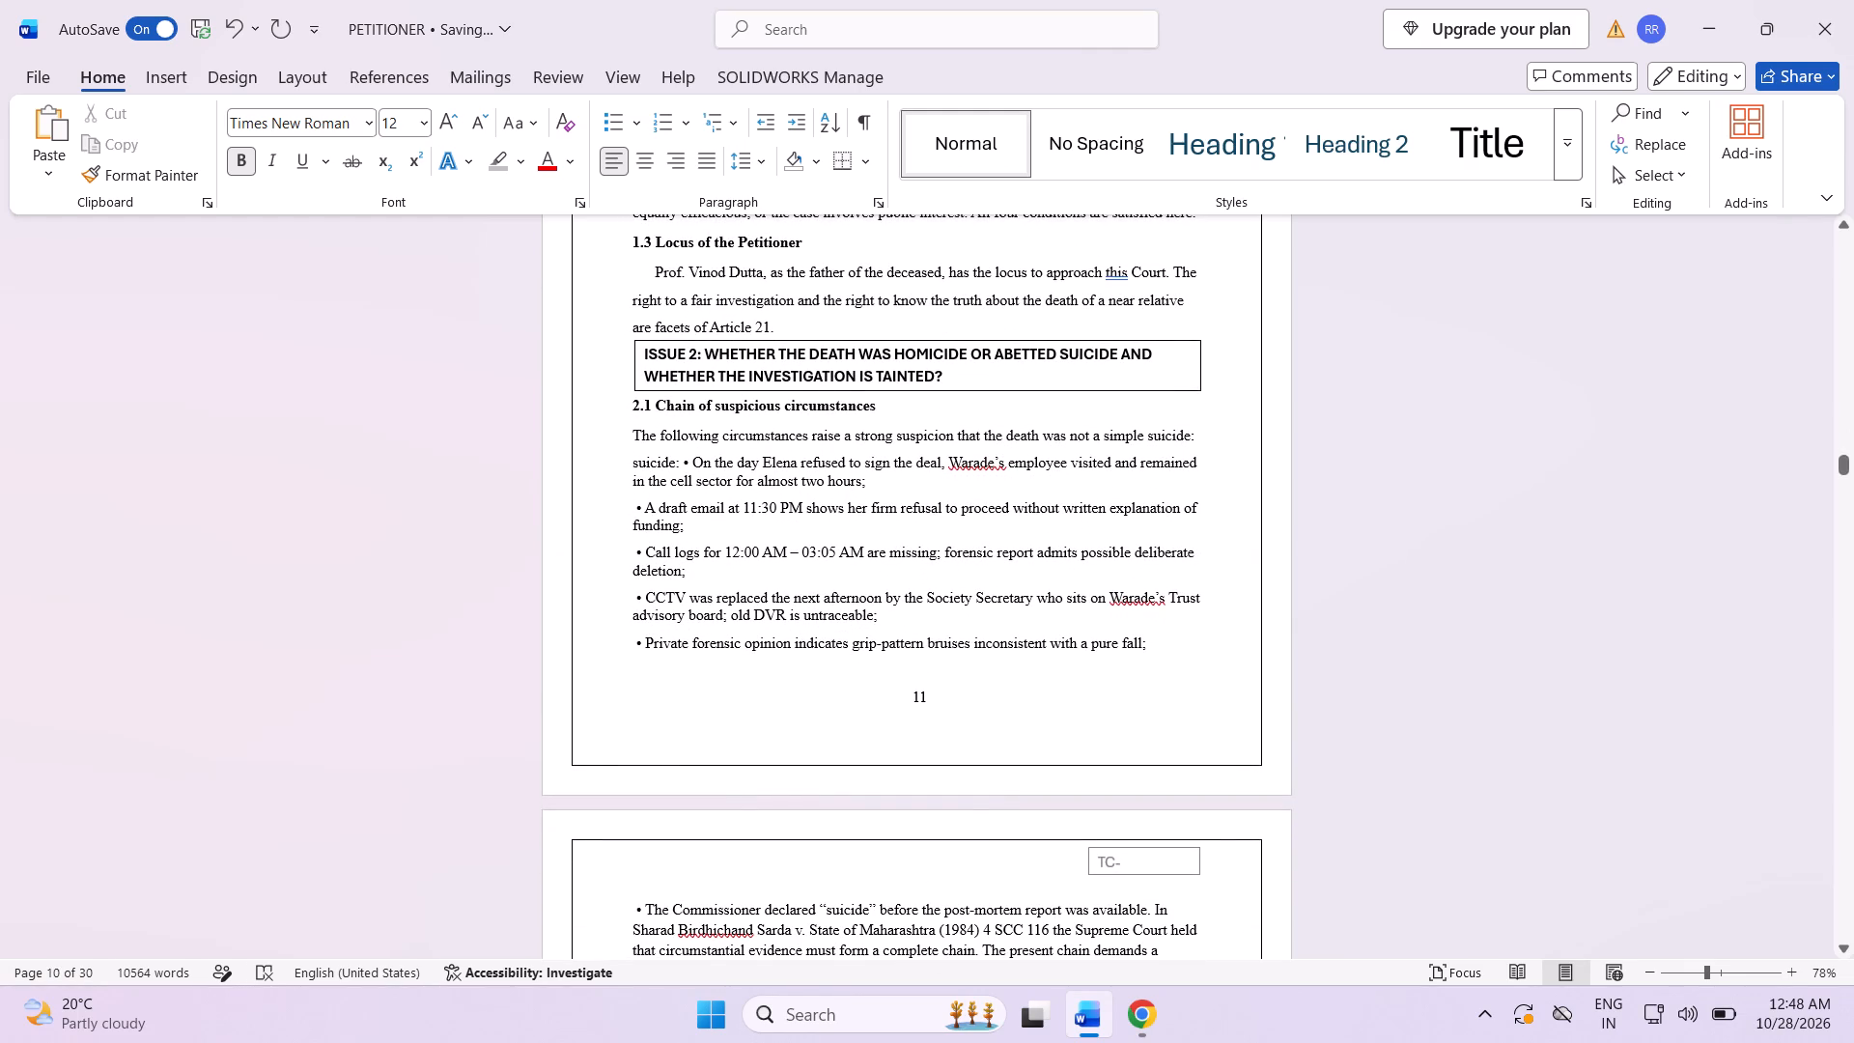
{"action": "scroll", "coordinate": [652, 499], "scroll_direction": "down", "scroll_amount": 16}
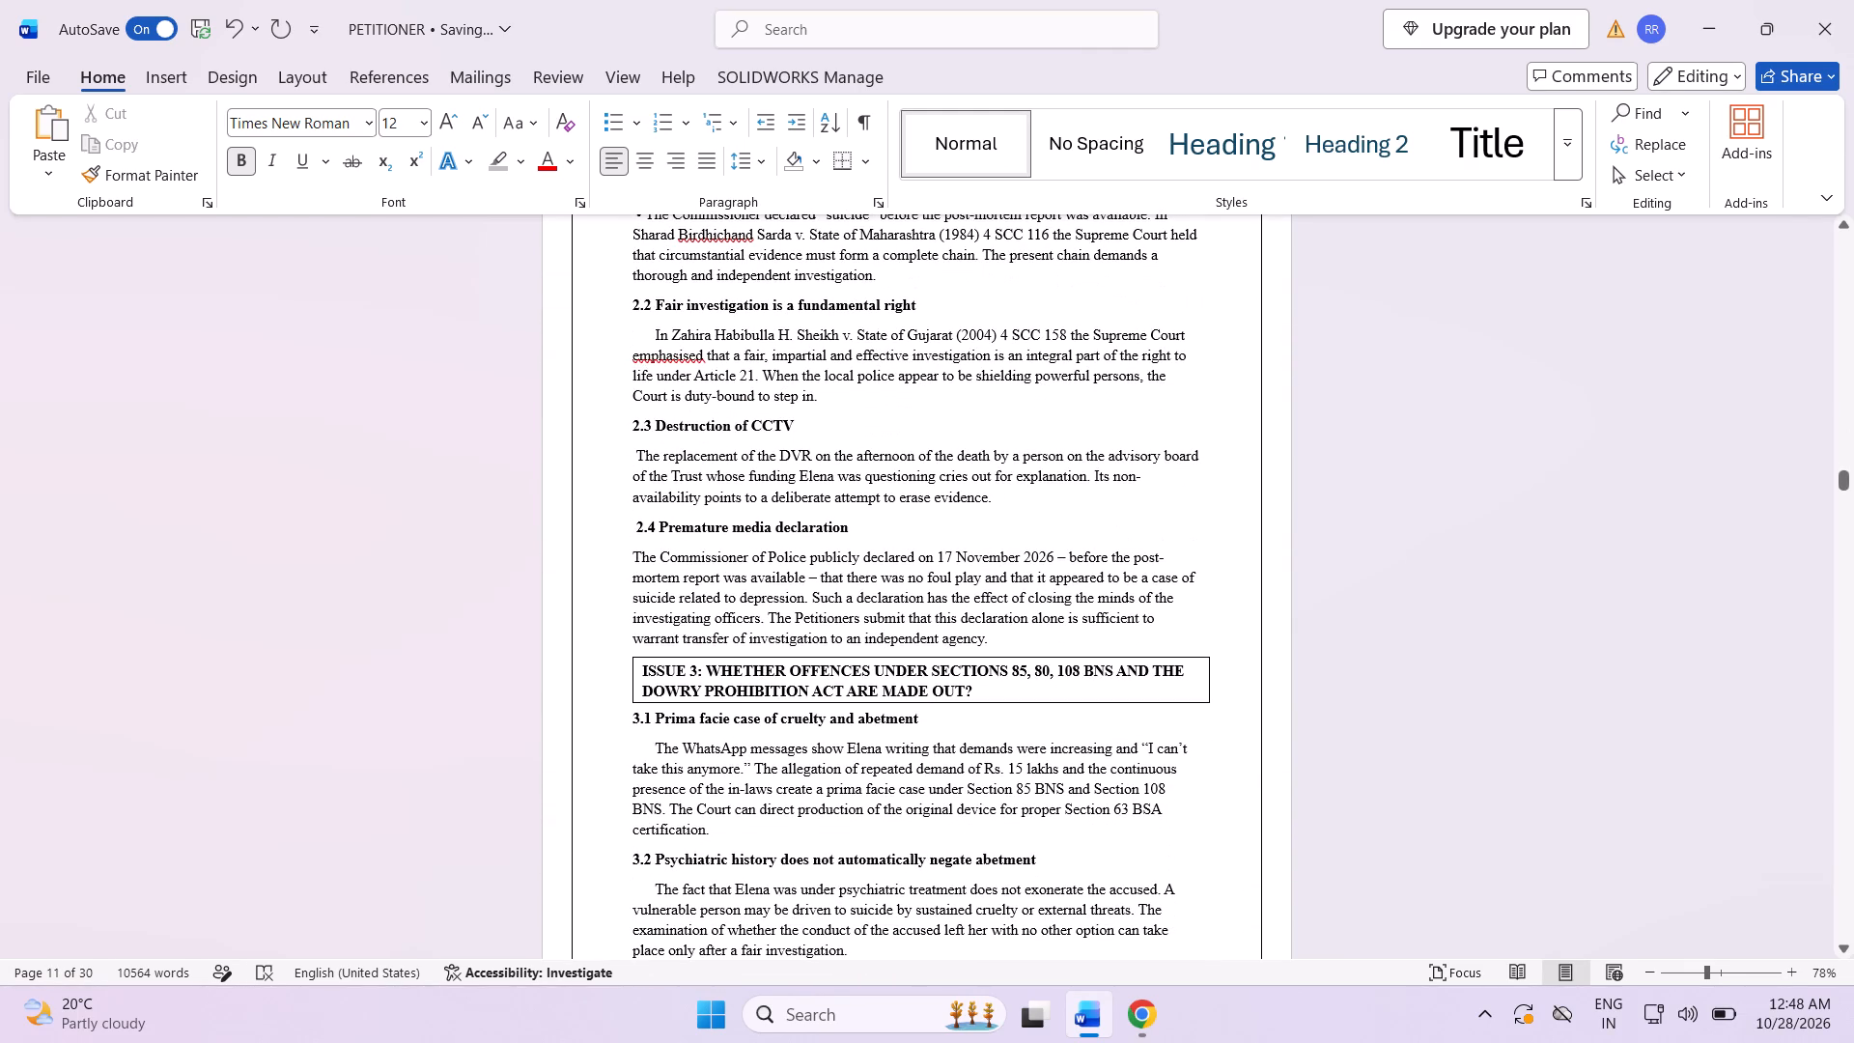
{"action": "left_click", "coordinate": [630, 553]}
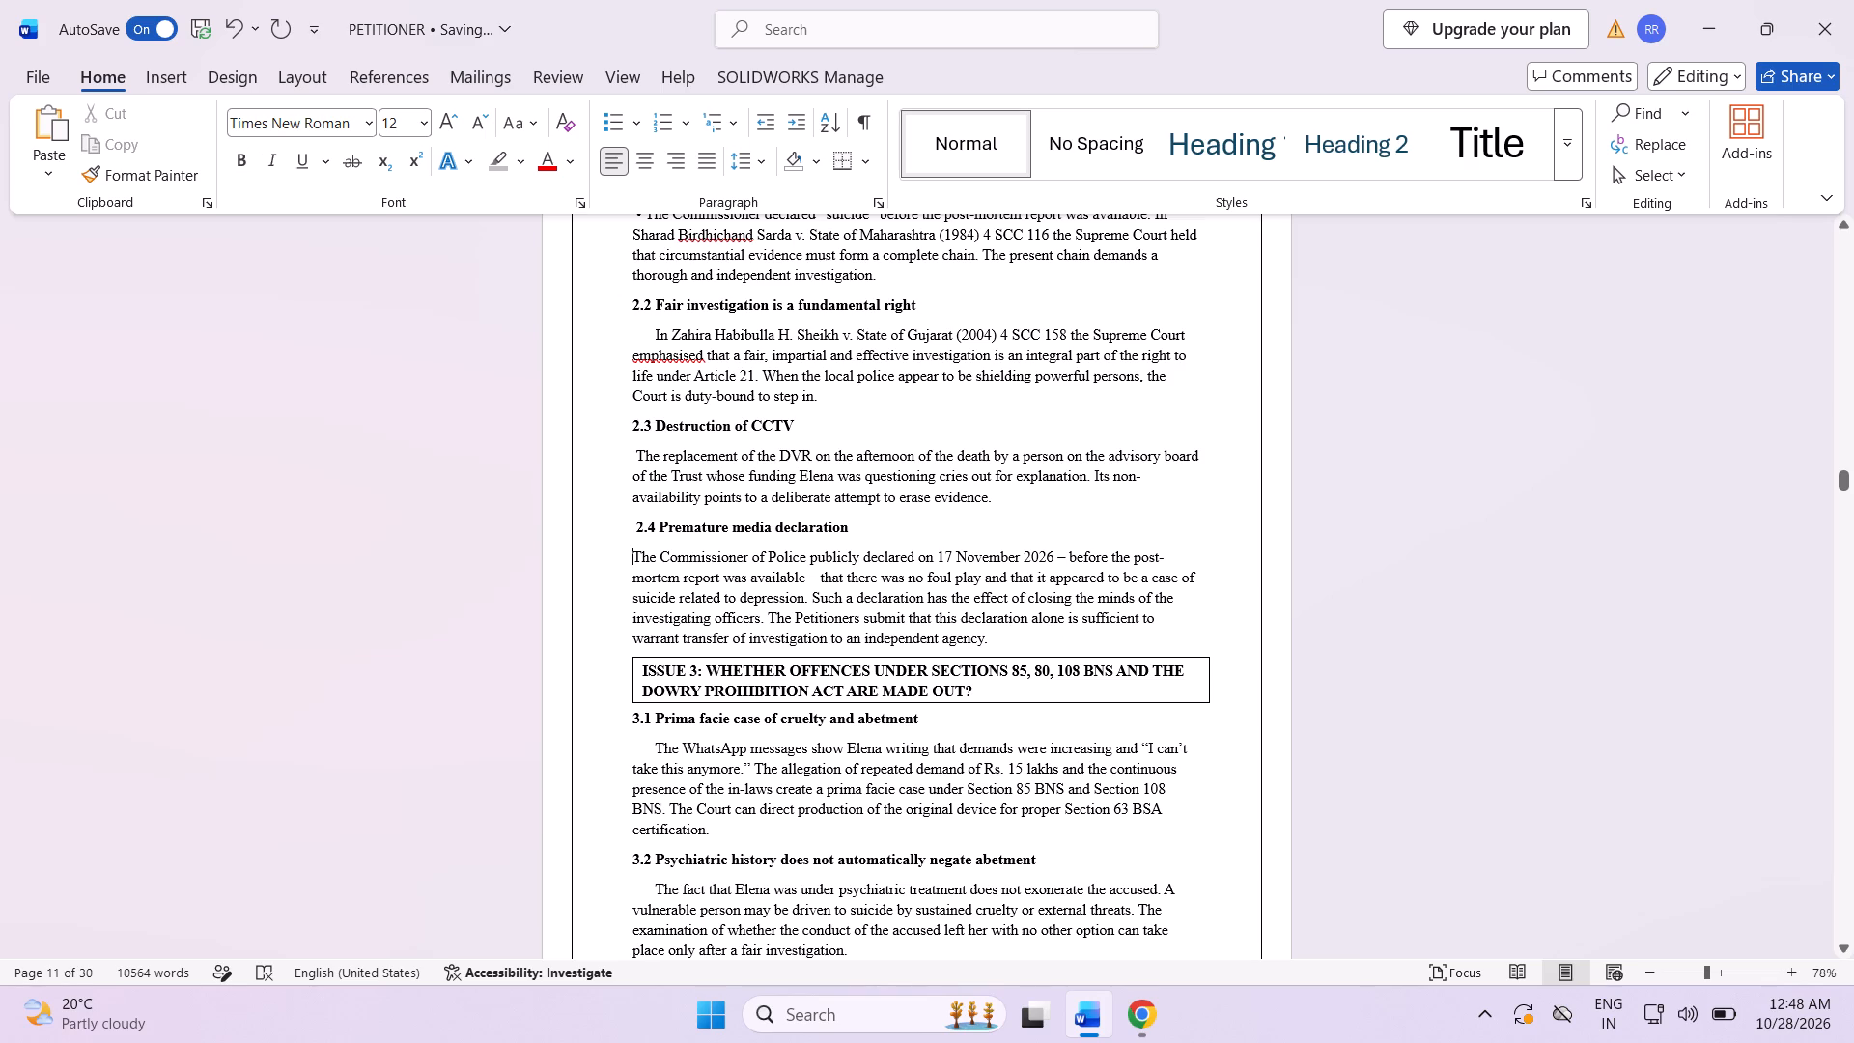
Indent the first line of the section 2.3 Destruction of CCTV paragraph with five more spaces.
{"action": "left_click", "coordinate": [639, 459]}
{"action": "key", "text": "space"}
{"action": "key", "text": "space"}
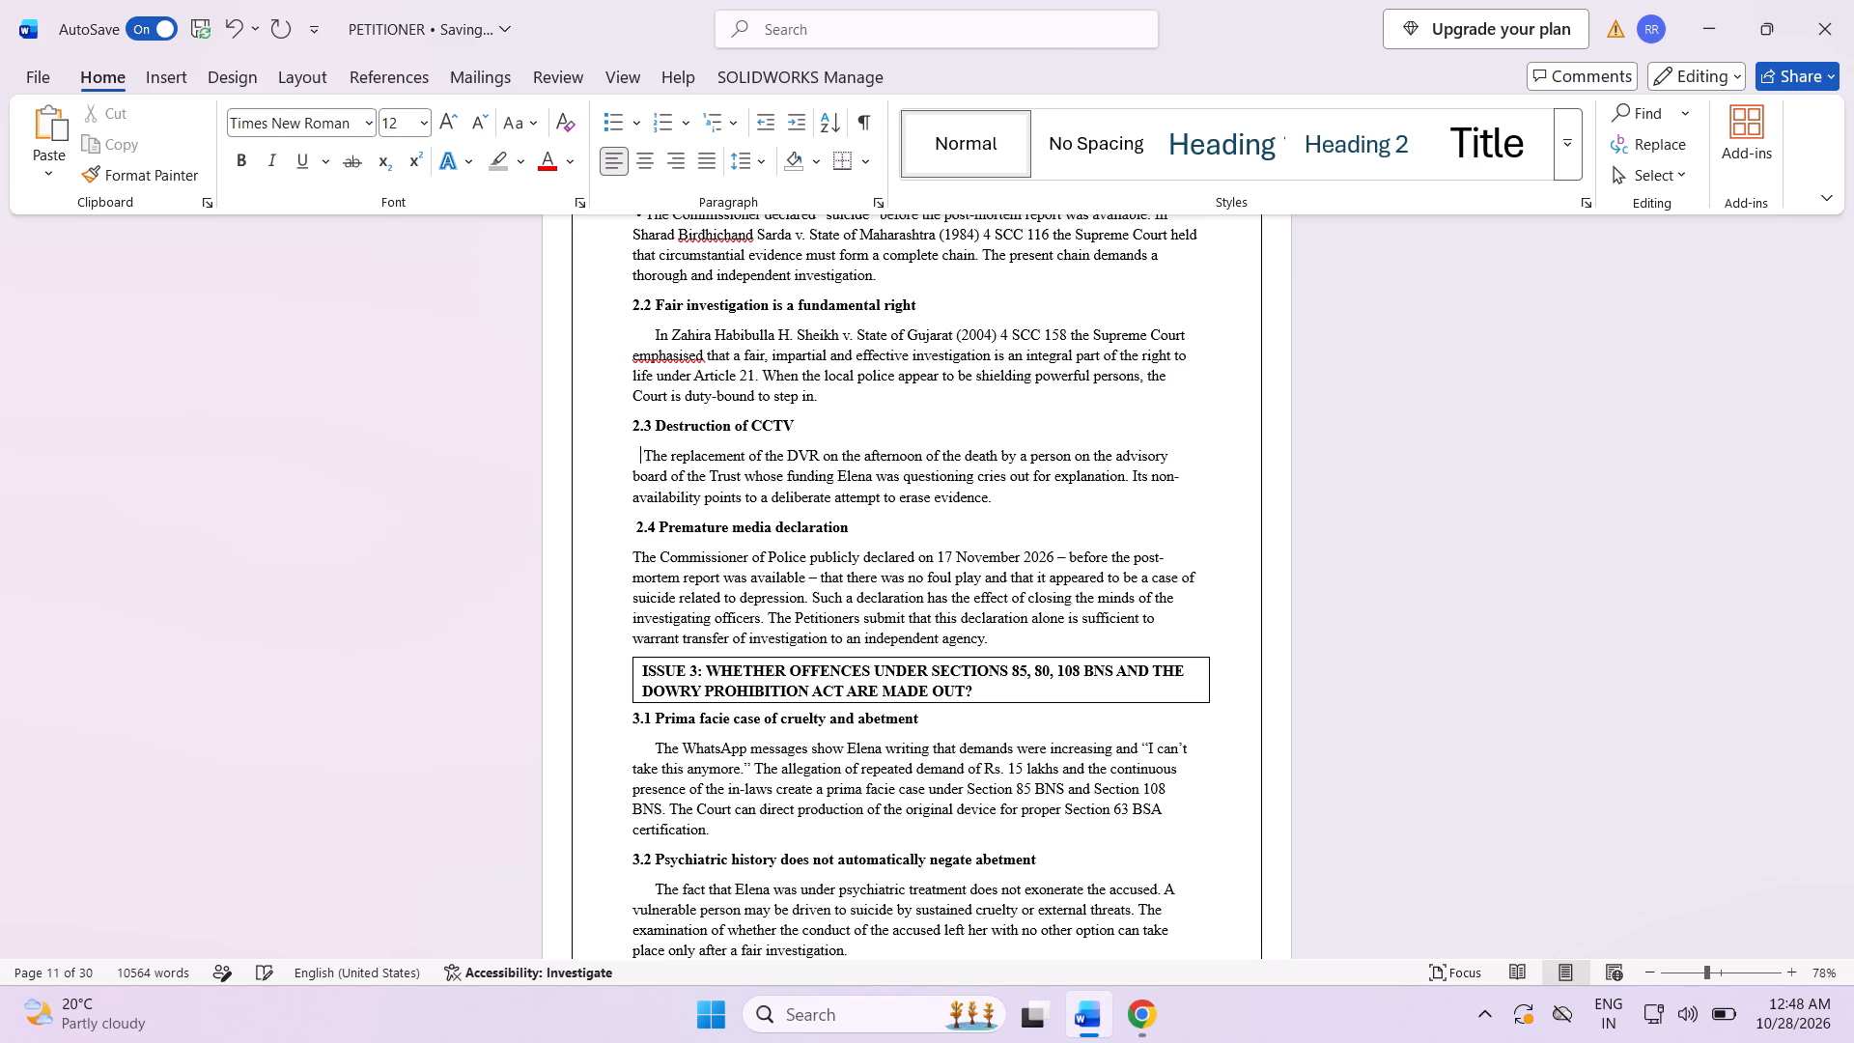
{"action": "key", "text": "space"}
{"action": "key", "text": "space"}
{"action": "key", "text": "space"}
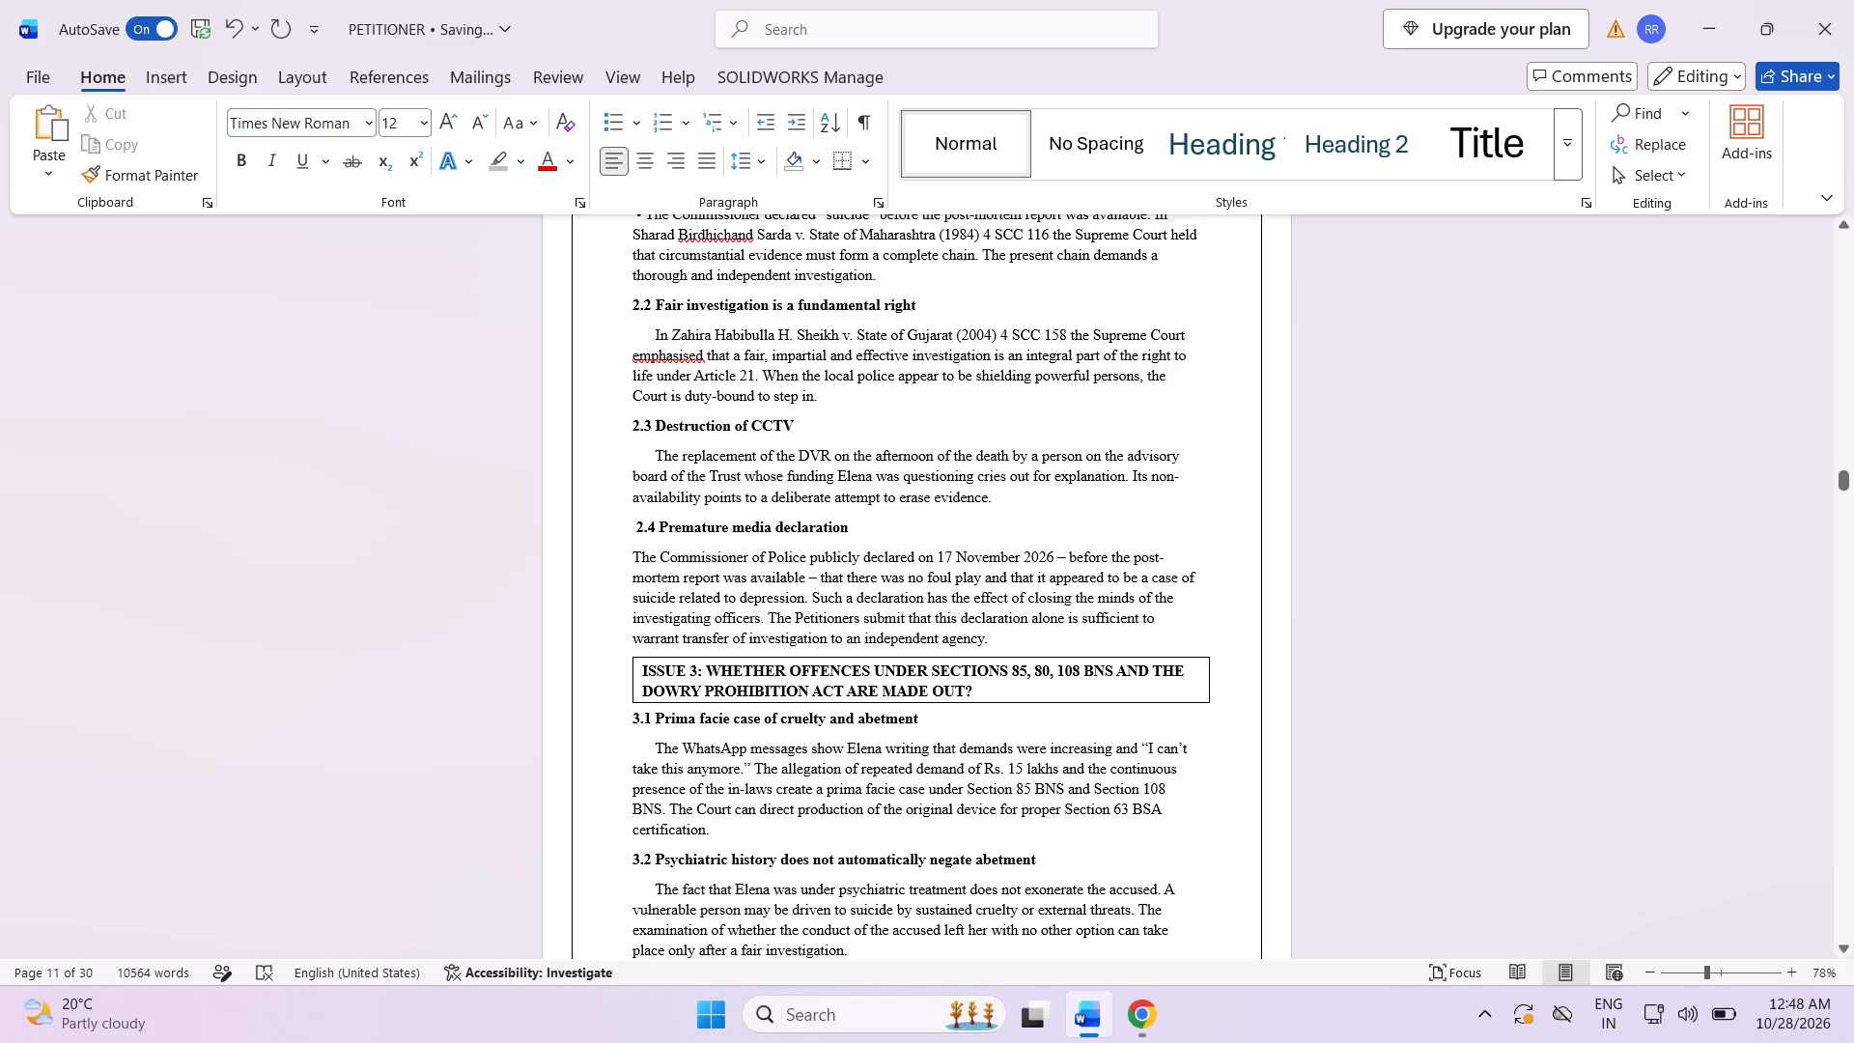
Indent the first line of the section 2.4 Premature media declaration paragraph with seven spaces.
{"action": "left_click", "coordinate": [635, 553]}
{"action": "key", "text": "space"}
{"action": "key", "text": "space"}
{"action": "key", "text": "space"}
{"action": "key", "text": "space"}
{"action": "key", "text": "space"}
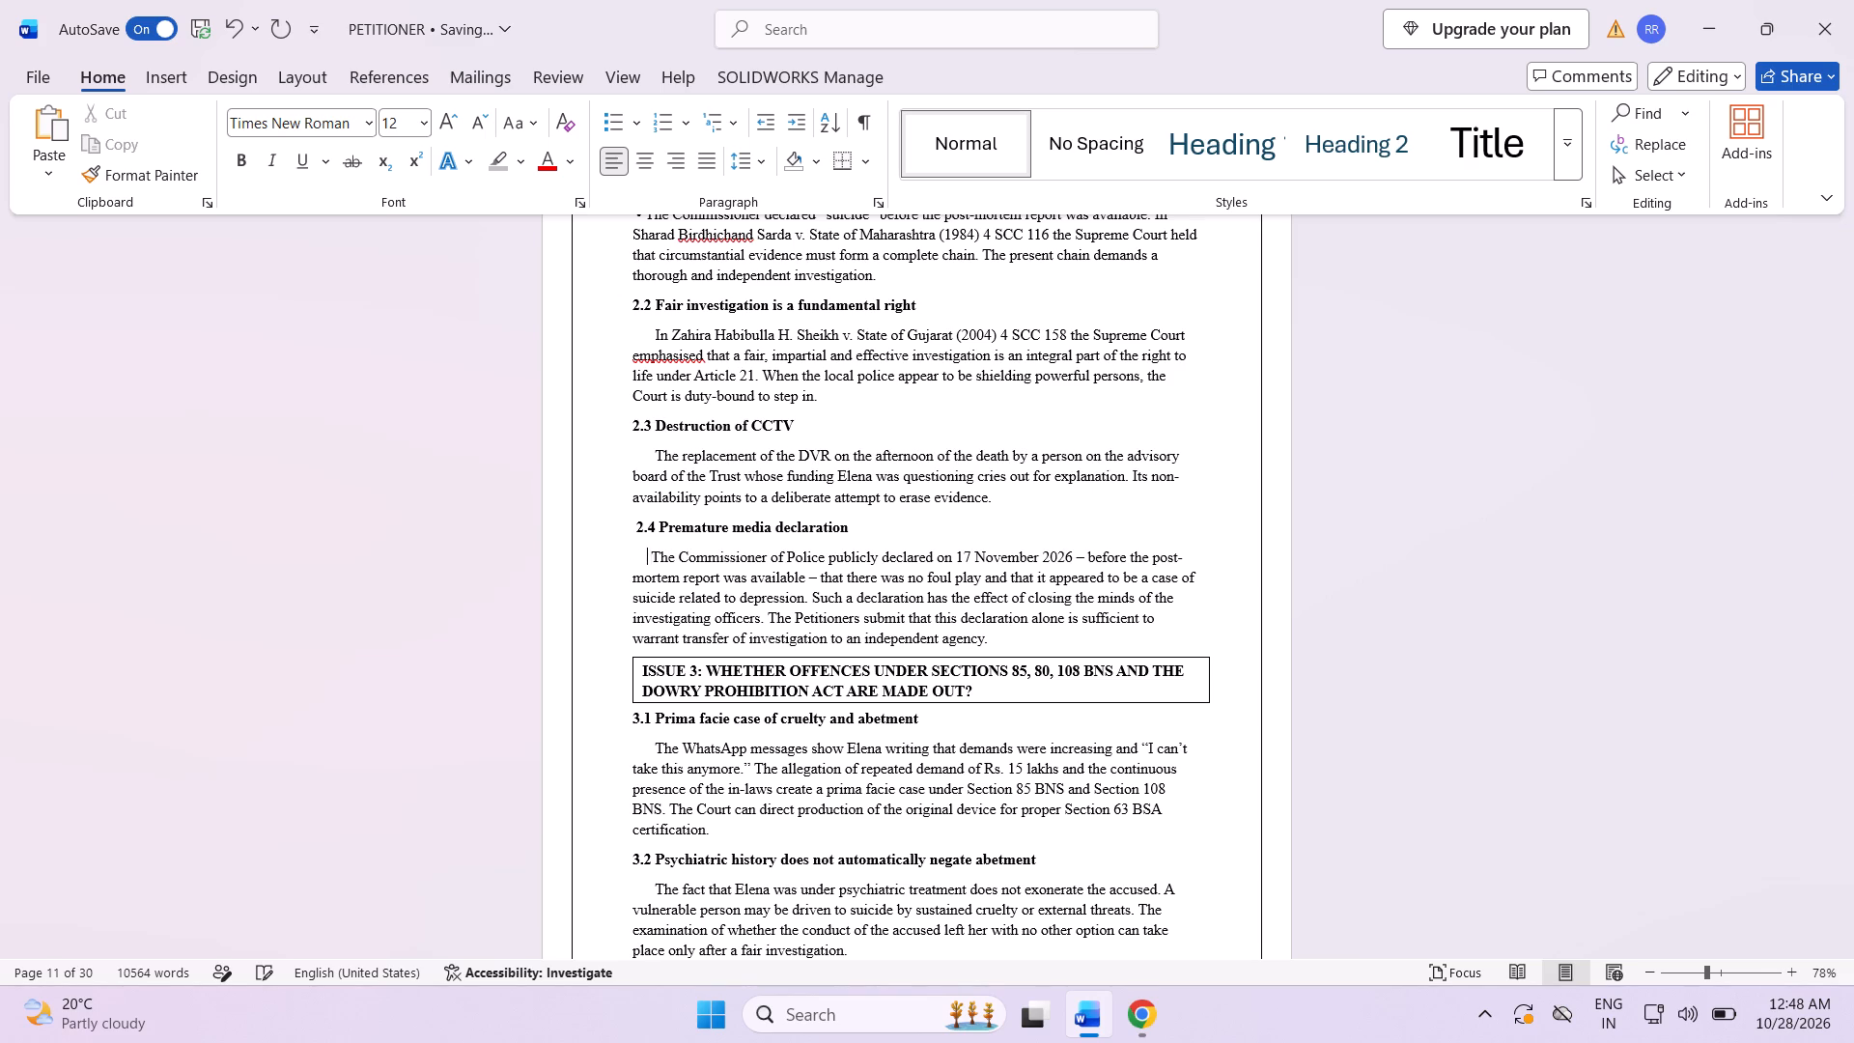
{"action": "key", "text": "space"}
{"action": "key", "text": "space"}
Examine sections 3.1 to 3.3 and the start of the Issue 4 page for paragraph indents and page number placement.
{"action": "scroll", "coordinate": [624, 571], "scroll_direction": "down", "scroll_amount": 6}
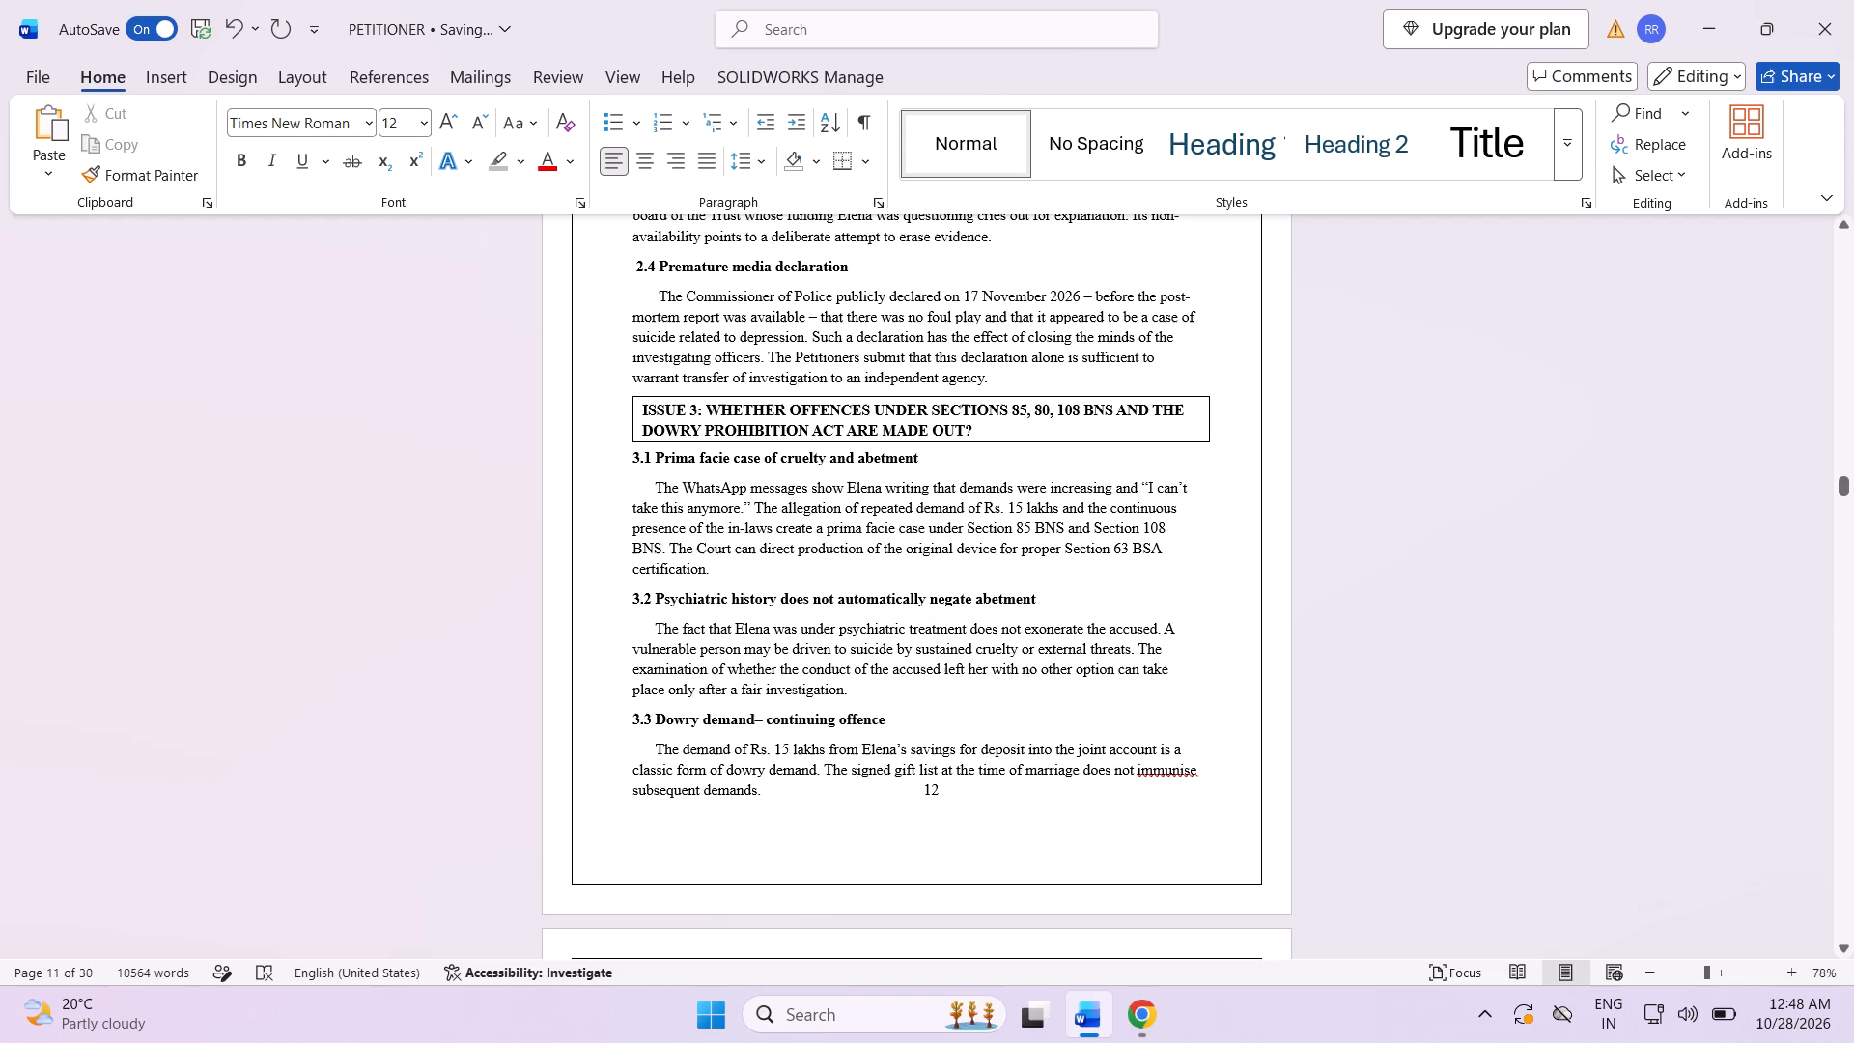
{"action": "scroll", "coordinate": [632, 559], "scroll_direction": "down", "scroll_amount": 3}
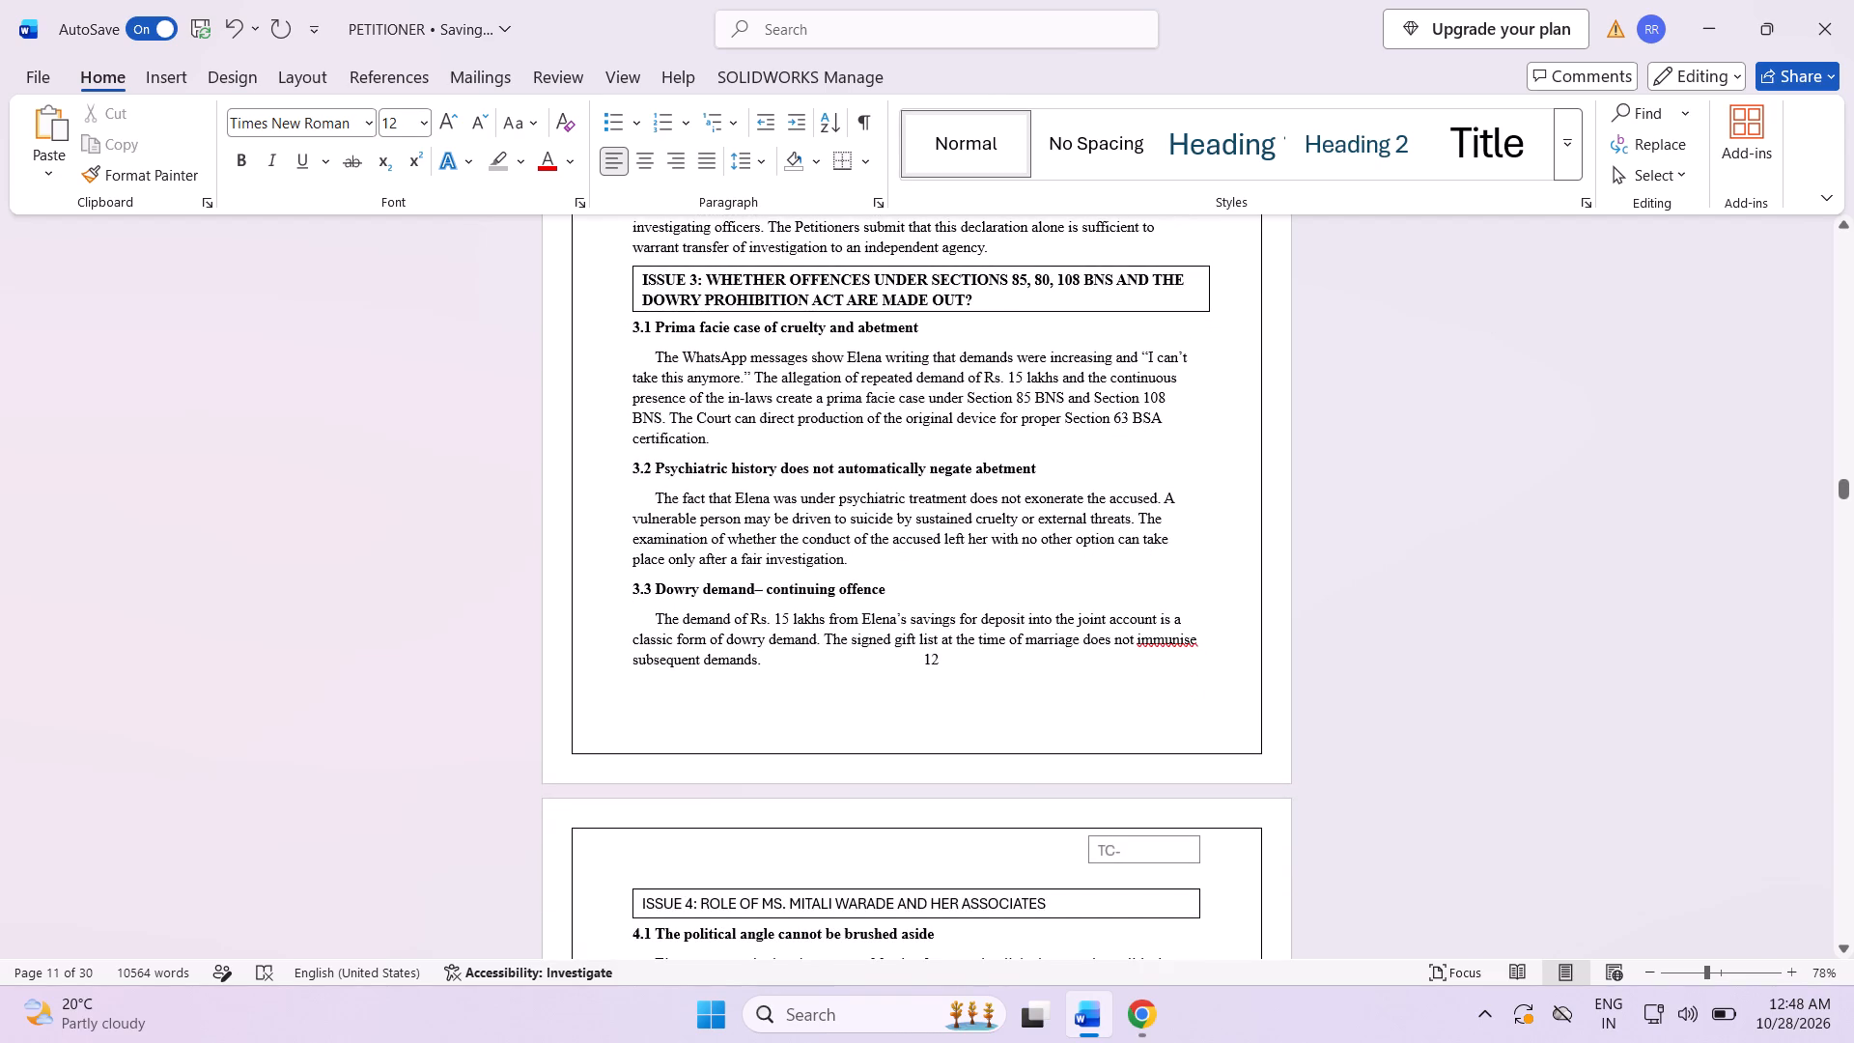
{"action": "scroll", "coordinate": [629, 569], "scroll_direction": "down", "scroll_amount": 4}
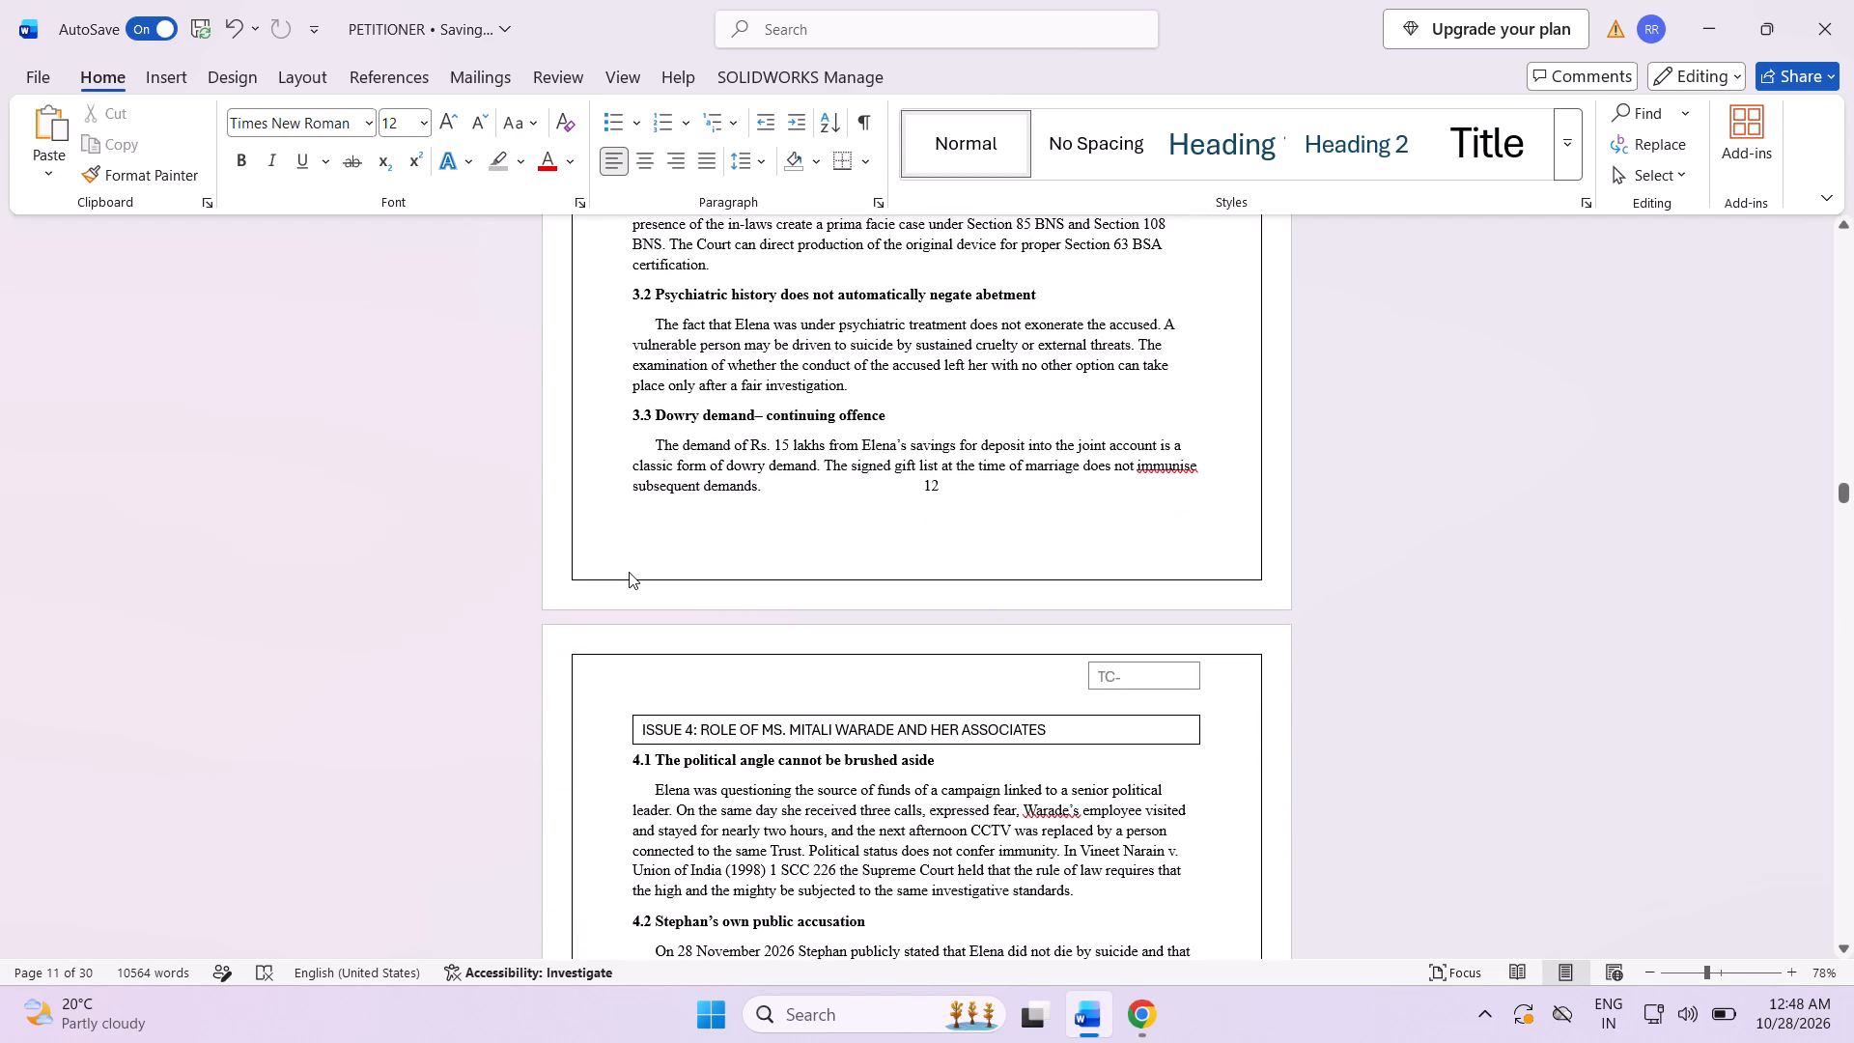
{"action": "scroll", "coordinate": [629, 572], "scroll_direction": "down", "scroll_amount": 1}
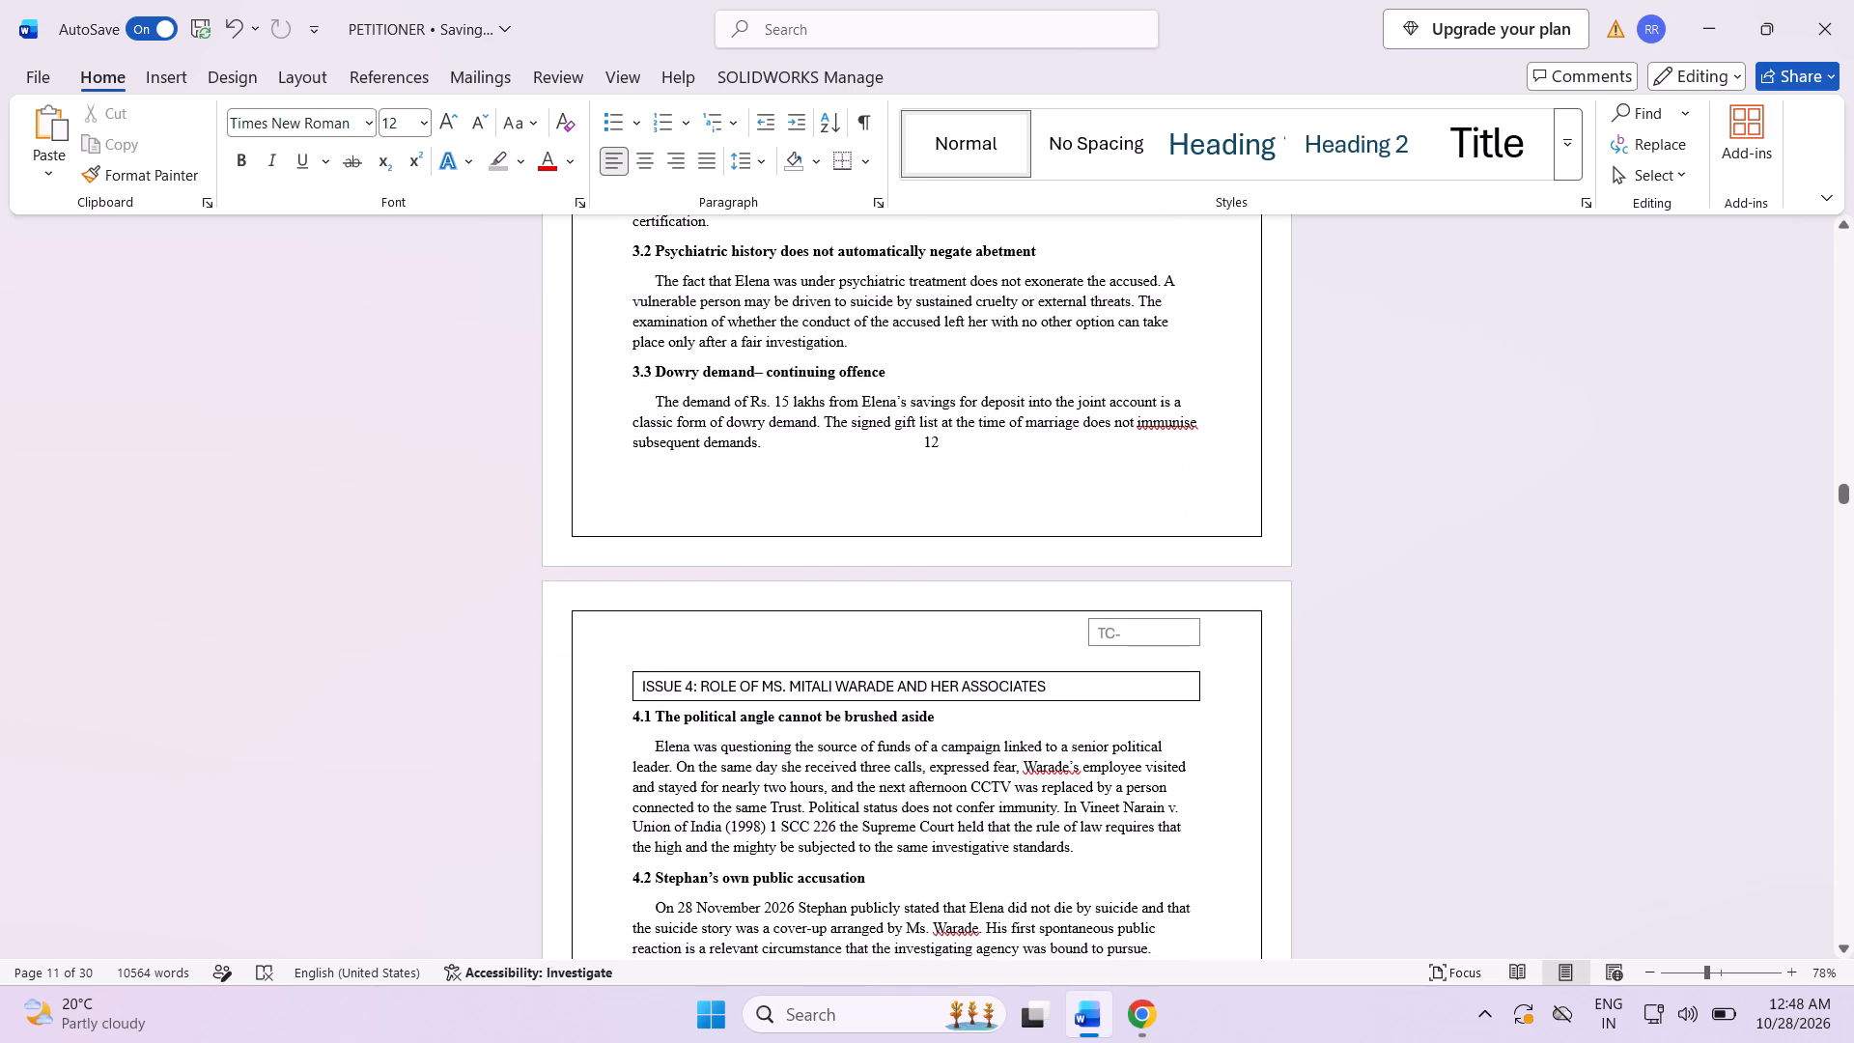
{"action": "scroll", "coordinate": [629, 572], "scroll_direction": "down", "scroll_amount": 1}
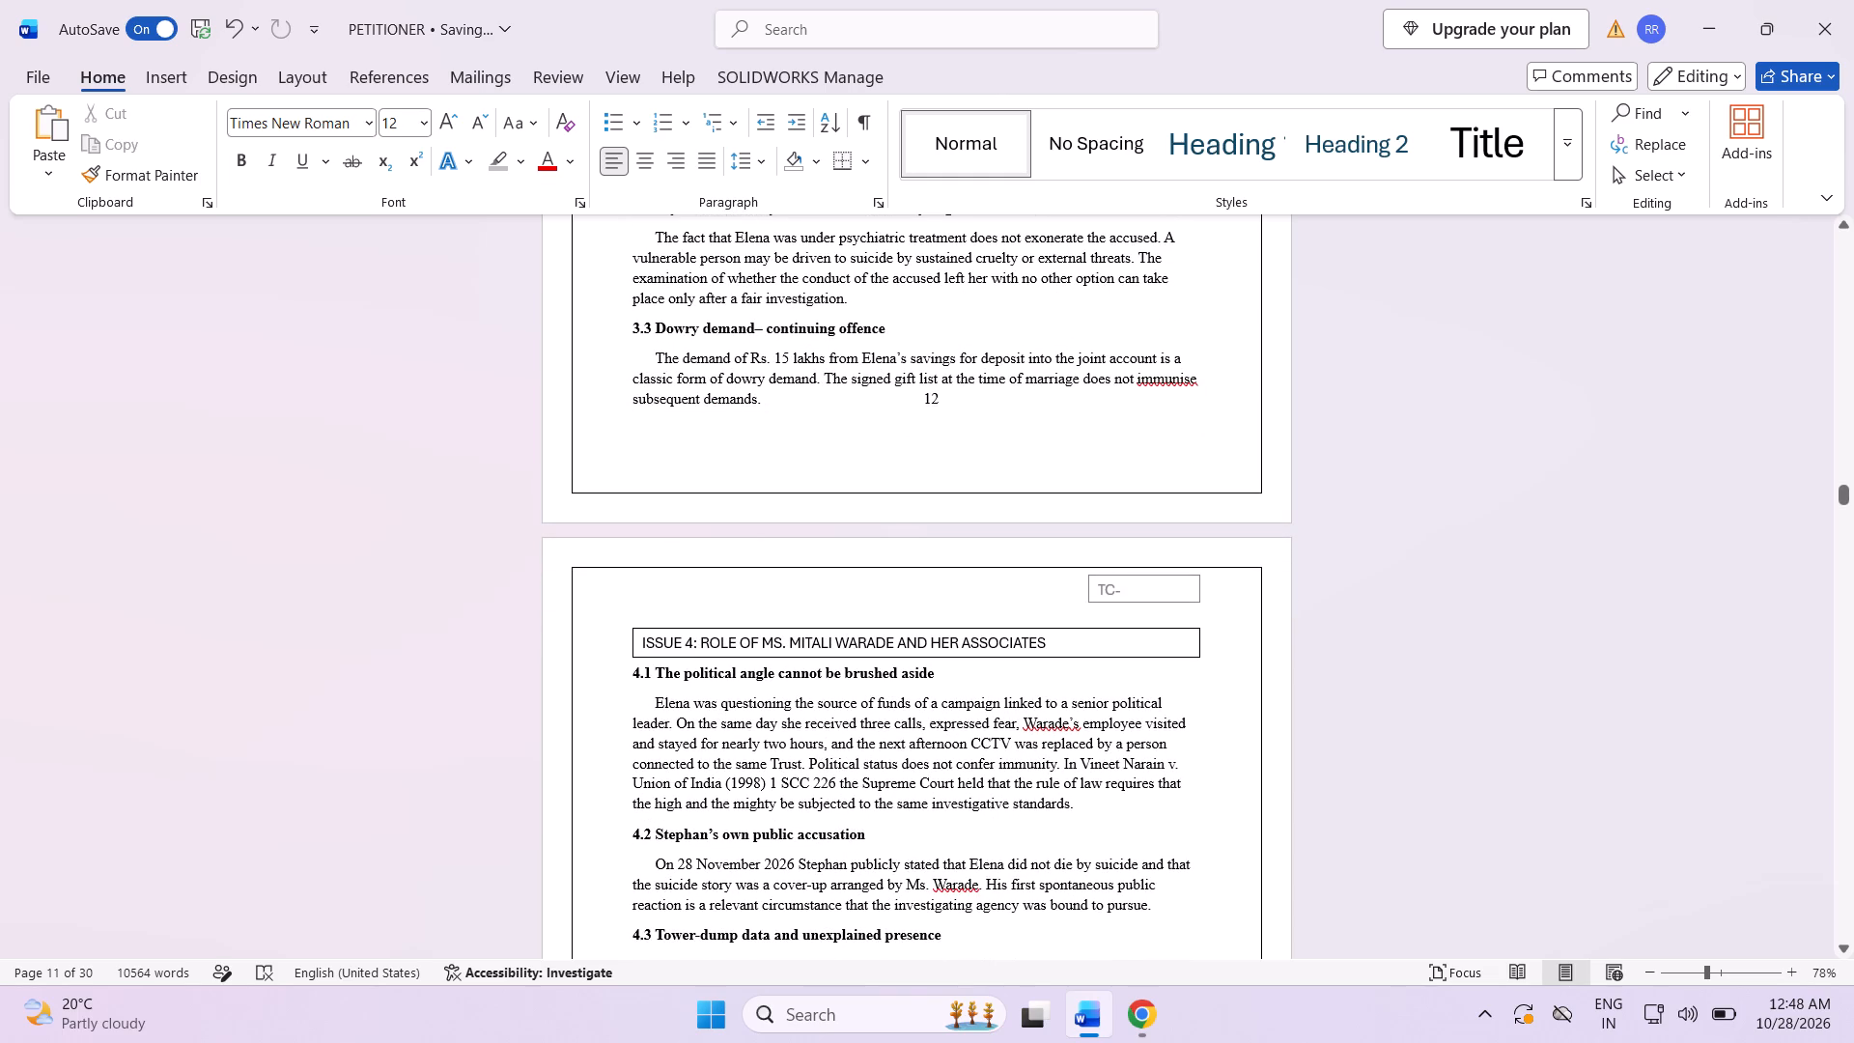
Try to place the cursor in the blank area below the page number 12 at the end of section 3.3.
{"action": "left_click", "coordinate": [922, 395]}
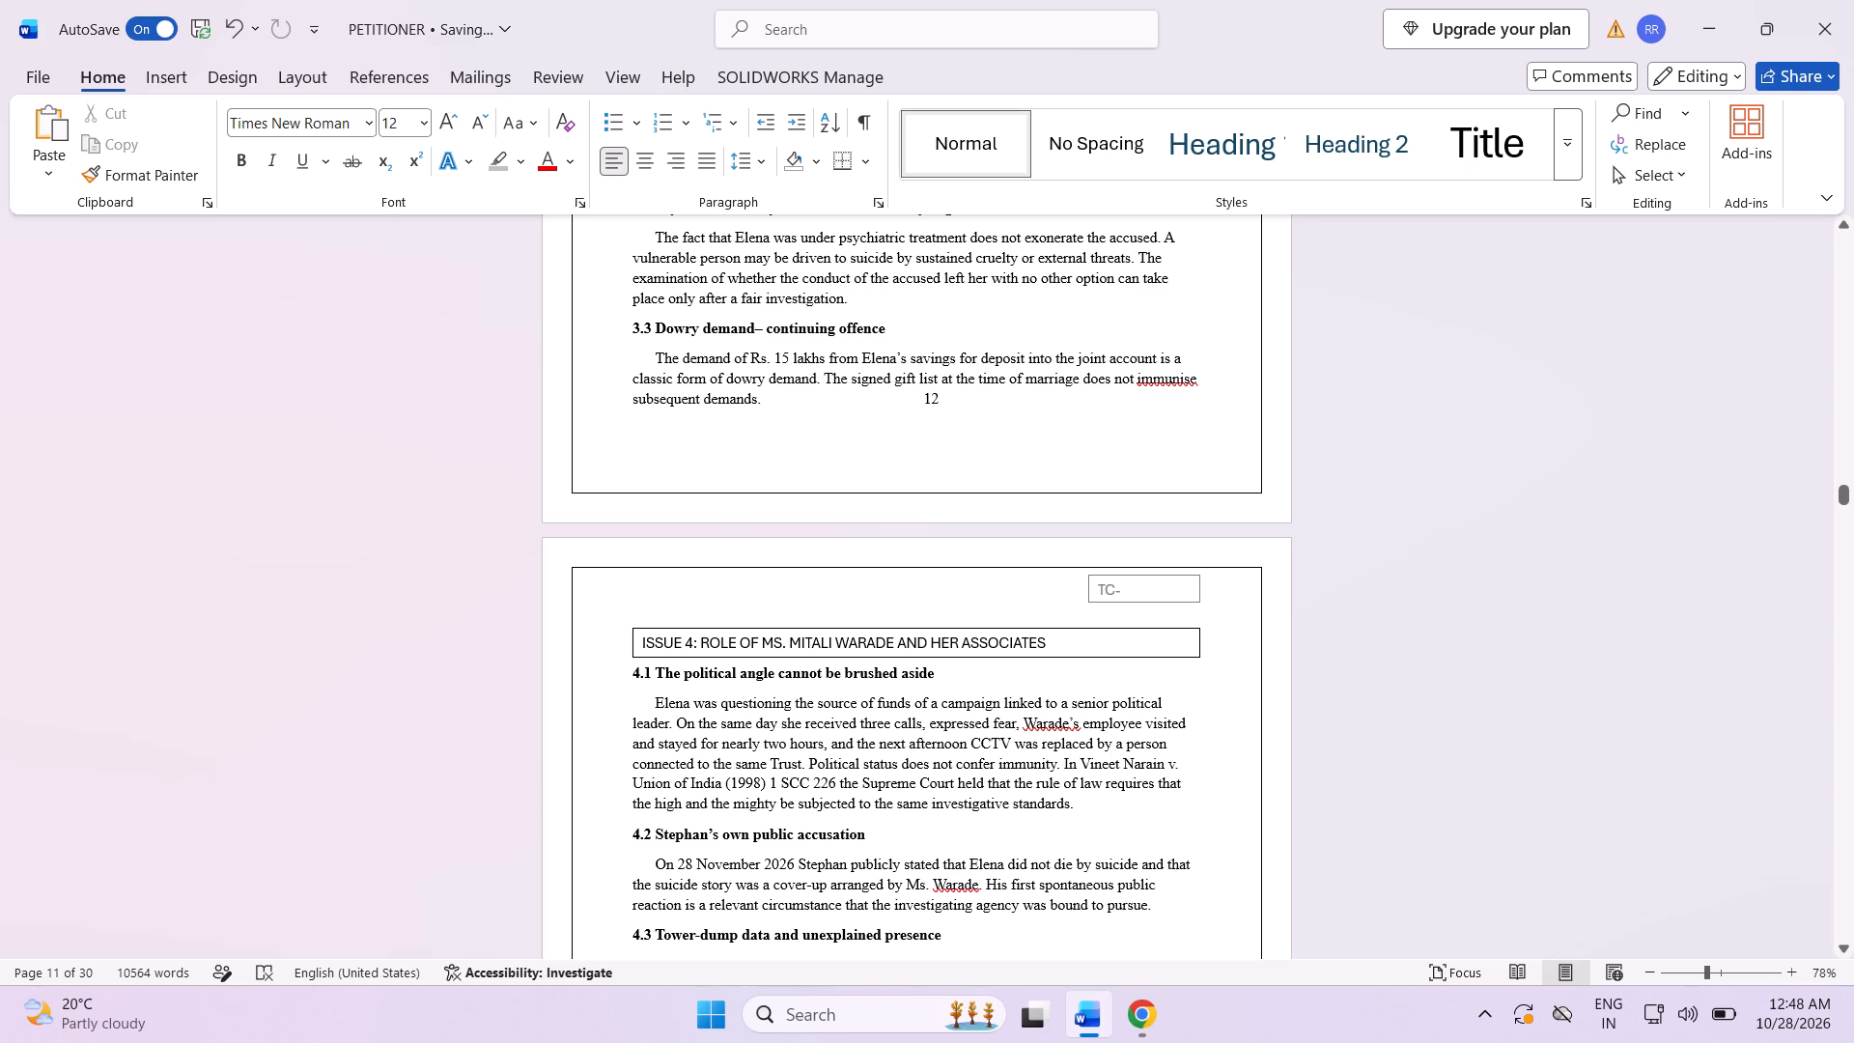
{"action": "left_click", "coordinate": [913, 413]}
{"action": "double_click", "coordinate": [913, 416]}
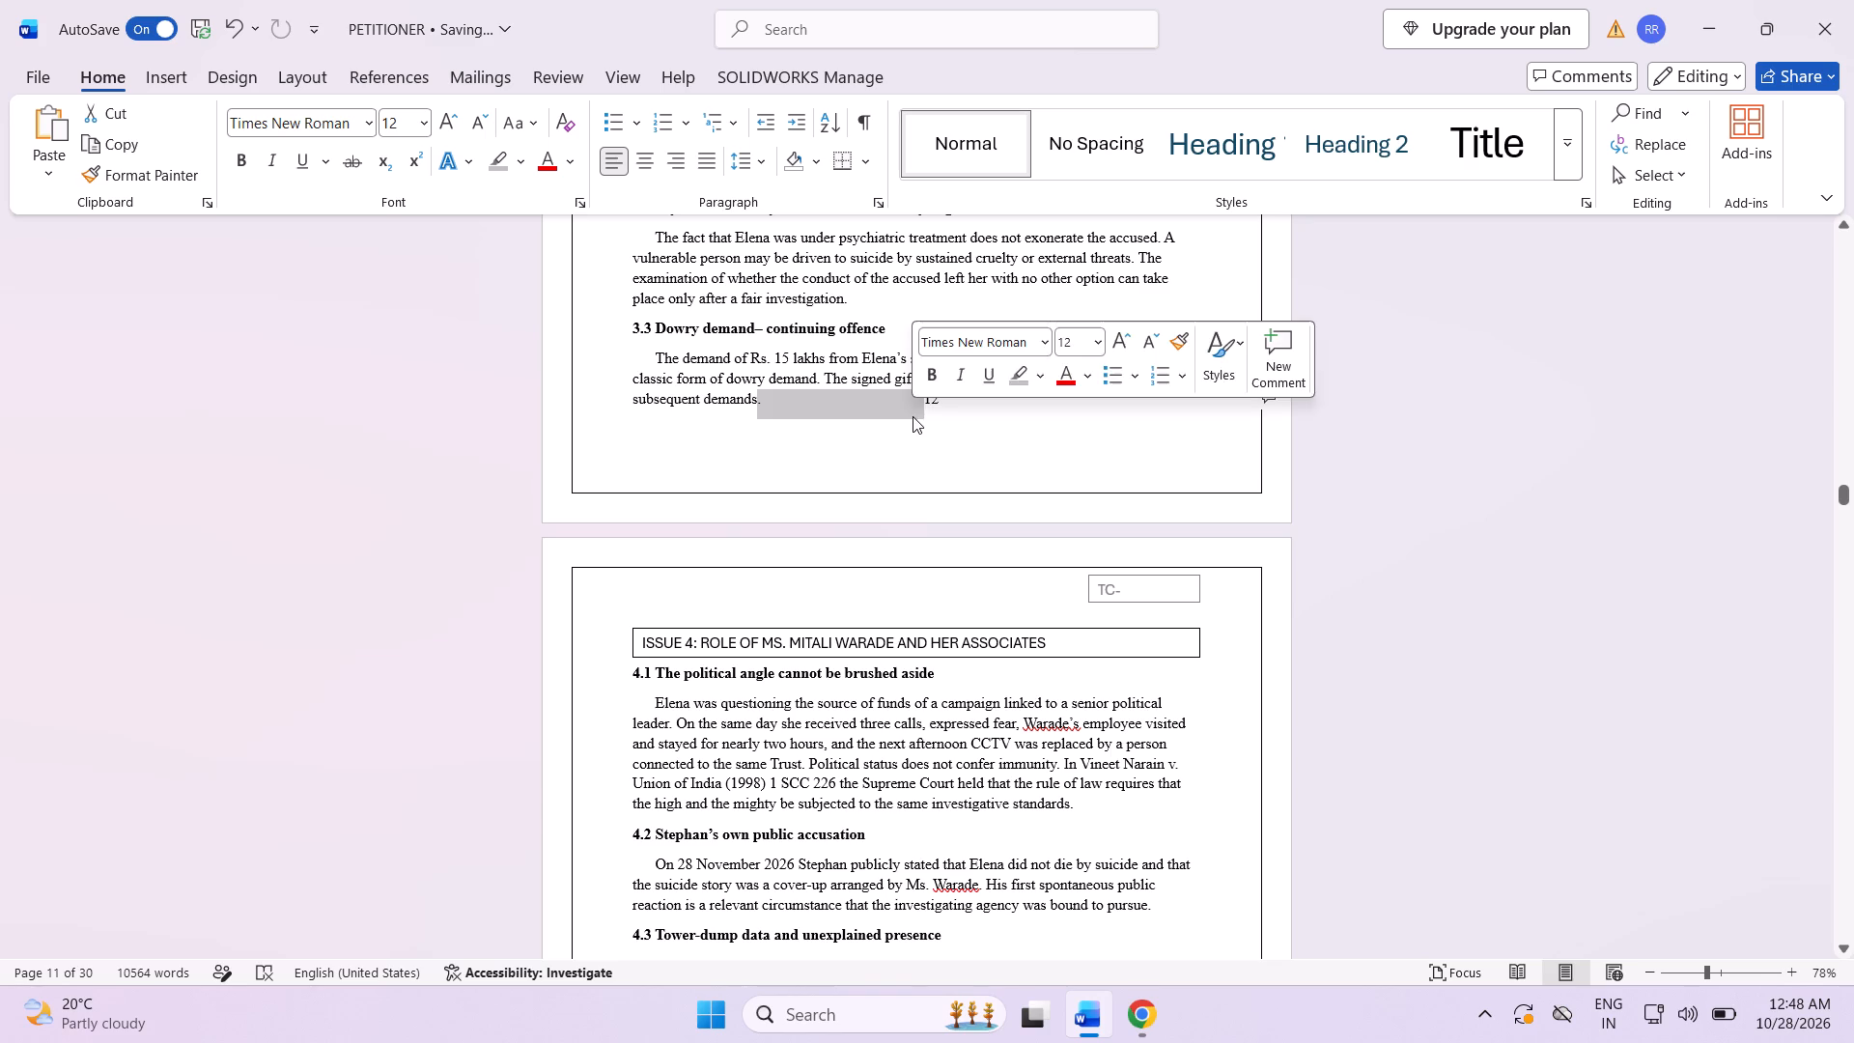
{"action": "left_click", "coordinate": [911, 420]}
{"action": "double_click", "coordinate": [911, 421]}
{"action": "double_click", "coordinate": [906, 448]}
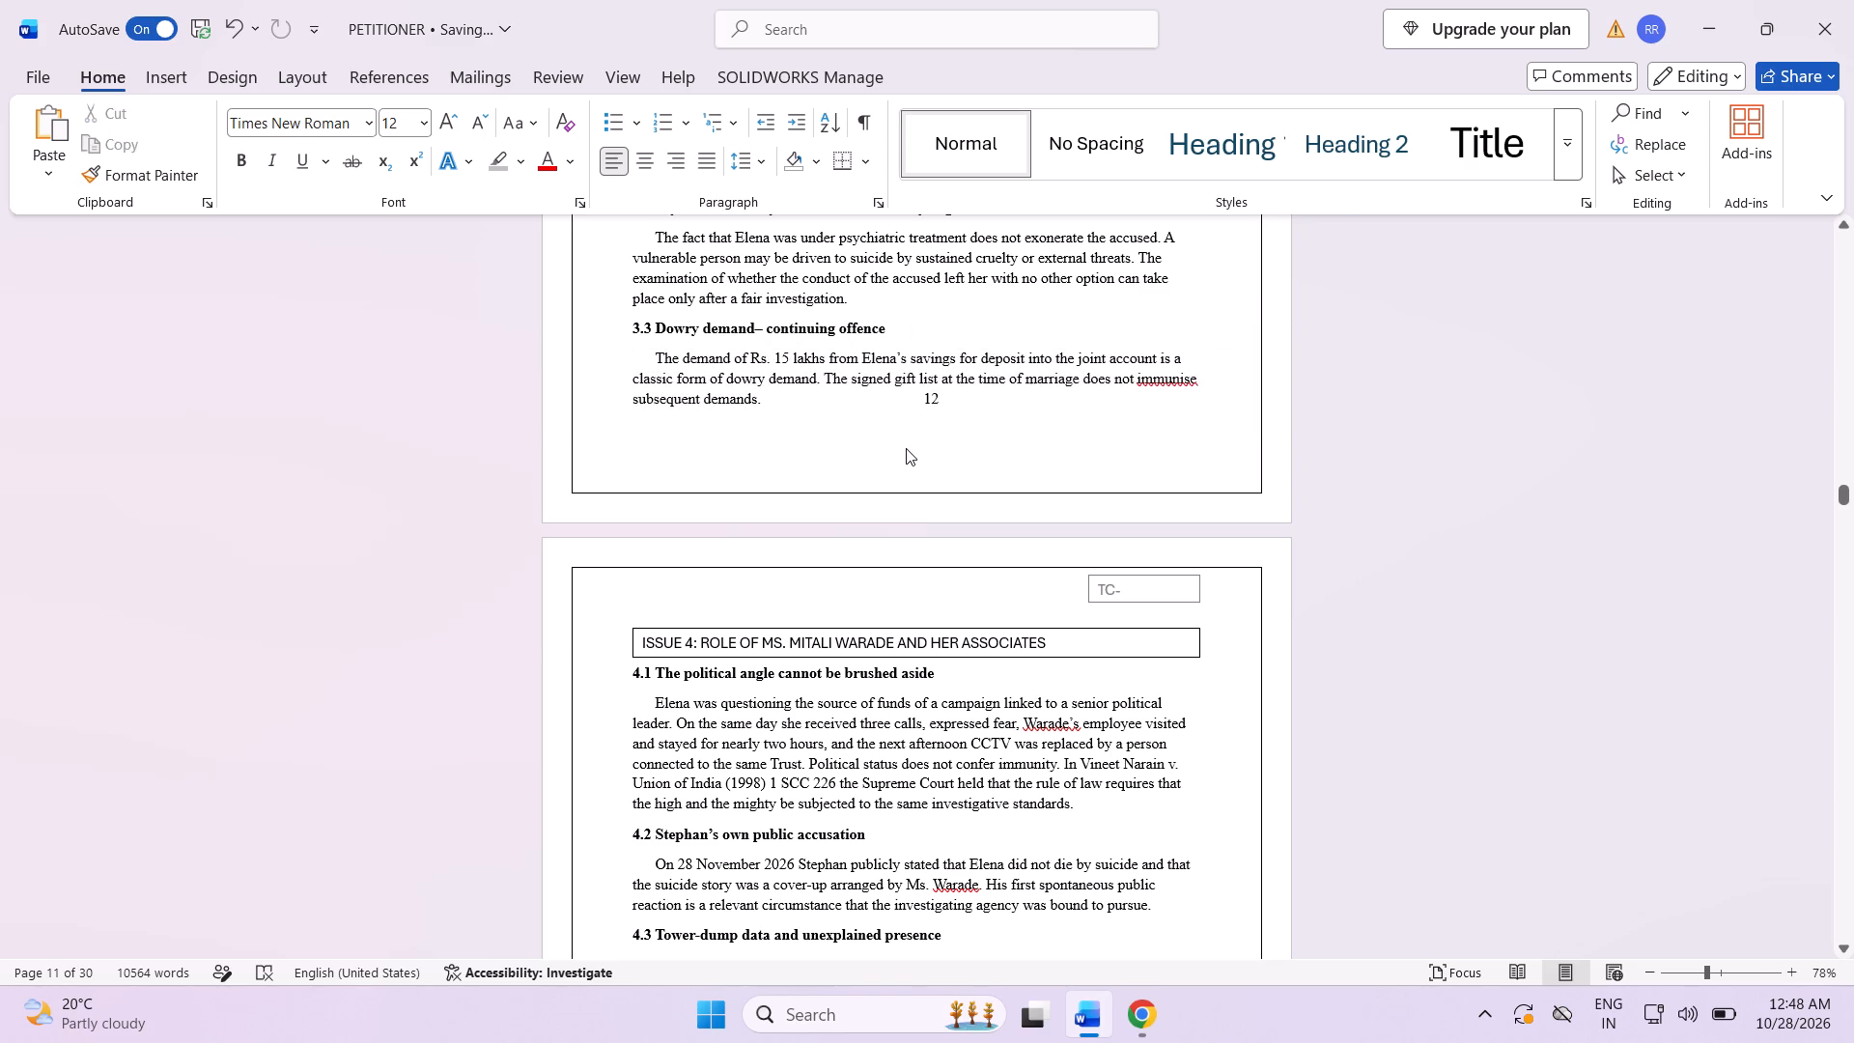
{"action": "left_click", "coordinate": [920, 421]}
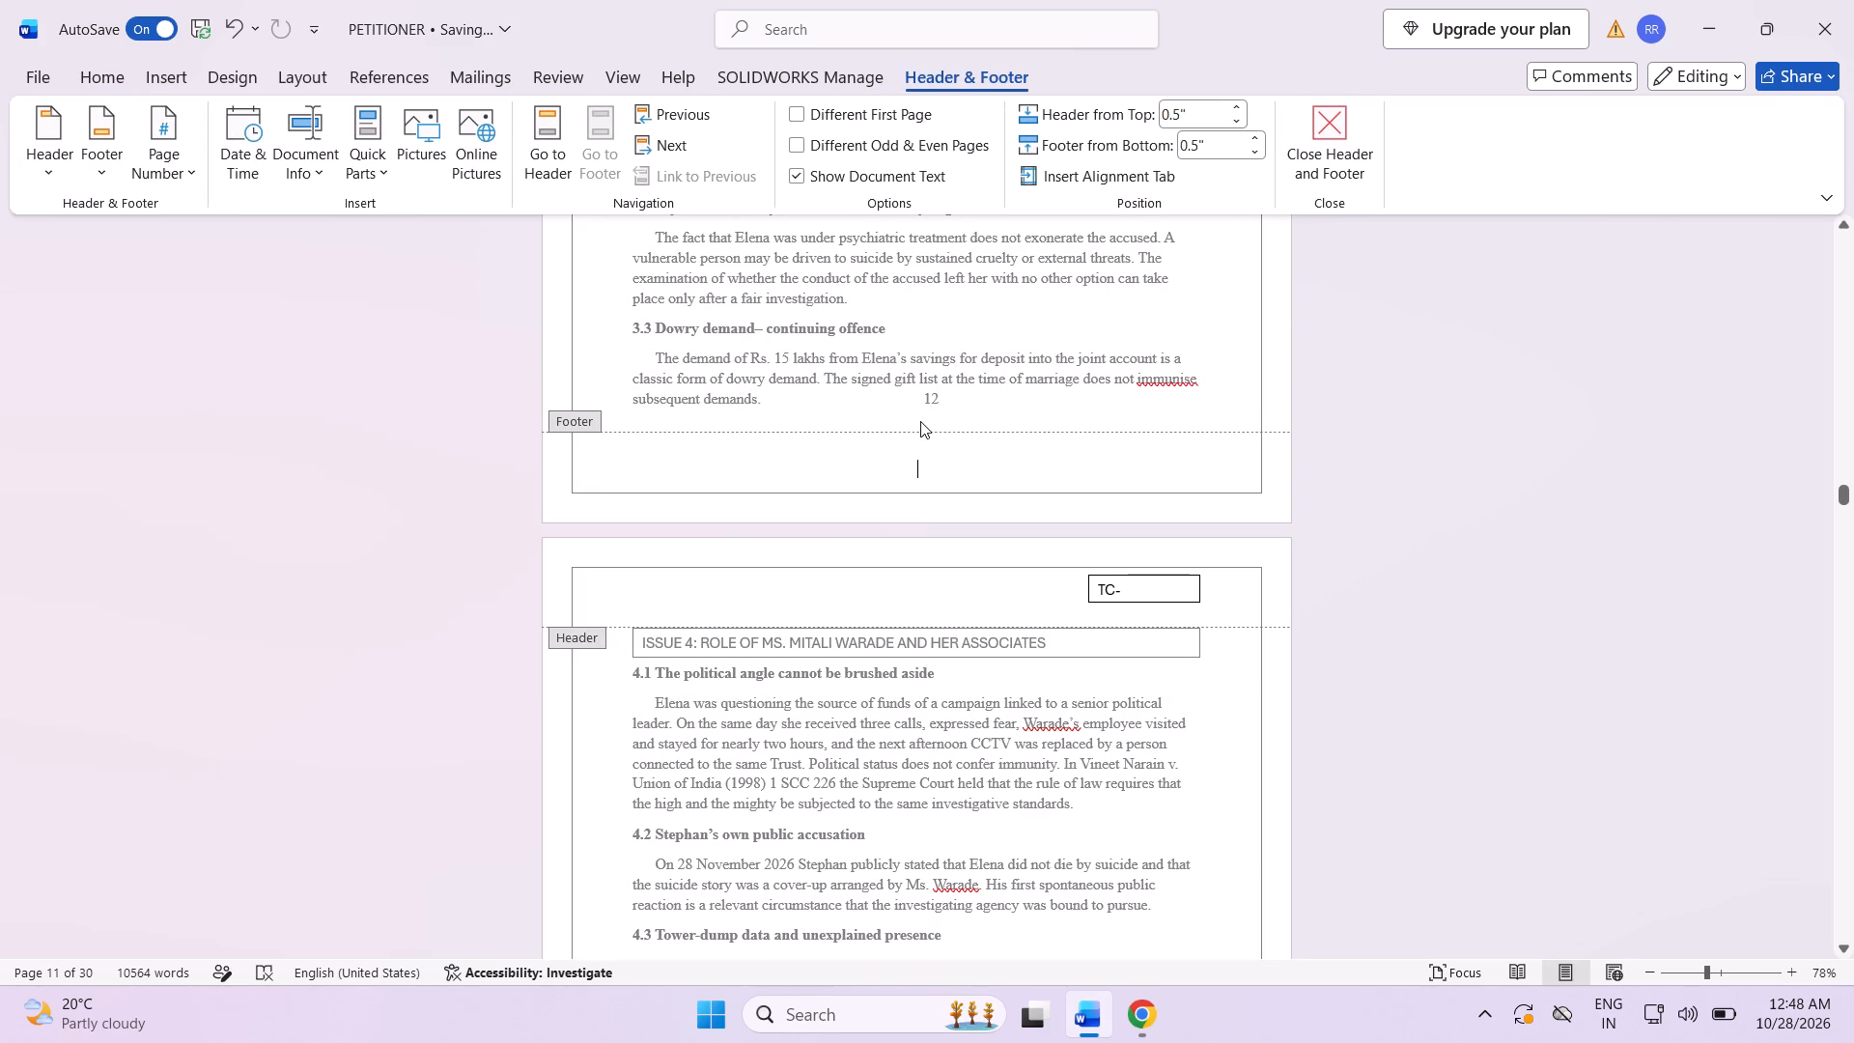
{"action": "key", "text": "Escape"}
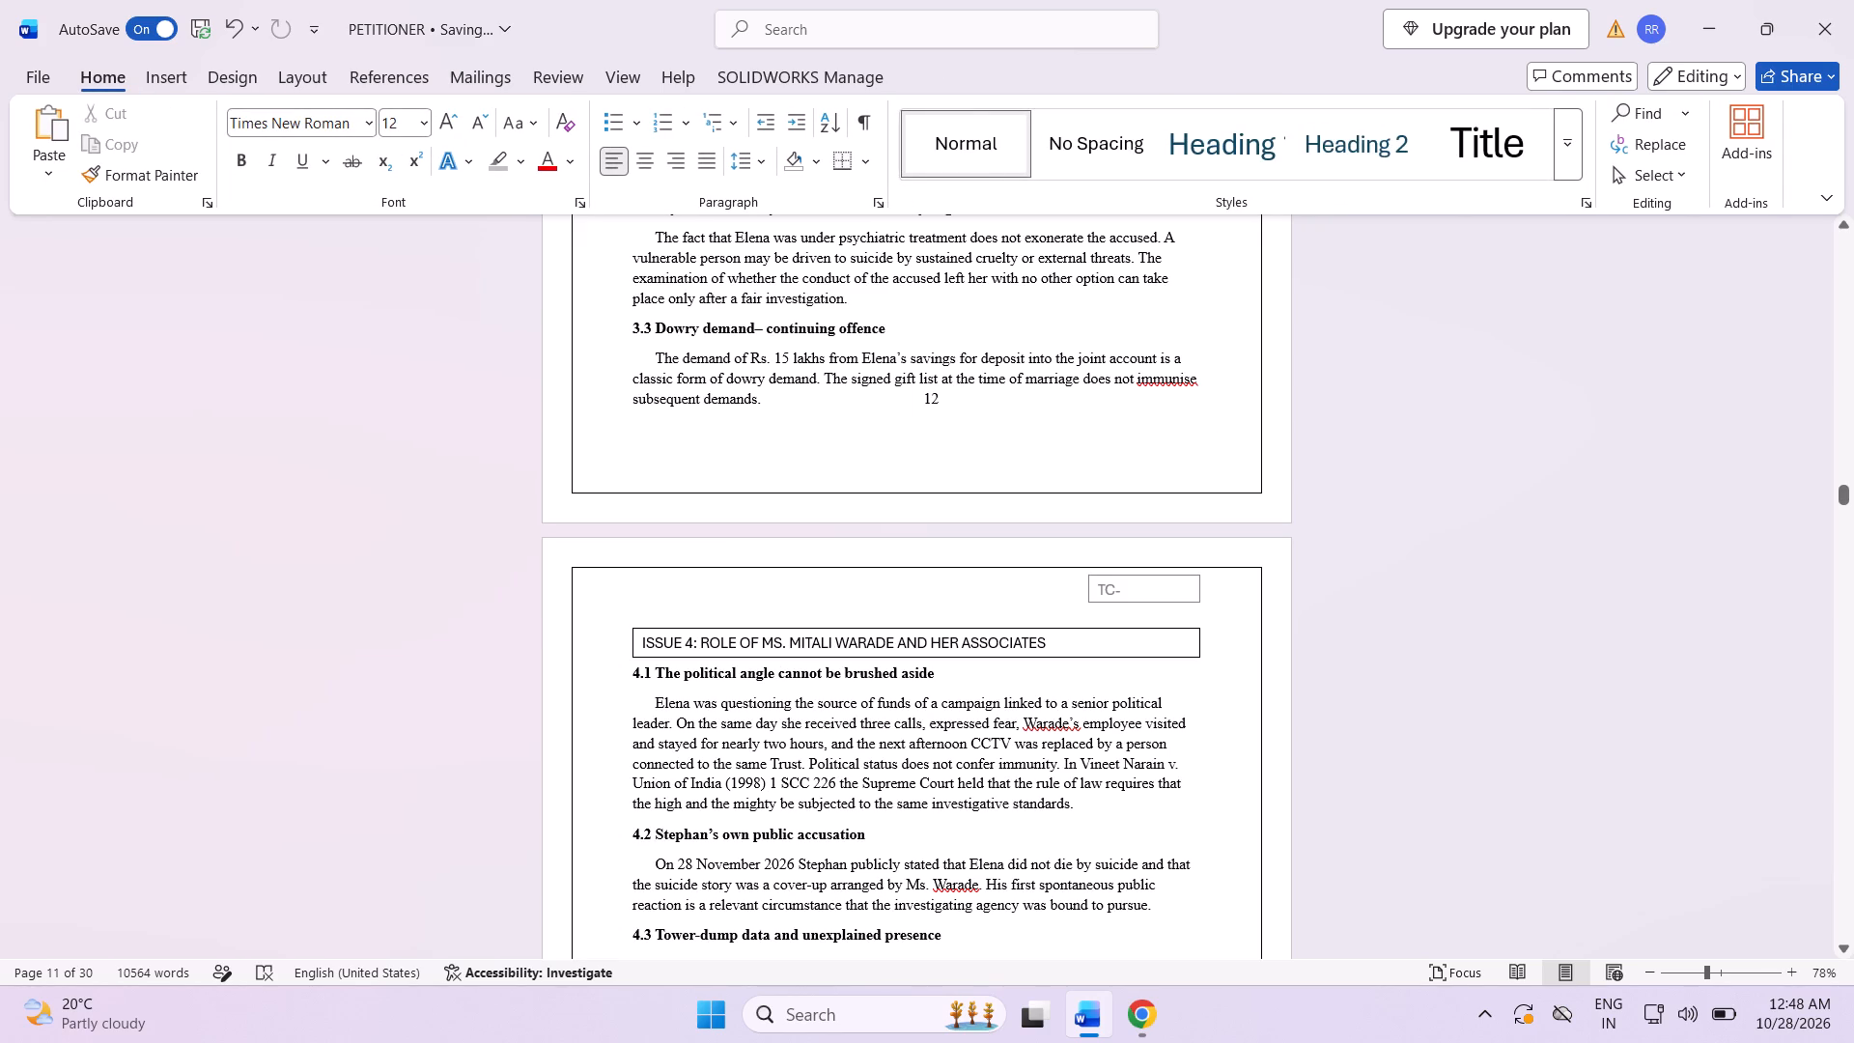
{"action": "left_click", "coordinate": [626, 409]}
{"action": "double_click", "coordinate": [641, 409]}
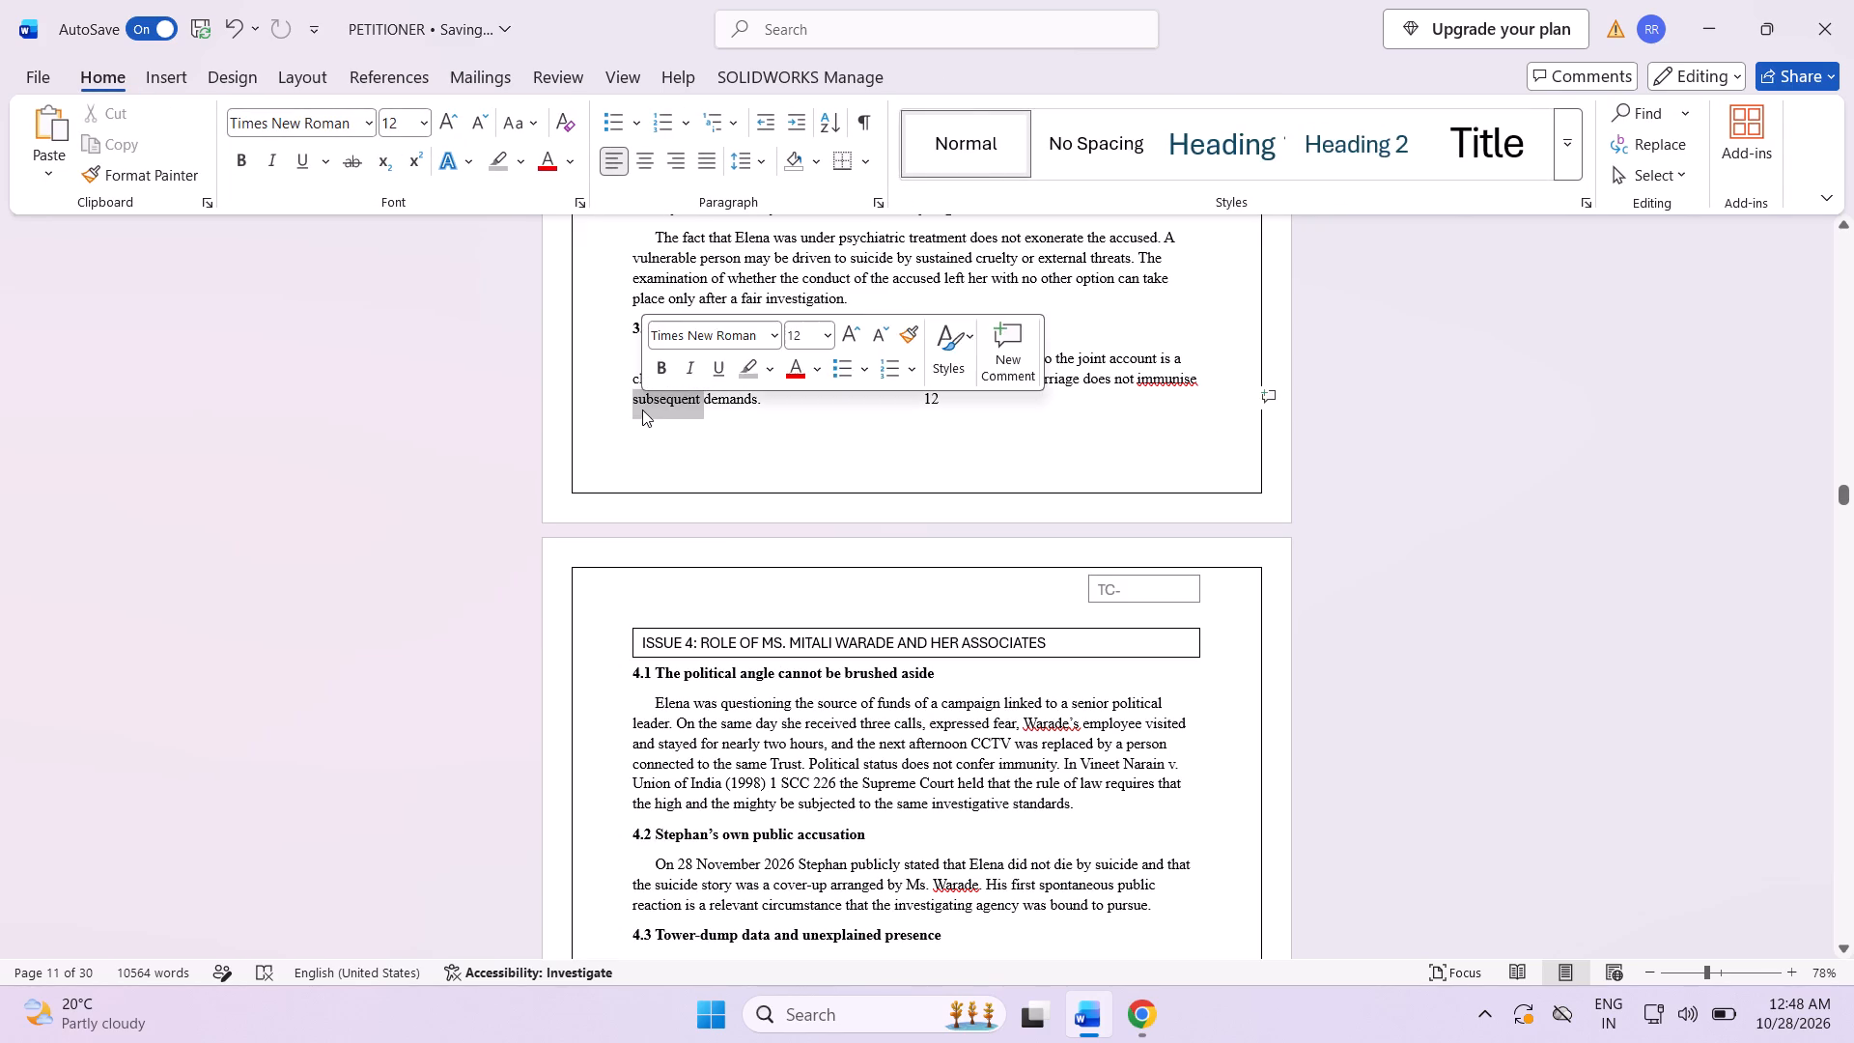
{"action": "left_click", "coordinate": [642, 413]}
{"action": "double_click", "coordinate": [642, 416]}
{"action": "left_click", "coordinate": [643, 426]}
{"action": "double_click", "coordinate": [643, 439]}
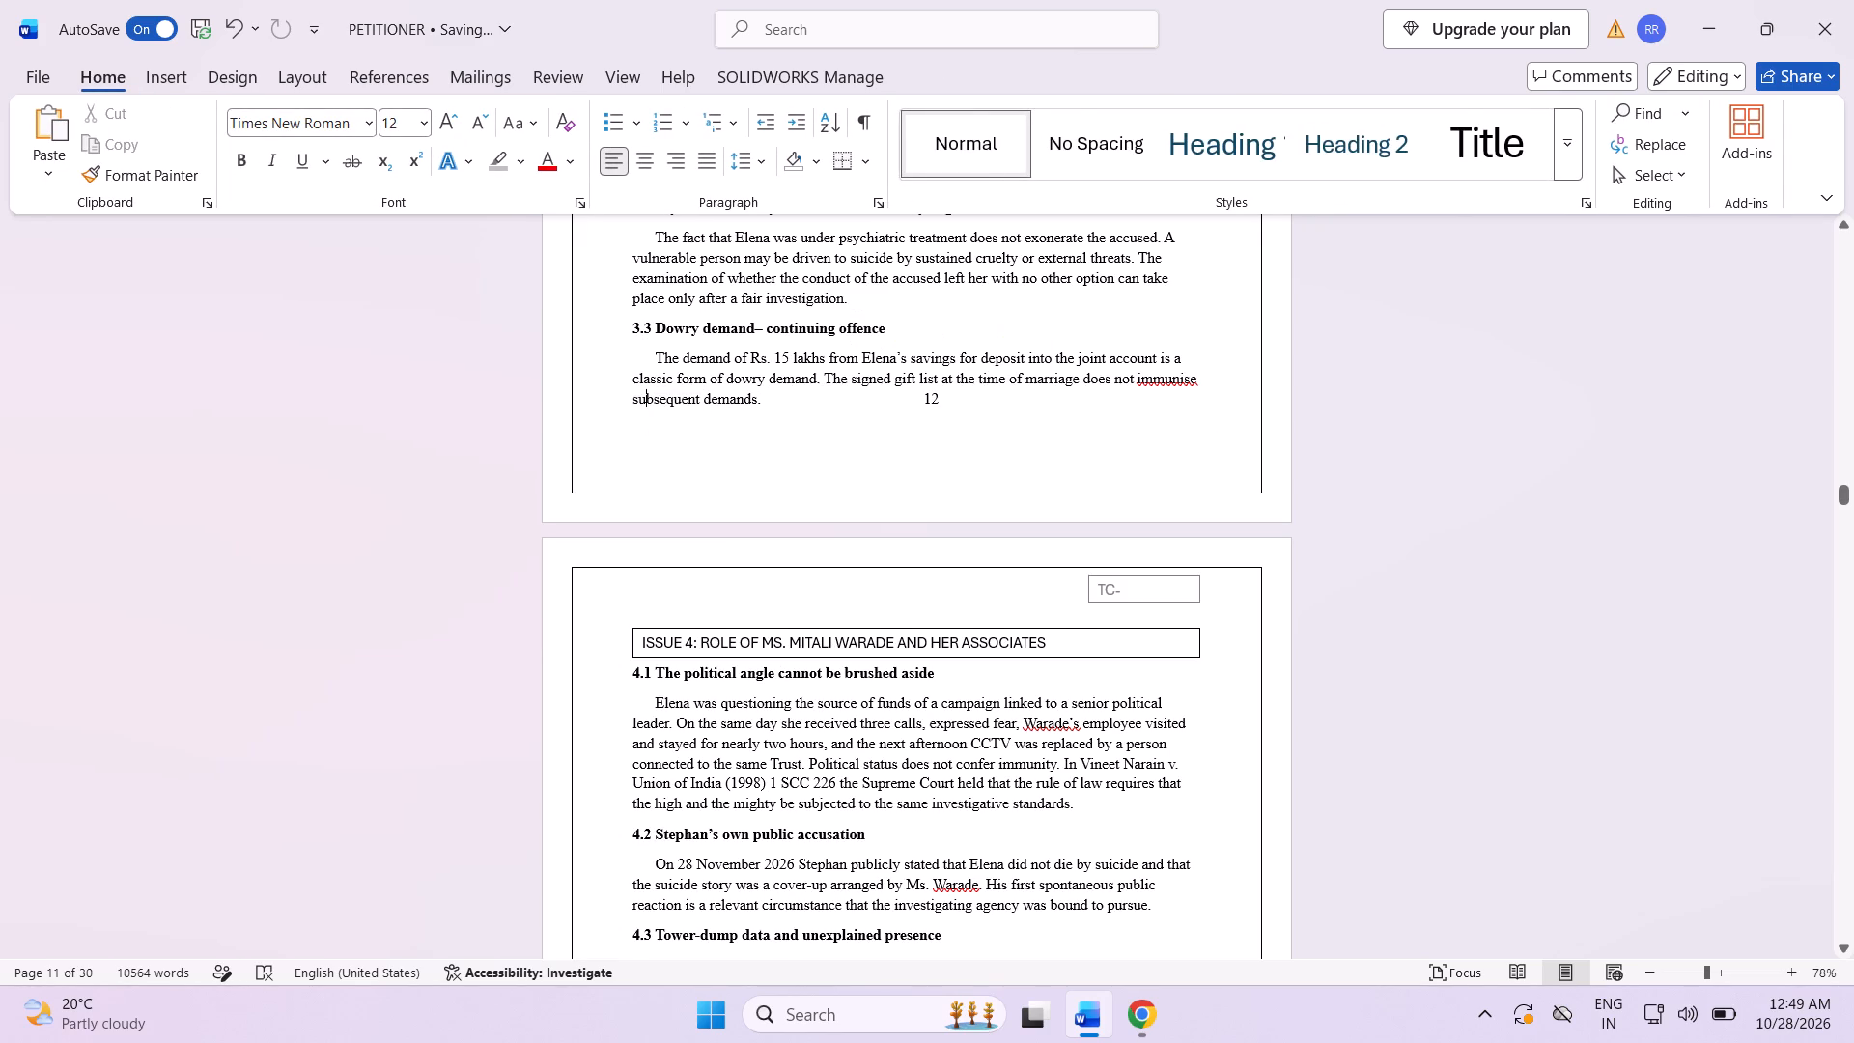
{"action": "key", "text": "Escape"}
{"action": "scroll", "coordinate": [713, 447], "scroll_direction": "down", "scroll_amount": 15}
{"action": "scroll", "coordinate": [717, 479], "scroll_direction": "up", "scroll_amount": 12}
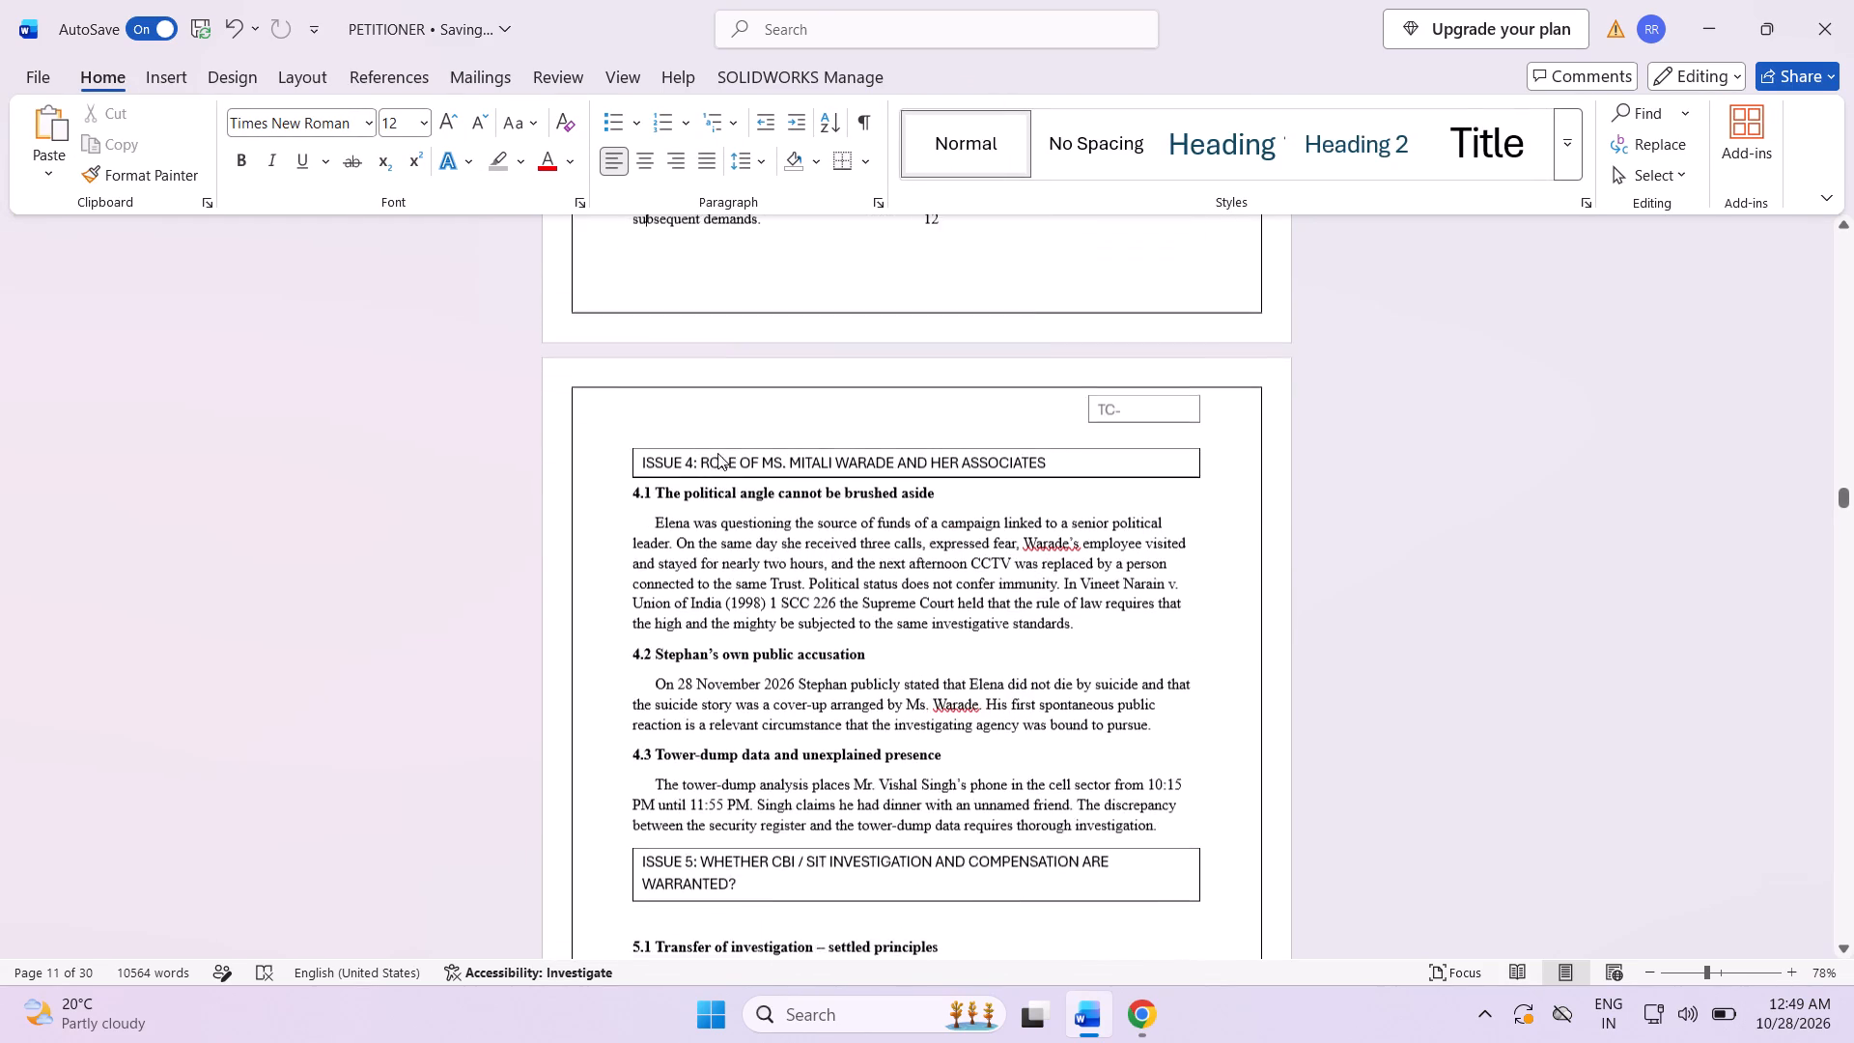
Add blank lines below the Additional Legal Submission 3 text ending "has been denied", removing the surplus blank line before "the basic right".
{"action": "scroll", "coordinate": [717, 453], "scroll_direction": "up", "scroll_amount": 5}
{"action": "scroll", "coordinate": [717, 453], "scroll_direction": "down", "scroll_amount": 20}
{"action": "scroll", "coordinate": [717, 453], "scroll_direction": "down", "scroll_amount": 5}
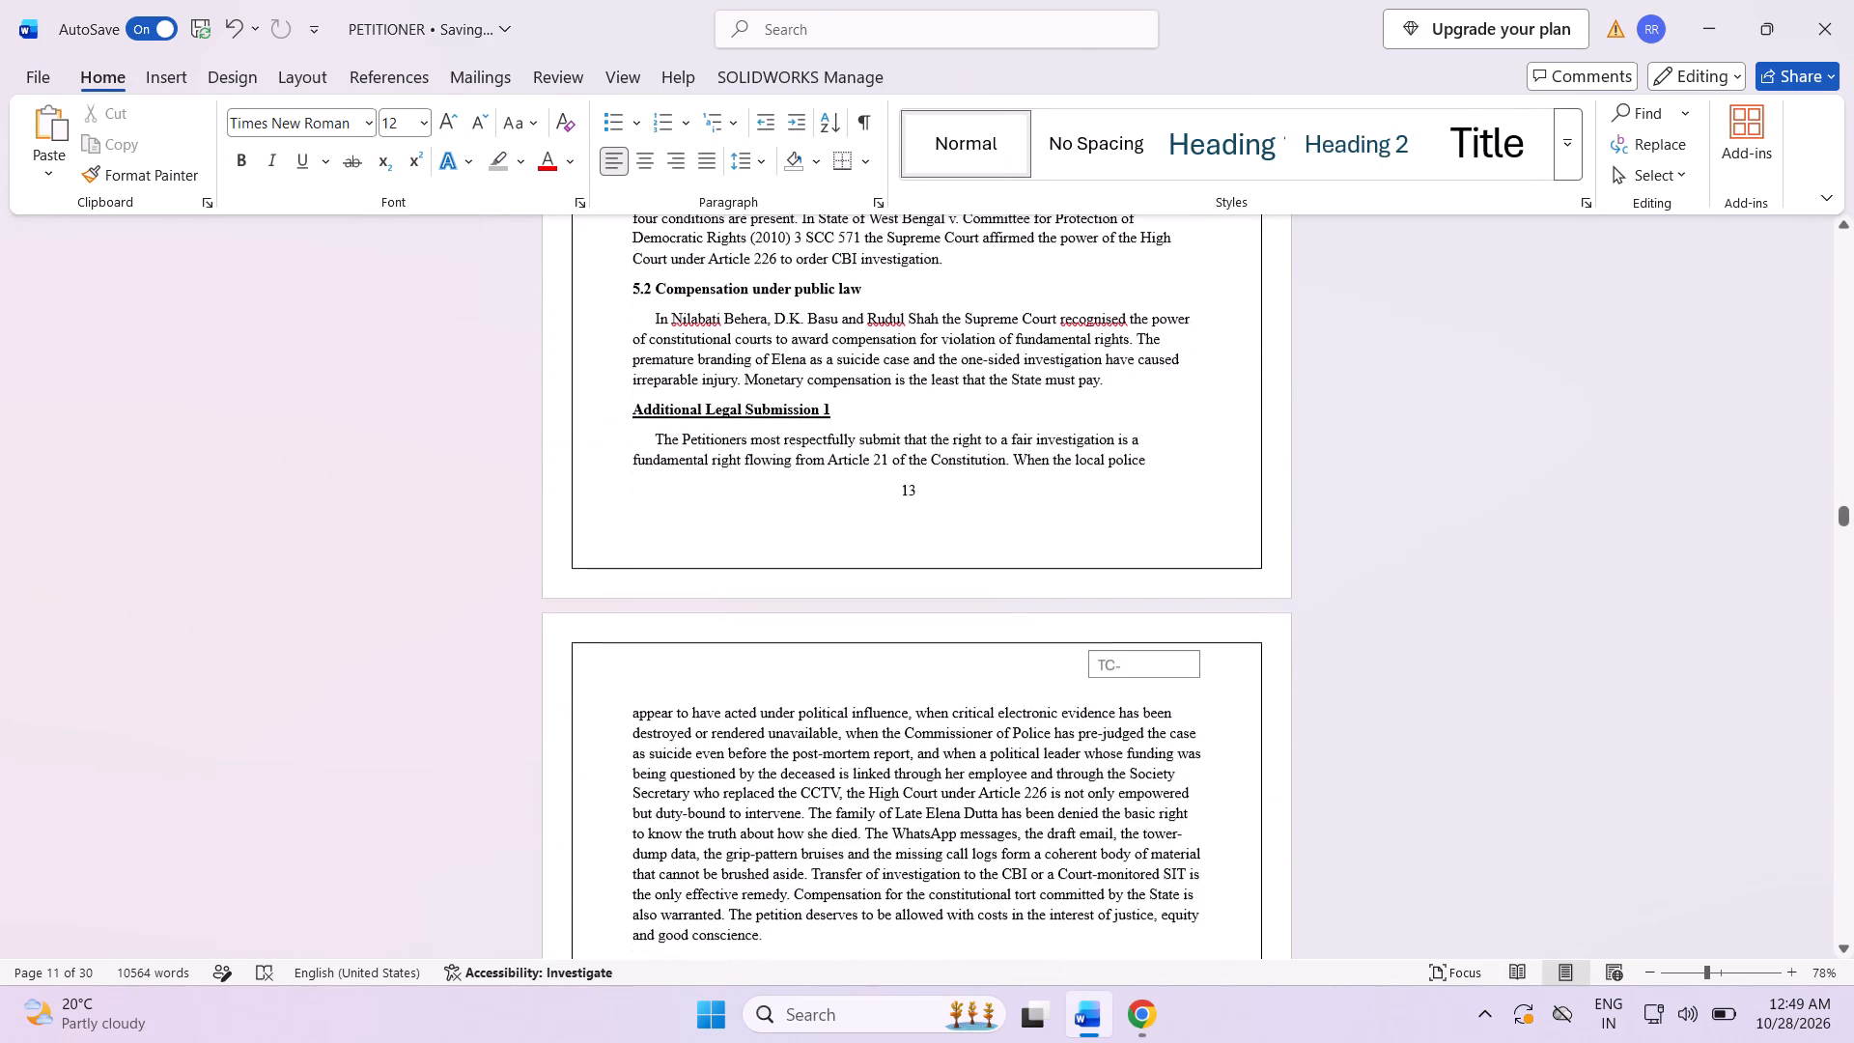
{"action": "scroll", "coordinate": [716, 463], "scroll_direction": "down", "scroll_amount": 14}
{"action": "scroll", "coordinate": [716, 463], "scroll_direction": "down", "scroll_amount": 9}
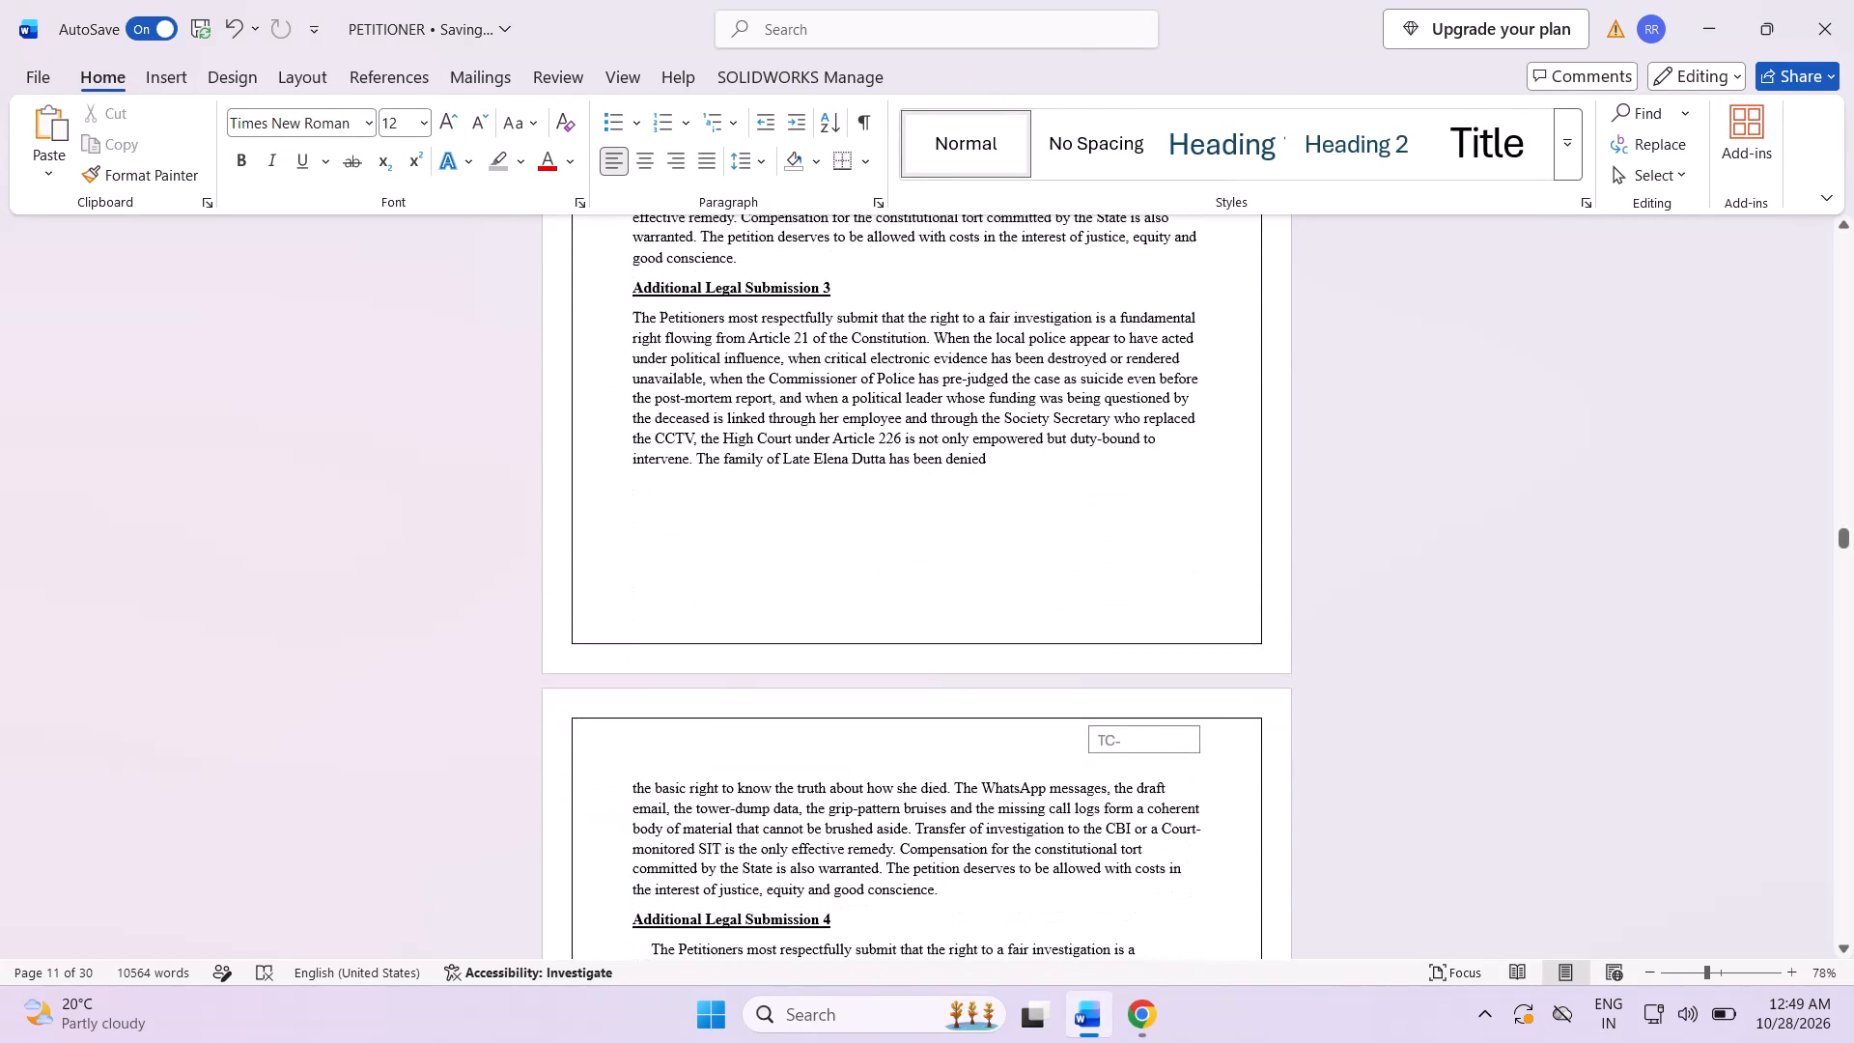
{"action": "left_click", "coordinate": [726, 498]}
{"action": "key", "text": "Return"}
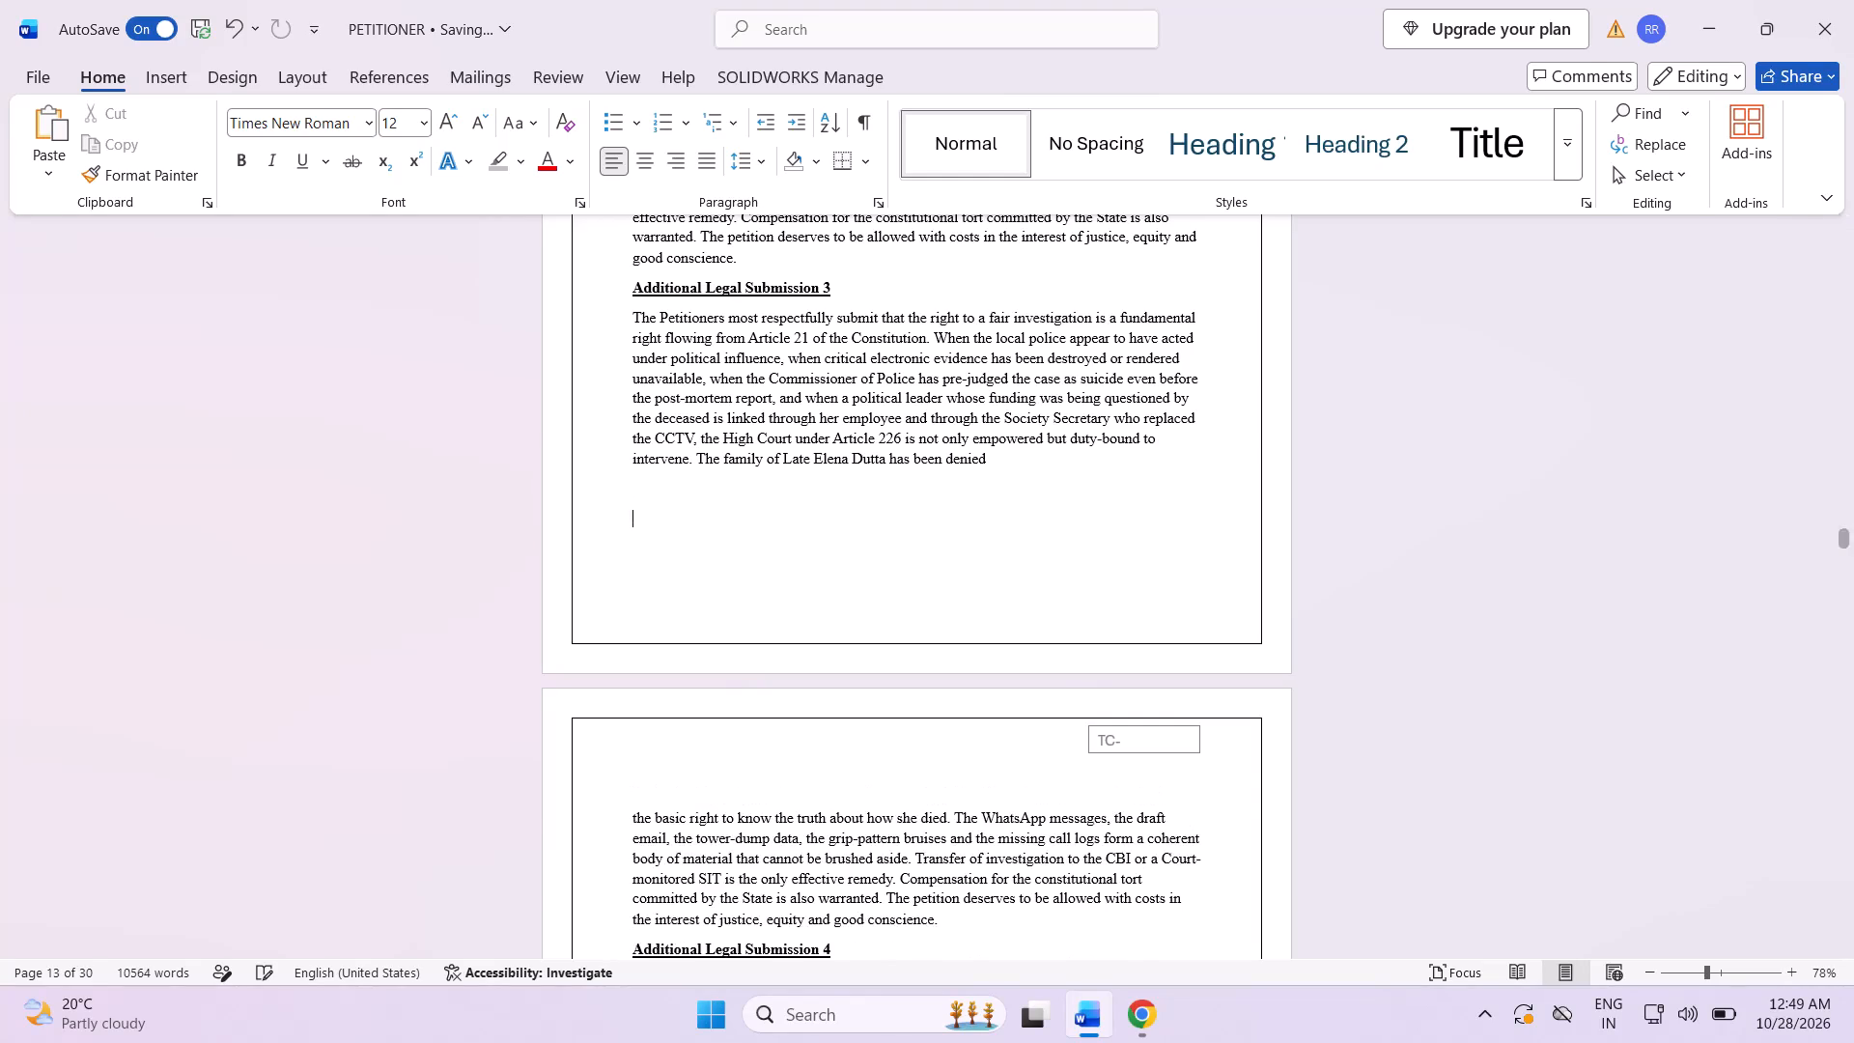
{"action": "key", "text": "Return"}
{"action": "key", "text": "Return"}
{"action": "key", "text": "BackSpace"}
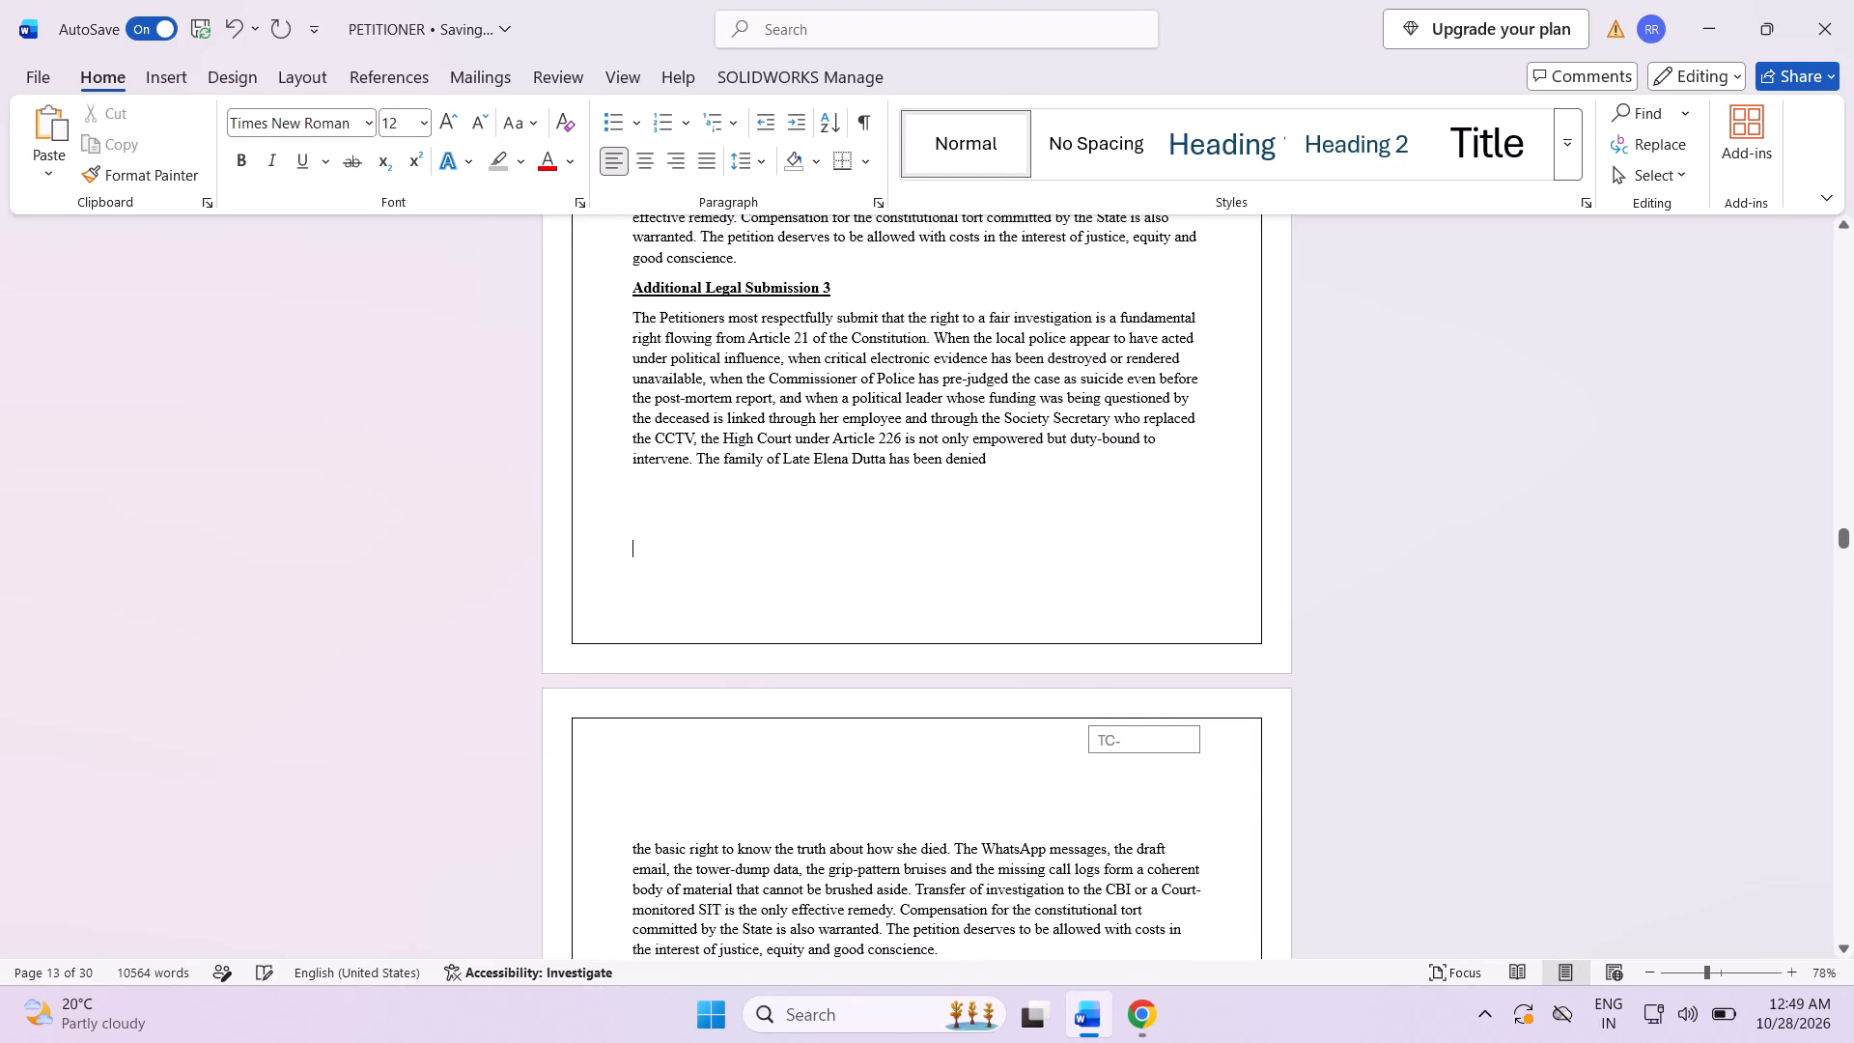
{"action": "left_click", "coordinate": [639, 825]}
{"action": "key", "text": "BackSpace"}
{"action": "key", "text": "BackSpace"}
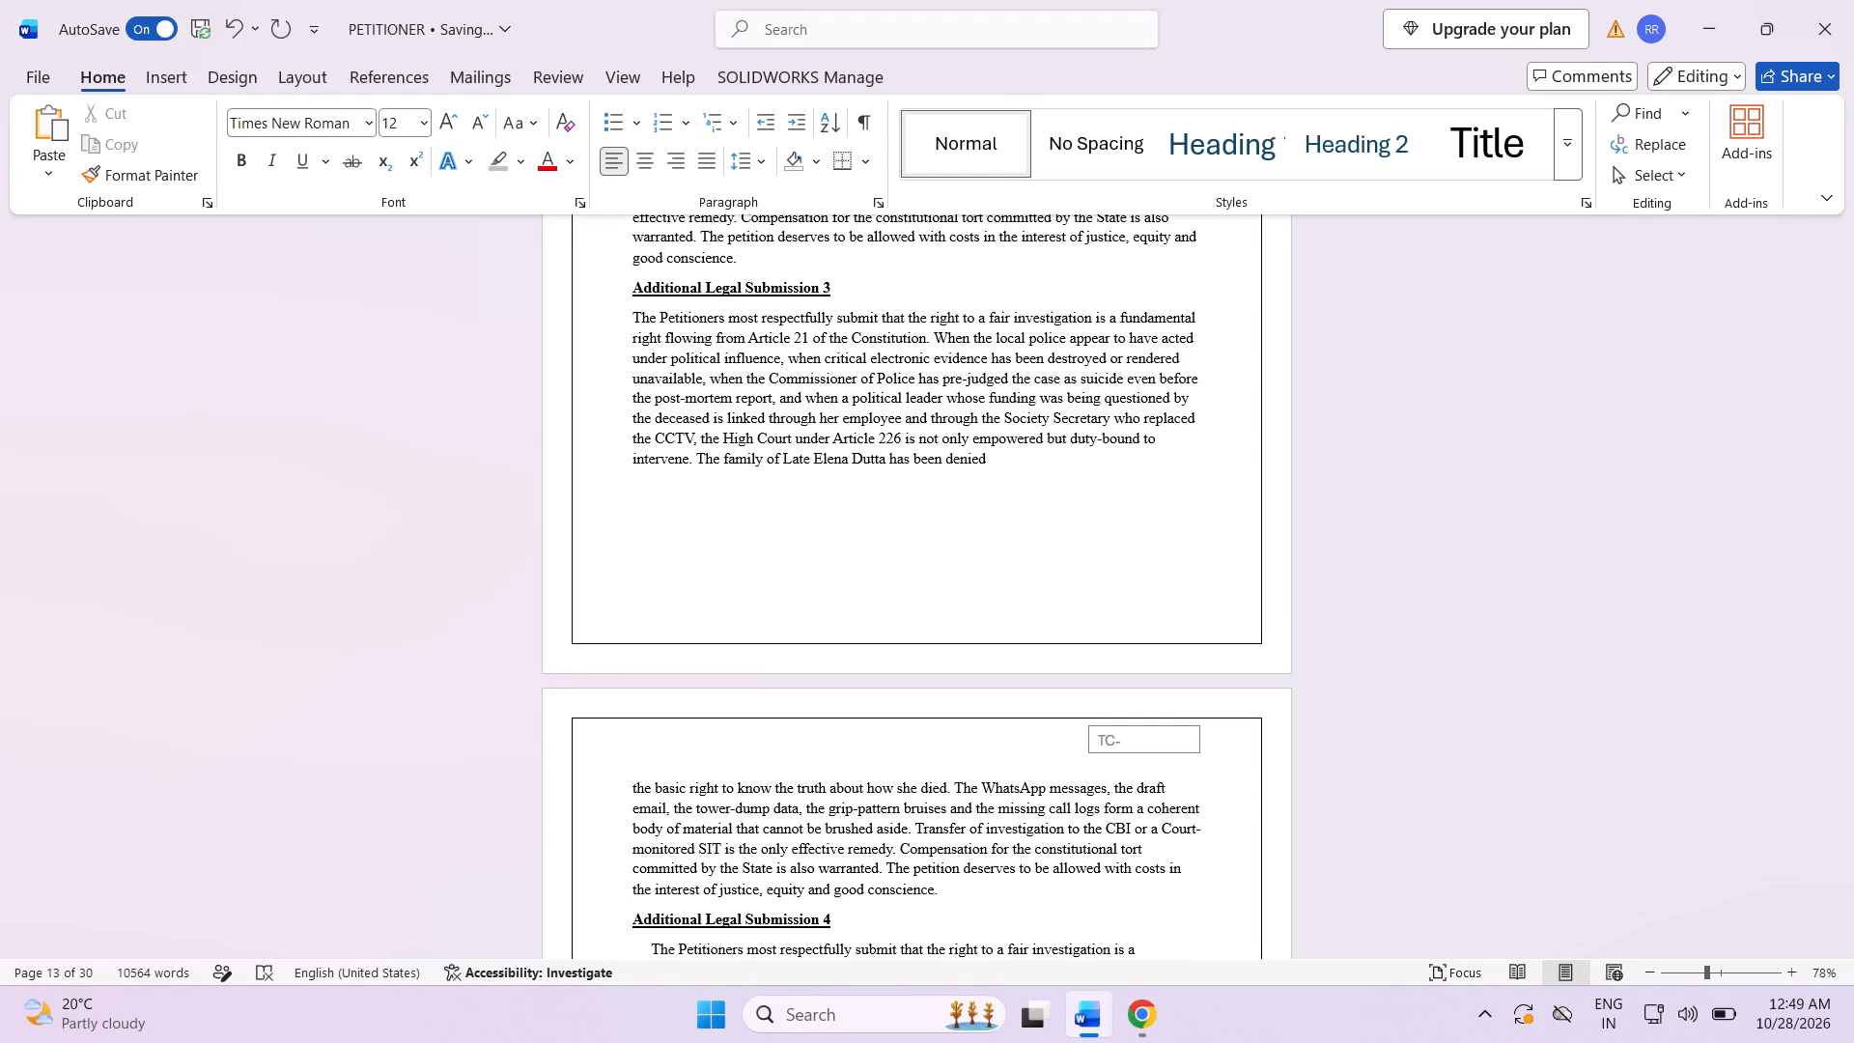
{"action": "key", "text": "BackSpace"}
{"action": "key", "text": "Return"}
{"action": "left_click", "coordinate": [632, 588]}
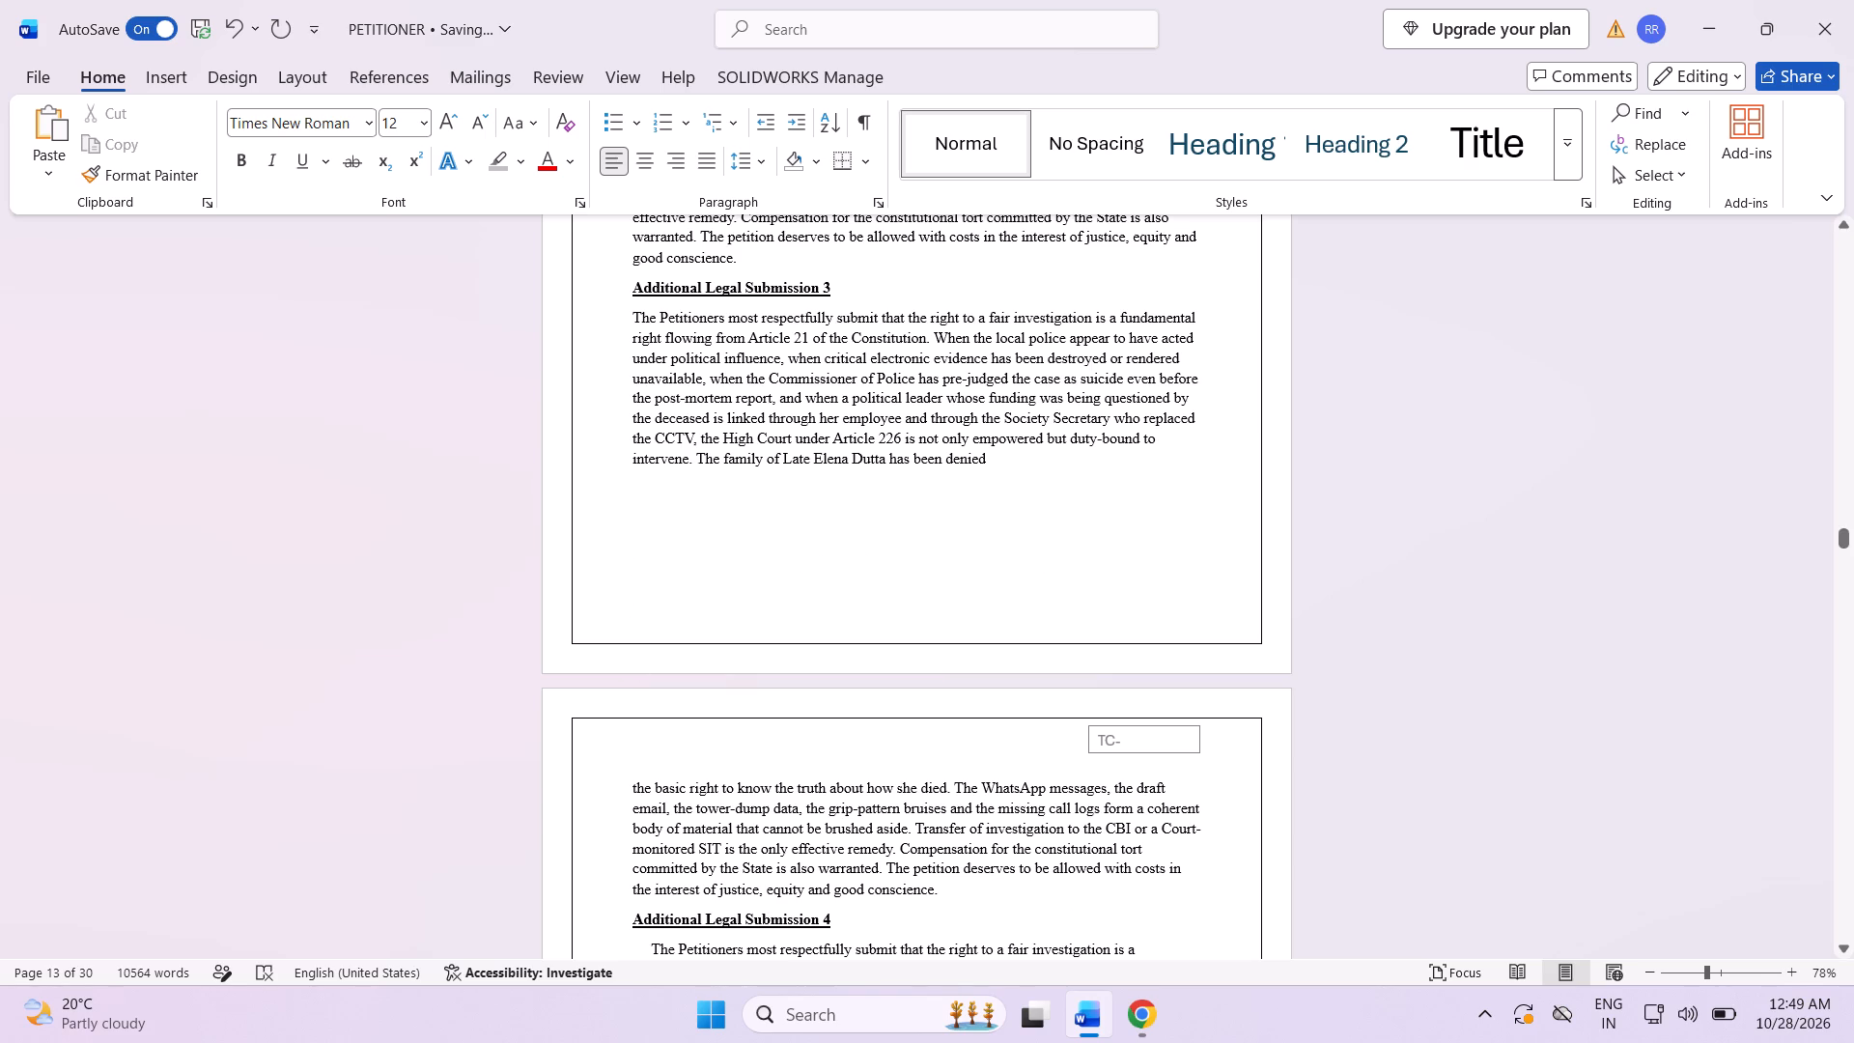
{"action": "left_click", "coordinate": [634, 573]}
{"action": "double_click", "coordinate": [634, 573]}
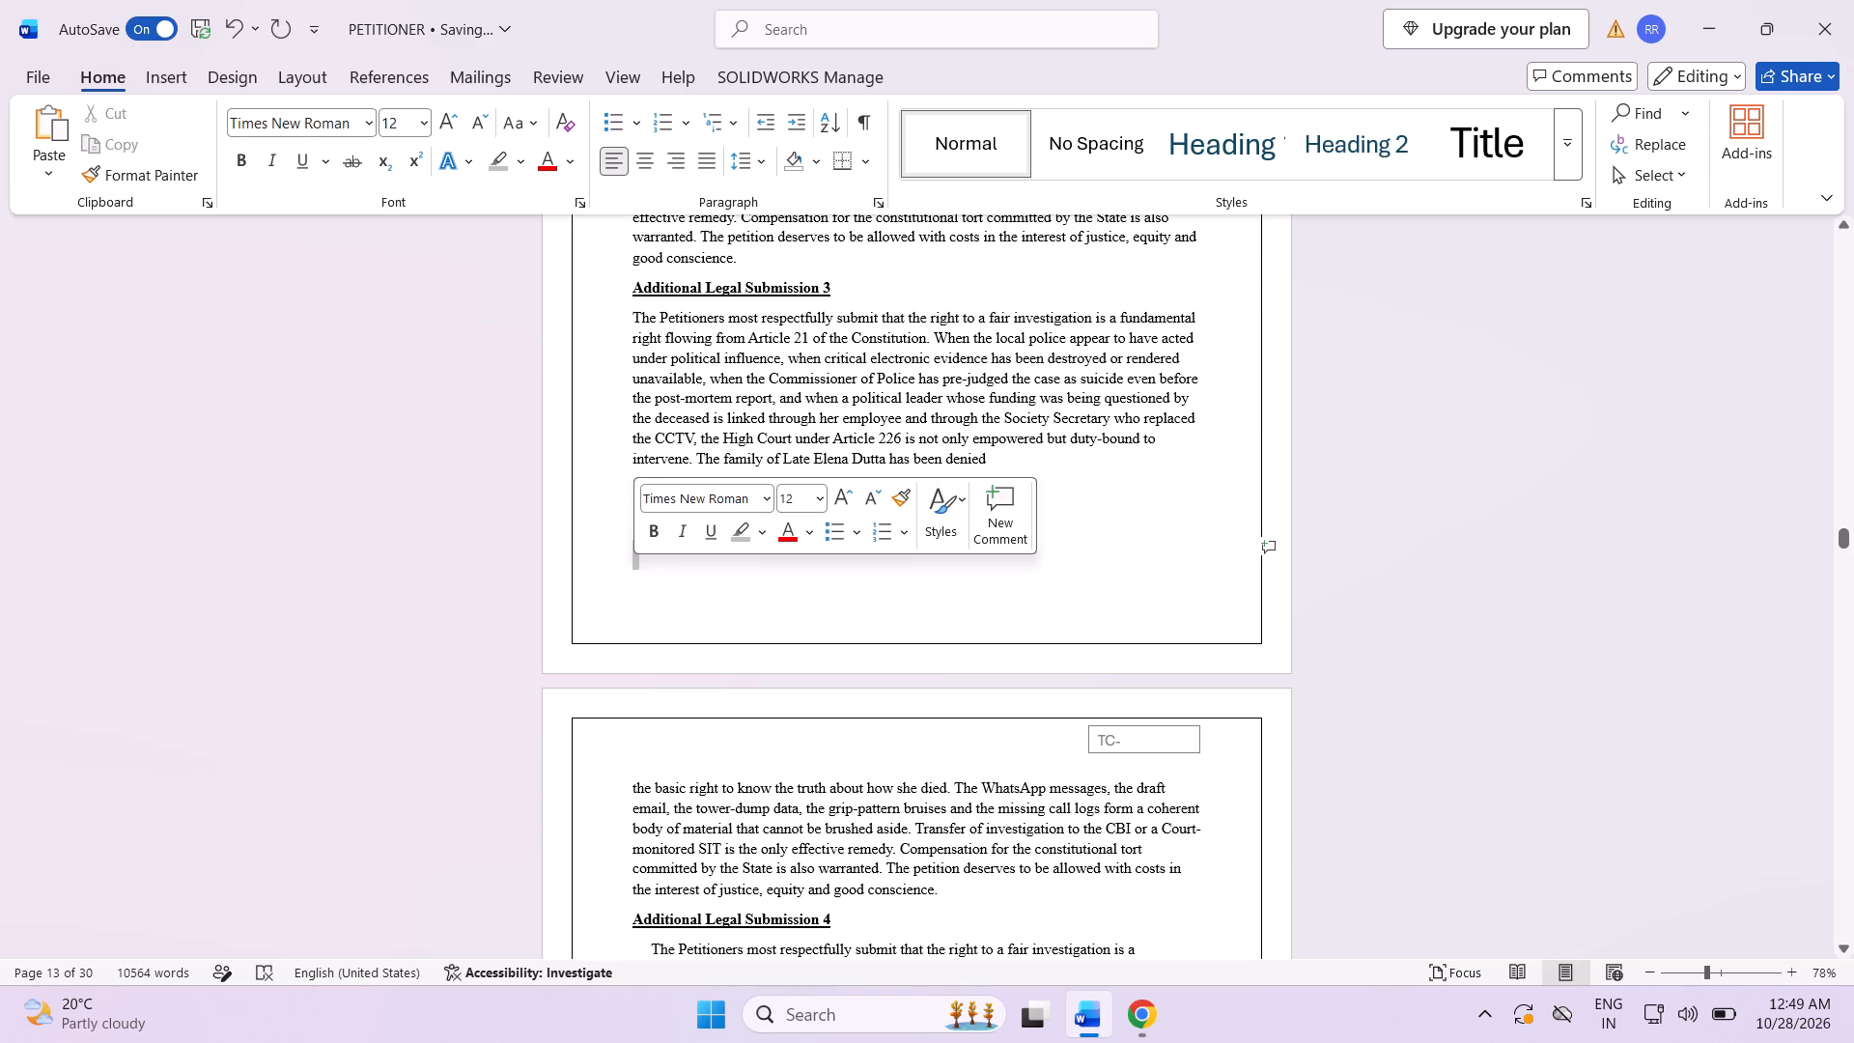
{"action": "left_click", "coordinate": [619, 582]}
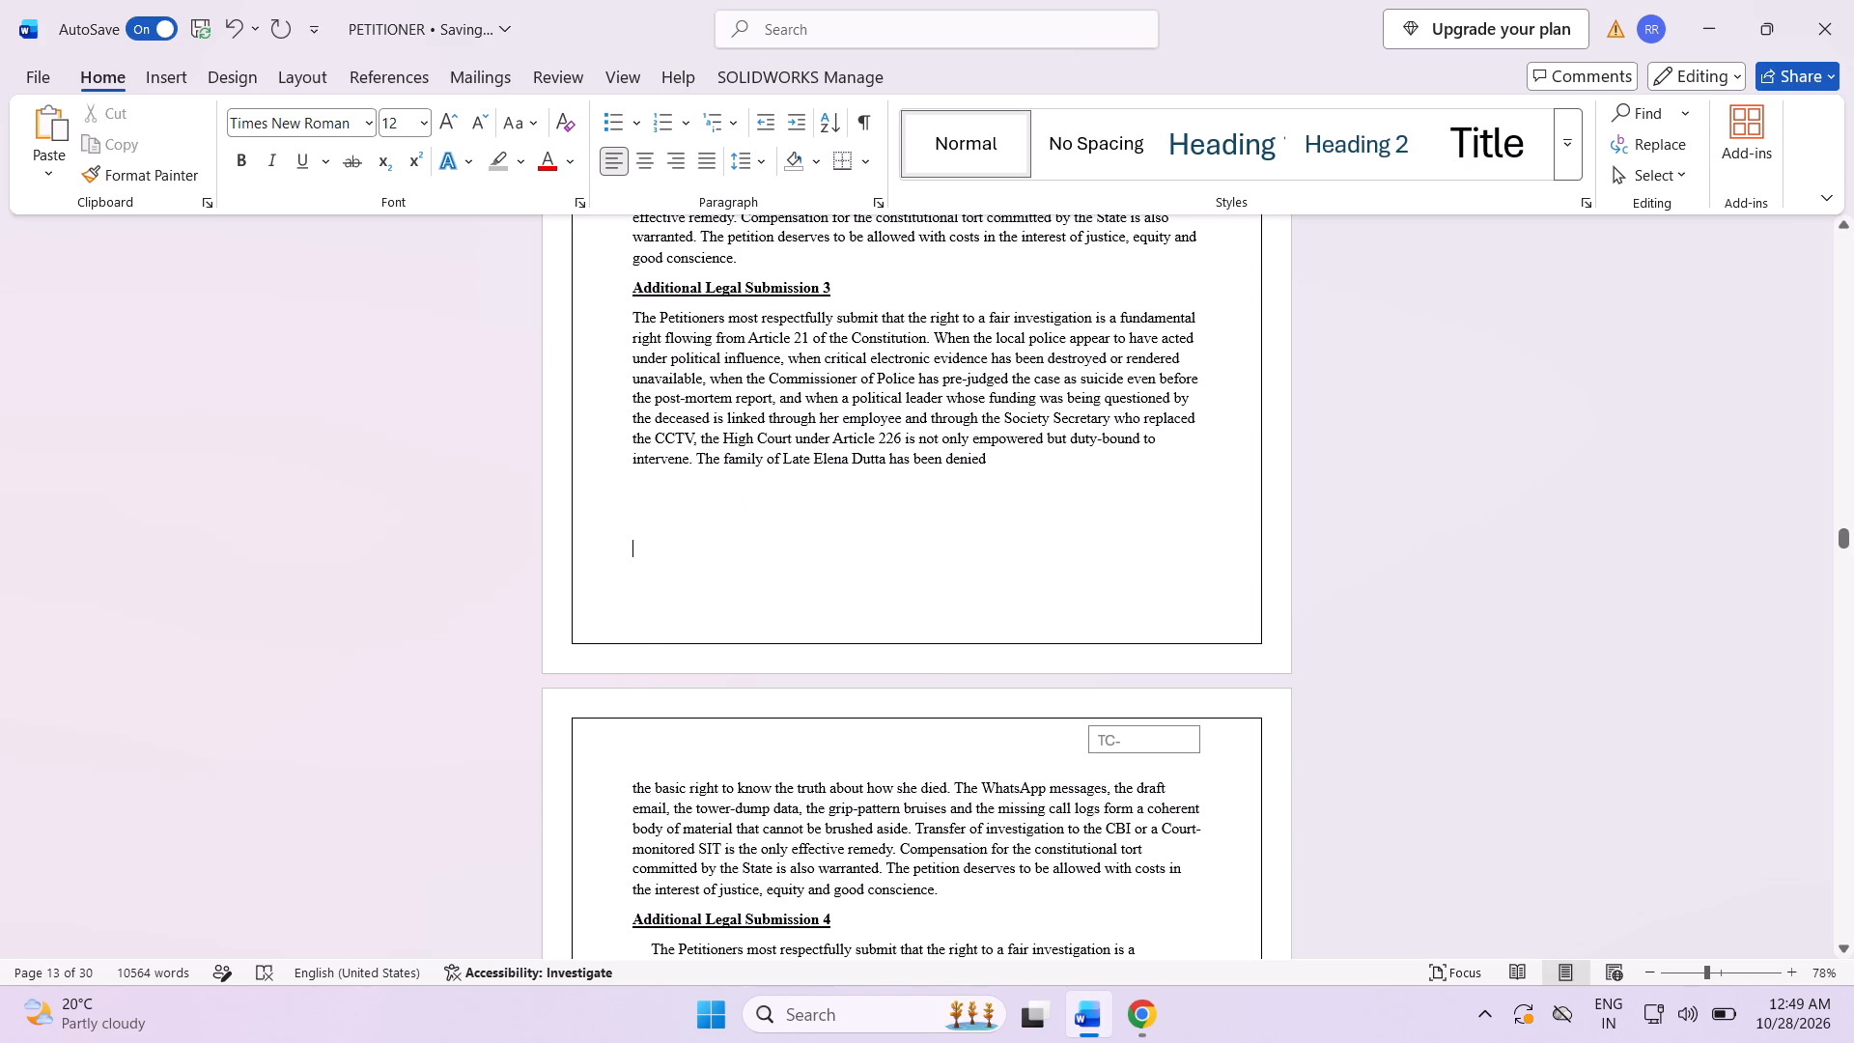
Add the page number 14 on the blank line at the foot of the Additional Legal Submission 3 page, moving it towards the centre with spaces.
{"action": "key", "text": "space"}
{"action": "key", "text": "space"}
{"action": "key", "text": "space"}
{"action": "key", "text": "space"}
{"action": "key", "text": "space"}
{"action": "key", "text": "space"}
{"action": "key", "text": "space"}
{"action": "key", "text": "space"}
{"action": "key", "text": "space"}
{"action": "key", "text": "space"}
{"action": "key", "text": "space"}
{"action": "key", "text": "space"}
{"action": "key", "text": "space"}
{"action": "key", "text": "space"}
{"action": "key", "text": "space"}
{"action": "key", "text": "space"}
{"action": "key", "text": "space"}
{"action": "key", "text": "space"}
{"action": "key", "text": "space"}
{"action": "key", "text": "space"}
{"action": "scroll", "coordinate": [688, 633], "scroll_direction": "up", "scroll_amount": 5}
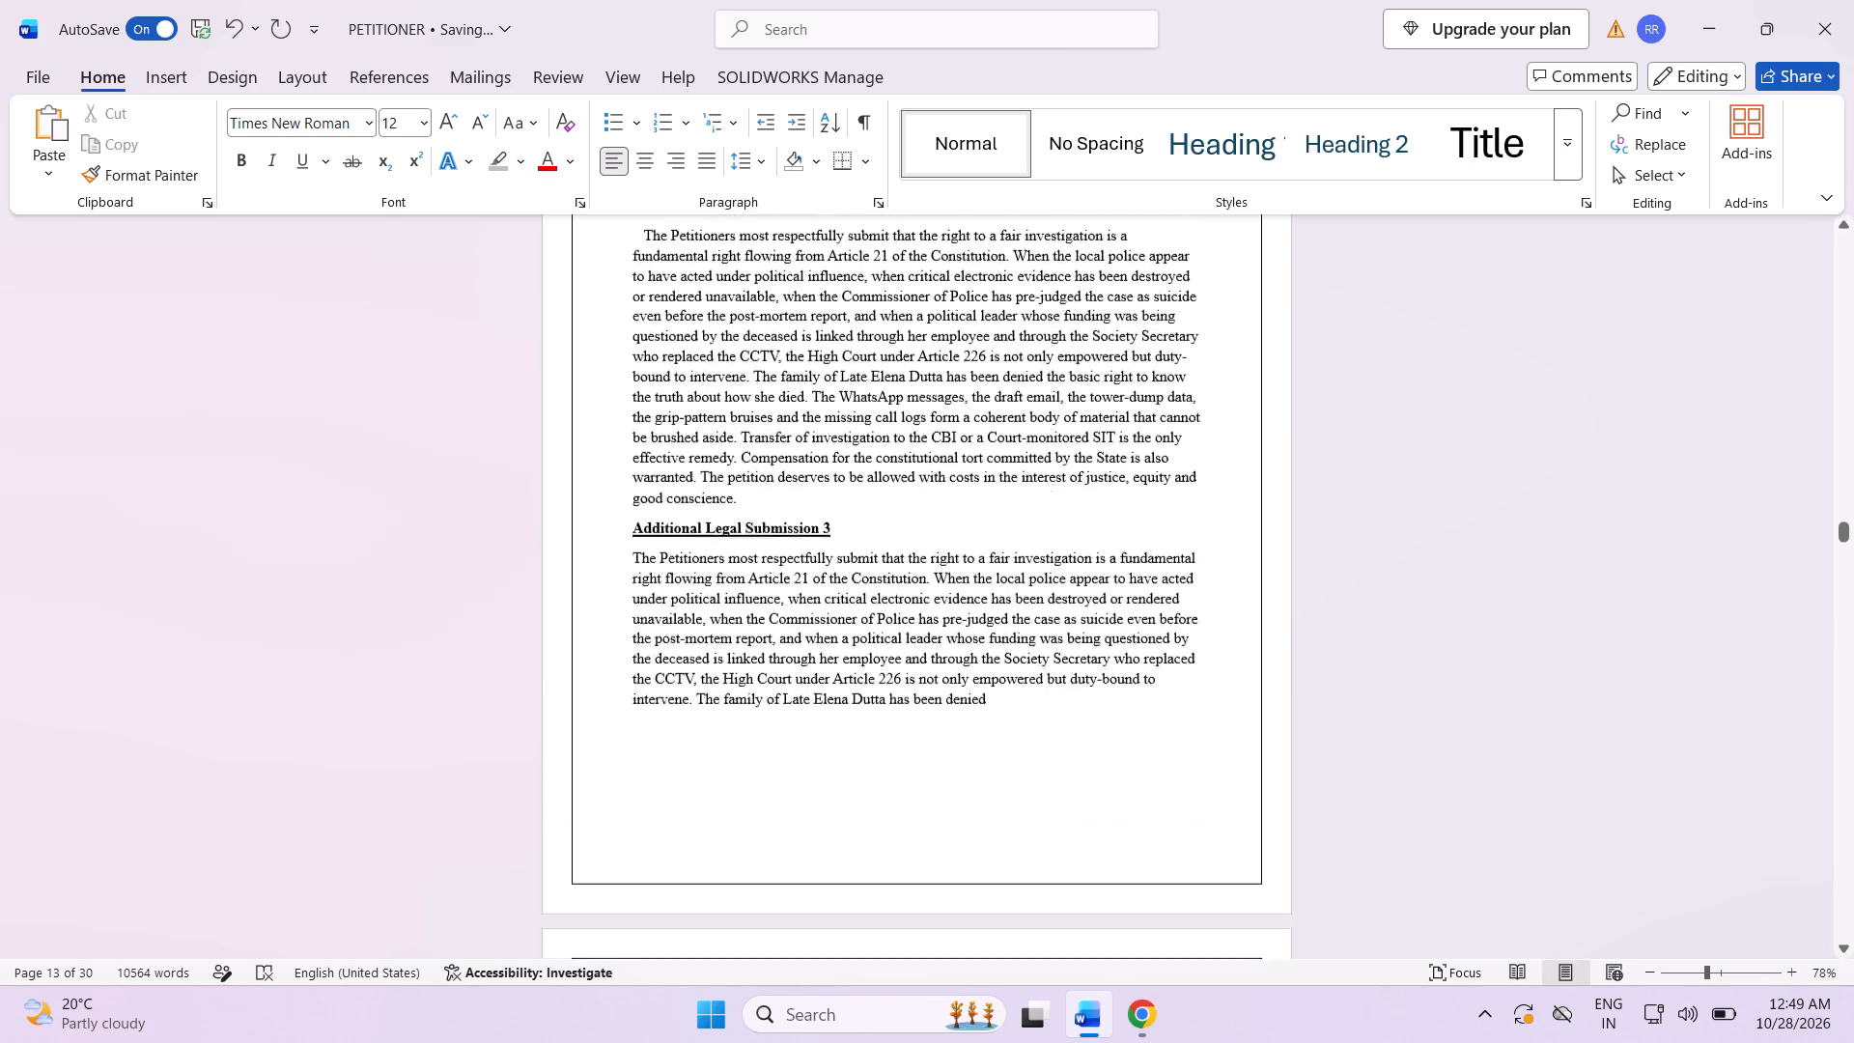
{"action": "scroll", "coordinate": [688, 618], "scroll_direction": "up", "scroll_amount": 15}
{"action": "scroll", "coordinate": [688, 606], "scroll_direction": "down", "scroll_amount": 16}
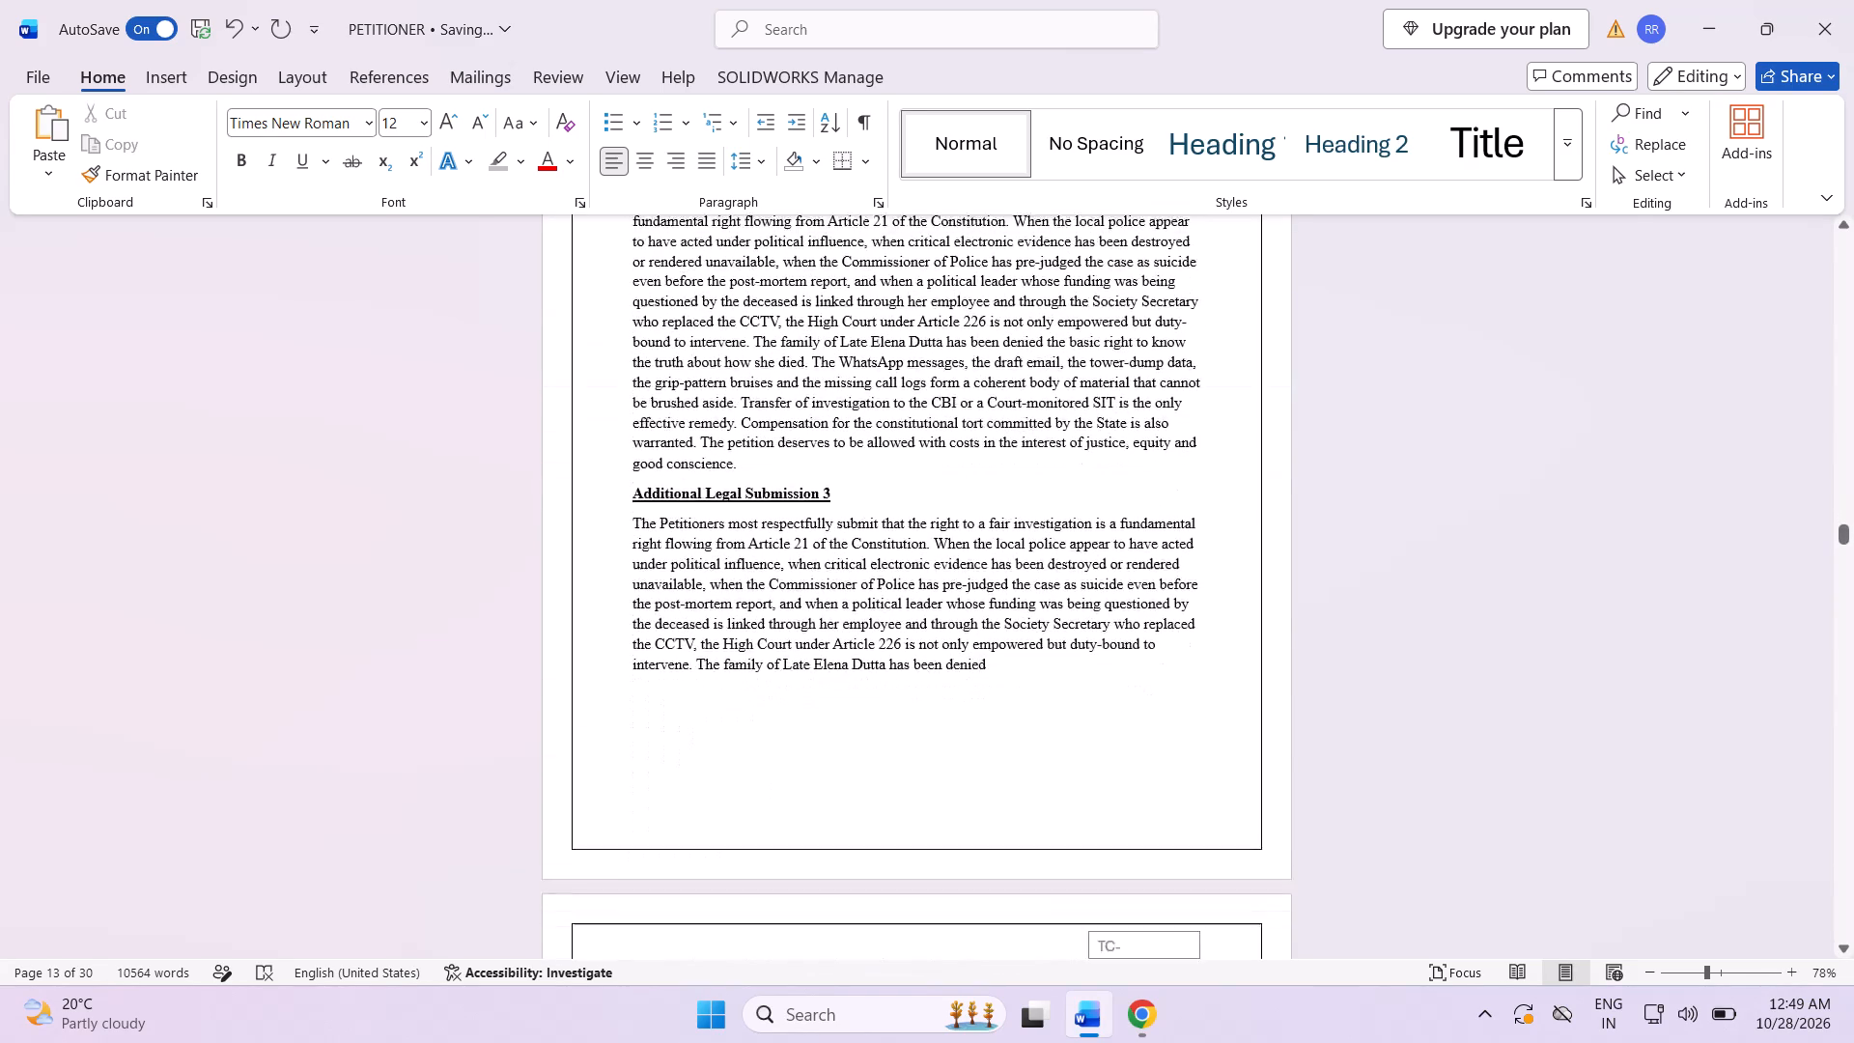
{"action": "type", "text": "14"}
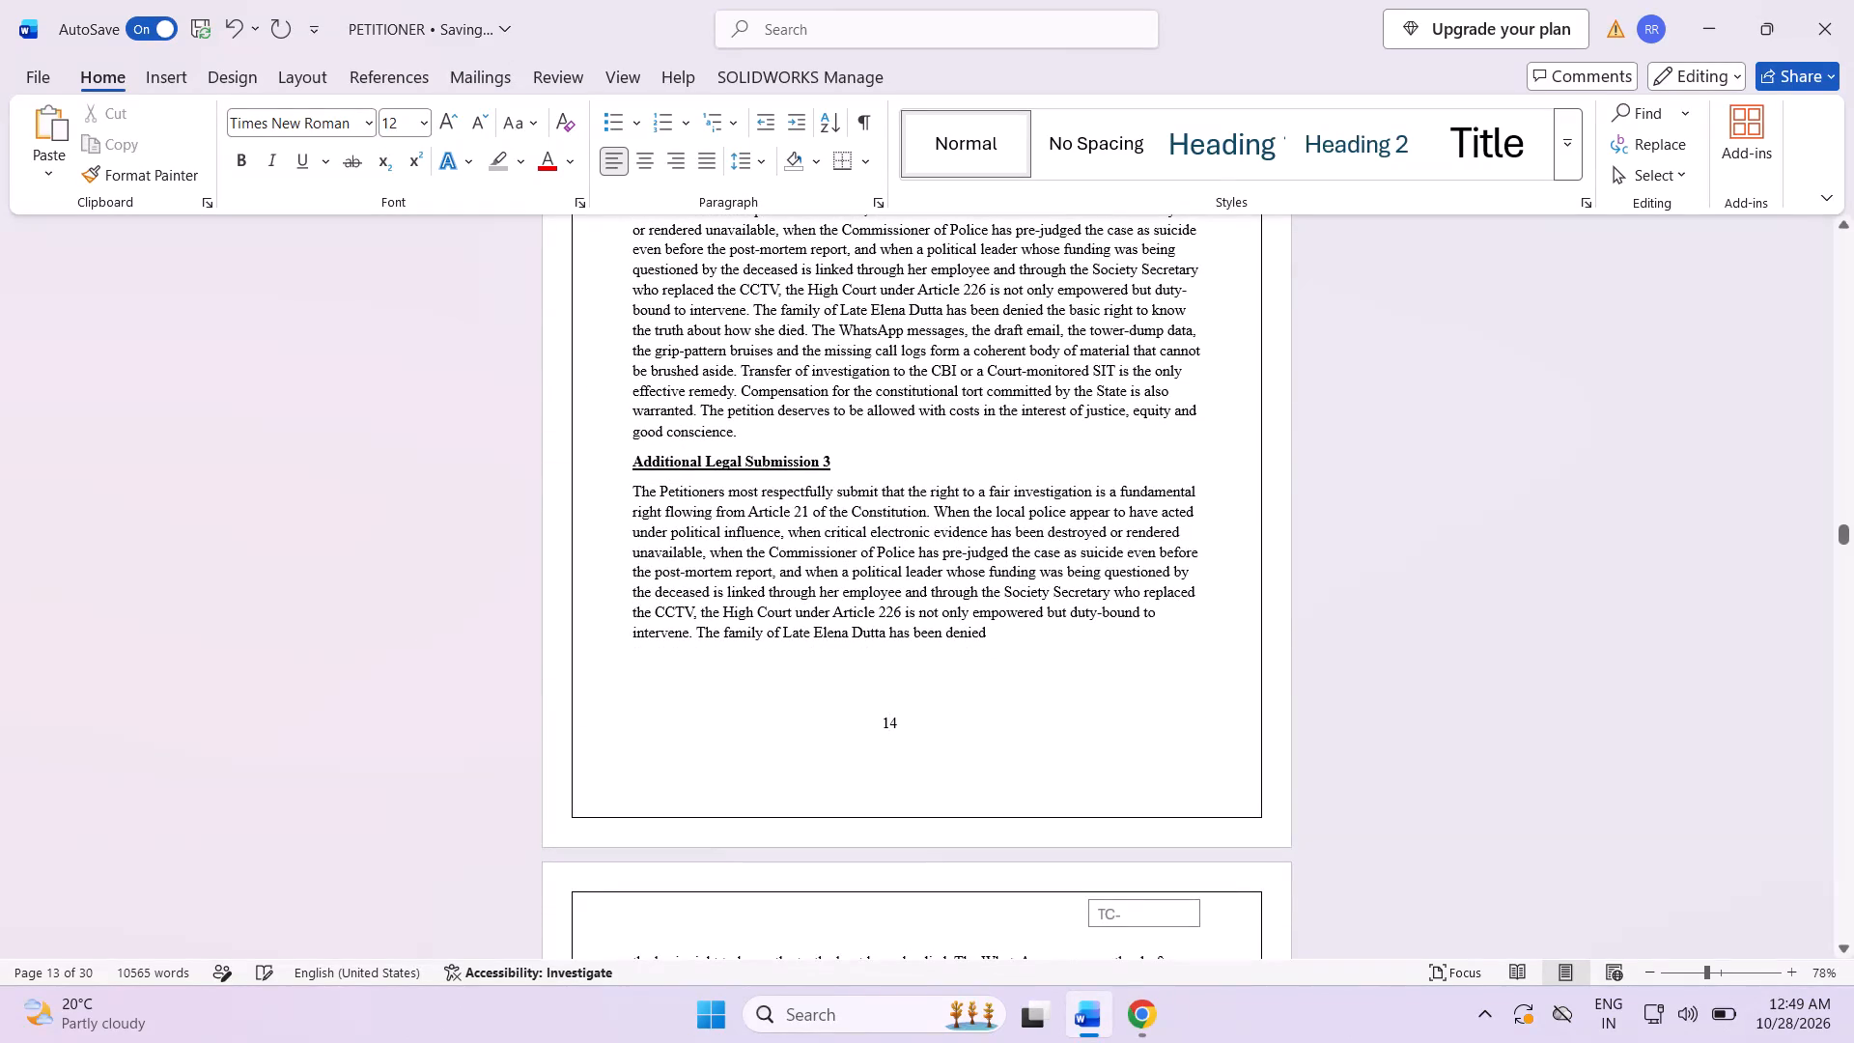
Shift the page number 14 closer to the page centre by inserting seven more spaces before it.
{"action": "left_click", "coordinate": [863, 721]}
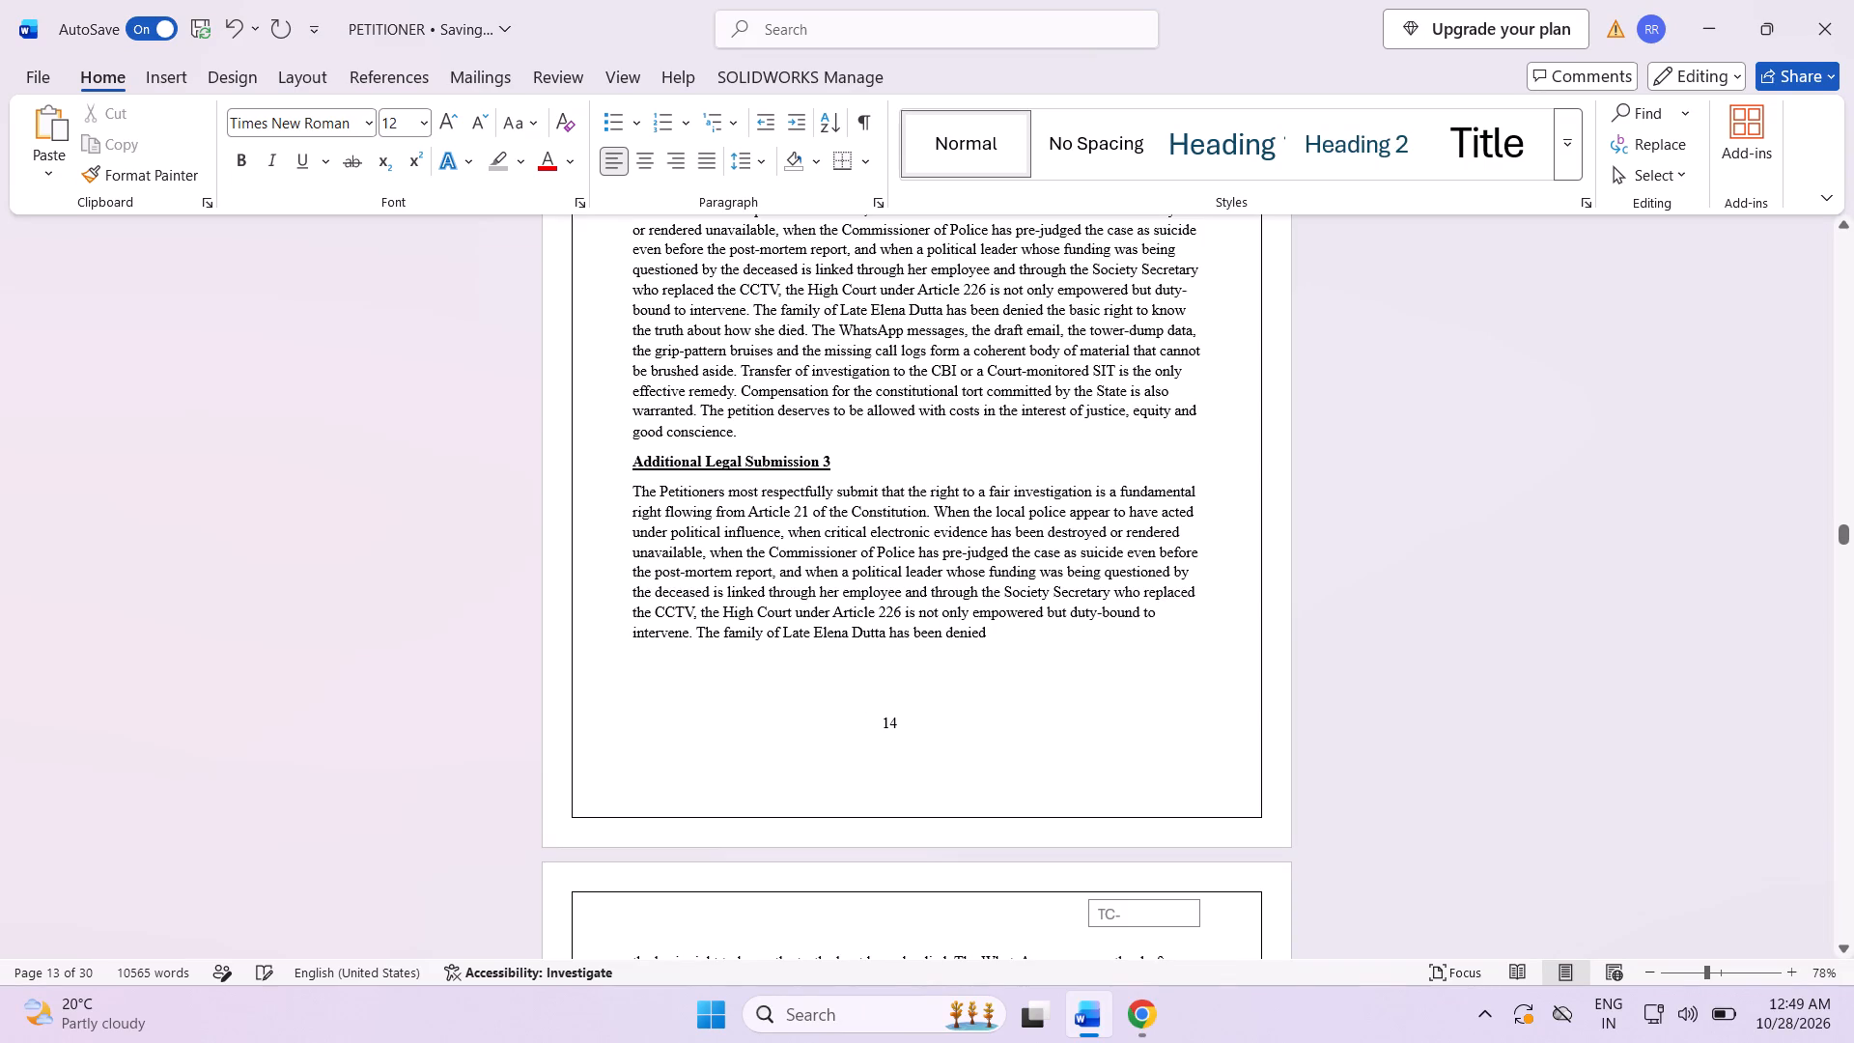
{"action": "left_click", "coordinate": [882, 722]}
{"action": "key", "text": "v"}
{"action": "key", "text": "BackSpace"}
{"action": "key", "text": "space"}
{"action": "key", "text": "space"}
{"action": "key", "text": "space"}
{"action": "key", "text": "space"}
{"action": "key", "text": "space"}
{"action": "key", "text": "space"}
{"action": "key", "text": "space"}
{"action": "scroll", "coordinate": [885, 685], "scroll_direction": "down", "scroll_amount": 1}
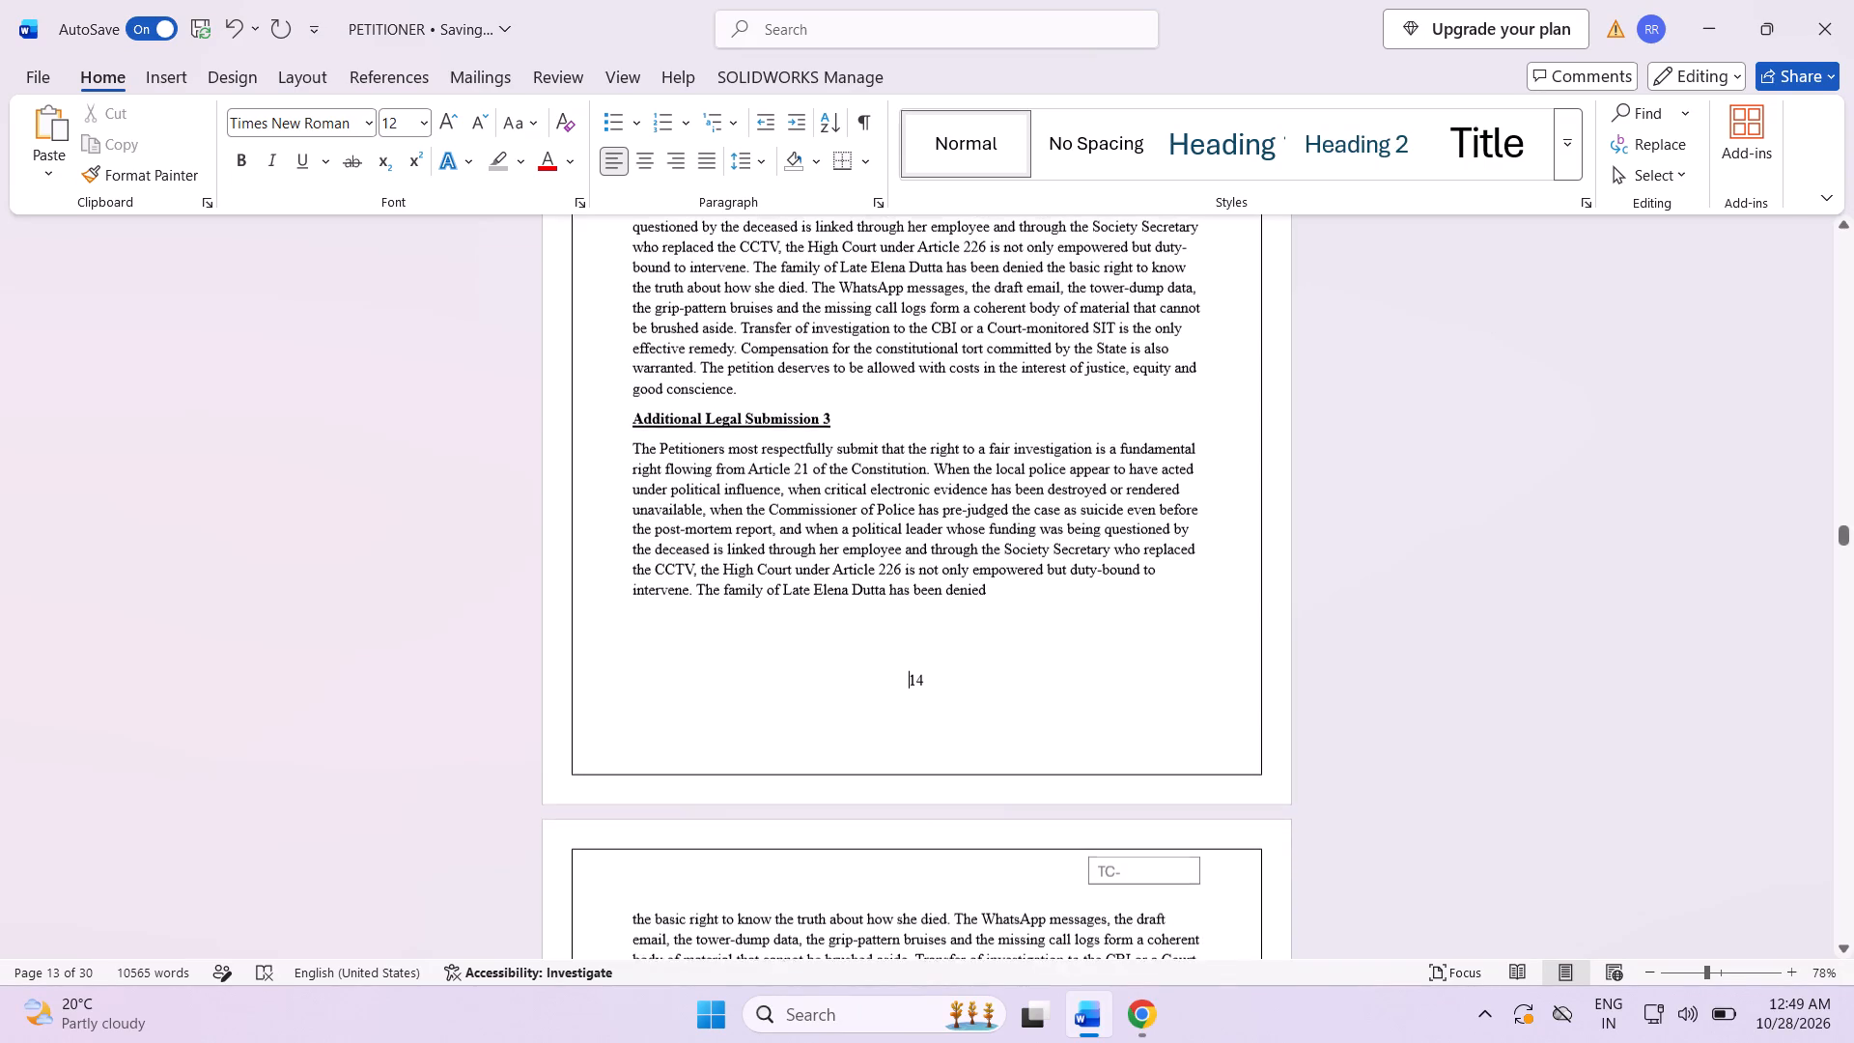